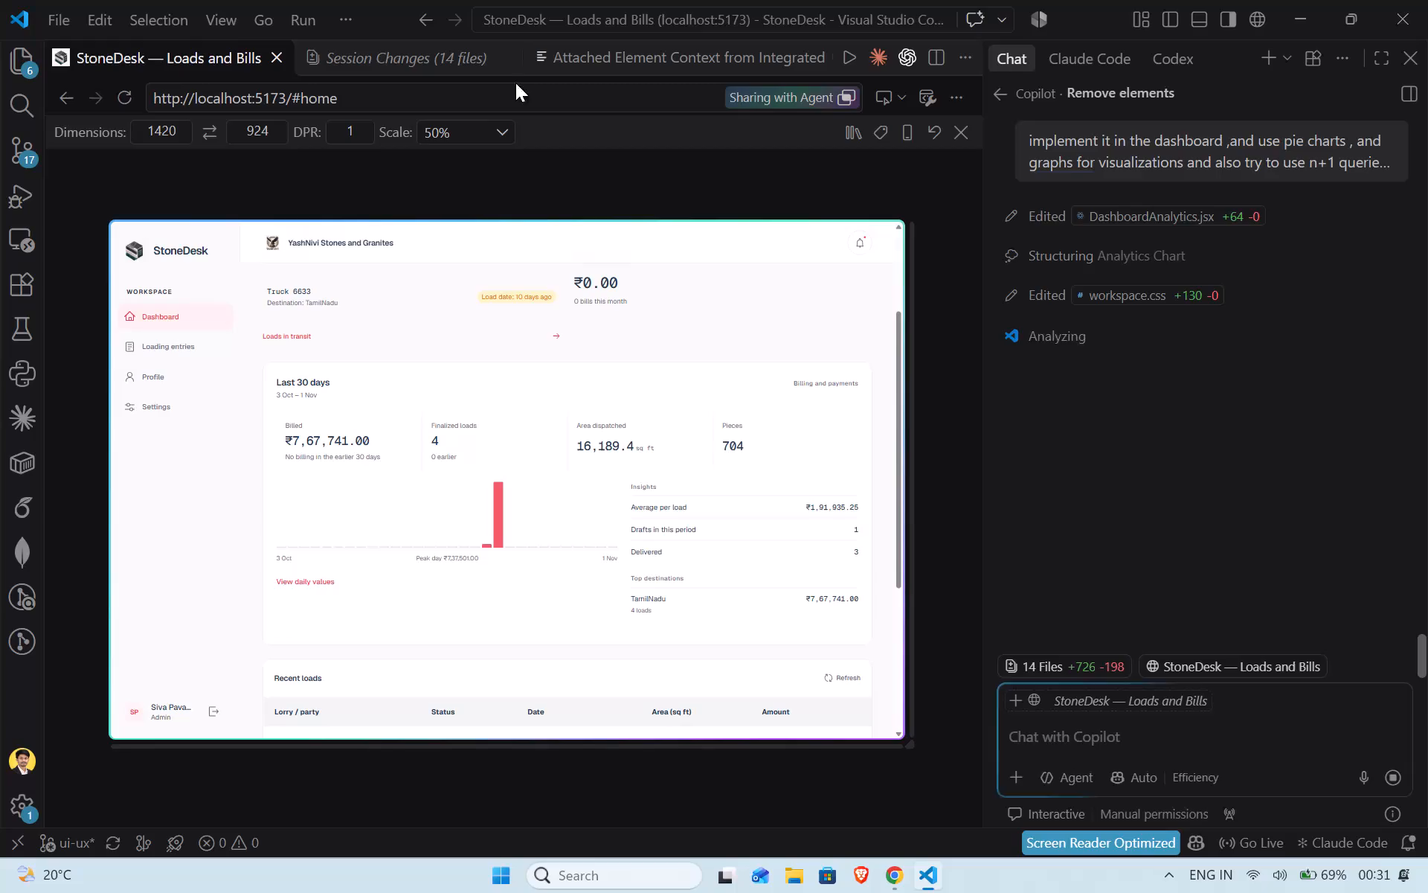
Reload the StoneDesk dashboard preview and examine the new payments charts and party breakdown in the Last 30 days section.
{"action": "left_click", "coordinate": [132, 97]}
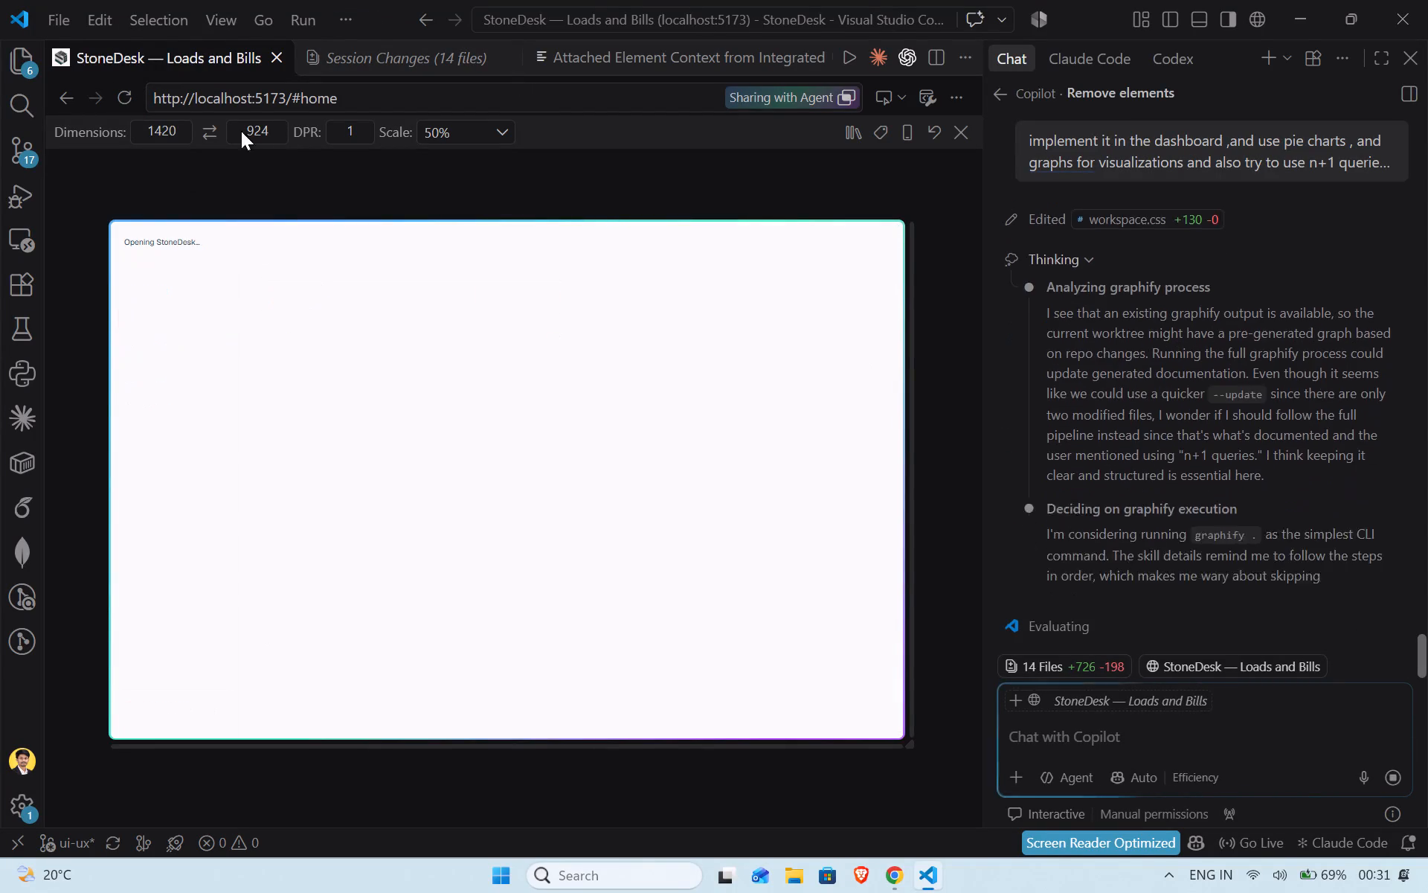
{"action": "scroll", "coordinate": [498, 532], "scroll_direction": "down", "scroll_amount": 1}
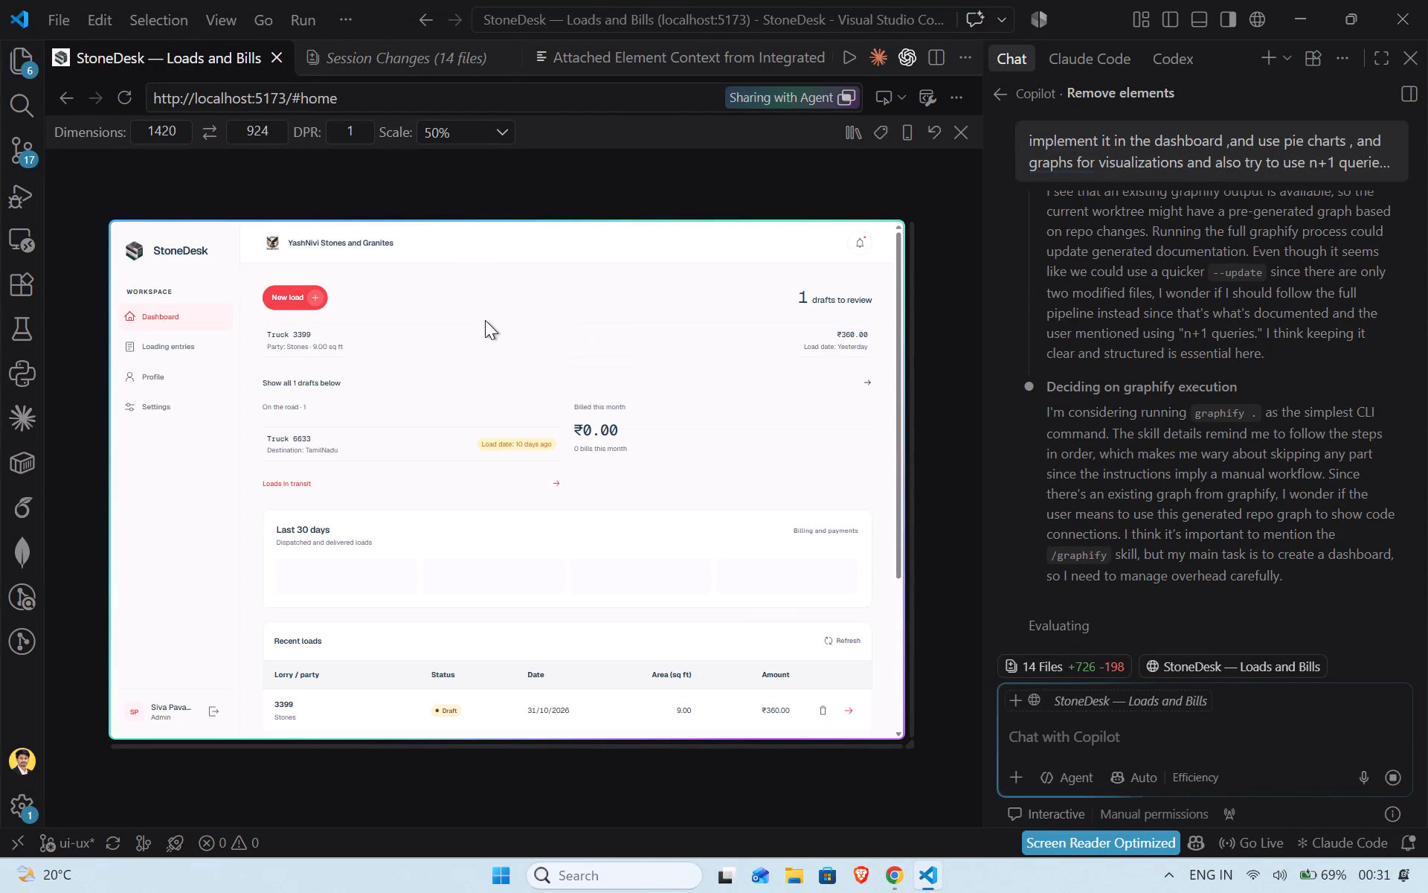
{"action": "scroll", "coordinate": [608, 627], "scroll_direction": "down", "scroll_amount": 1}
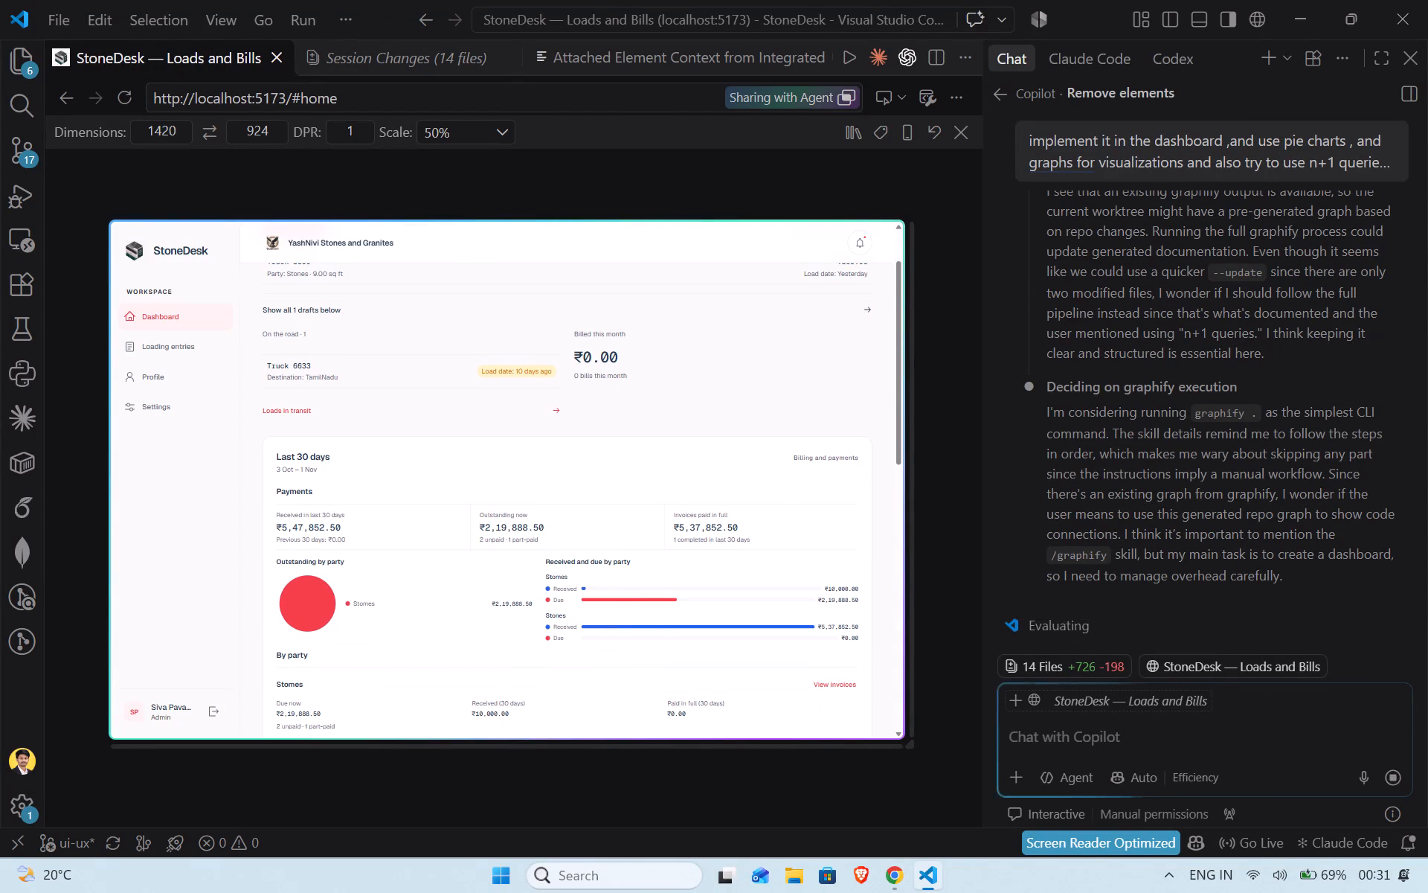
{"action": "scroll", "coordinate": [585, 638], "scroll_direction": "down", "scroll_amount": 1}
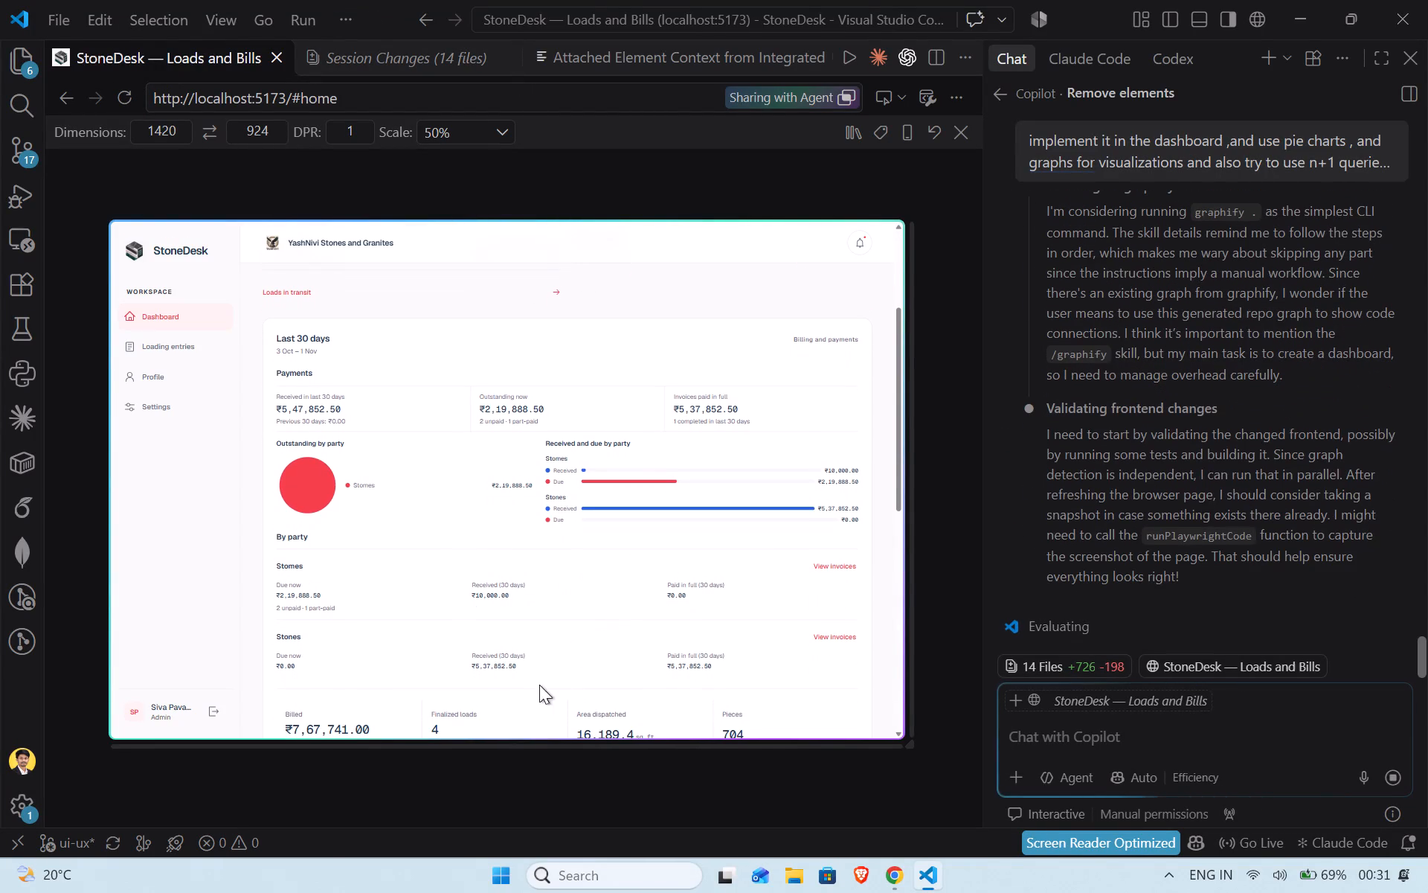
{"action": "scroll", "coordinate": [570, 642], "scroll_direction": "down", "scroll_amount": 1}
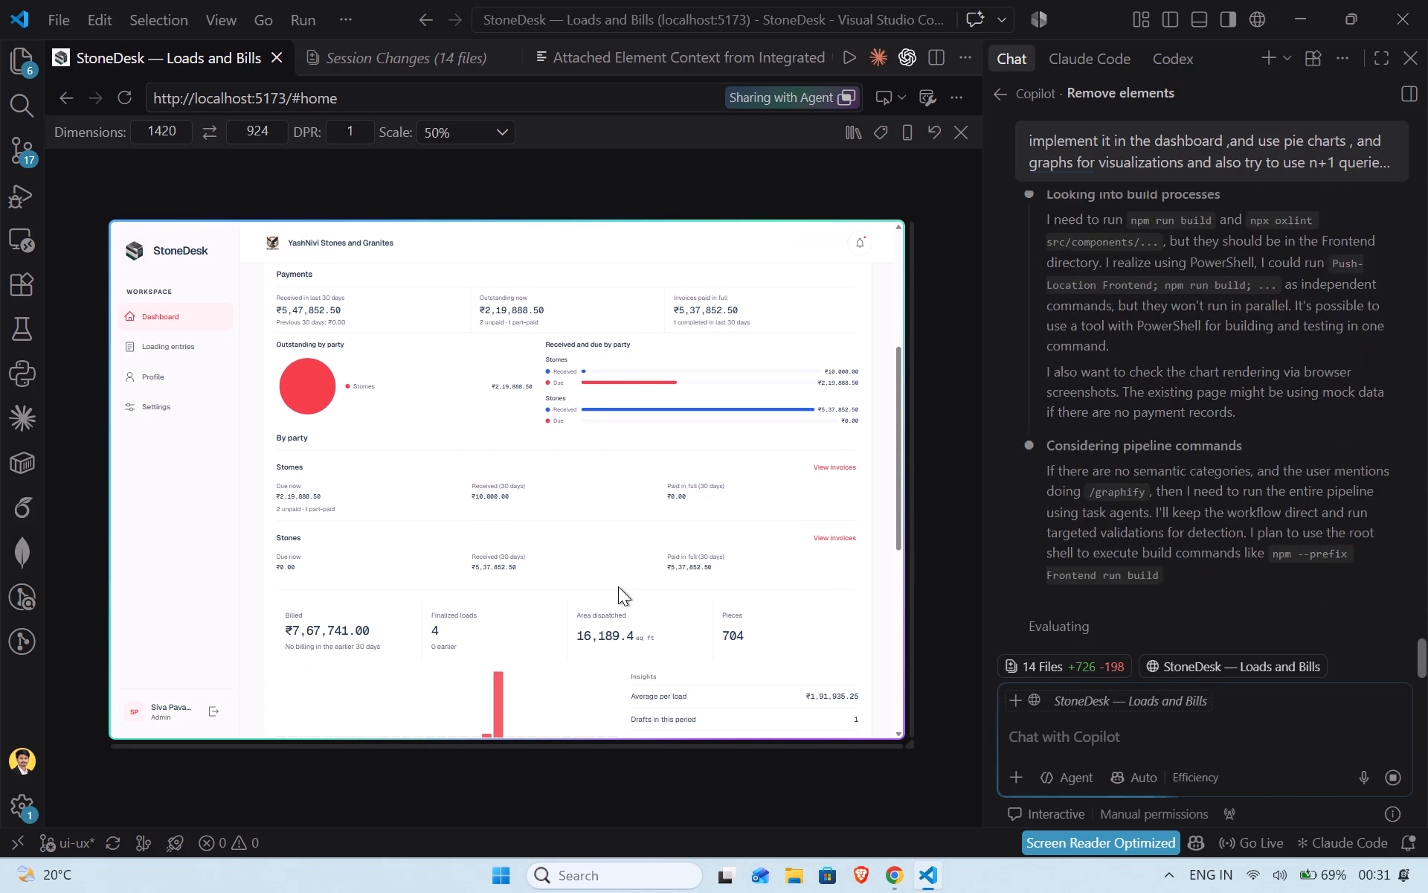
{"action": "scroll", "coordinate": [611, 467], "scroll_direction": "up", "scroll_amount": 3}
{"action": "scroll", "coordinate": [611, 467], "scroll_direction": "down", "scroll_amount": 1}
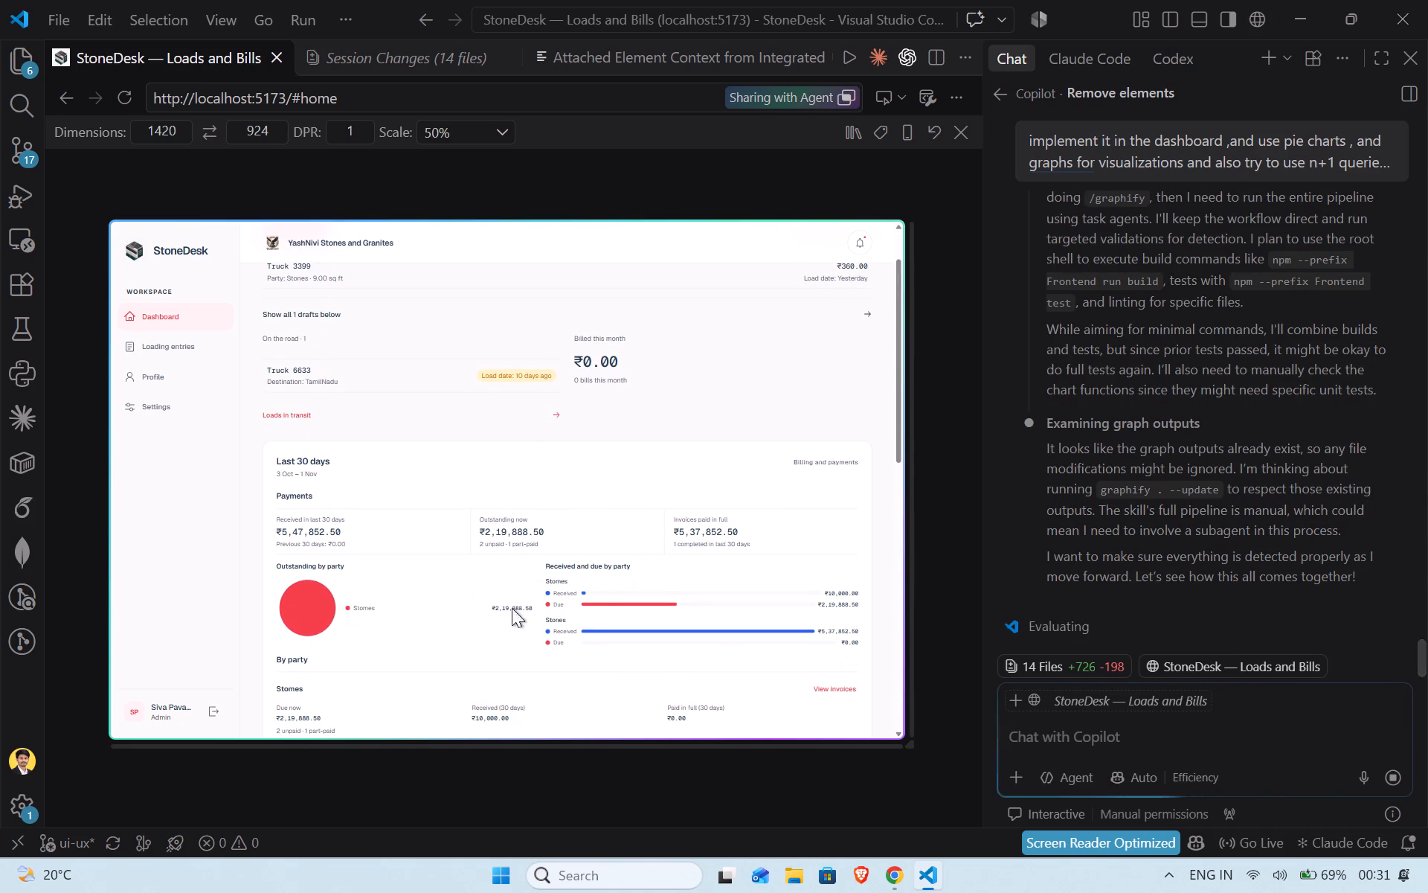
{"action": "scroll", "coordinate": [563, 598], "scroll_direction": "down", "scroll_amount": 1}
{"action": "scroll", "coordinate": [563, 598], "scroll_direction": "up", "scroll_amount": 2}
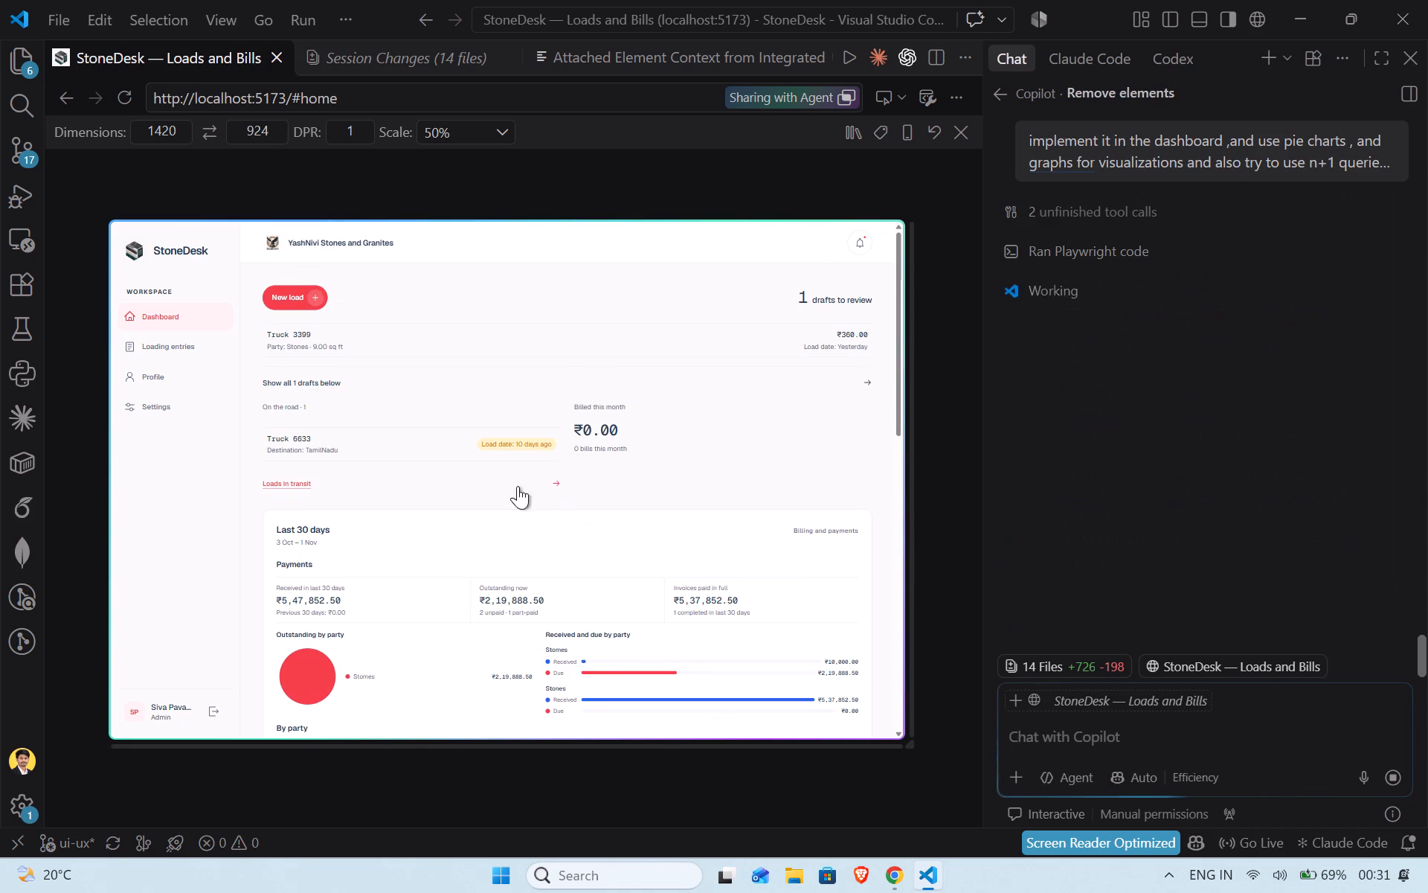
{"action": "scroll", "coordinate": [592, 567], "scroll_direction": "down", "scroll_amount": 1}
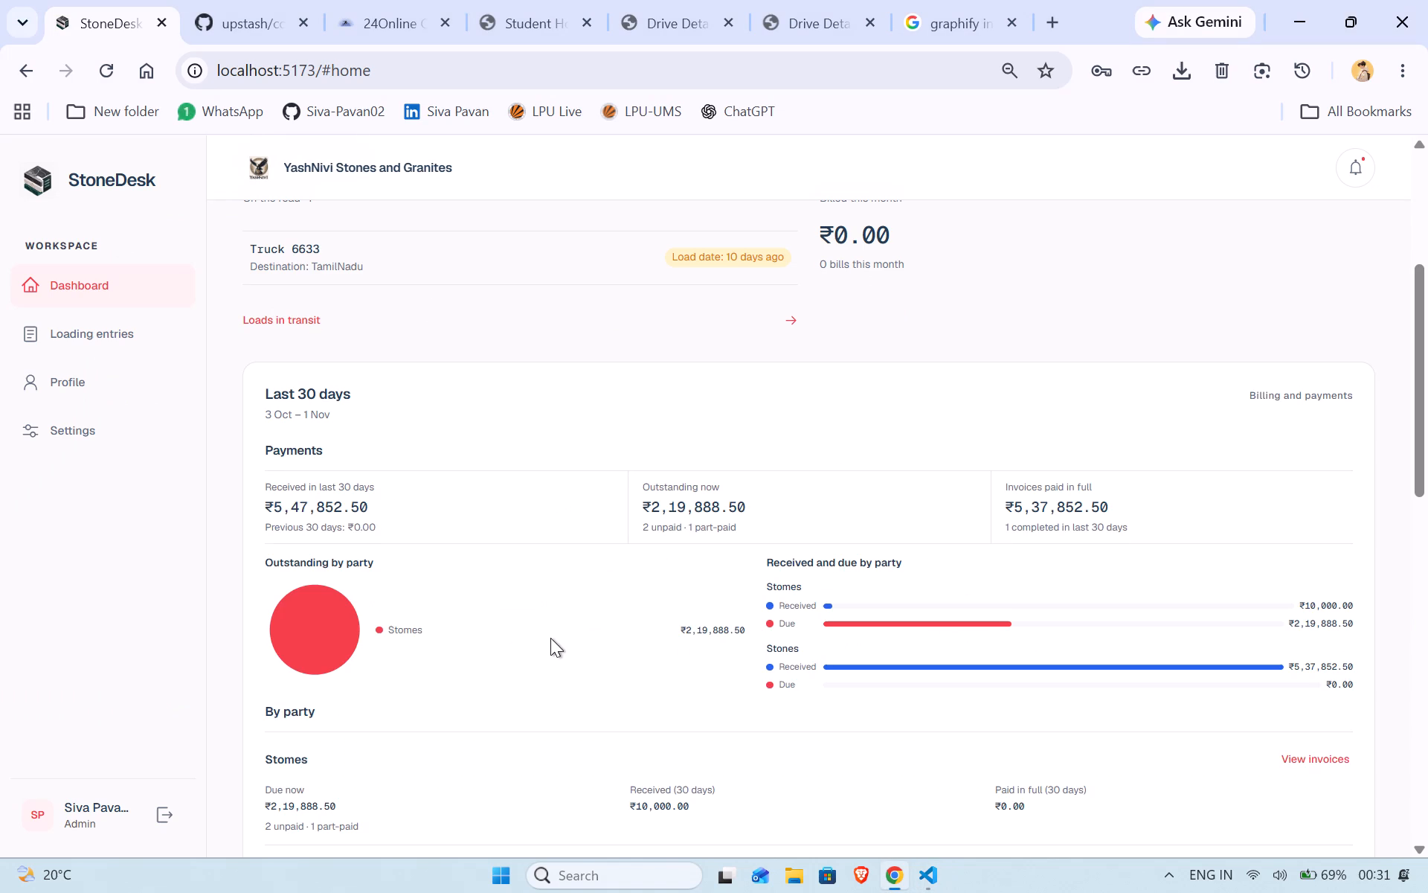
Switch to Chrome and examine the dashboard's Last 30 days payments, outstanding-by-party pie chart, billing graph and recent loads.
{"action": "scroll", "coordinate": [550, 638], "scroll_direction": "down", "scroll_amount": 1}
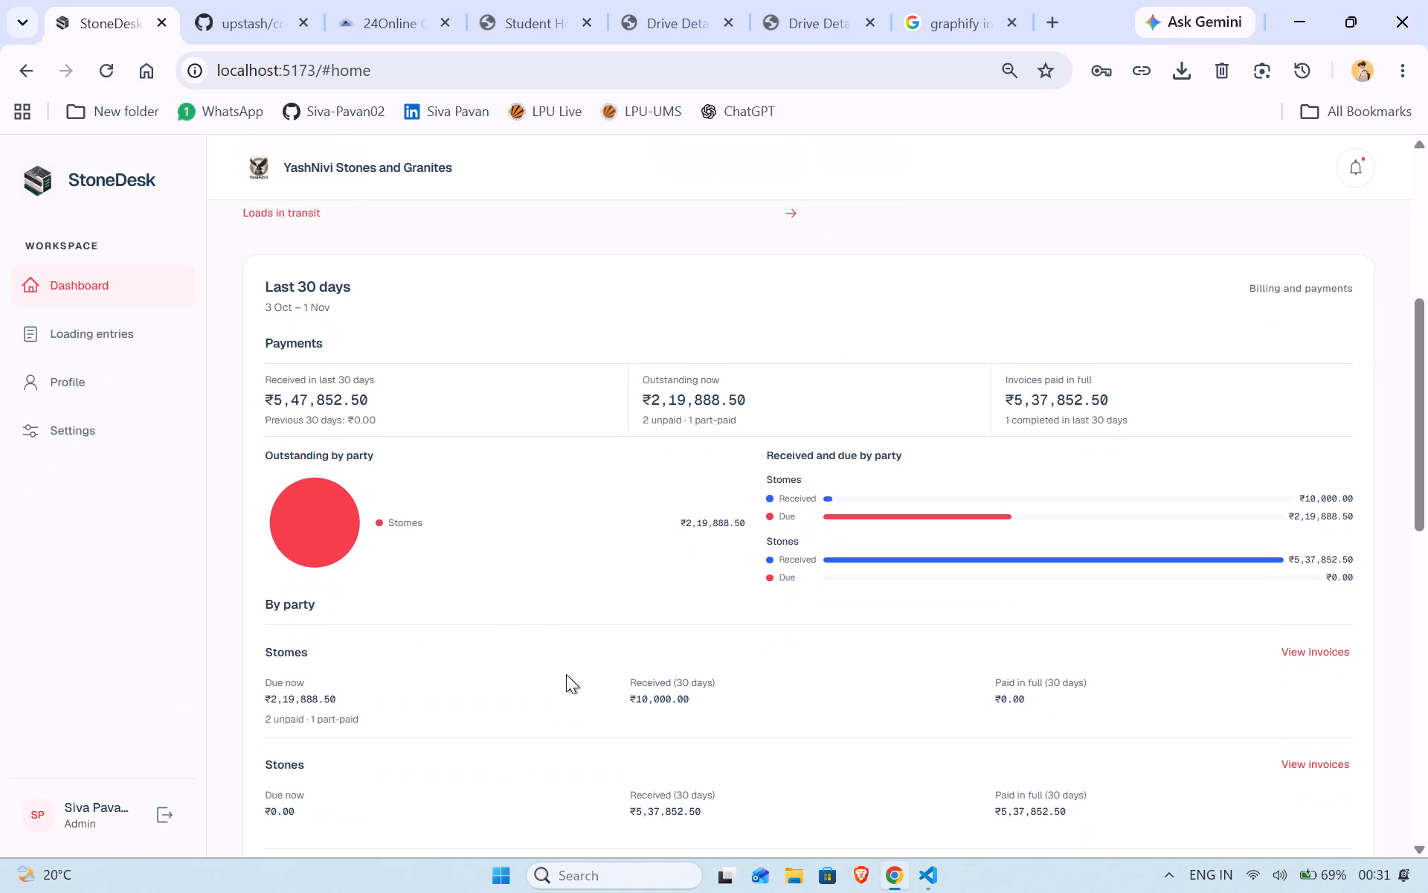
{"action": "scroll", "coordinate": [566, 674], "scroll_direction": "down", "scroll_amount": 2}
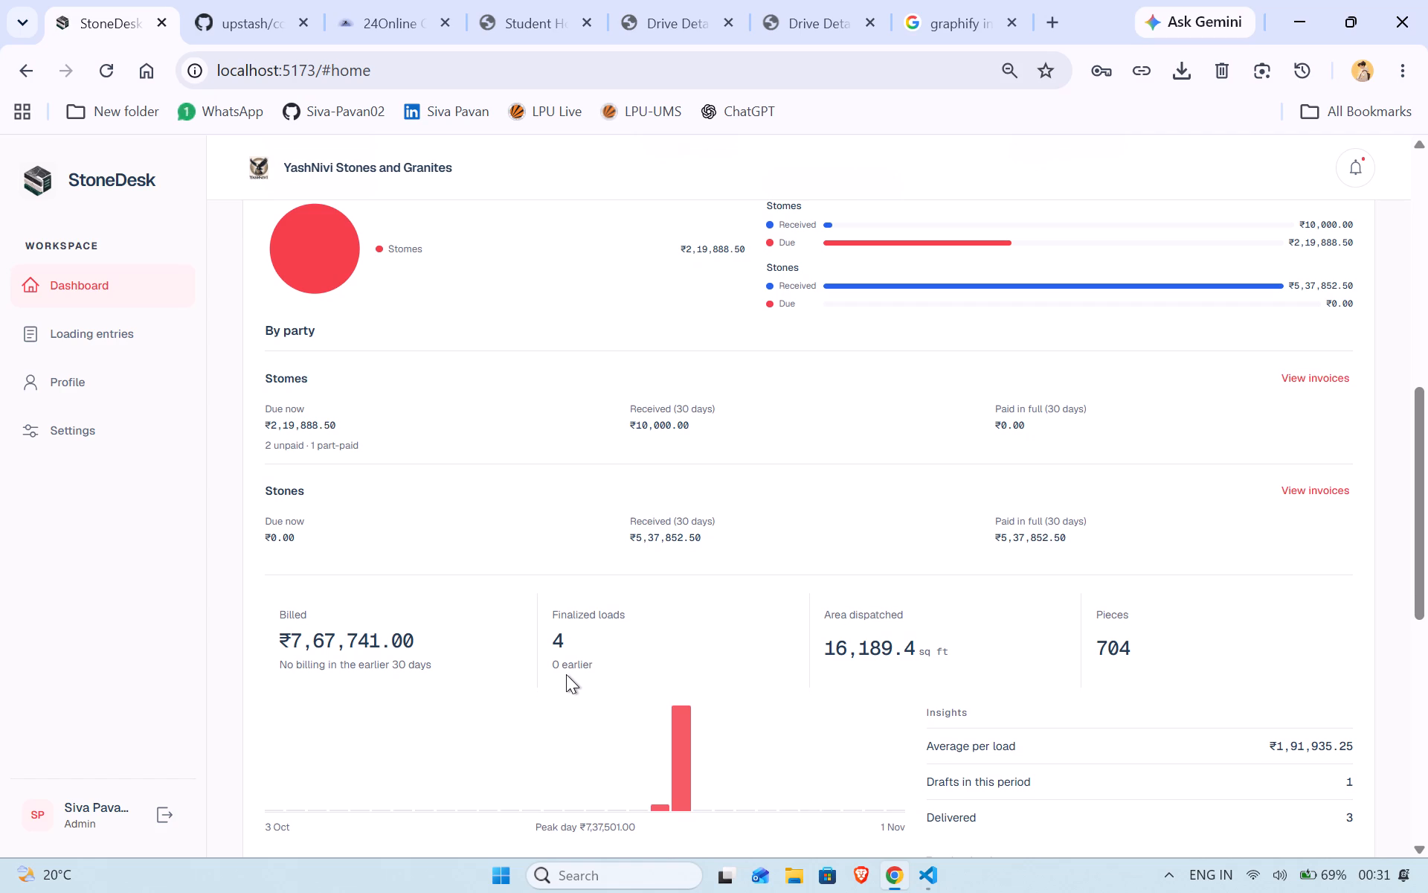
{"action": "scroll", "coordinate": [566, 674], "scroll_direction": "down", "scroll_amount": 3}
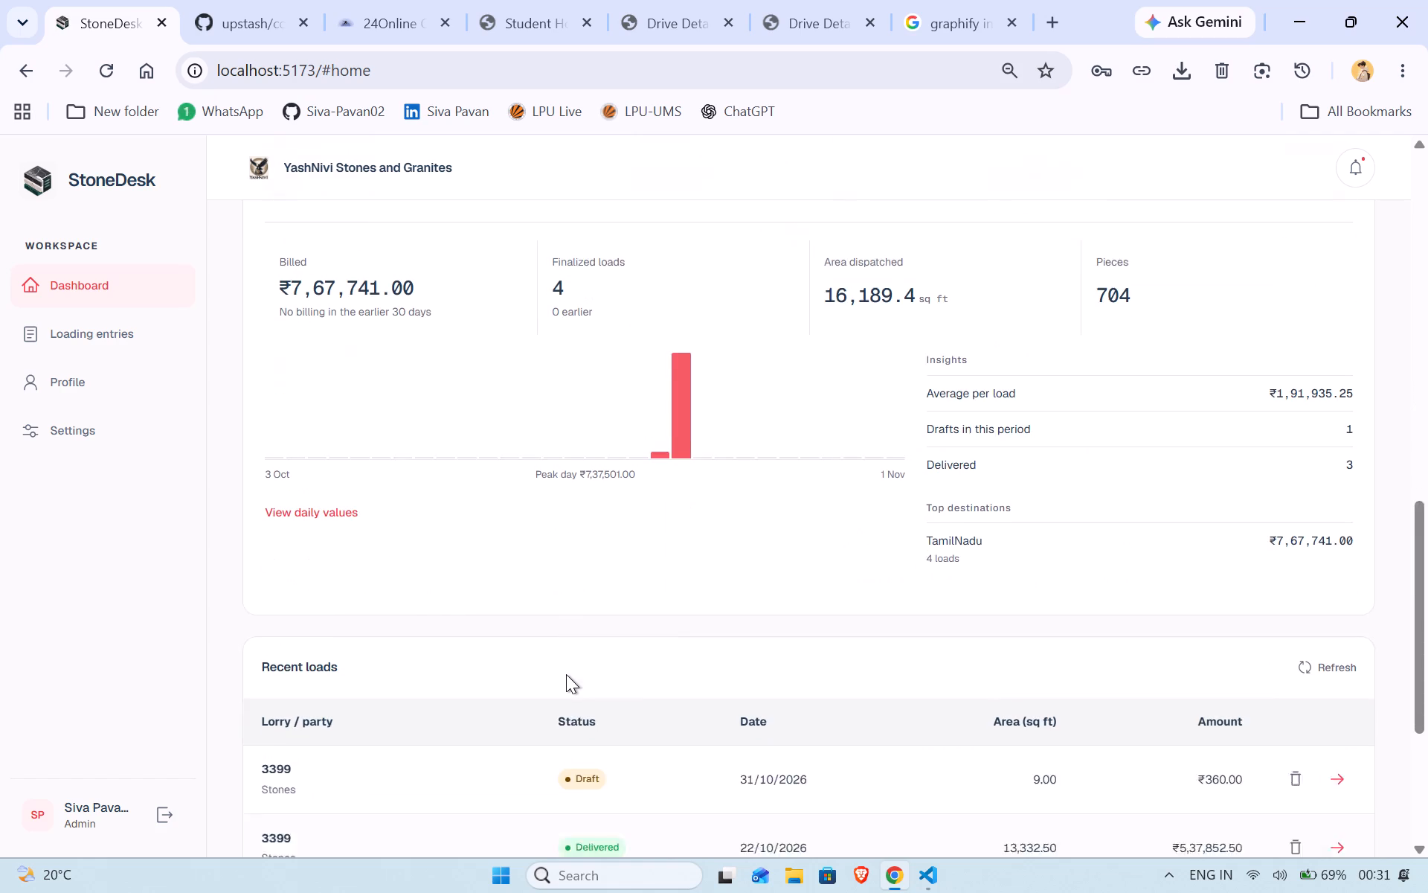
{"action": "scroll", "coordinate": [596, 571], "scroll_direction": "up", "scroll_amount": 2}
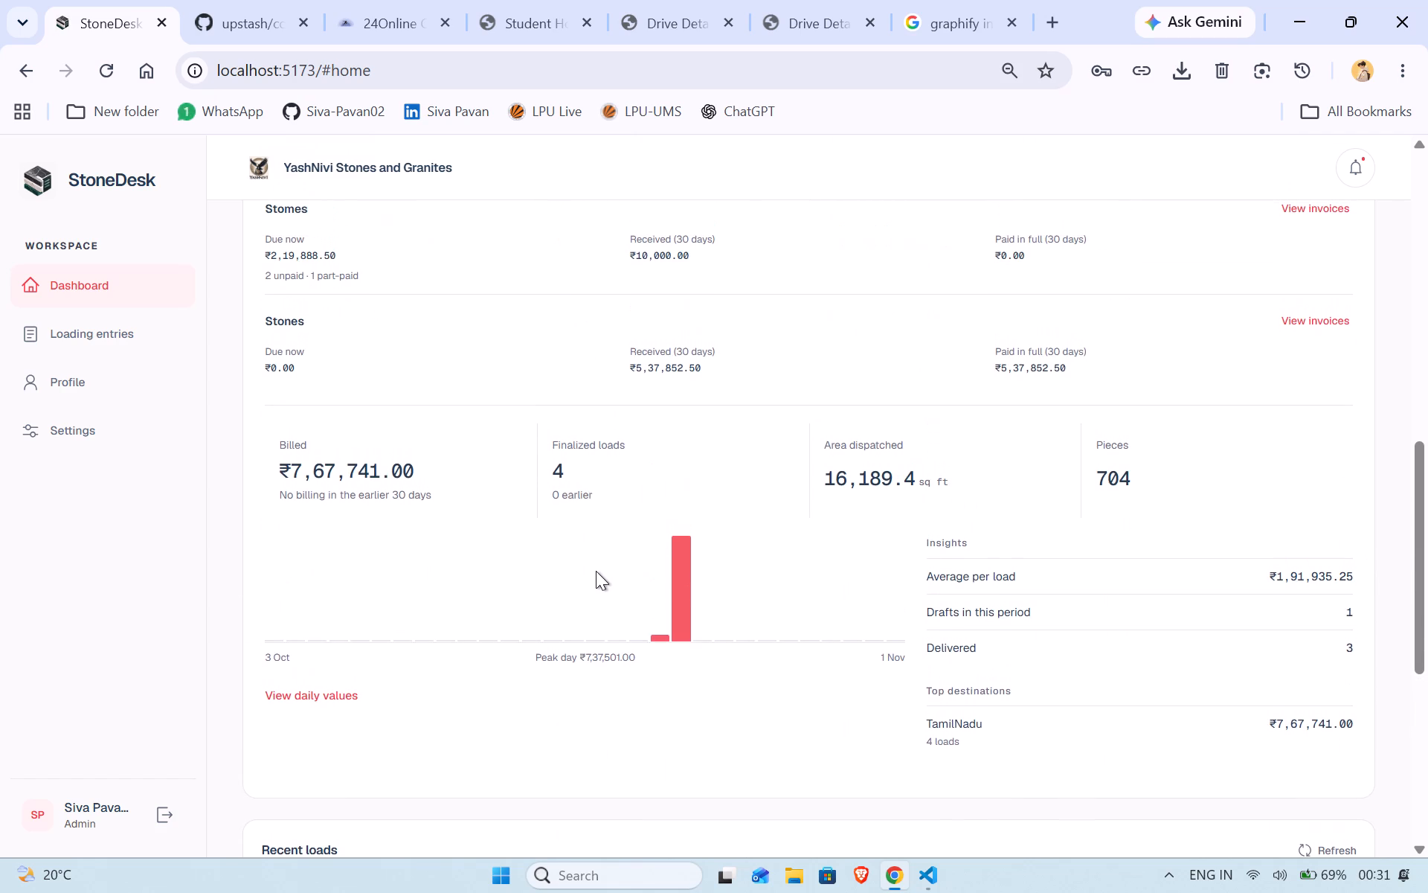
{"action": "scroll", "coordinate": [596, 571], "scroll_direction": "up", "scroll_amount": 4}
{"action": "scroll", "coordinate": [596, 571], "scroll_direction": "down", "scroll_amount": 2}
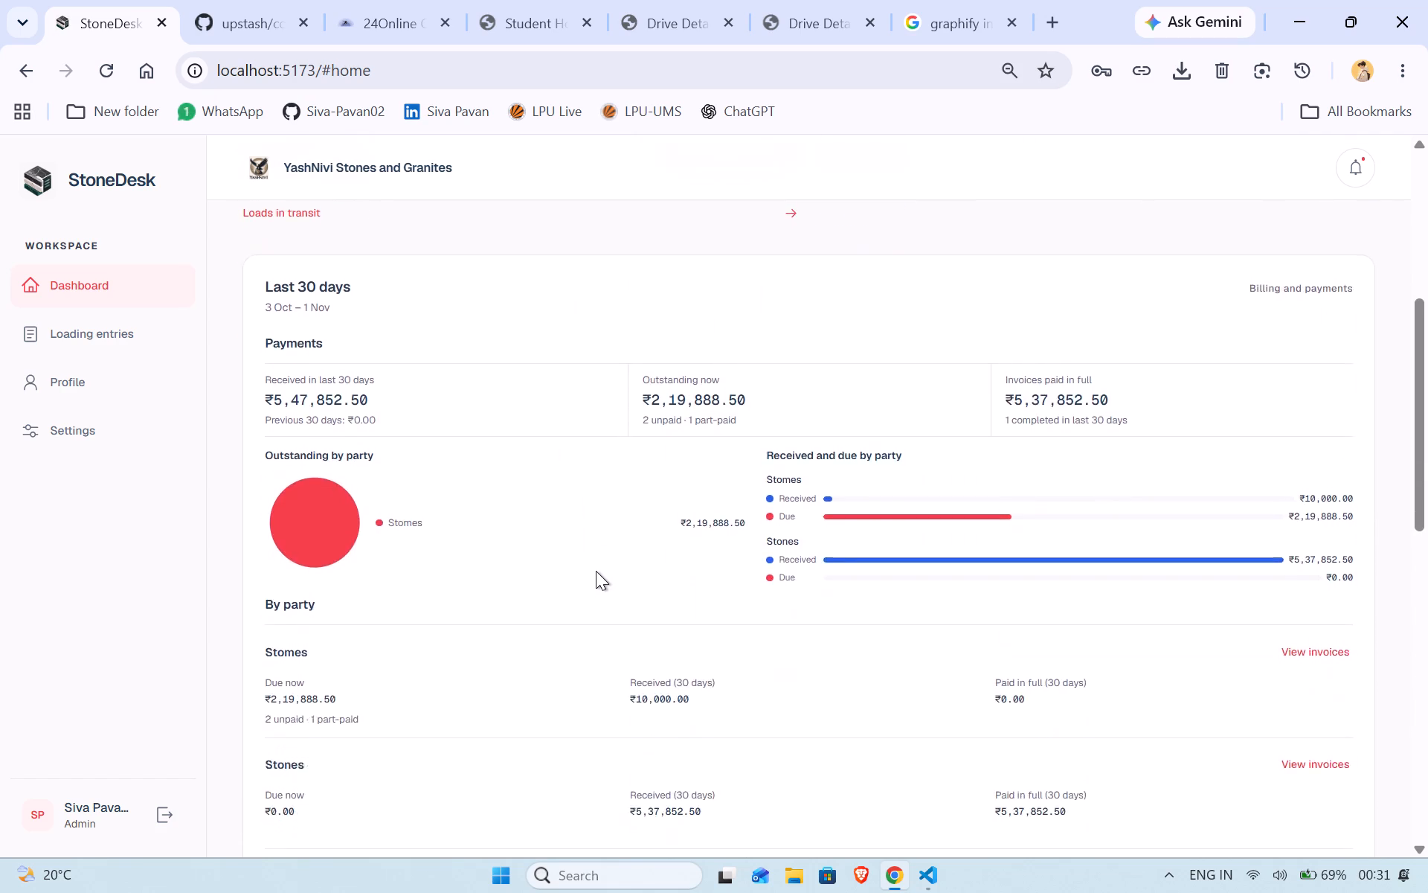
{"action": "scroll", "coordinate": [596, 571], "scroll_direction": "up", "scroll_amount": 4}
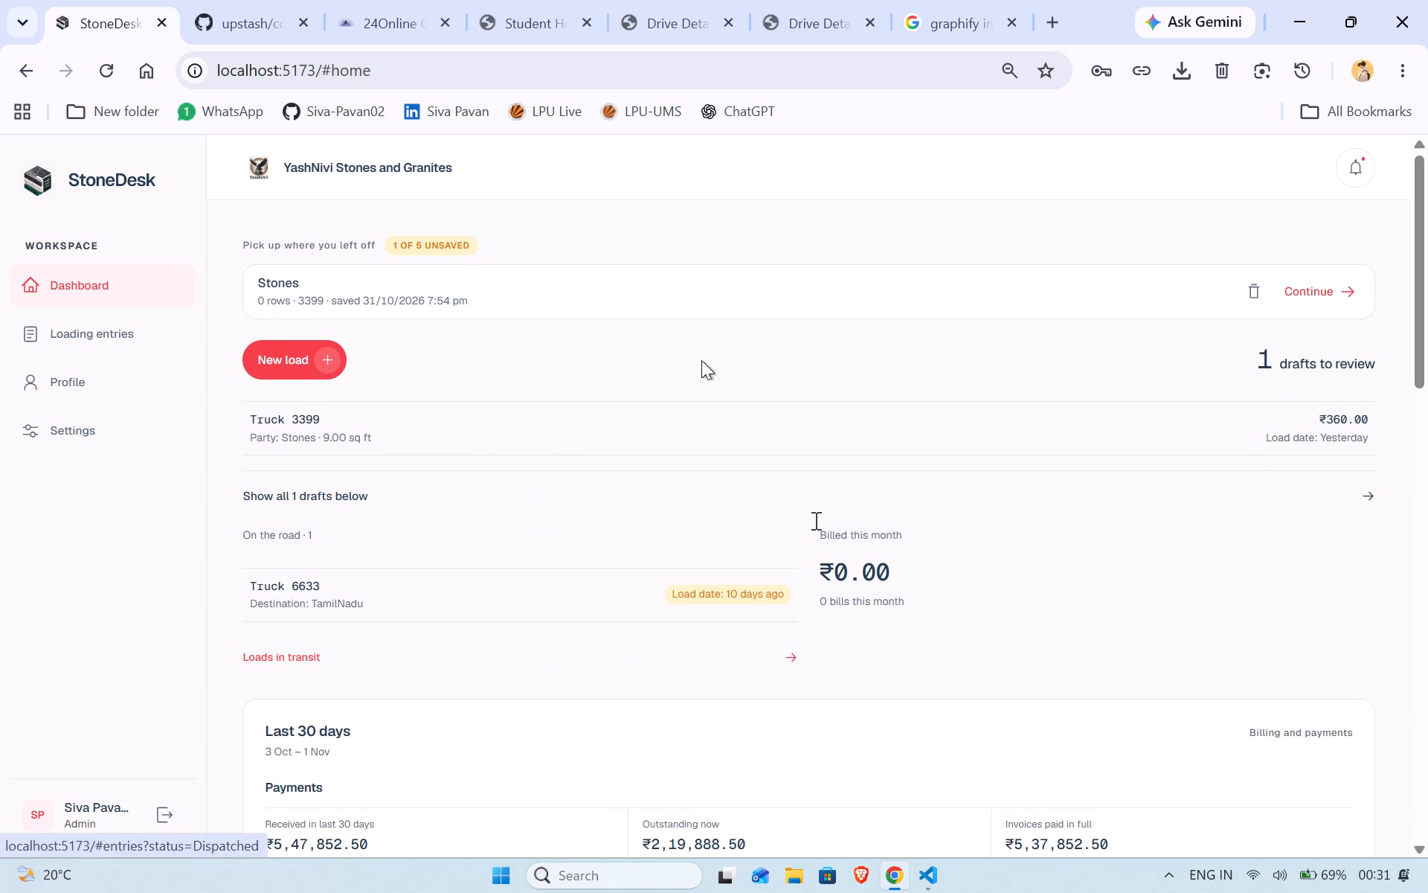
{"action": "scroll", "coordinate": [763, 618], "scroll_direction": "down", "scroll_amount": 1}
{"action": "scroll", "coordinate": [720, 665], "scroll_direction": "down", "scroll_amount": 2}
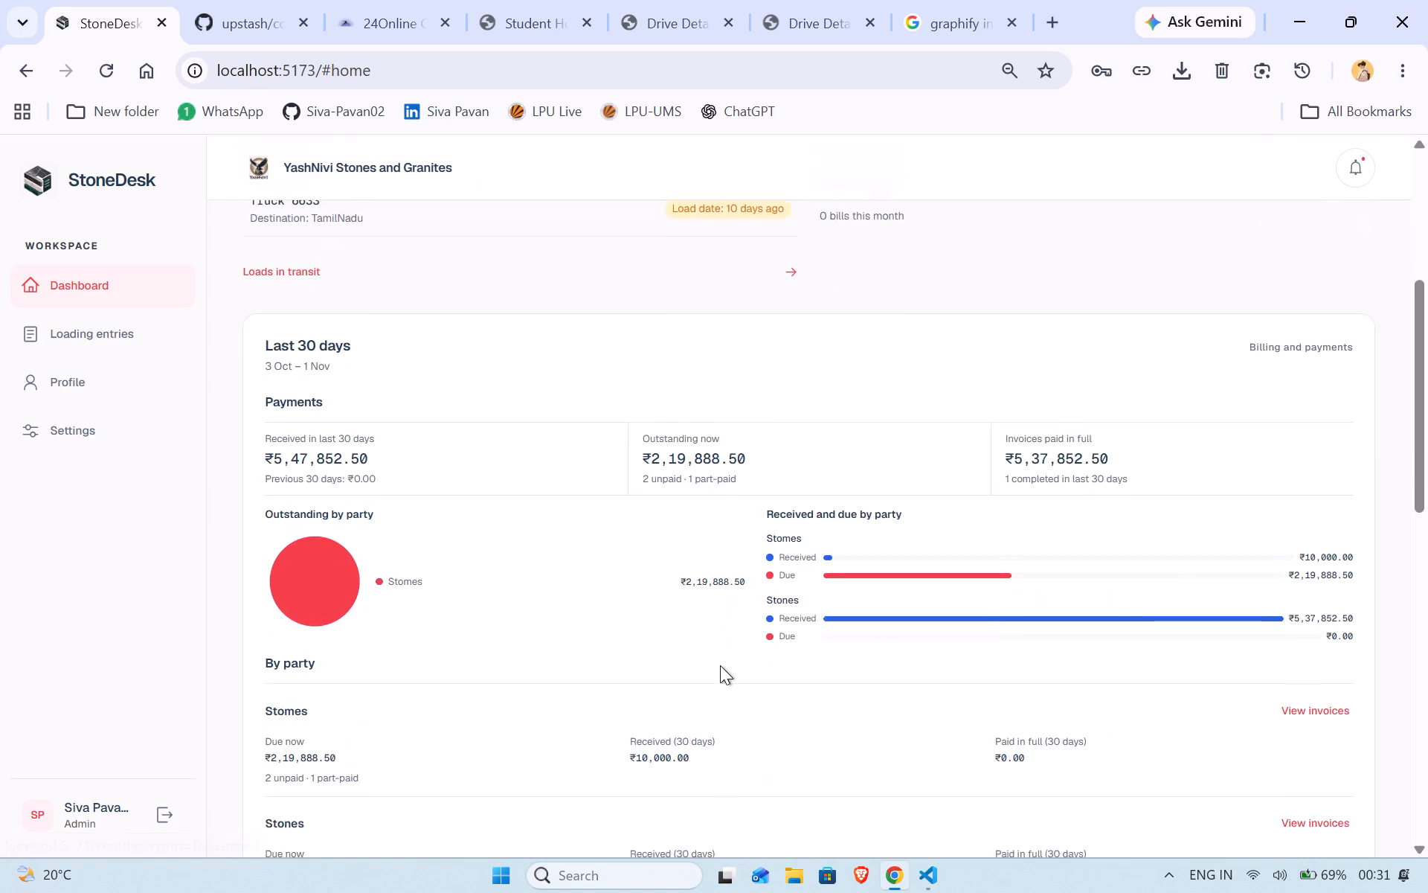
{"action": "scroll", "coordinate": [710, 477], "scroll_direction": "up", "scroll_amount": 3}
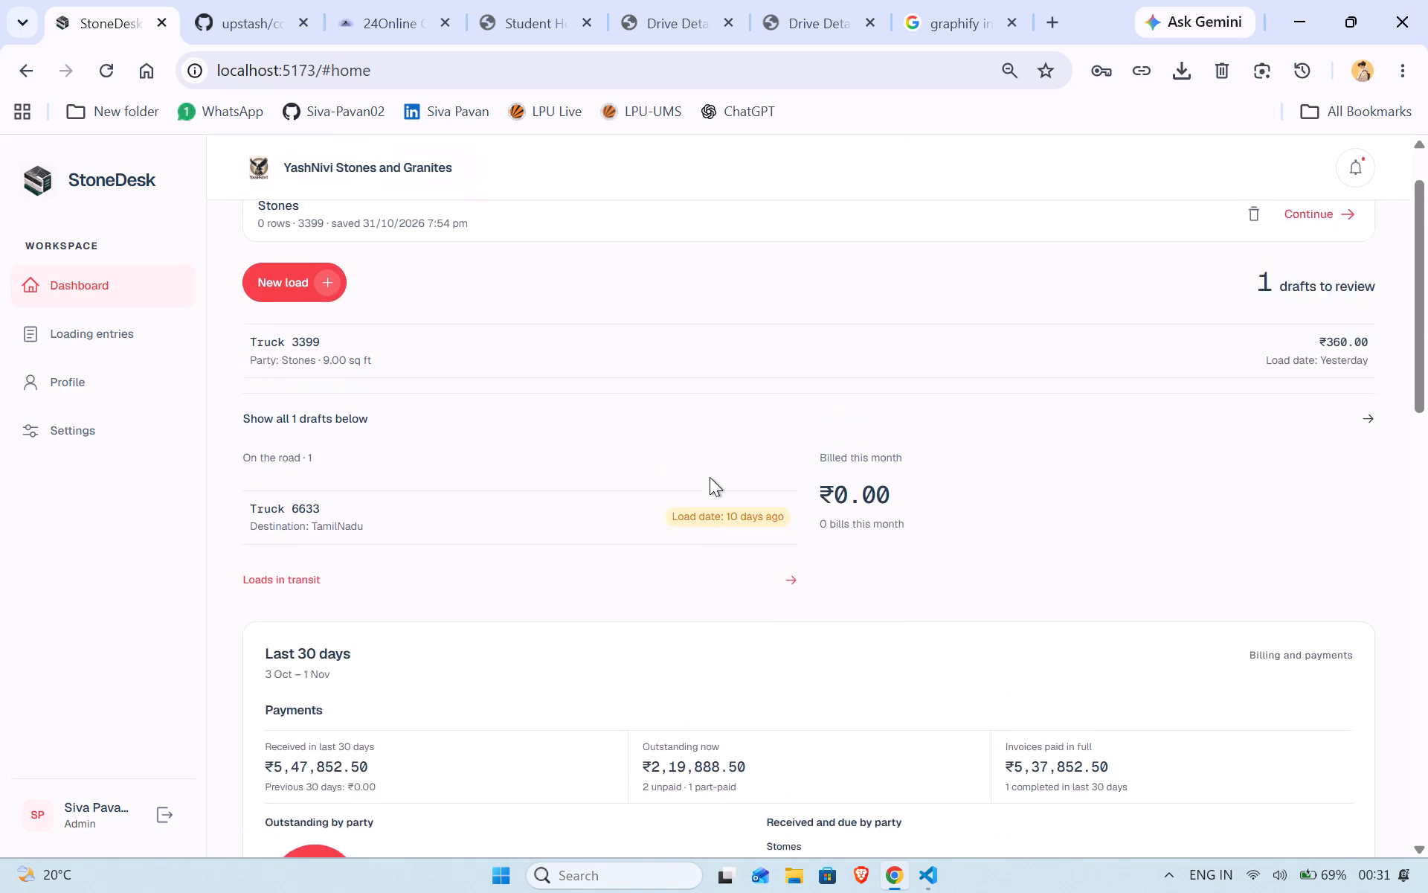
{"action": "scroll", "coordinate": [771, 686], "scroll_direction": "down", "scroll_amount": 1}
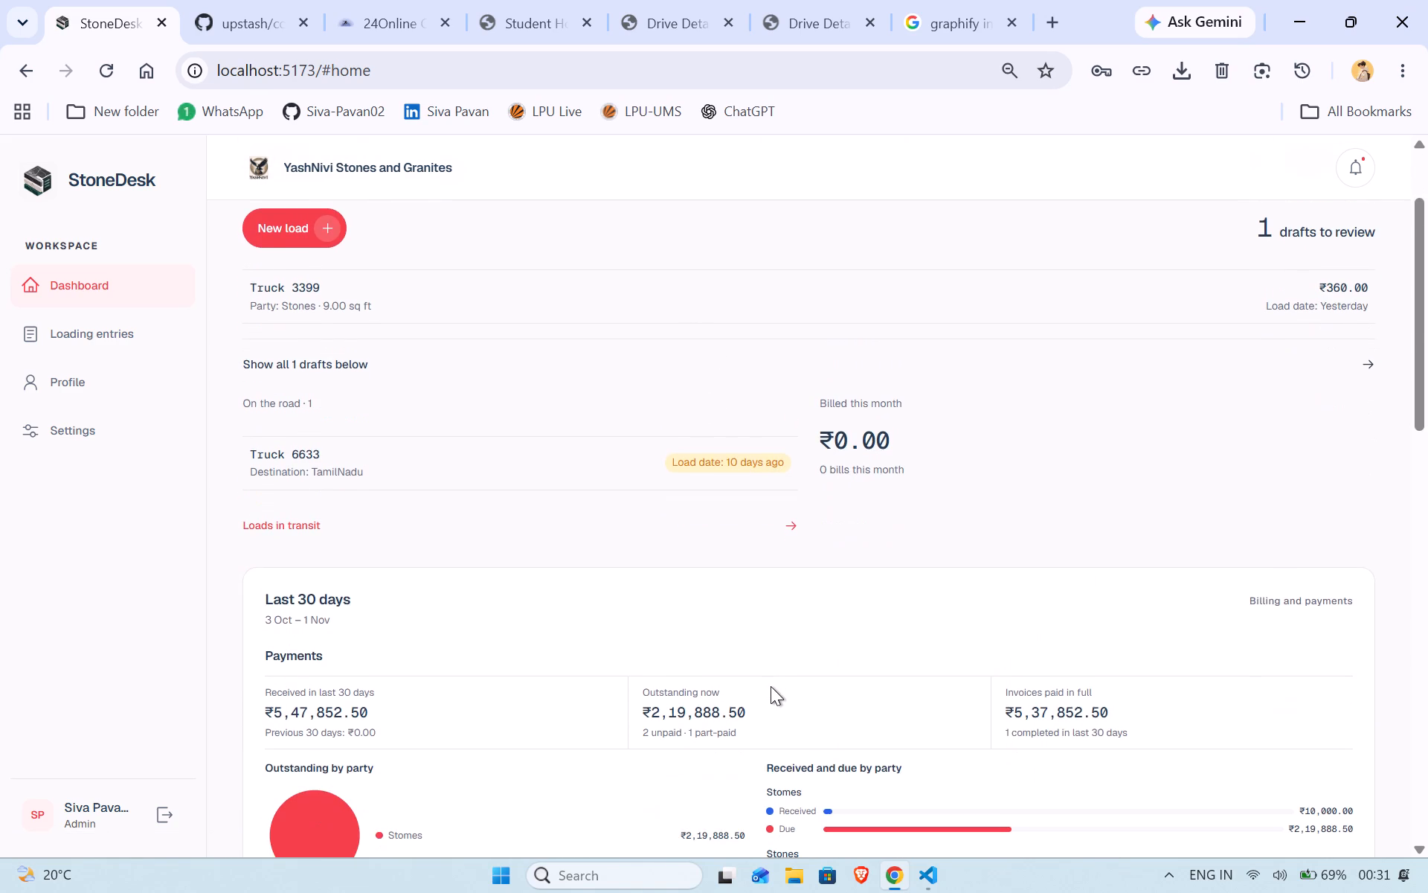
{"action": "scroll", "coordinate": [771, 686], "scroll_direction": "down", "scroll_amount": 3}
{"action": "scroll", "coordinate": [771, 686], "scroll_direction": "up", "scroll_amount": 1}
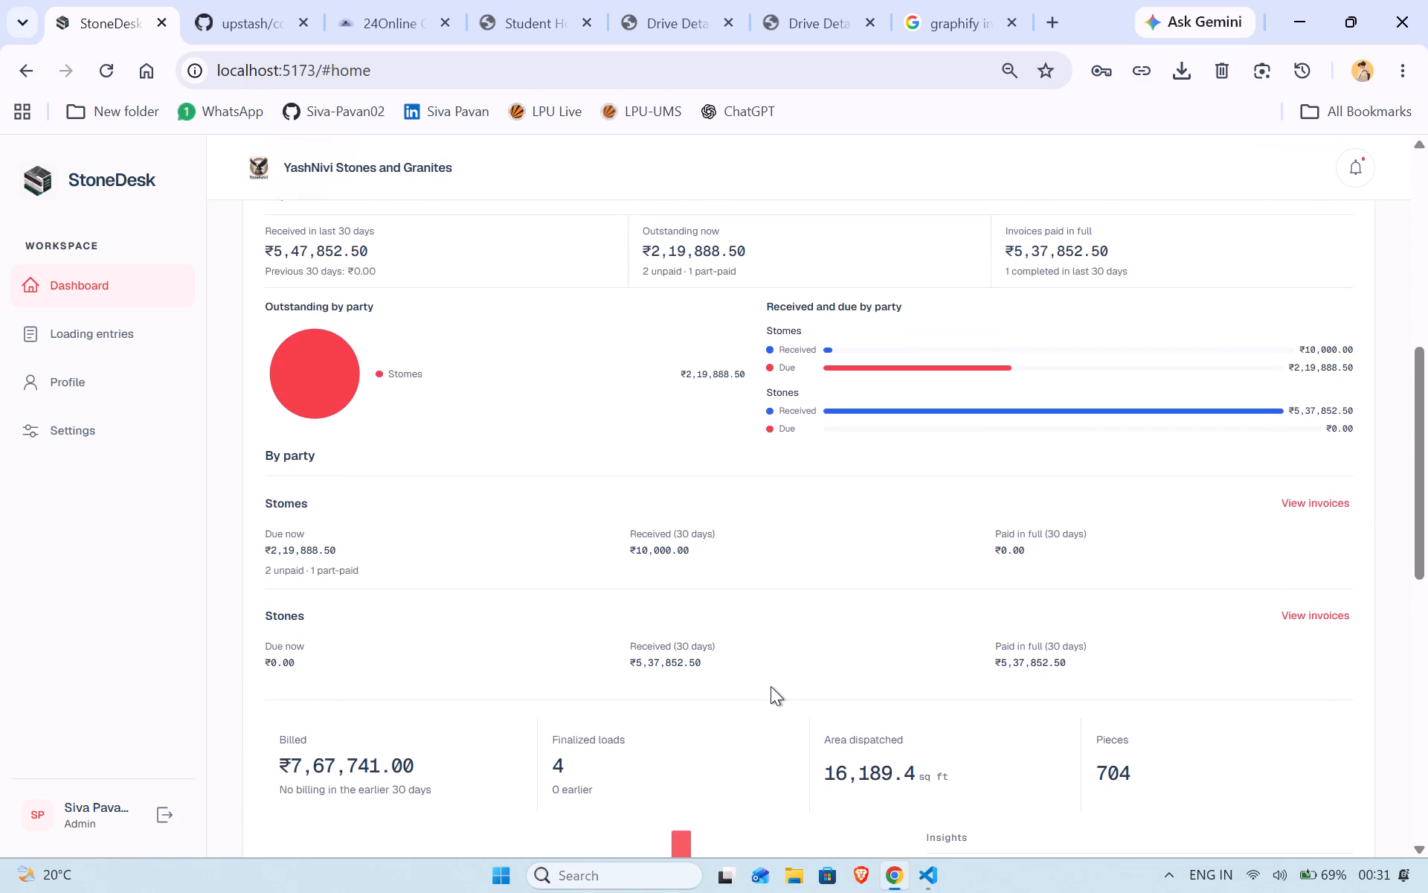
{"action": "scroll", "coordinate": [771, 686], "scroll_direction": "down", "scroll_amount": 1}
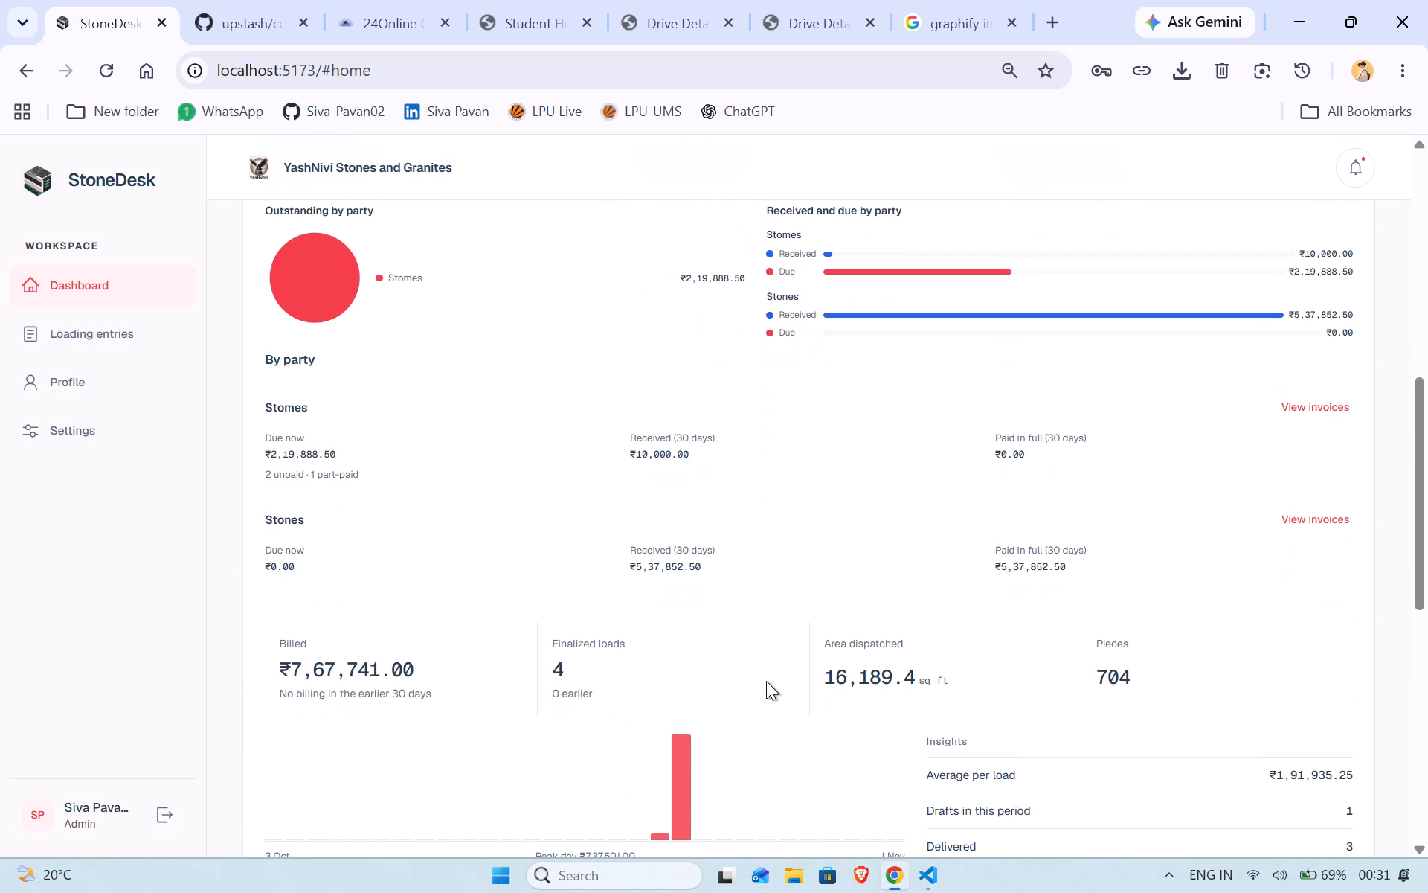
{"action": "scroll", "coordinate": [707, 449], "scroll_direction": "up", "scroll_amount": 2}
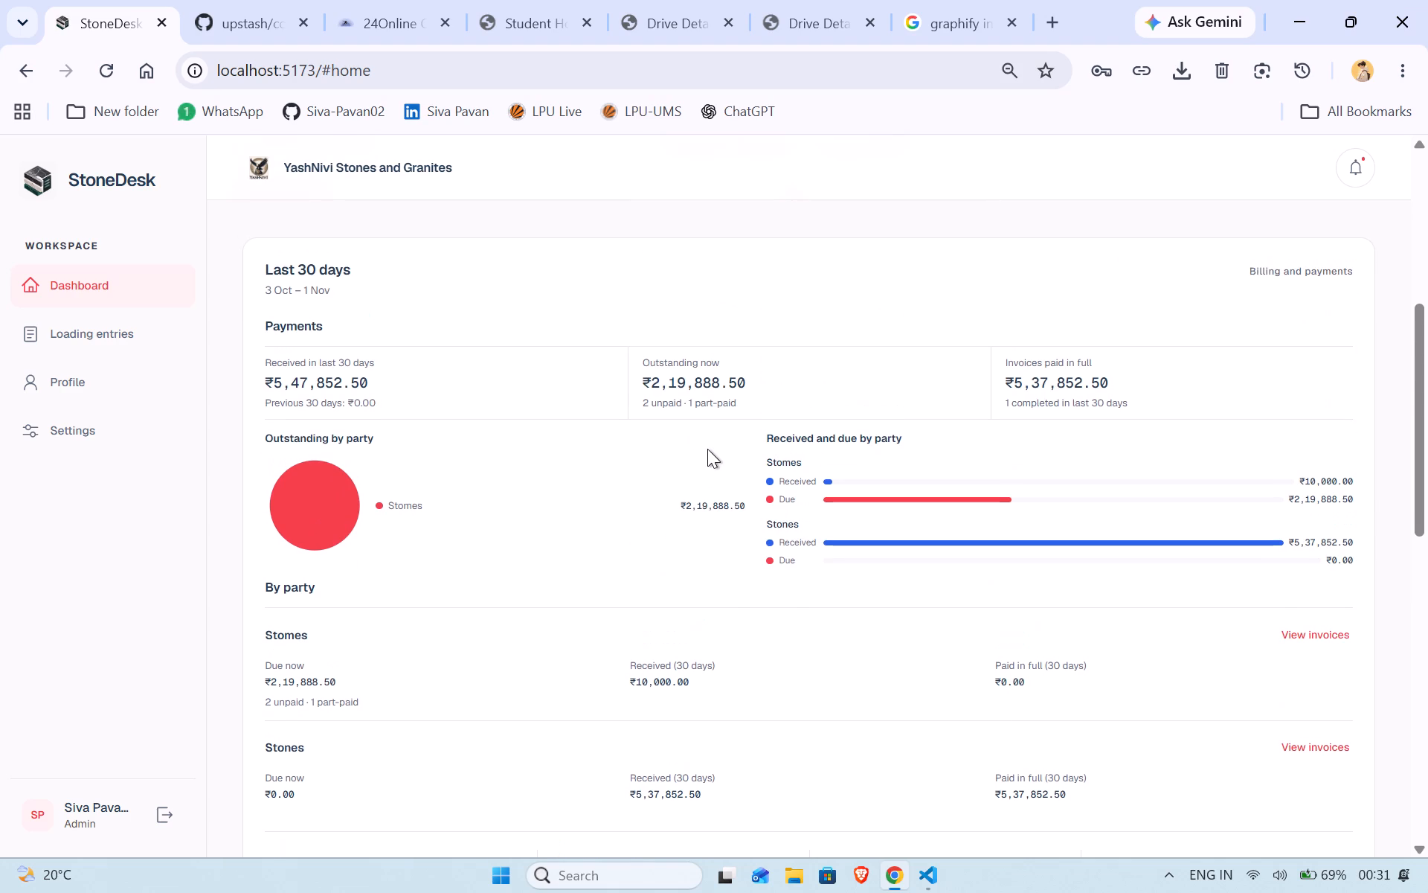
{"action": "left_click", "coordinate": [309, 520]}
From the loading entries, open the bill of the delivered lorry 3399 load dated 22/10/2026.
{"action": "left_click", "coordinate": [81, 339]}
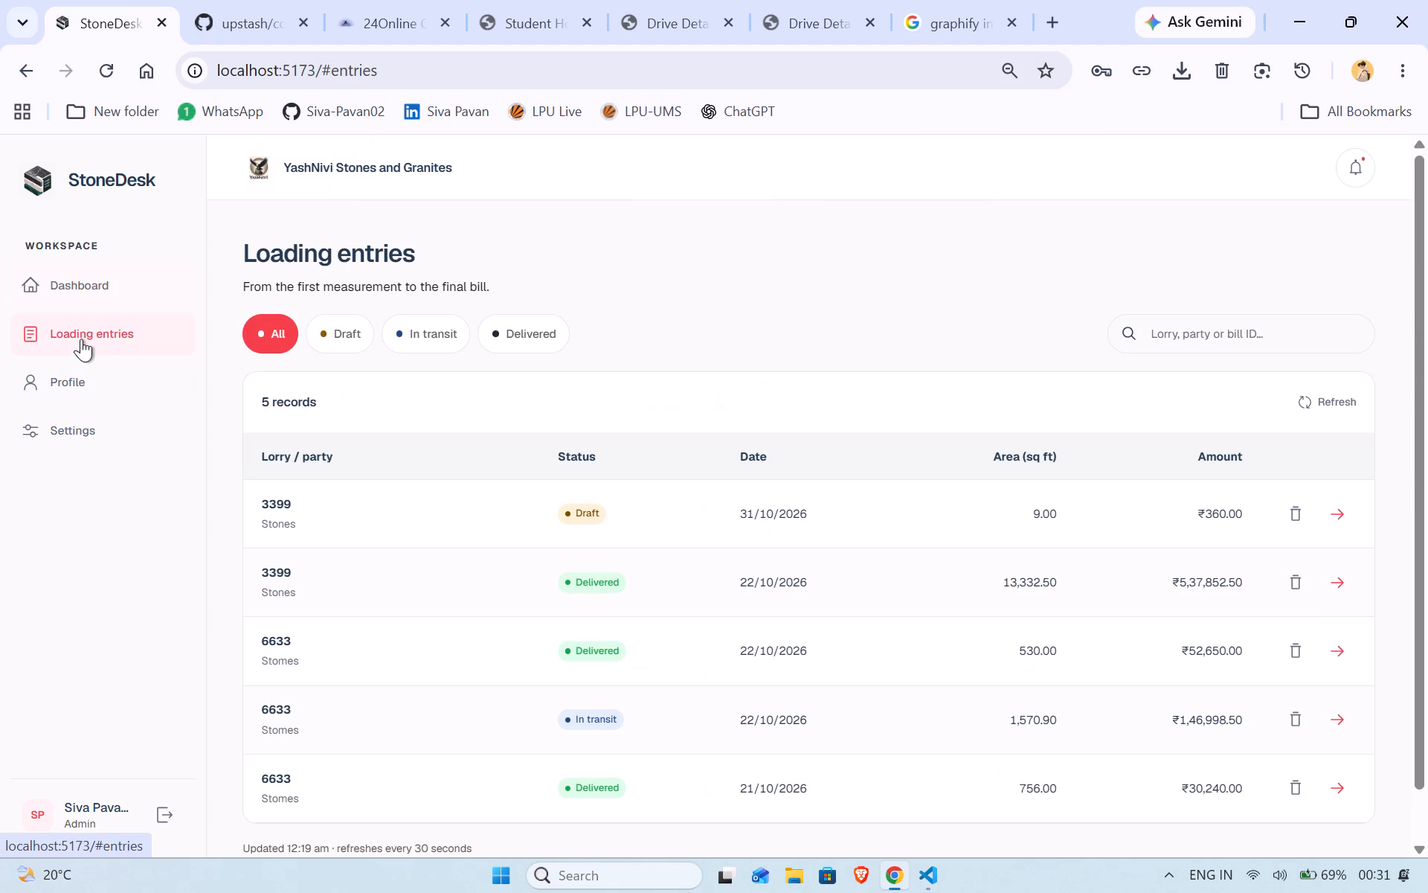
{"action": "scroll", "coordinate": [515, 578], "scroll_direction": "down", "scroll_amount": 2}
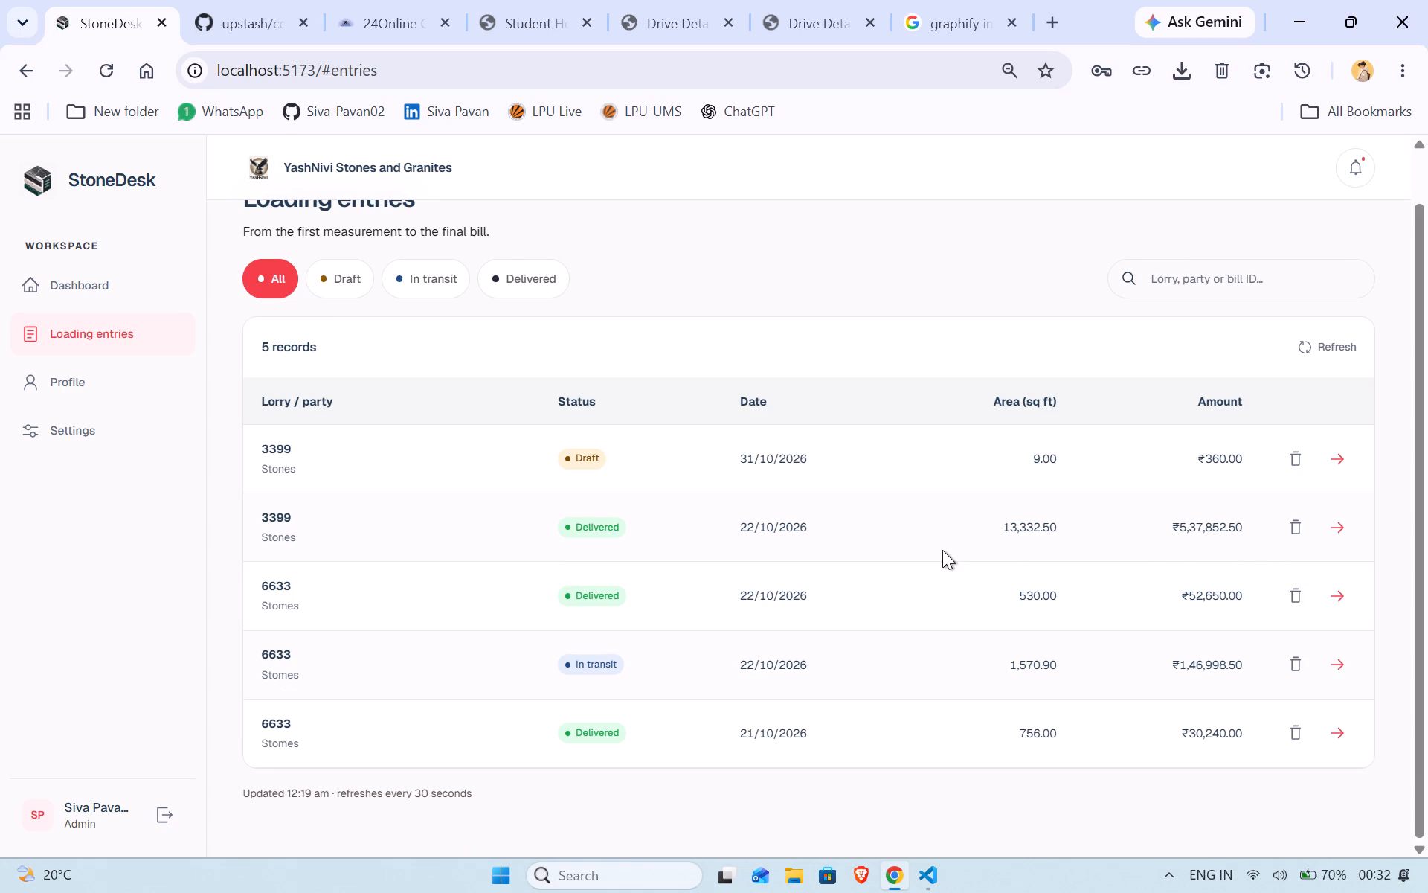
{"action": "left_click", "coordinate": [1331, 534]}
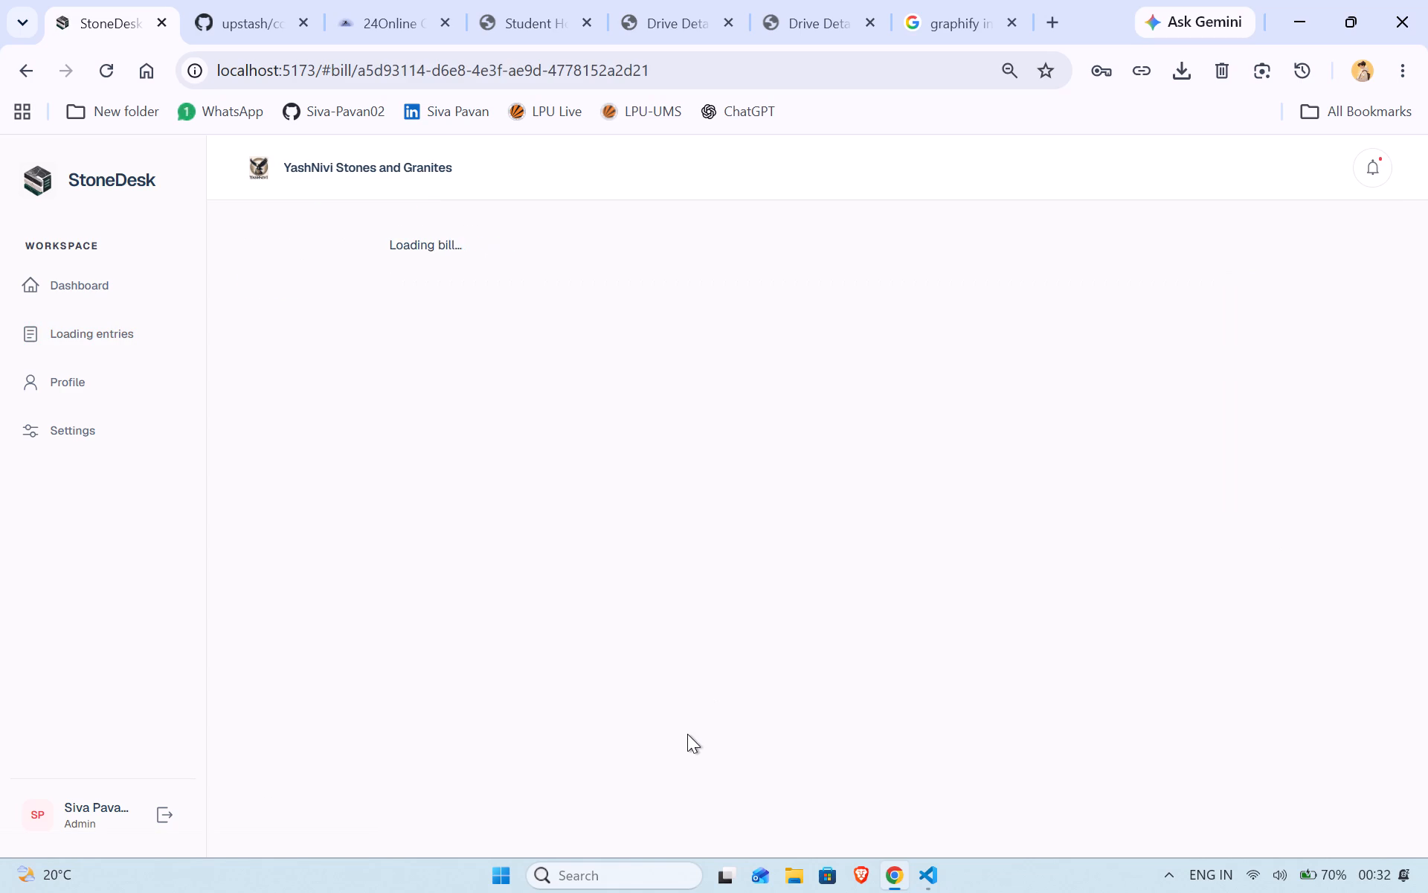
Examine the load bill's version history, payment summary, payment history and buyer invoice.
{"action": "scroll", "coordinate": [650, 694], "scroll_direction": "down", "scroll_amount": 1}
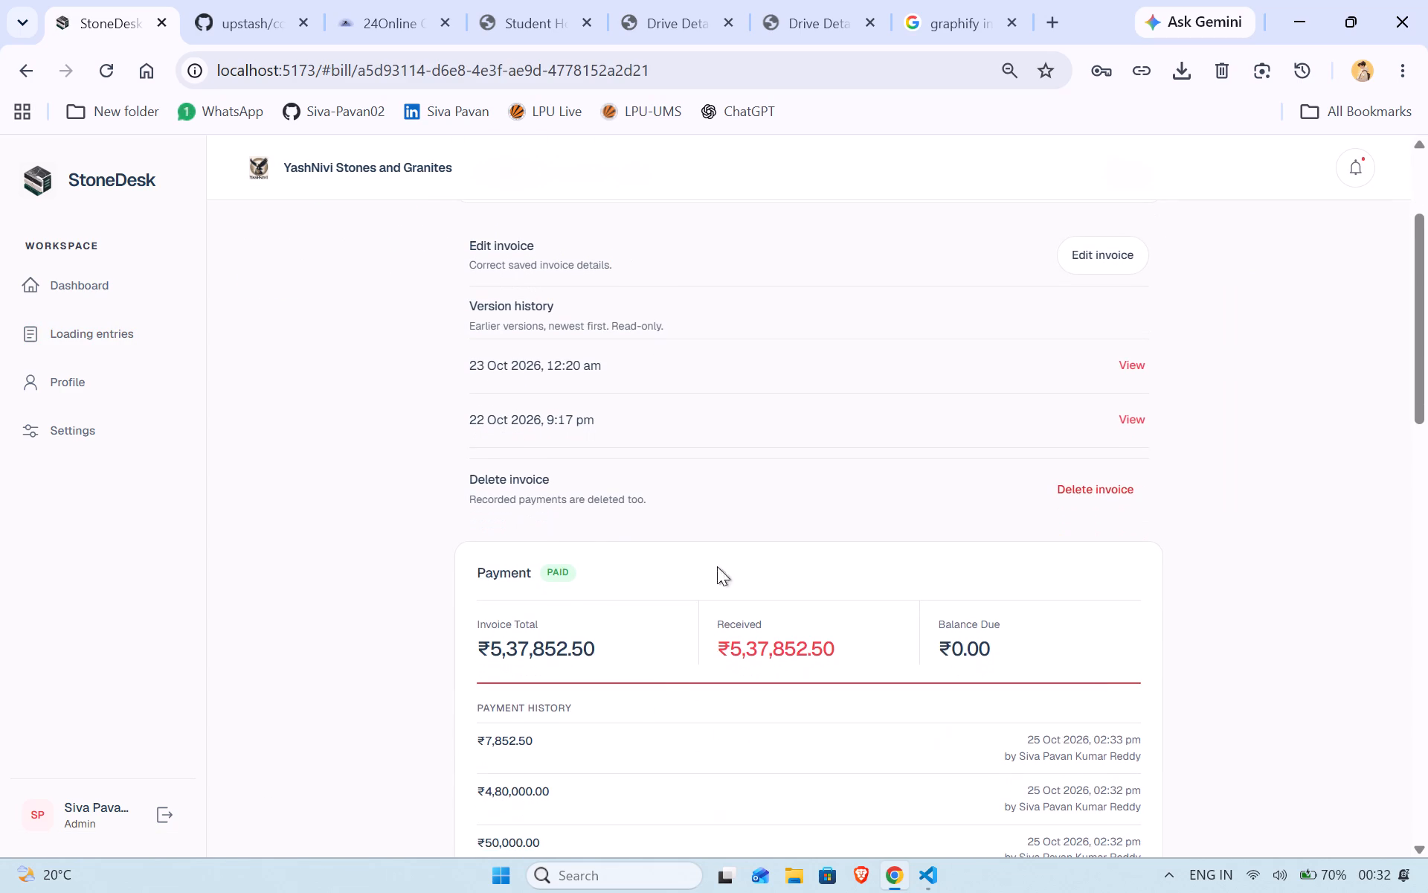
{"action": "scroll", "coordinate": [779, 640], "scroll_direction": "down", "scroll_amount": 1}
{"action": "scroll", "coordinate": [779, 640], "scroll_direction": "up", "scroll_amount": 3}
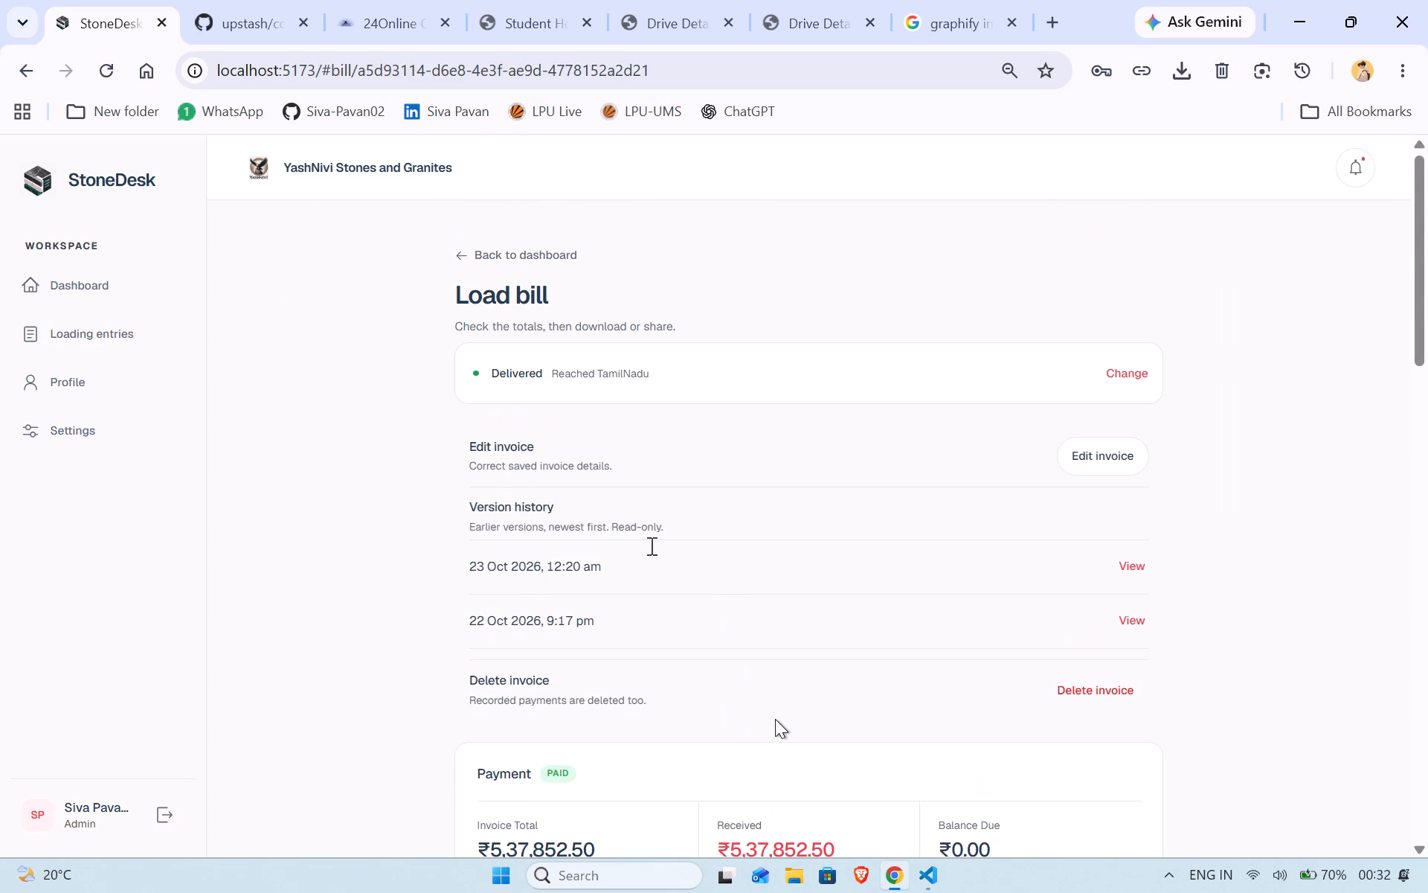
{"action": "scroll", "coordinate": [775, 719], "scroll_direction": "down", "scroll_amount": 1}
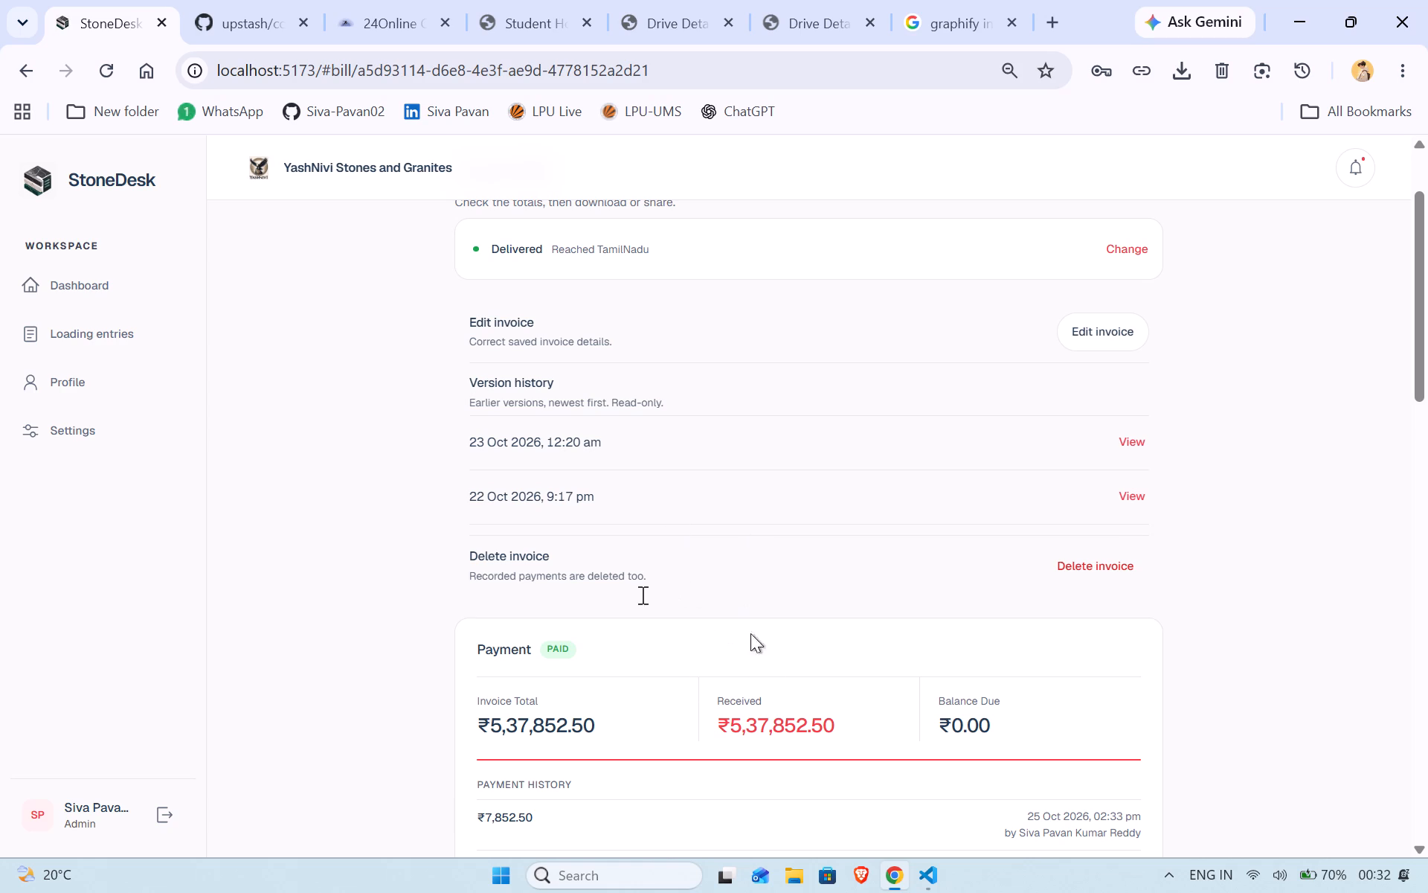
{"action": "scroll", "coordinate": [817, 586], "scroll_direction": "down", "scroll_amount": 1}
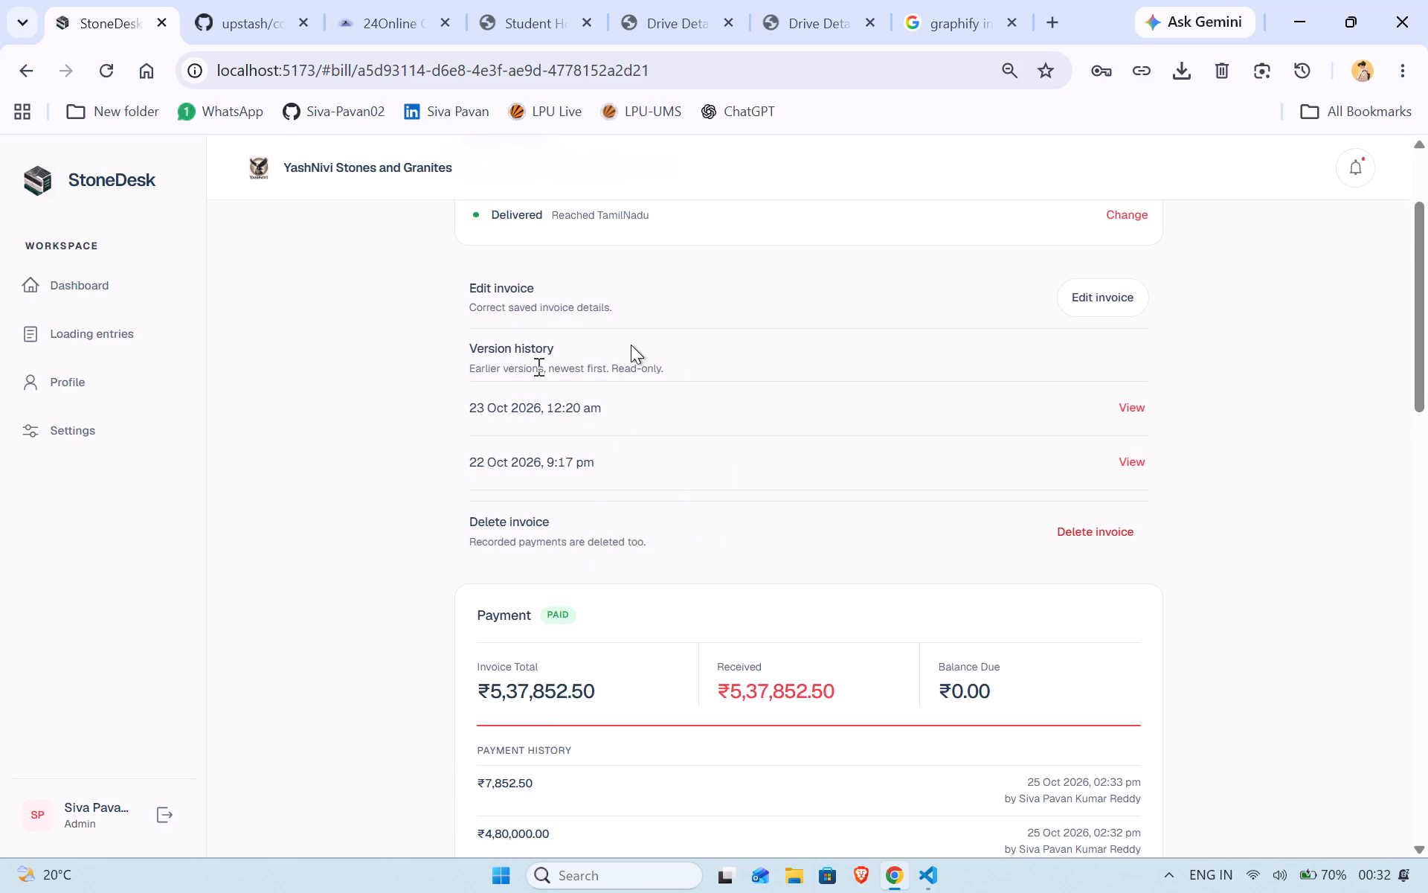
{"action": "scroll", "coordinate": [765, 653], "scroll_direction": "down", "scroll_amount": 1}
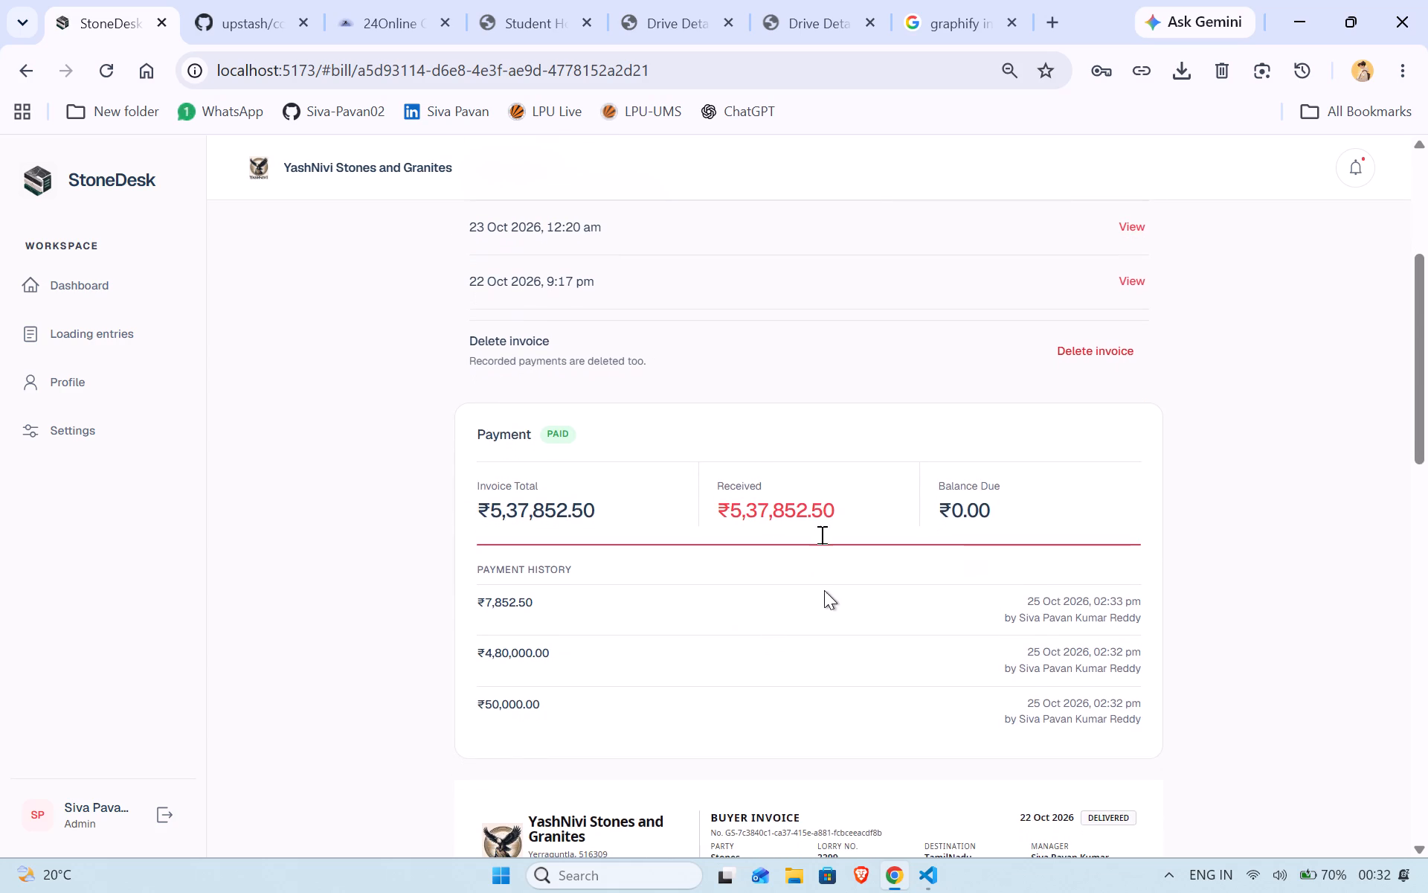
{"action": "scroll", "coordinate": [824, 590], "scroll_direction": "down", "scroll_amount": 2}
{"action": "scroll", "coordinate": [824, 590], "scroll_direction": "up", "scroll_amount": 1}
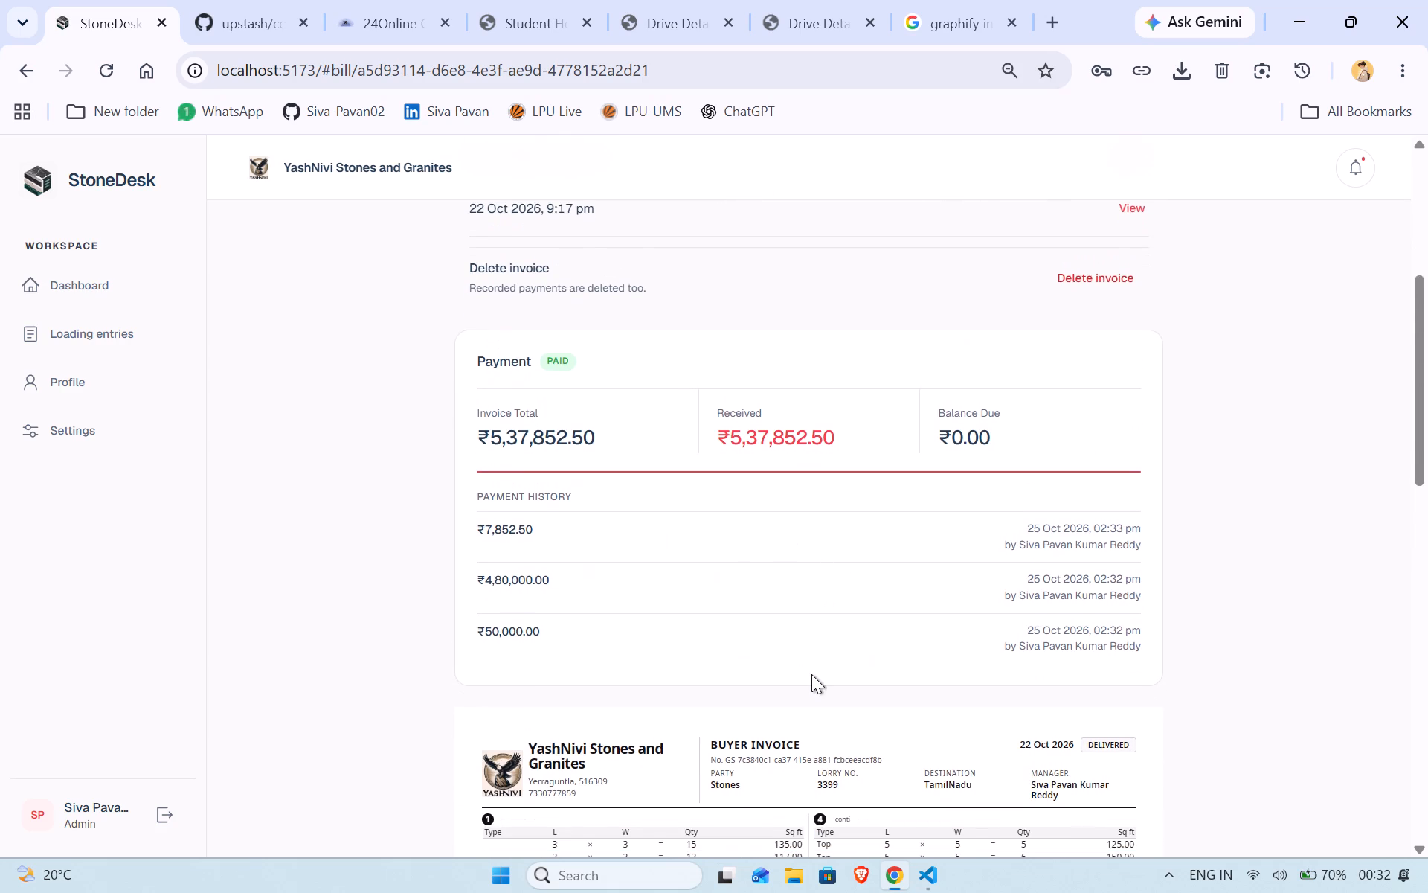
{"action": "scroll", "coordinate": [811, 674], "scroll_direction": "down", "scroll_amount": 1}
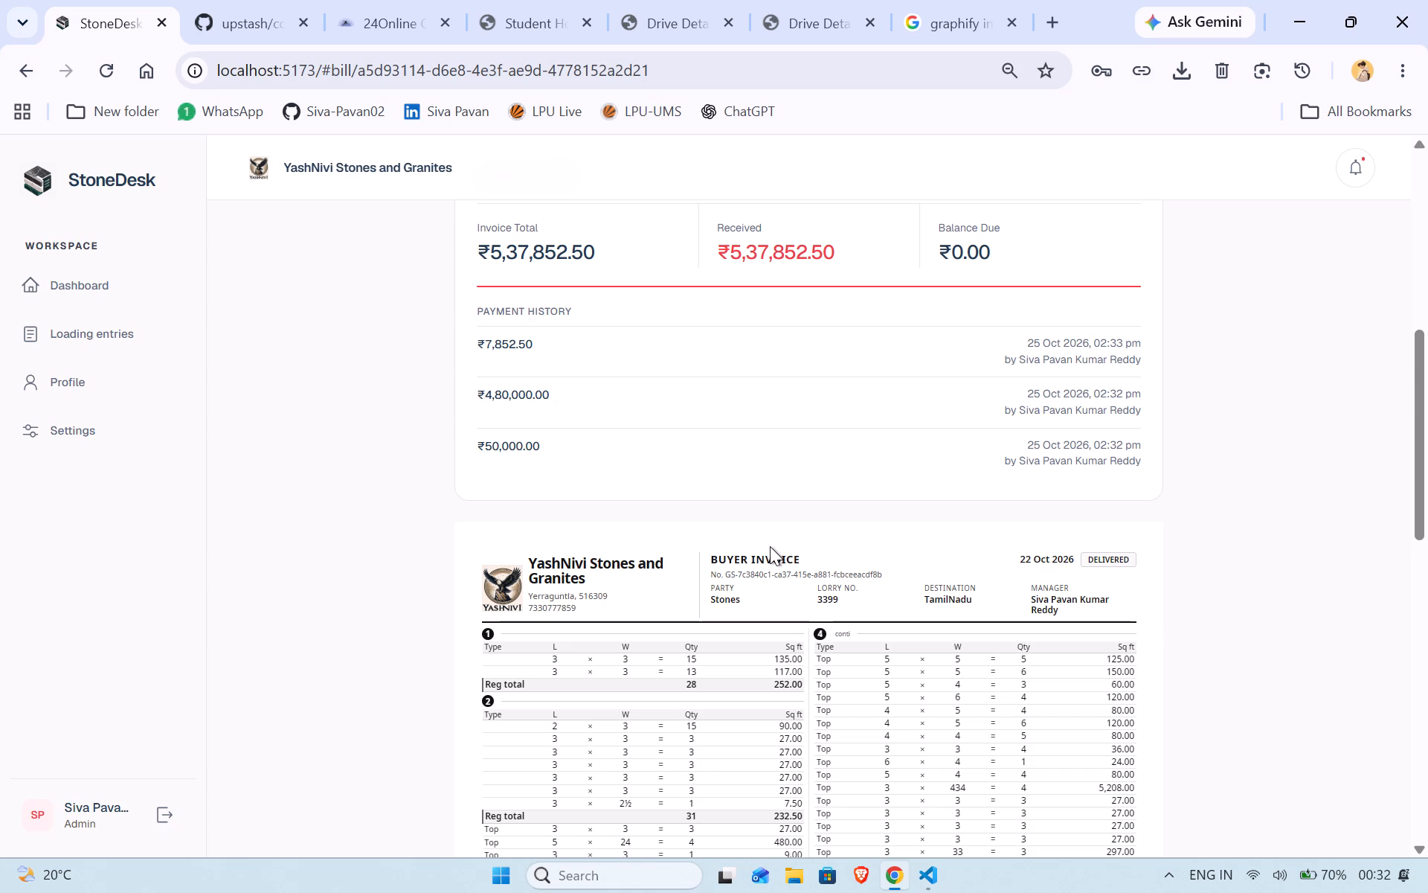
{"action": "scroll", "coordinate": [658, 351], "scroll_direction": "up", "scroll_amount": 3}
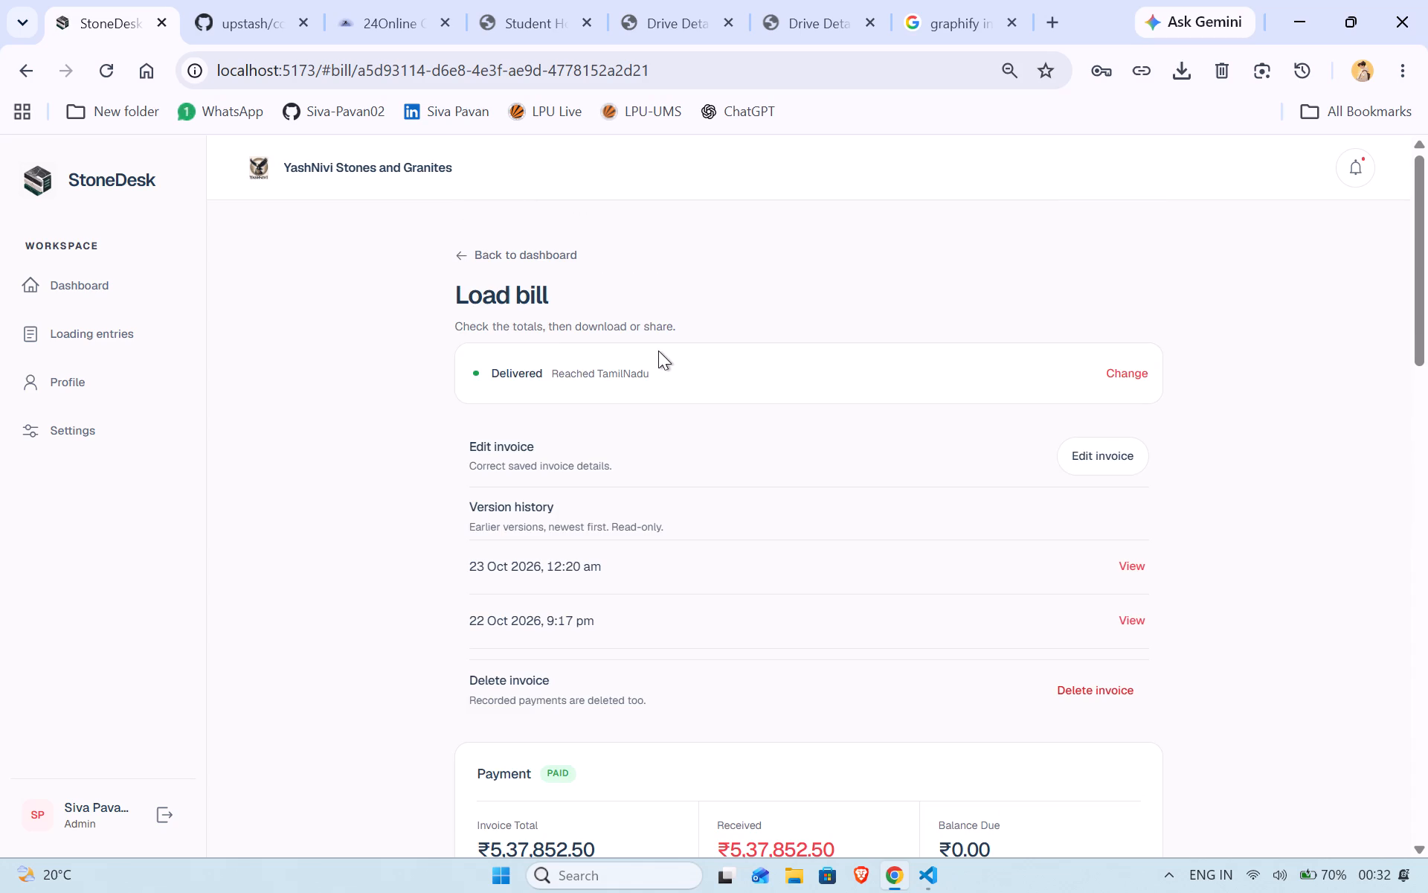
Return to the dashboard and open the bill of Truck 6633, which is on the road to TamilNadu.
{"action": "left_click", "coordinate": [462, 256]}
{"action": "scroll", "coordinate": [609, 575], "scroll_direction": "down", "scroll_amount": 1}
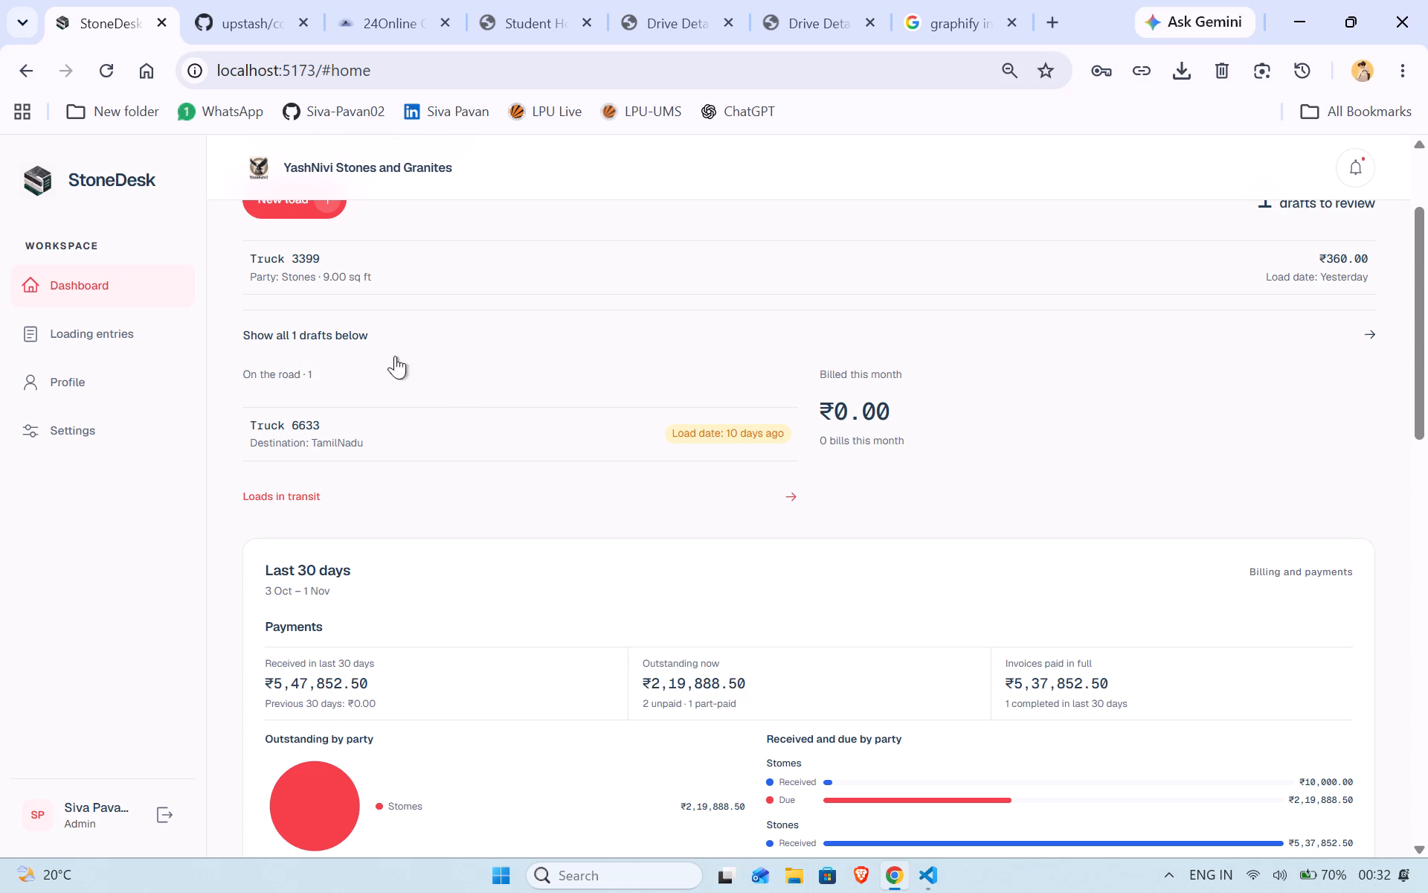
{"action": "left_click", "coordinate": [701, 446]}
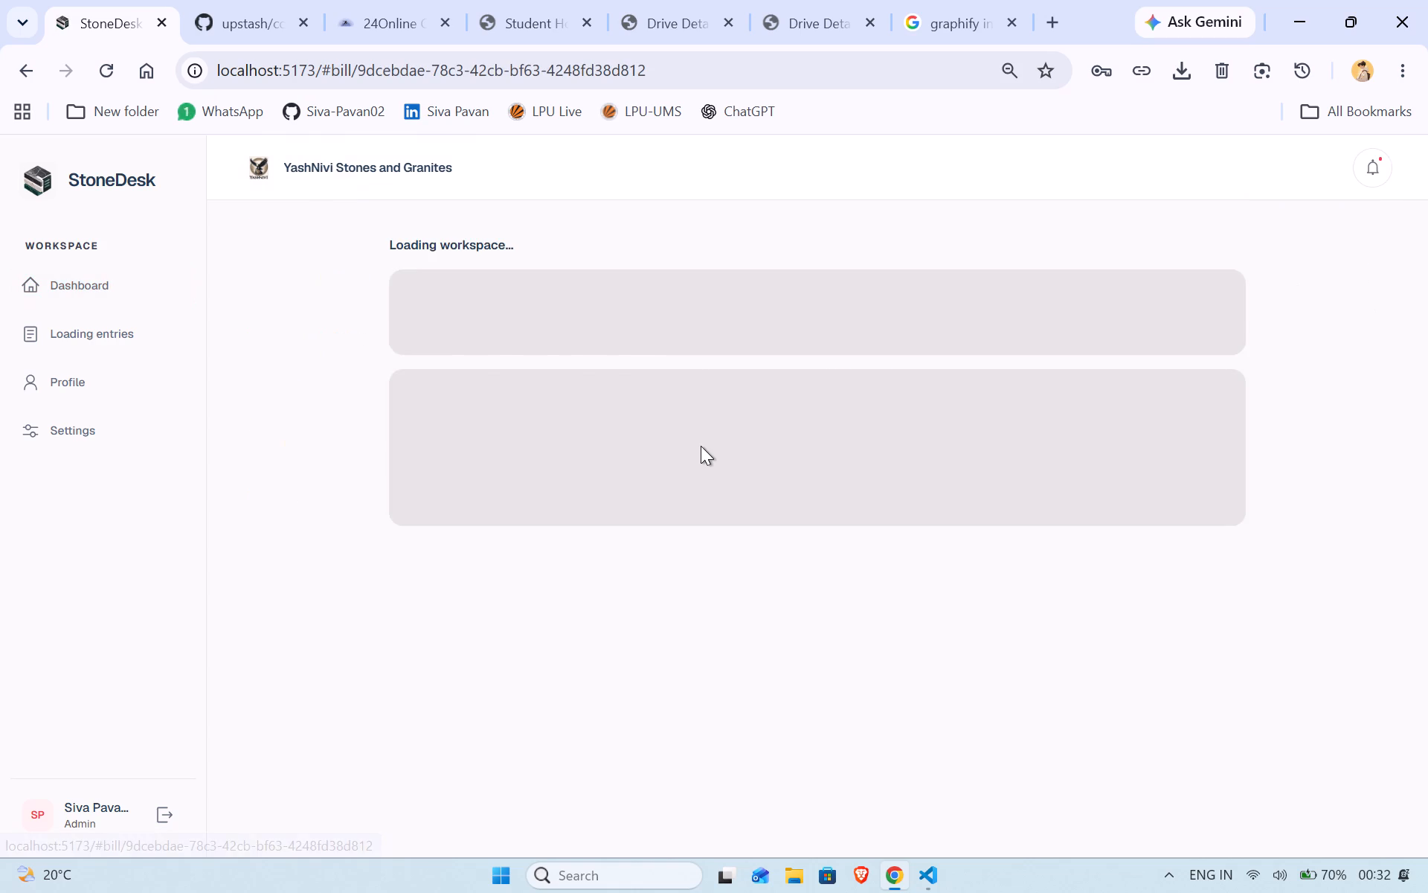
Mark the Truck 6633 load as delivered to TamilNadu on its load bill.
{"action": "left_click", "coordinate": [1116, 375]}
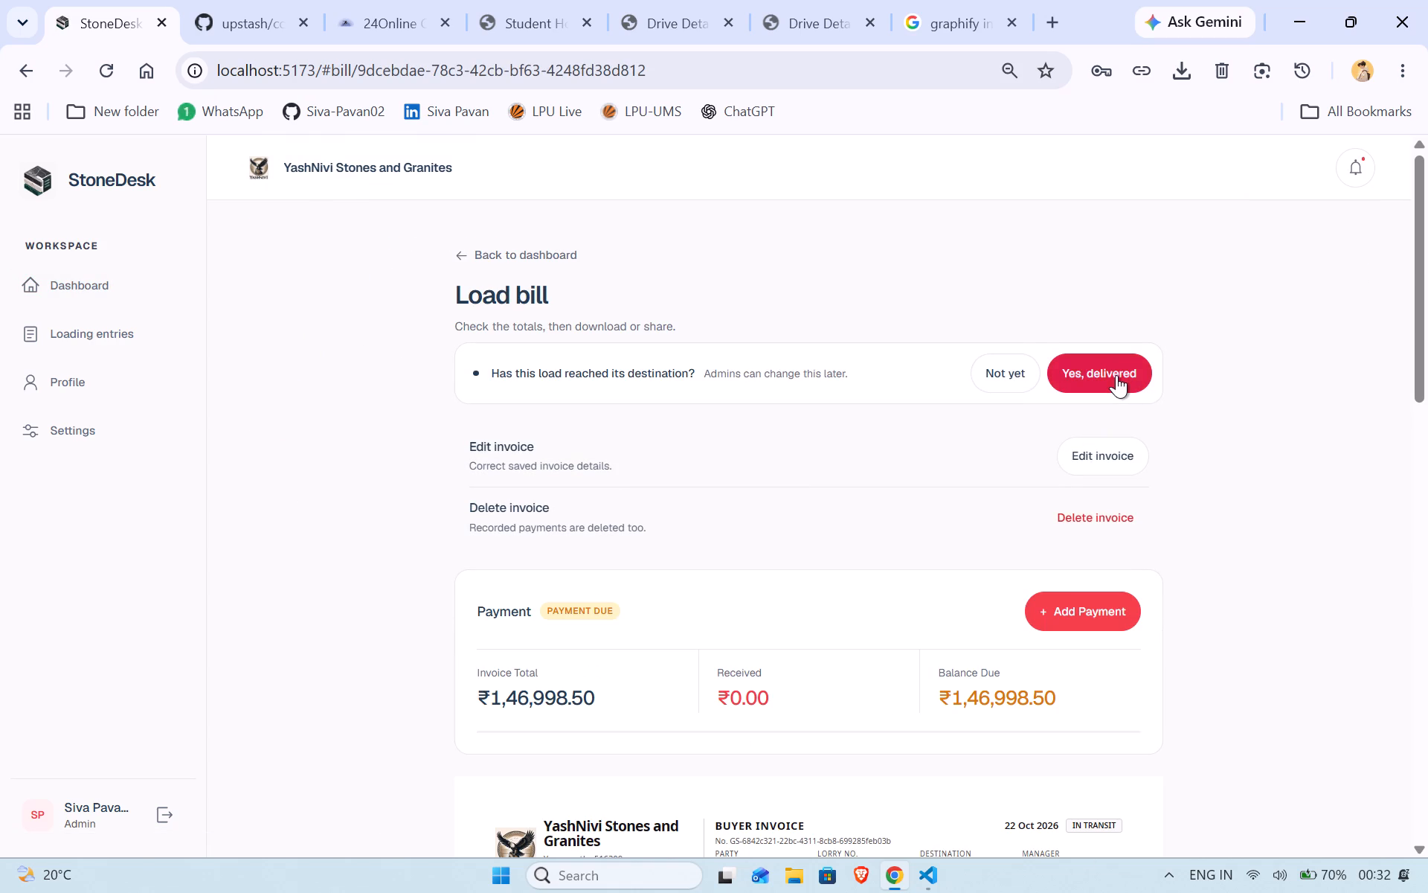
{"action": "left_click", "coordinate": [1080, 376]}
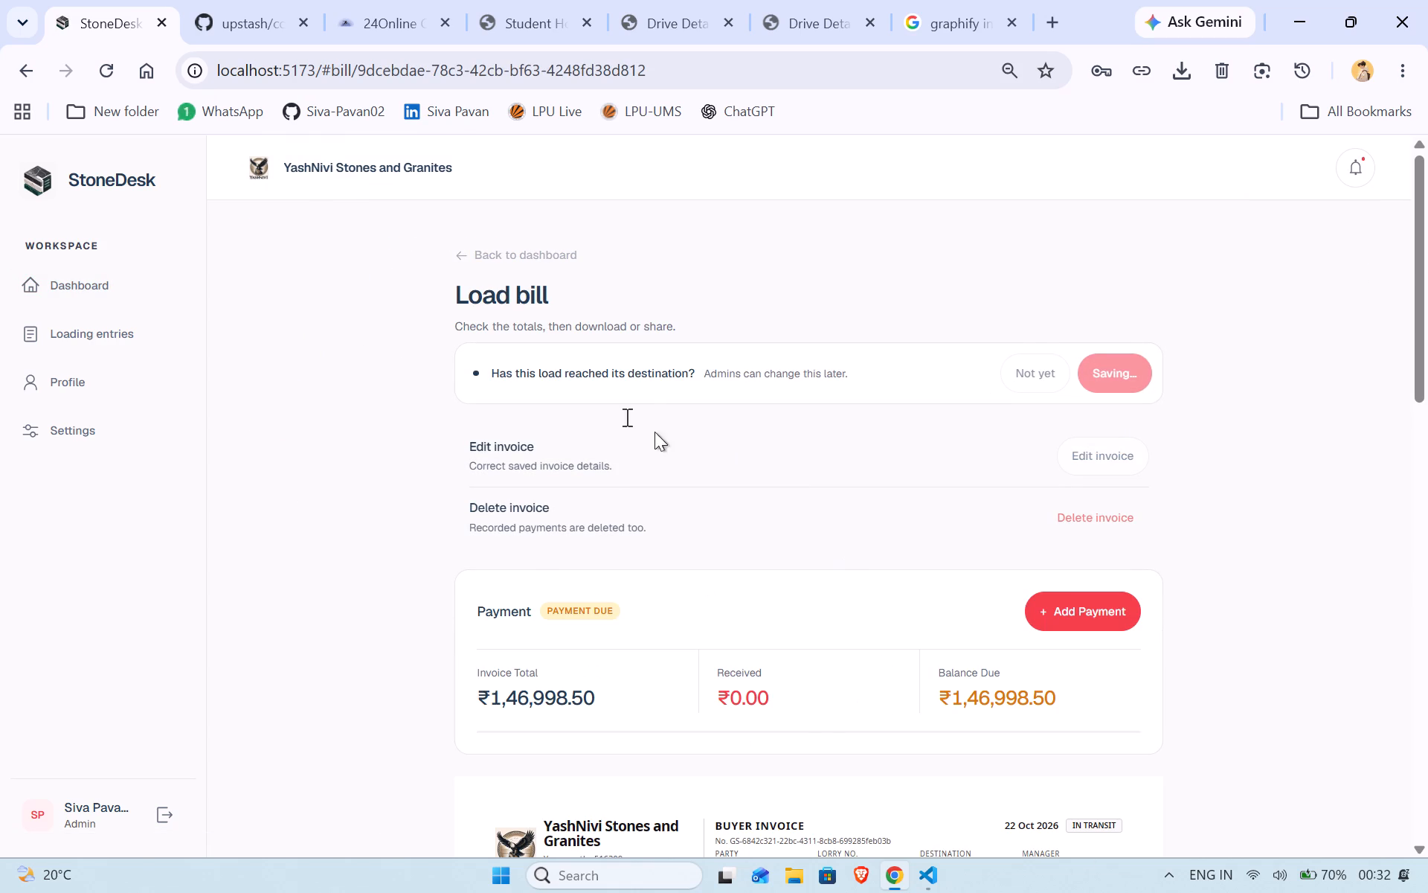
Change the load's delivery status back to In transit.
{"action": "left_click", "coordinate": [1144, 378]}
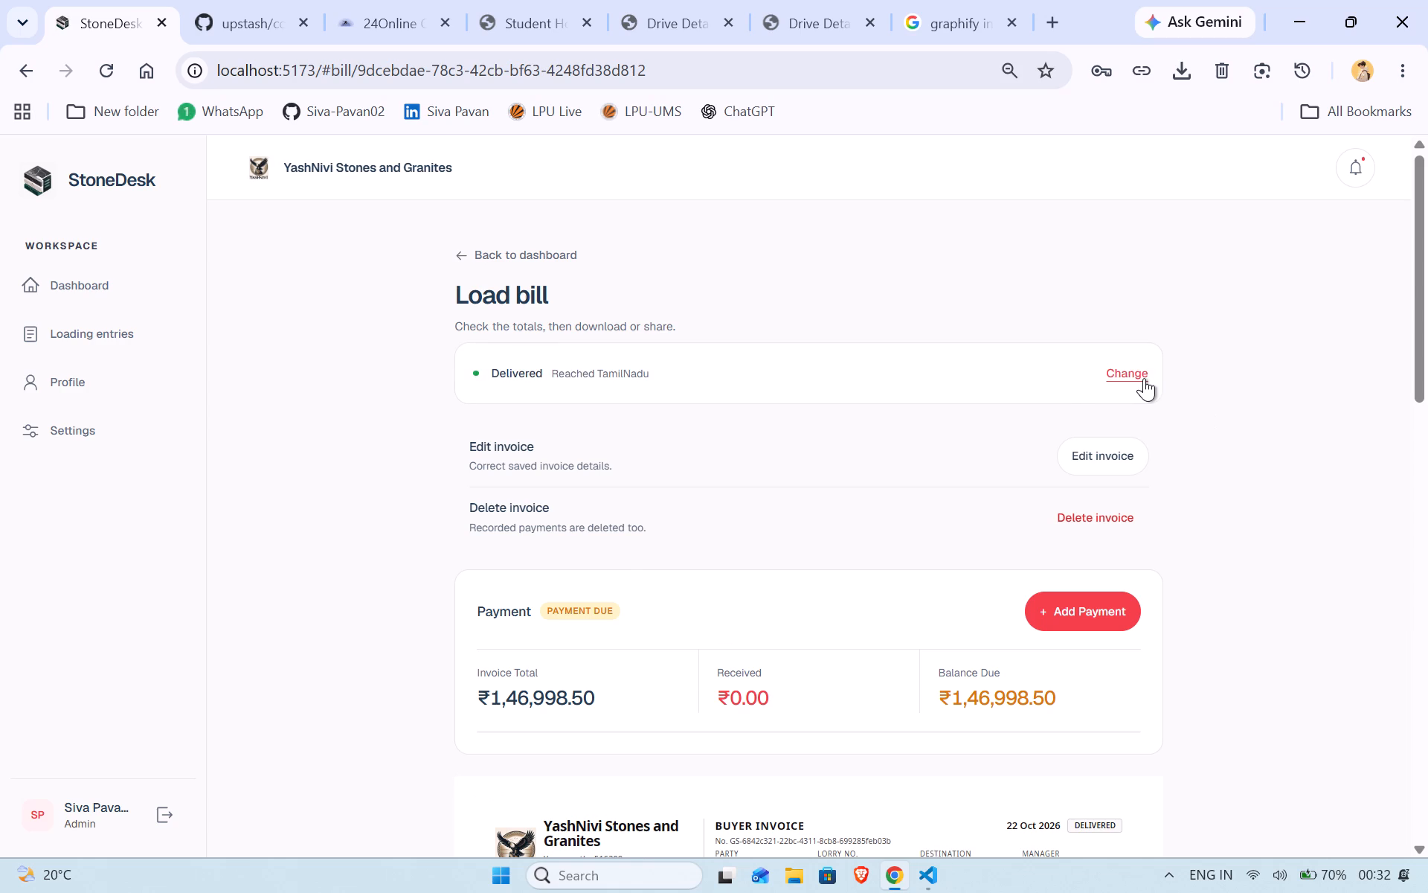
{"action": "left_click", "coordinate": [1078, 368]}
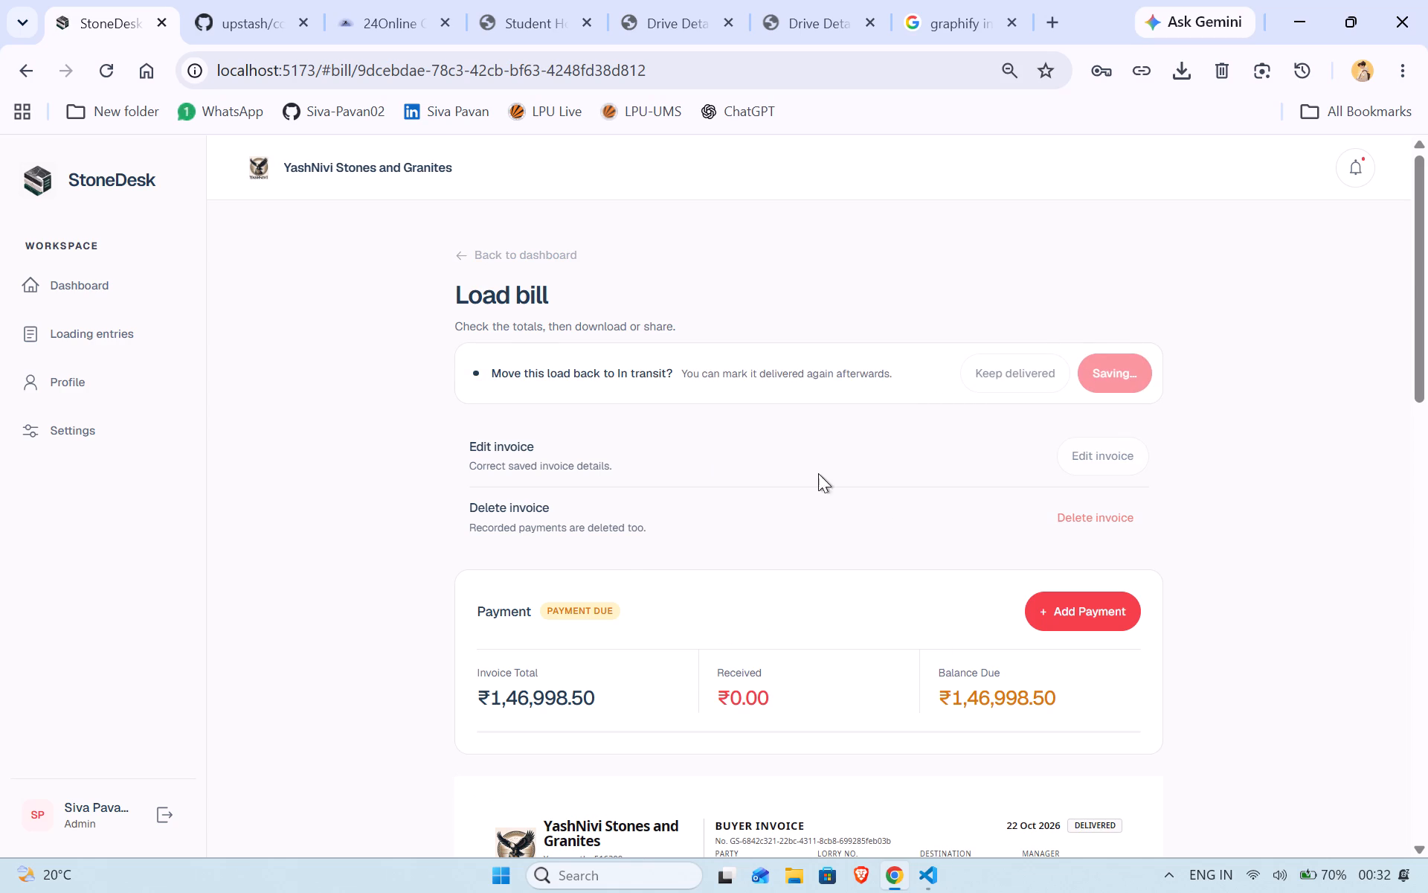
Try to record a payment of ₹146998.75 on the load bill, without a note.
{"action": "scroll", "coordinate": [834, 629], "scroll_direction": "down", "scroll_amount": 2}
{"action": "scroll", "coordinate": [834, 629], "scroll_direction": "up", "scroll_amount": 3}
{"action": "scroll", "coordinate": [834, 629], "scroll_direction": "down", "scroll_amount": 2}
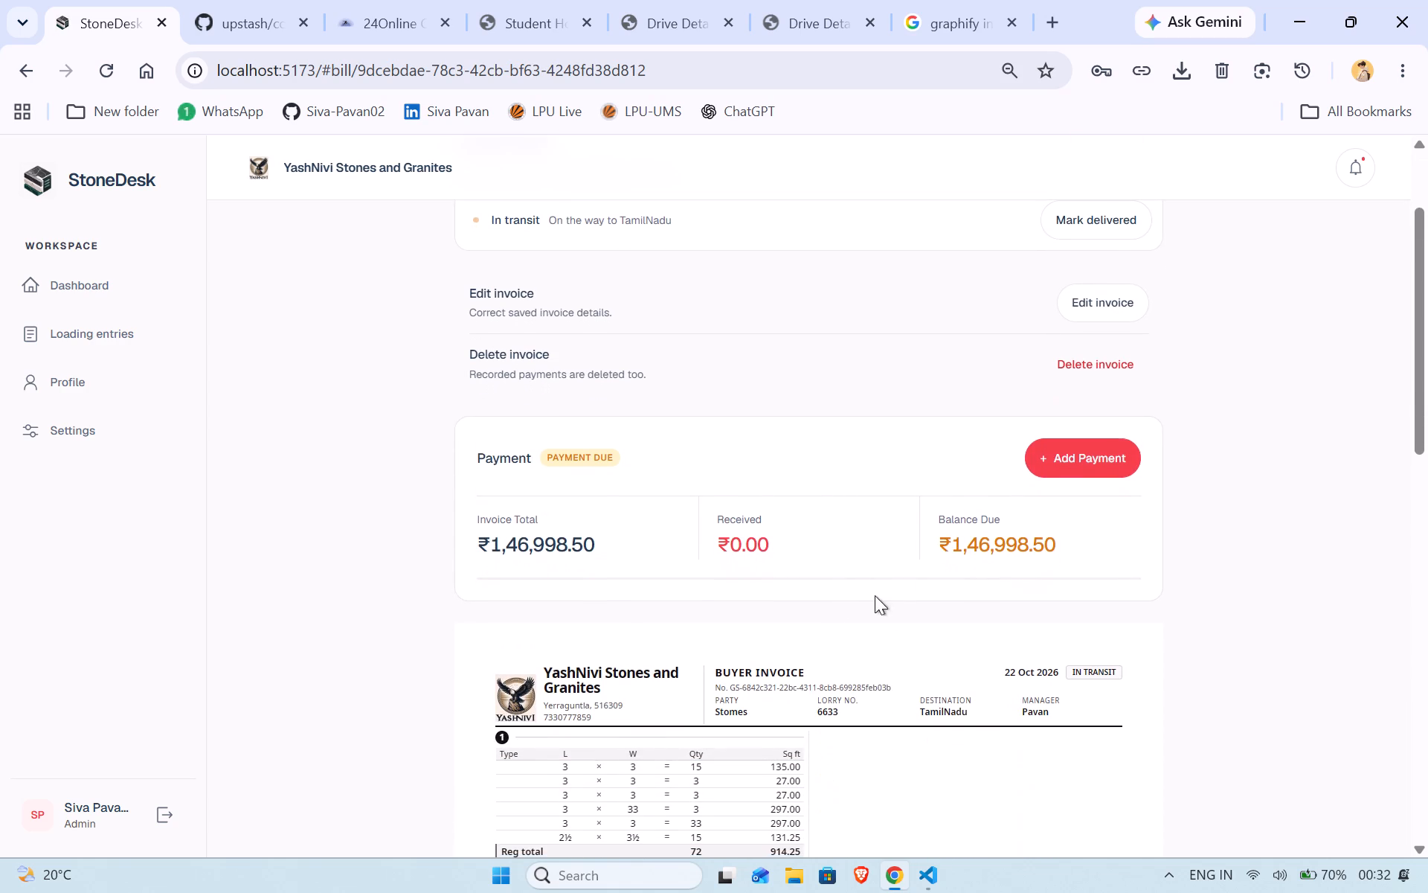
{"action": "left_click", "coordinate": [1066, 452]}
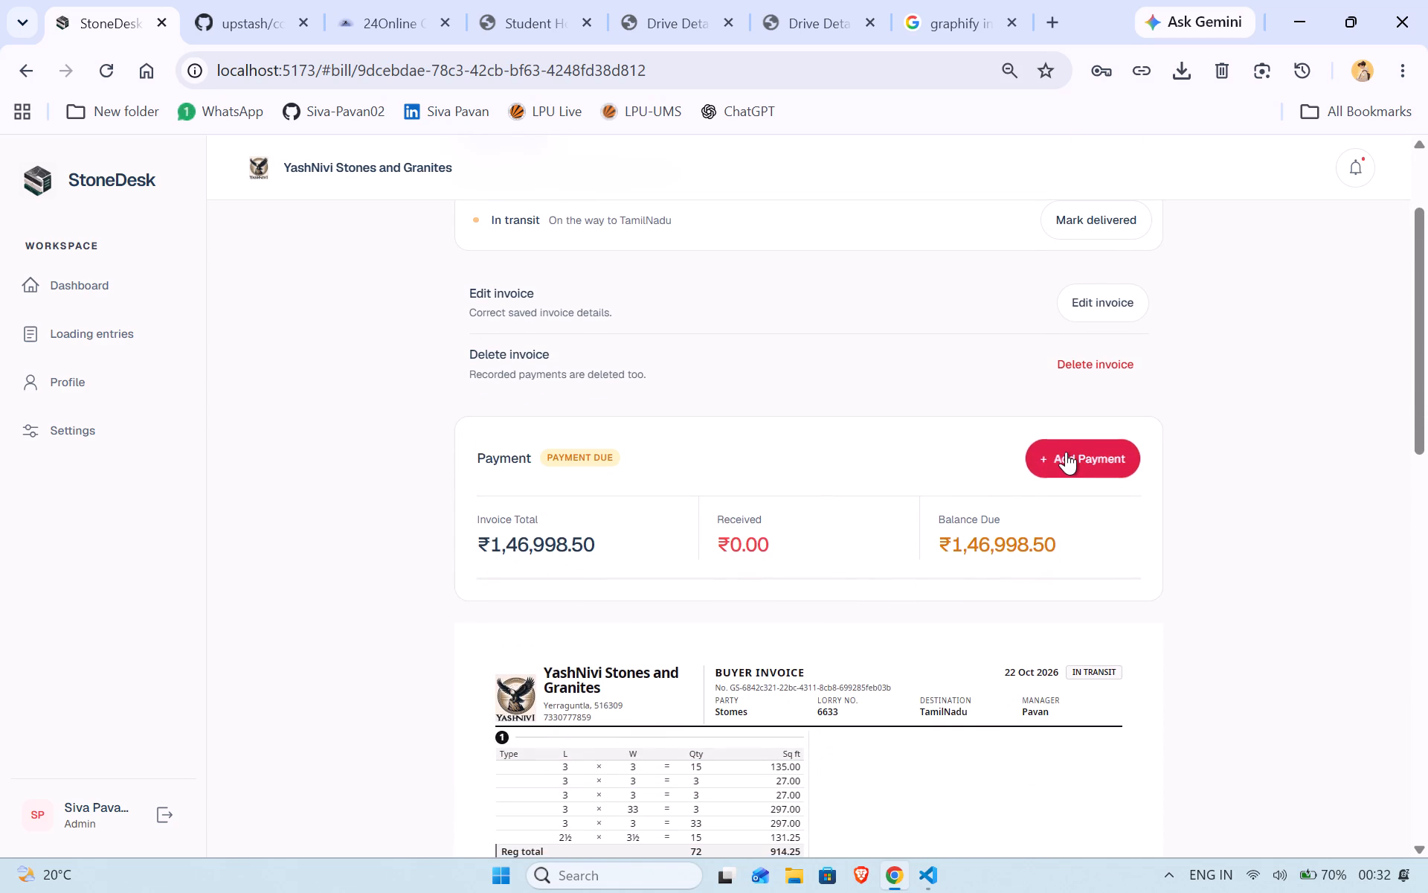
{"action": "left_click", "coordinate": [763, 503]}
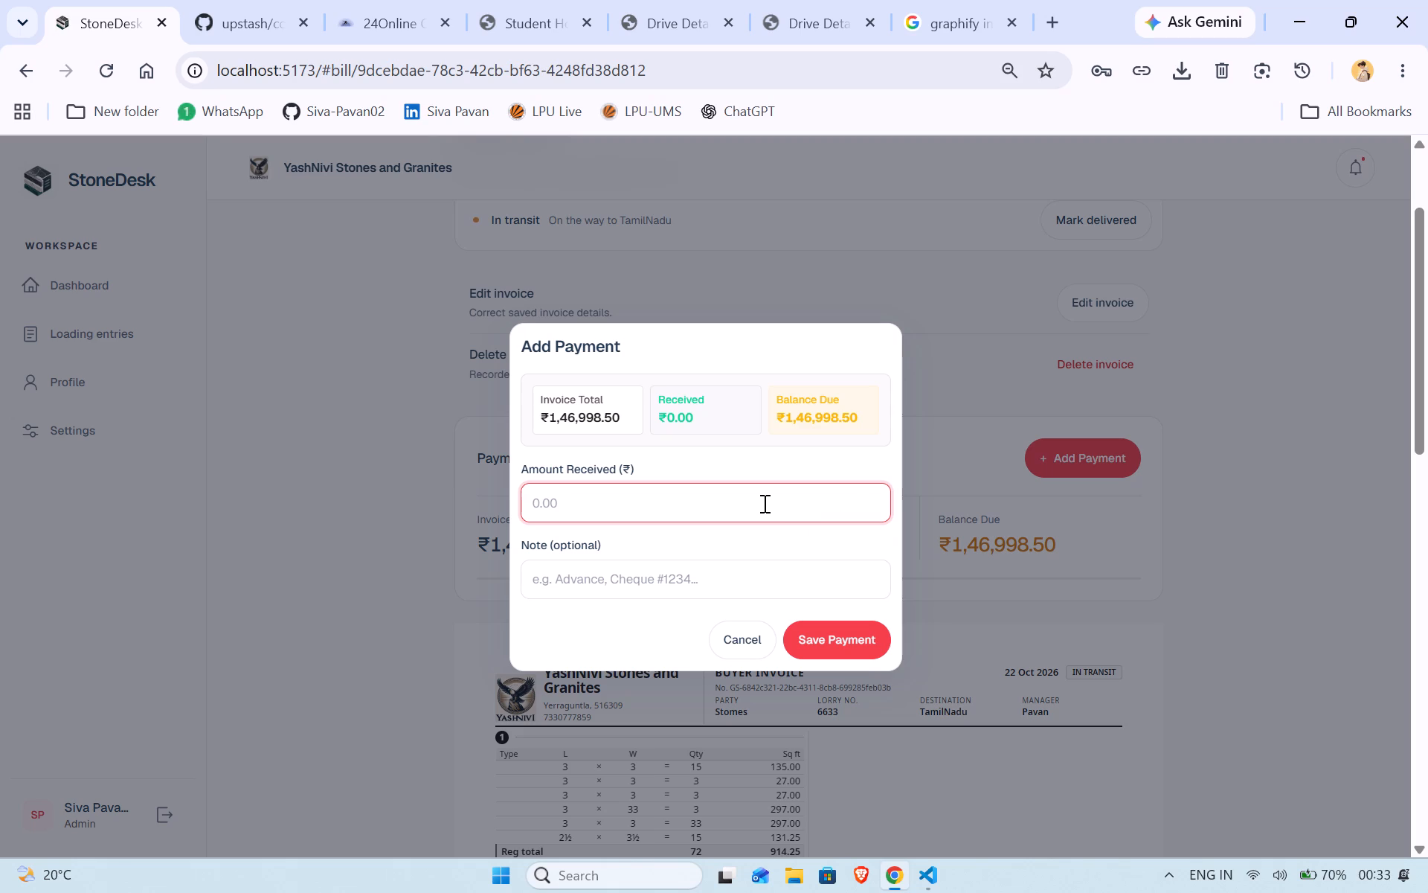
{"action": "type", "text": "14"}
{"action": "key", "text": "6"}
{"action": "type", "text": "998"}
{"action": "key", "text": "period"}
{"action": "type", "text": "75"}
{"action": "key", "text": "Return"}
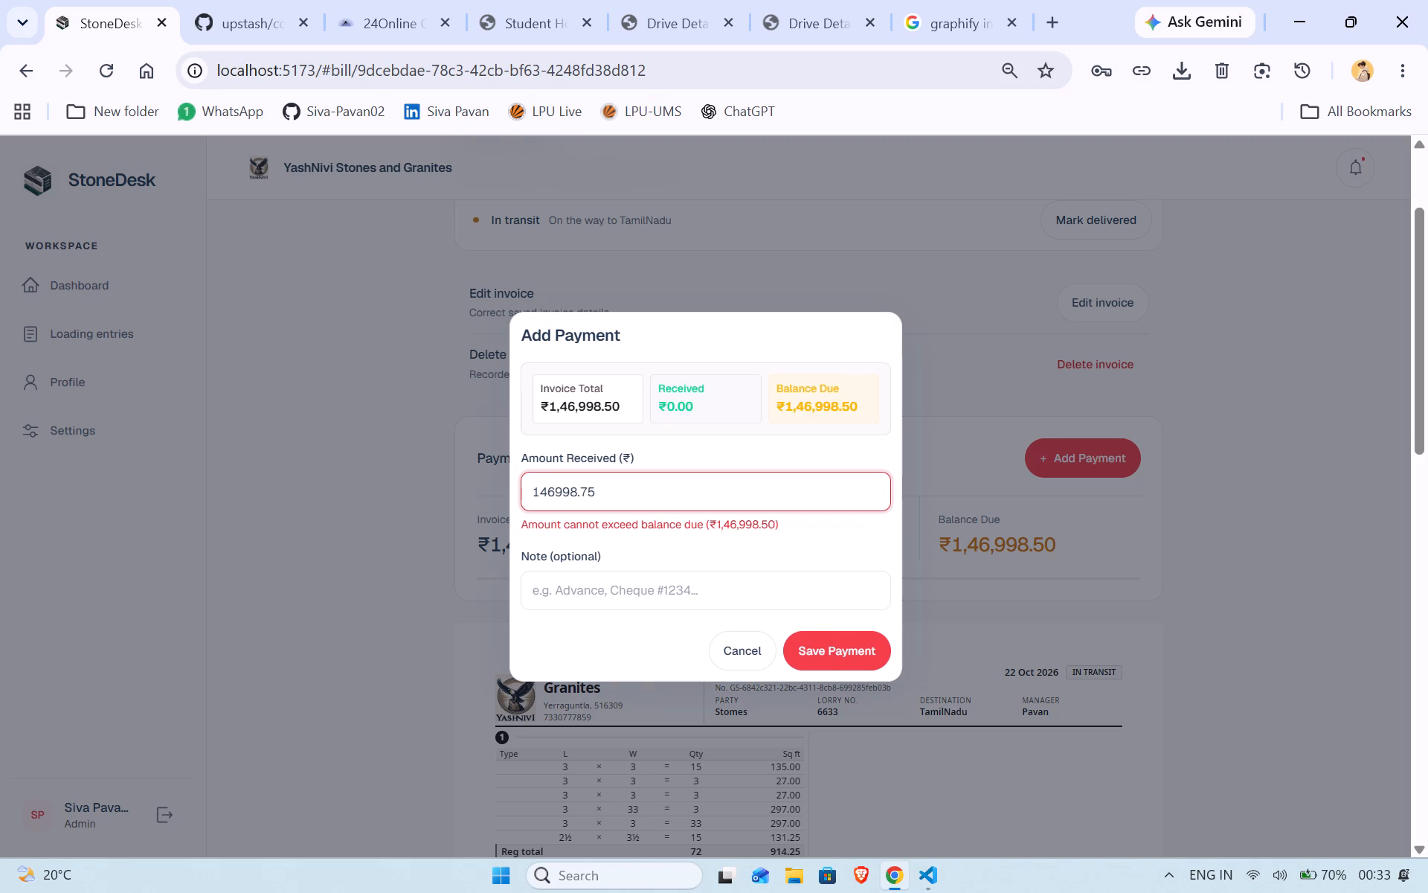
Correct the amount received to ₹146998.50 and save the payment.
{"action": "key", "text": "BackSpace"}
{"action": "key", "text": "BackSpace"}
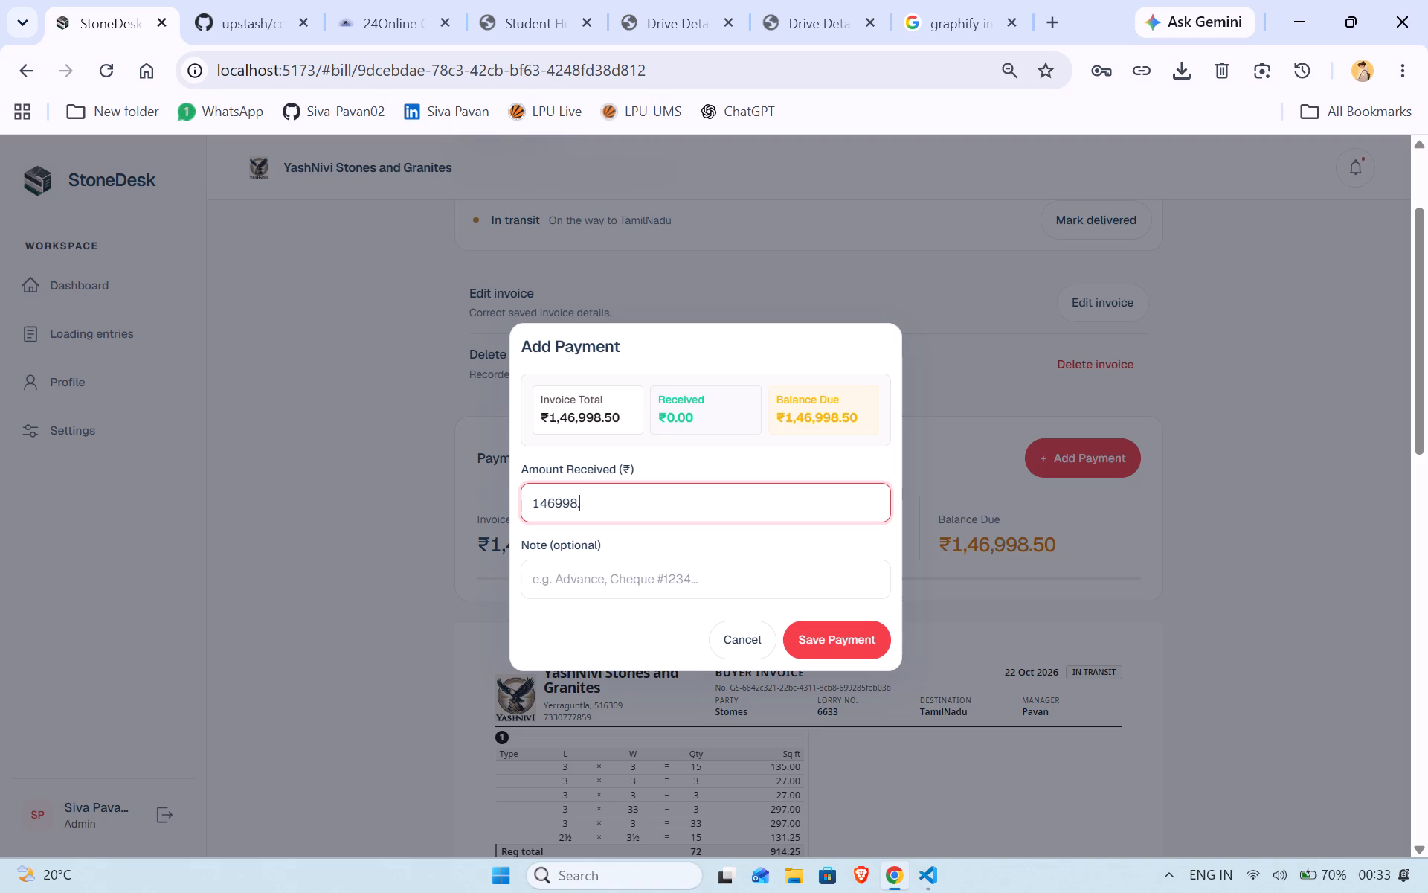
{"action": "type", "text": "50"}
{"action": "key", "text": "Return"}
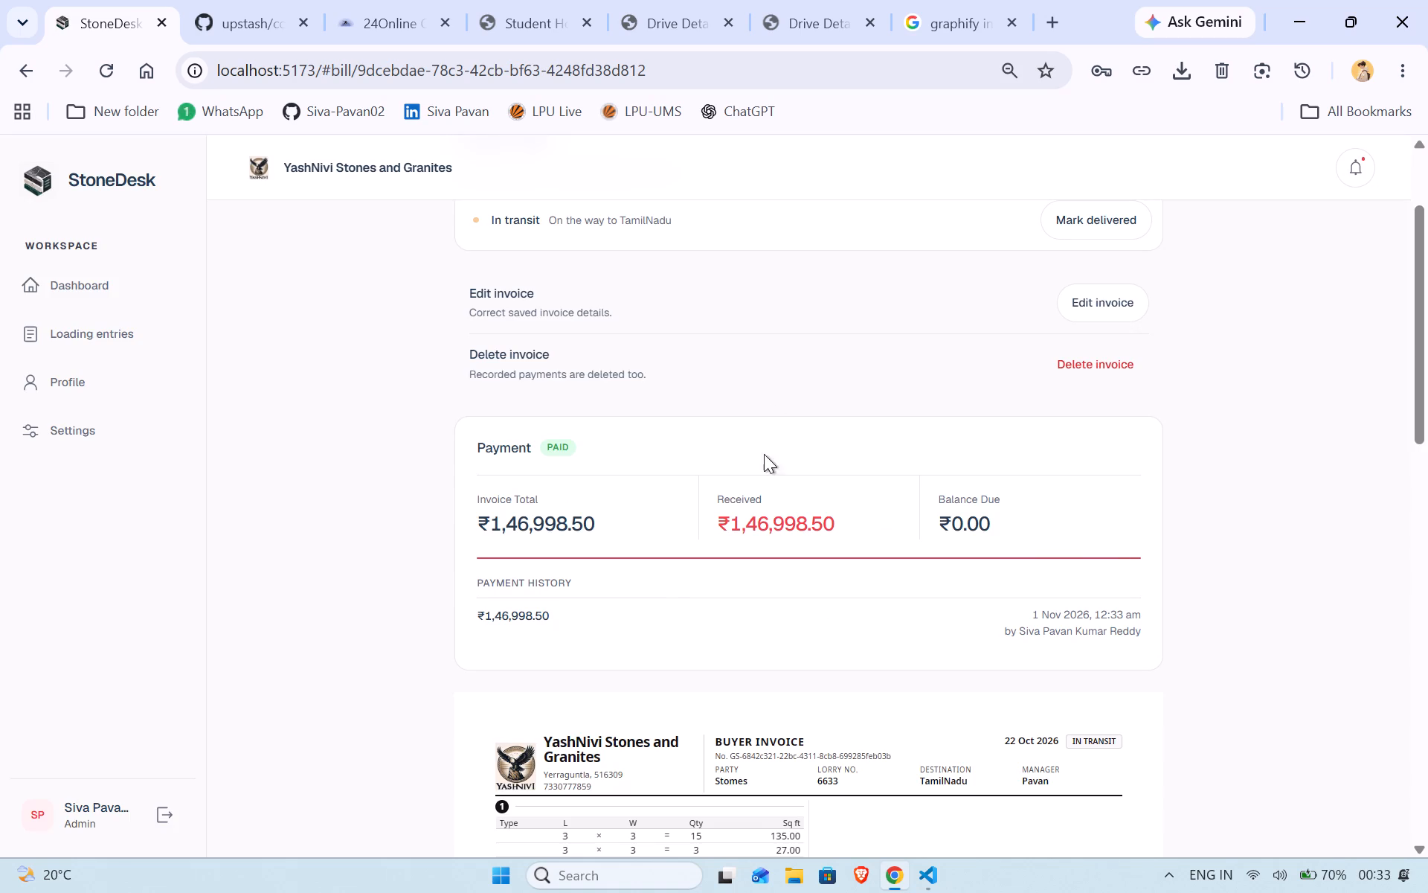
Check the bill's payment section and invoice, and mark the load as delivered.
{"action": "scroll", "coordinate": [799, 615], "scroll_direction": "down", "scroll_amount": 5}
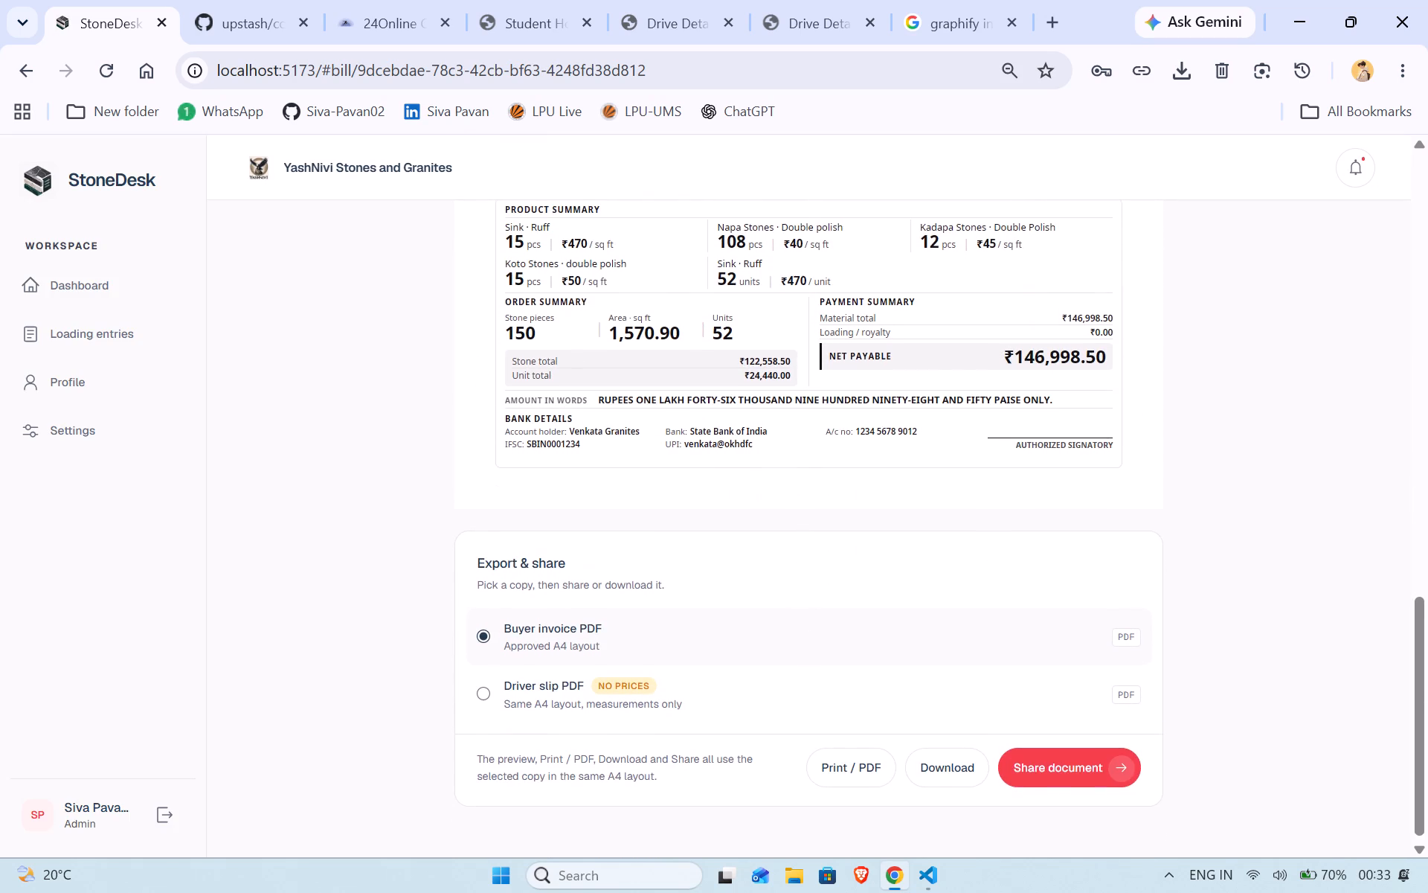
{"action": "scroll", "coordinate": [740, 522], "scroll_direction": "up", "scroll_amount": 2}
{"action": "scroll", "coordinate": [754, 399], "scroll_direction": "up", "scroll_amount": 3}
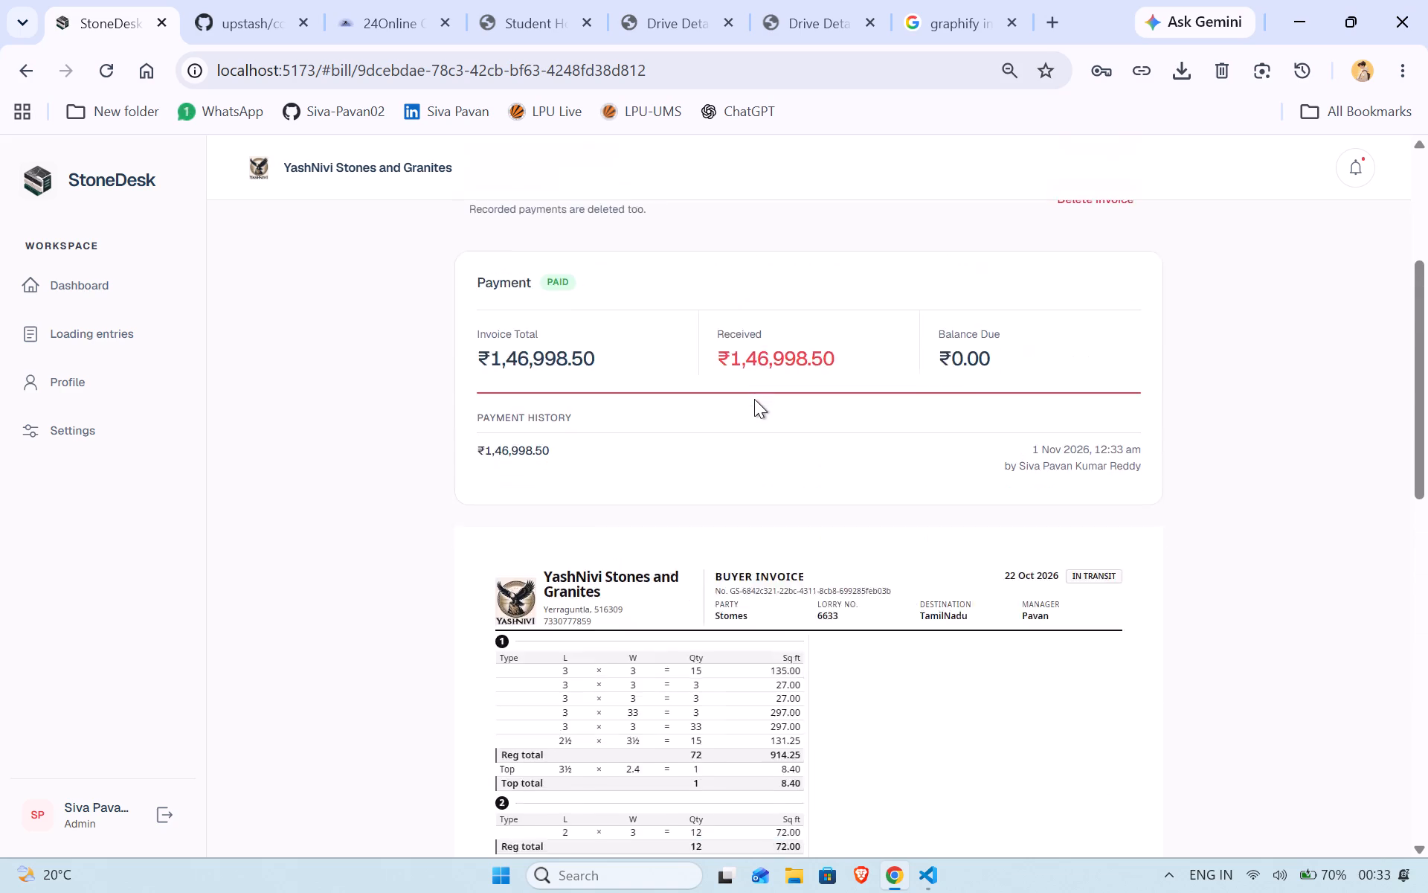
{"action": "scroll", "coordinate": [754, 399], "scroll_direction": "up", "scroll_amount": 3}
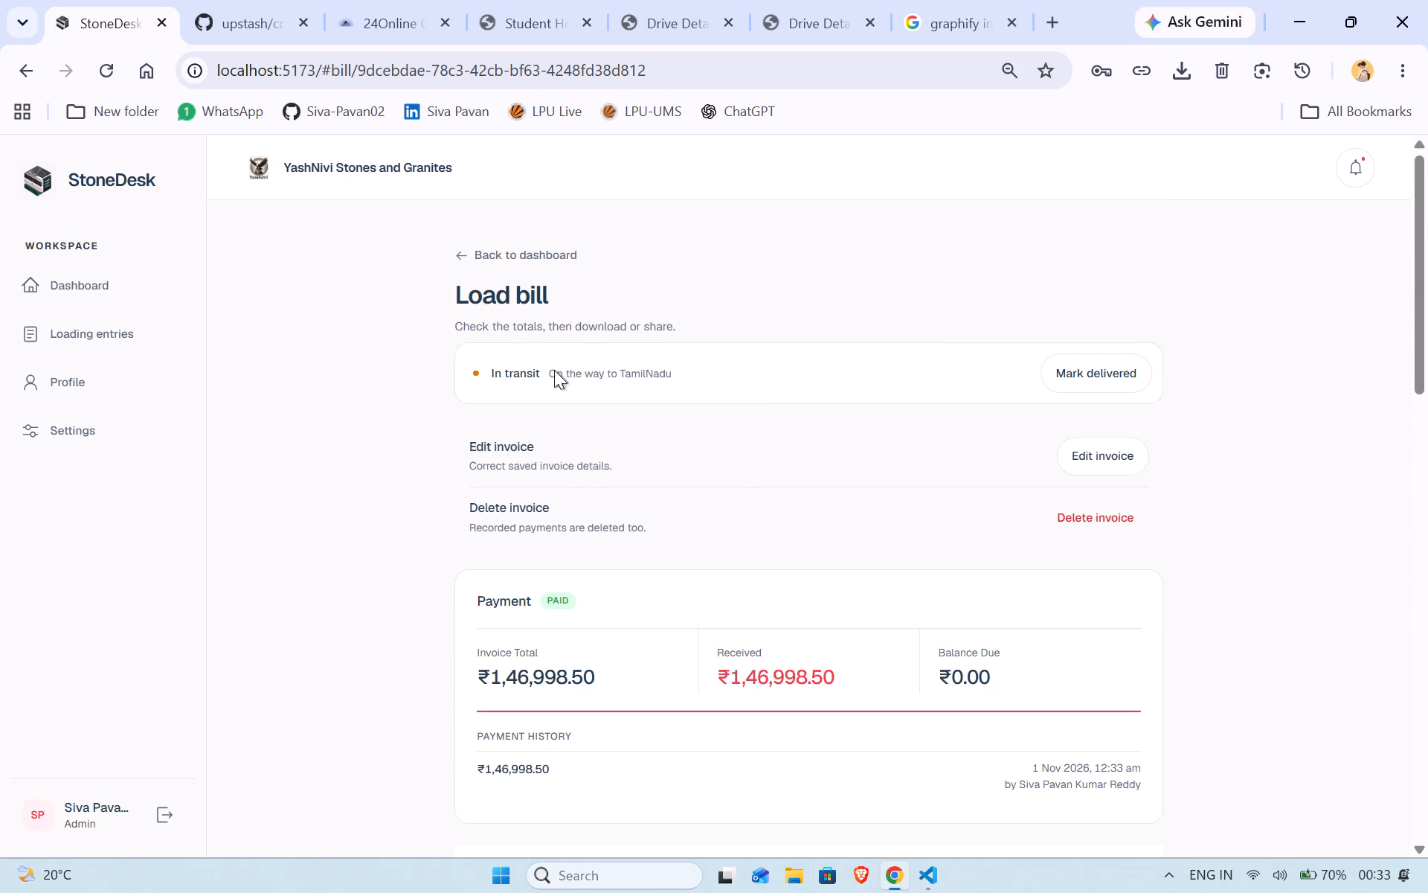
{"action": "left_click", "coordinate": [1075, 368]}
{"action": "left_click", "coordinate": [1119, 356]}
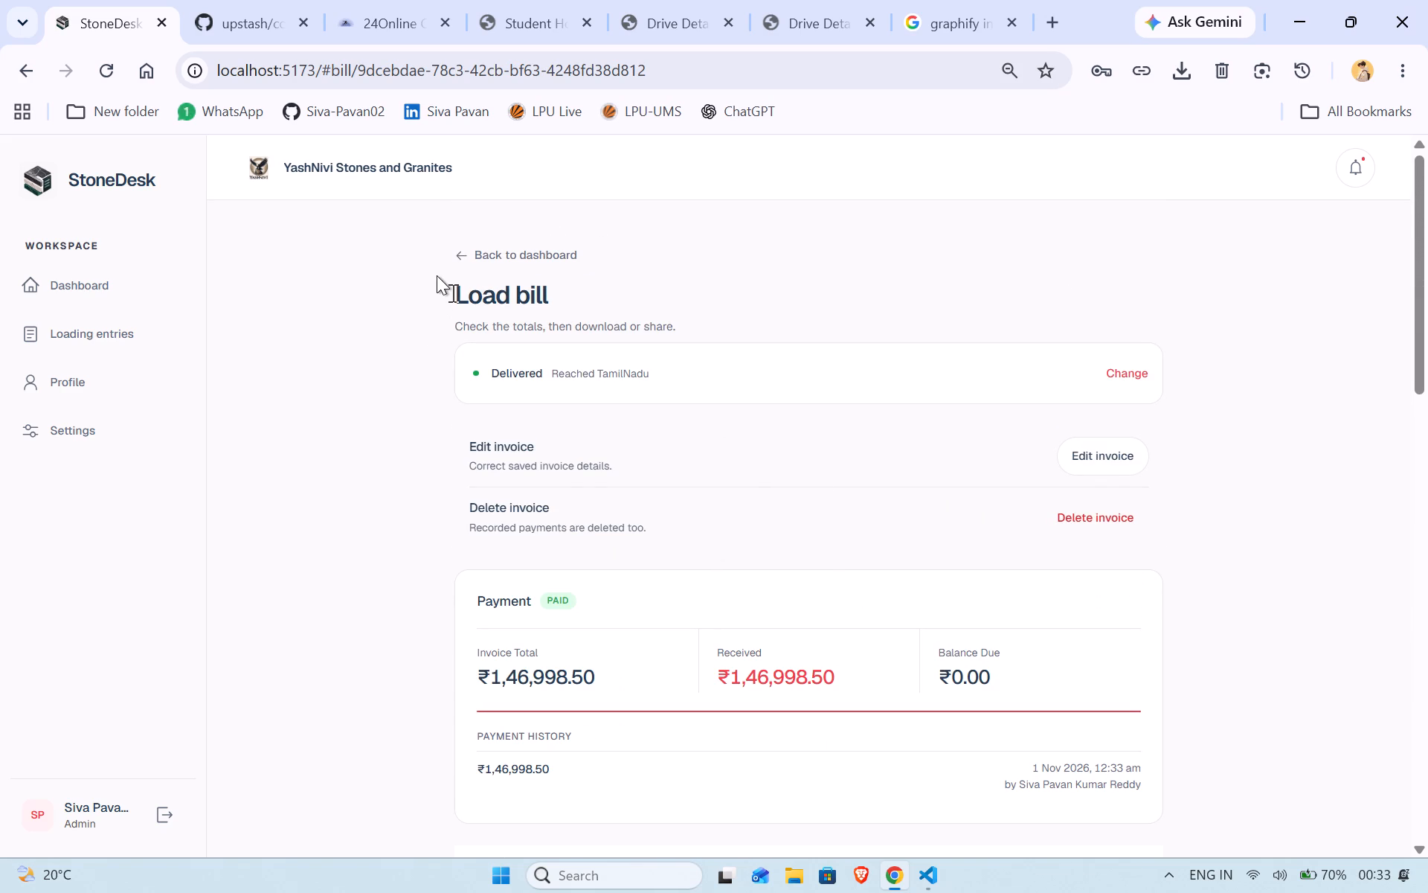
Return to the dashboard and examine the Last 30 days payments, outstanding-by-party pie chart and received-and-due bars.
{"action": "left_click", "coordinate": [453, 265]}
{"action": "scroll", "coordinate": [684, 481], "scroll_direction": "down", "scroll_amount": 1}
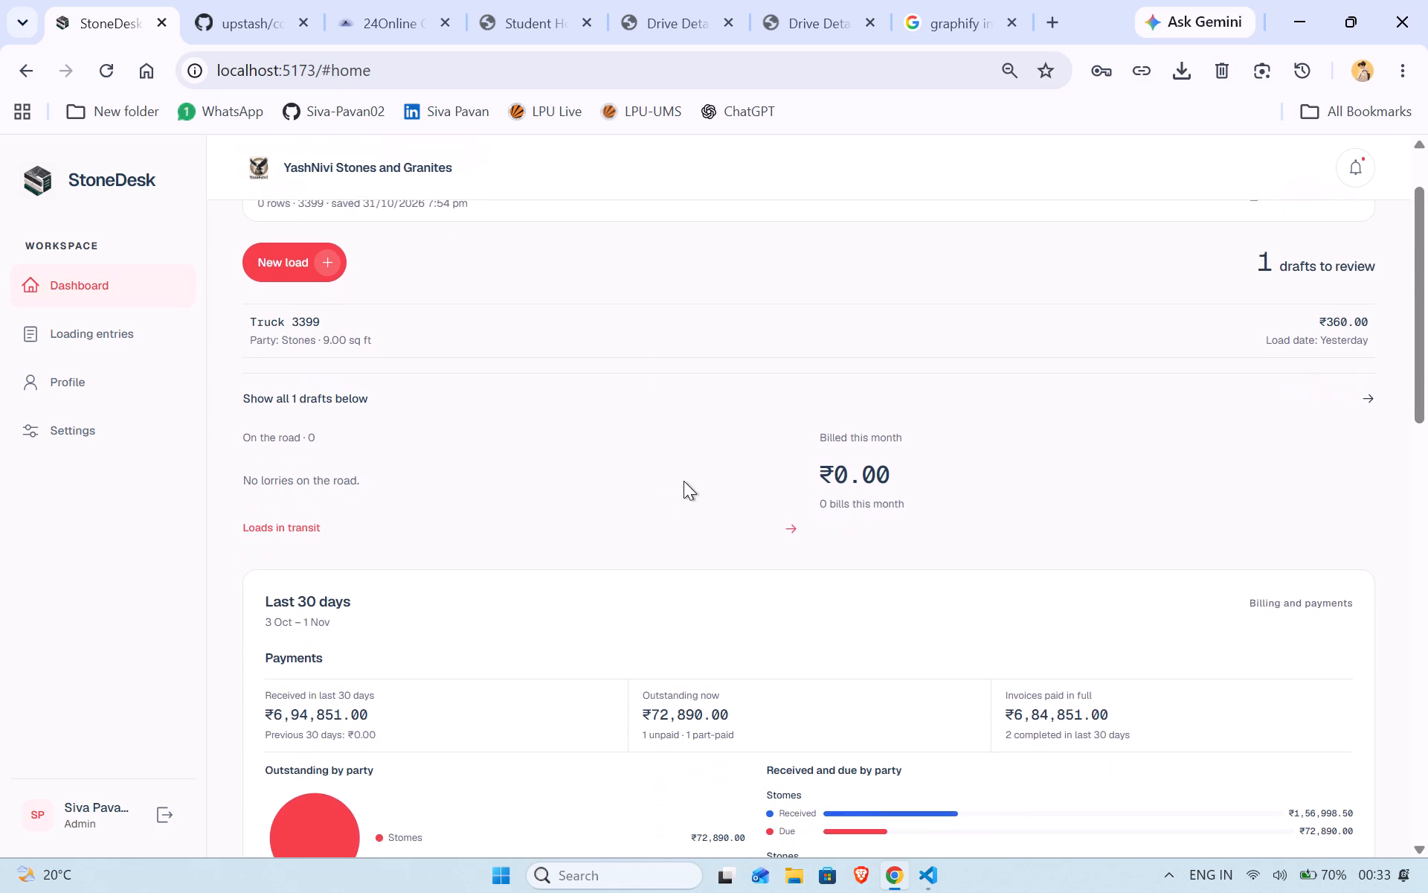
{"action": "scroll", "coordinate": [799, 540], "scroll_direction": "down", "scroll_amount": 1}
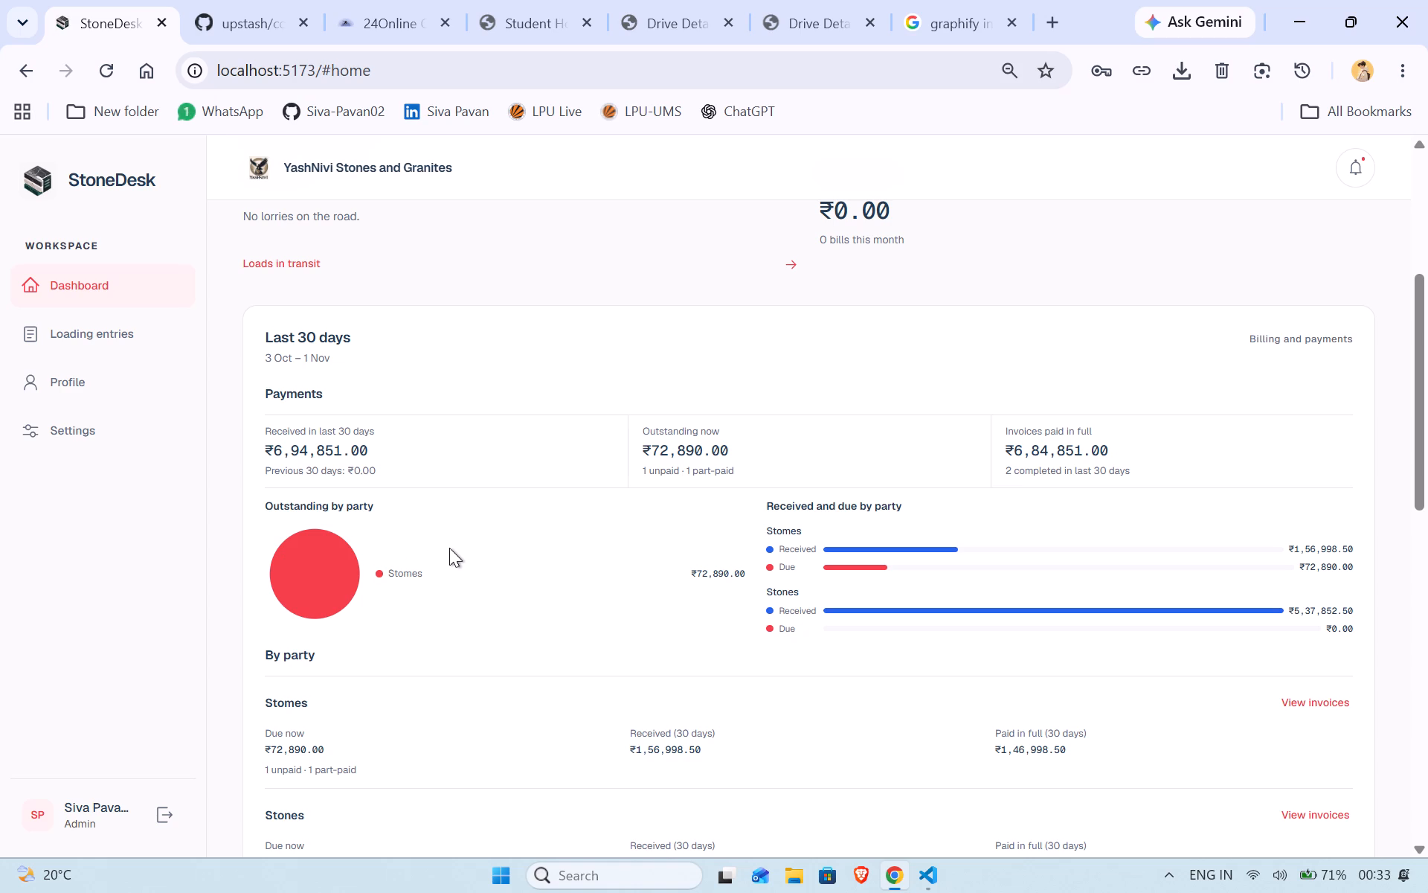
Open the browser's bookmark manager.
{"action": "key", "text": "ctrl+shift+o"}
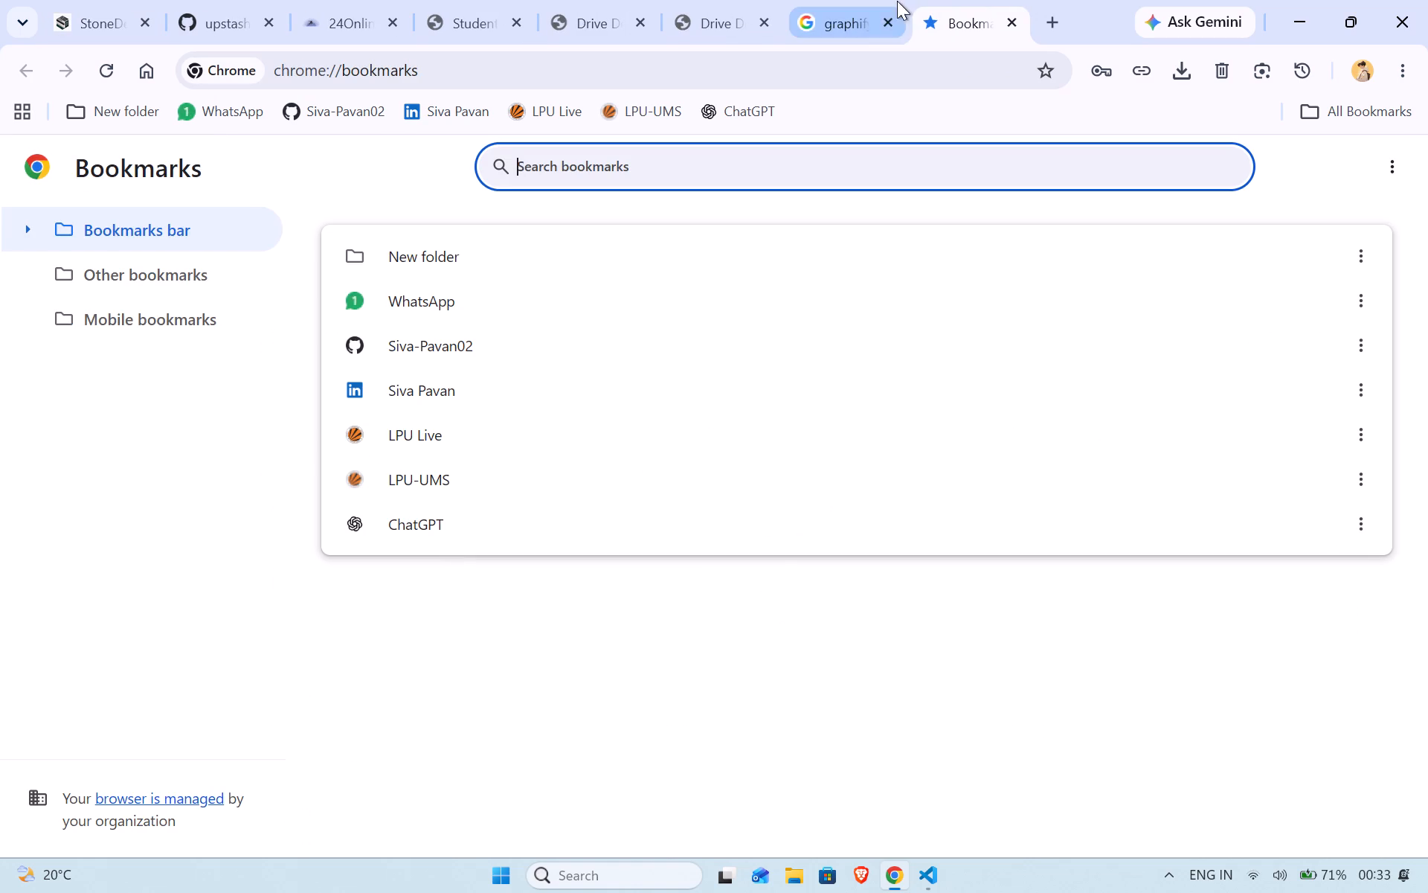
Return to the StoneDesk dashboard, open the developer tools on it, and reload the page in the Pixel 10 preview.
{"action": "left_click", "coordinate": [82, 13]}
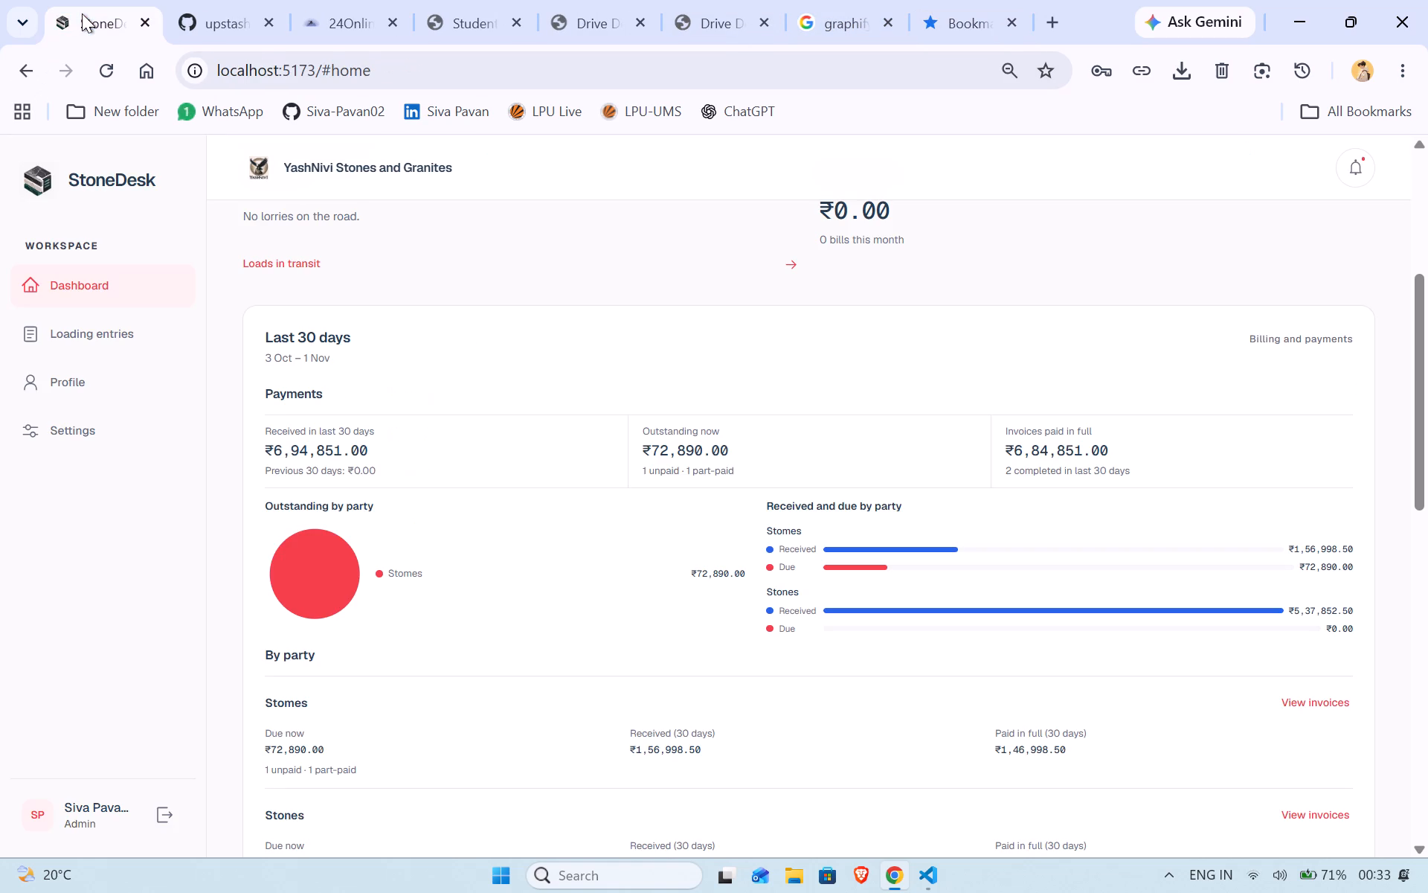
{"action": "left_click", "coordinate": [486, 431]}
{"action": "key", "text": "ctrl+shift+minus"}
{"action": "key", "text": "ctrl+shift+equal"}
{"action": "key", "text": "ctrl+shift+equal"}
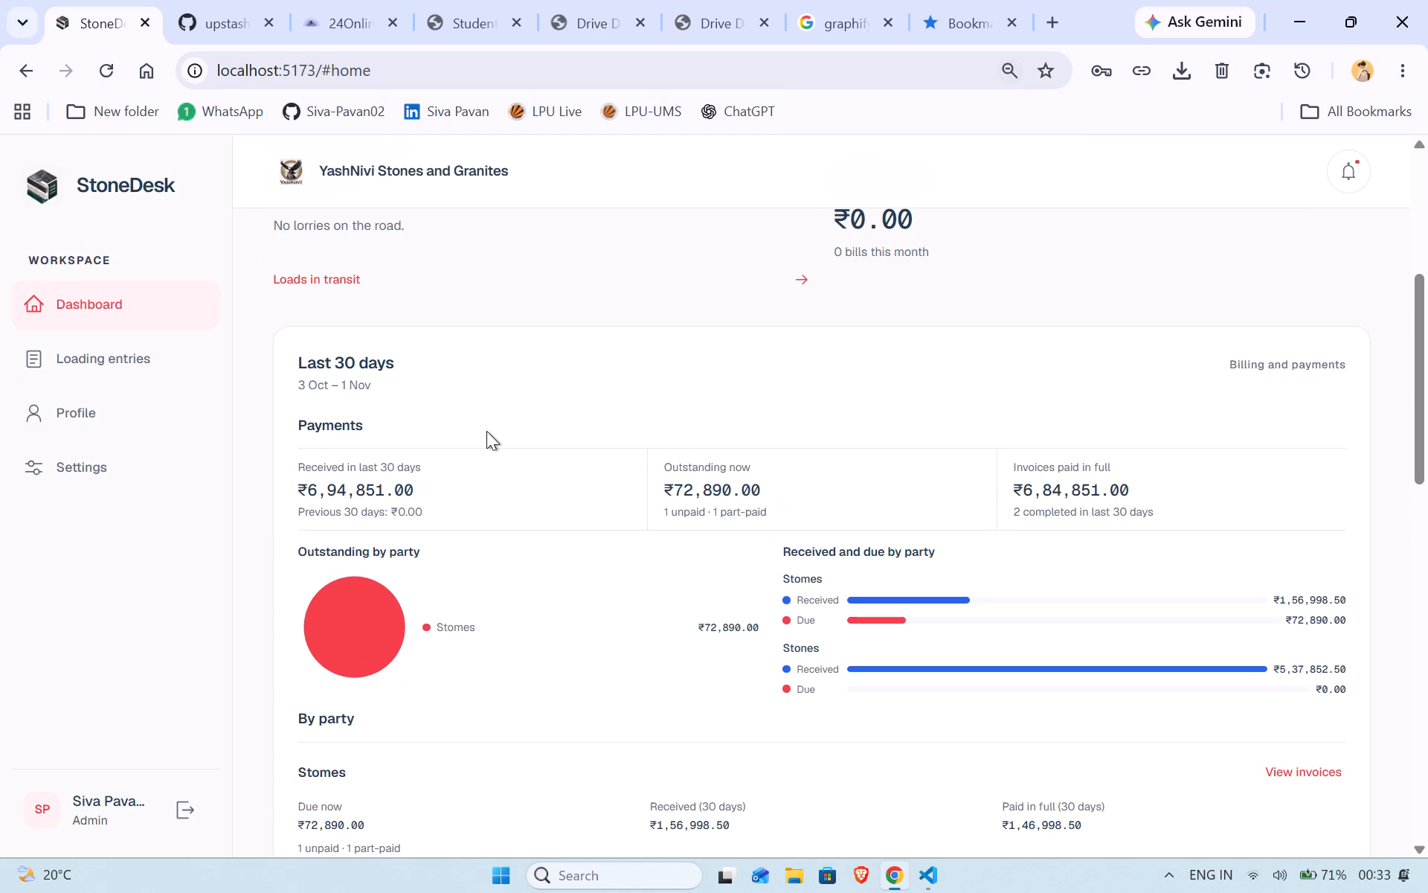
{"action": "key", "text": "ctrl+shift+i"}
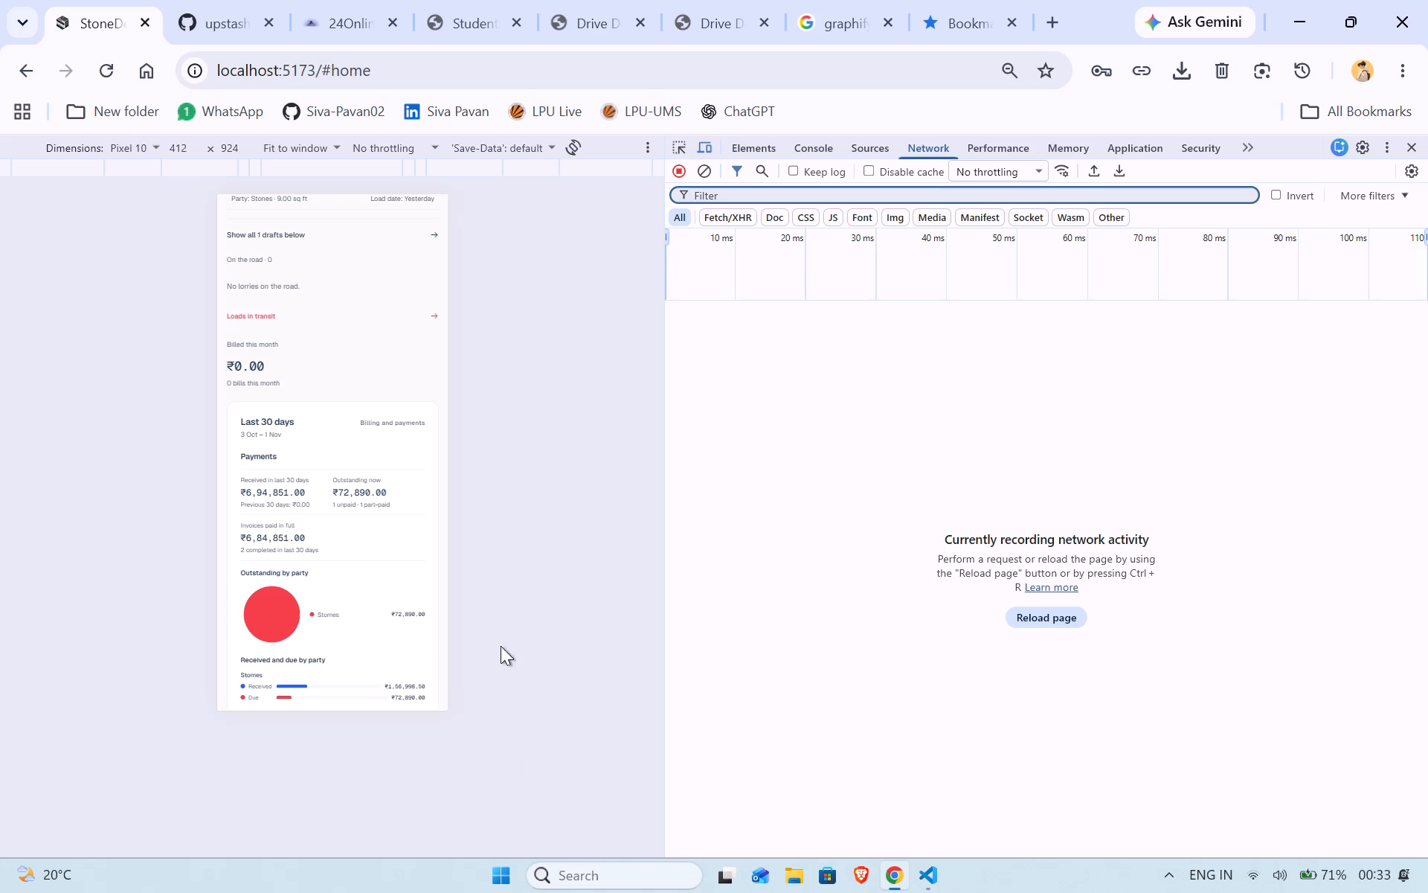
{"action": "left_click", "coordinate": [1015, 612]}
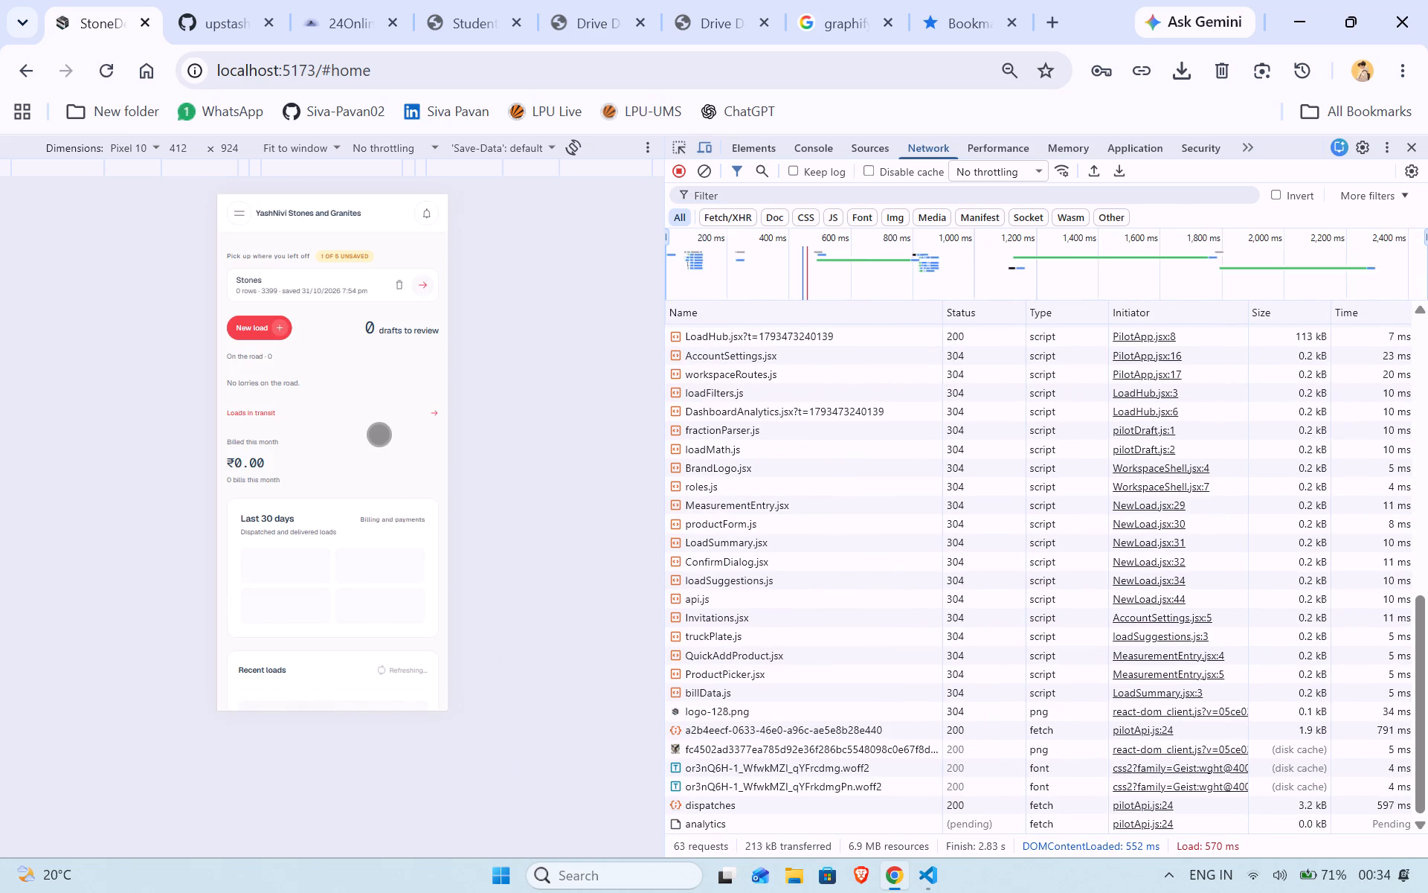
Examine the mobile dashboard's Last 30 days section, including payments, outstanding-by-party chart, received-and-due bars and by-party breakdown.
{"action": "scroll", "coordinate": [379, 435], "scroll_direction": "up", "scroll_amount": 4}
{"action": "scroll", "coordinate": [332, 535], "scroll_direction": "down", "scroll_amount": 1}
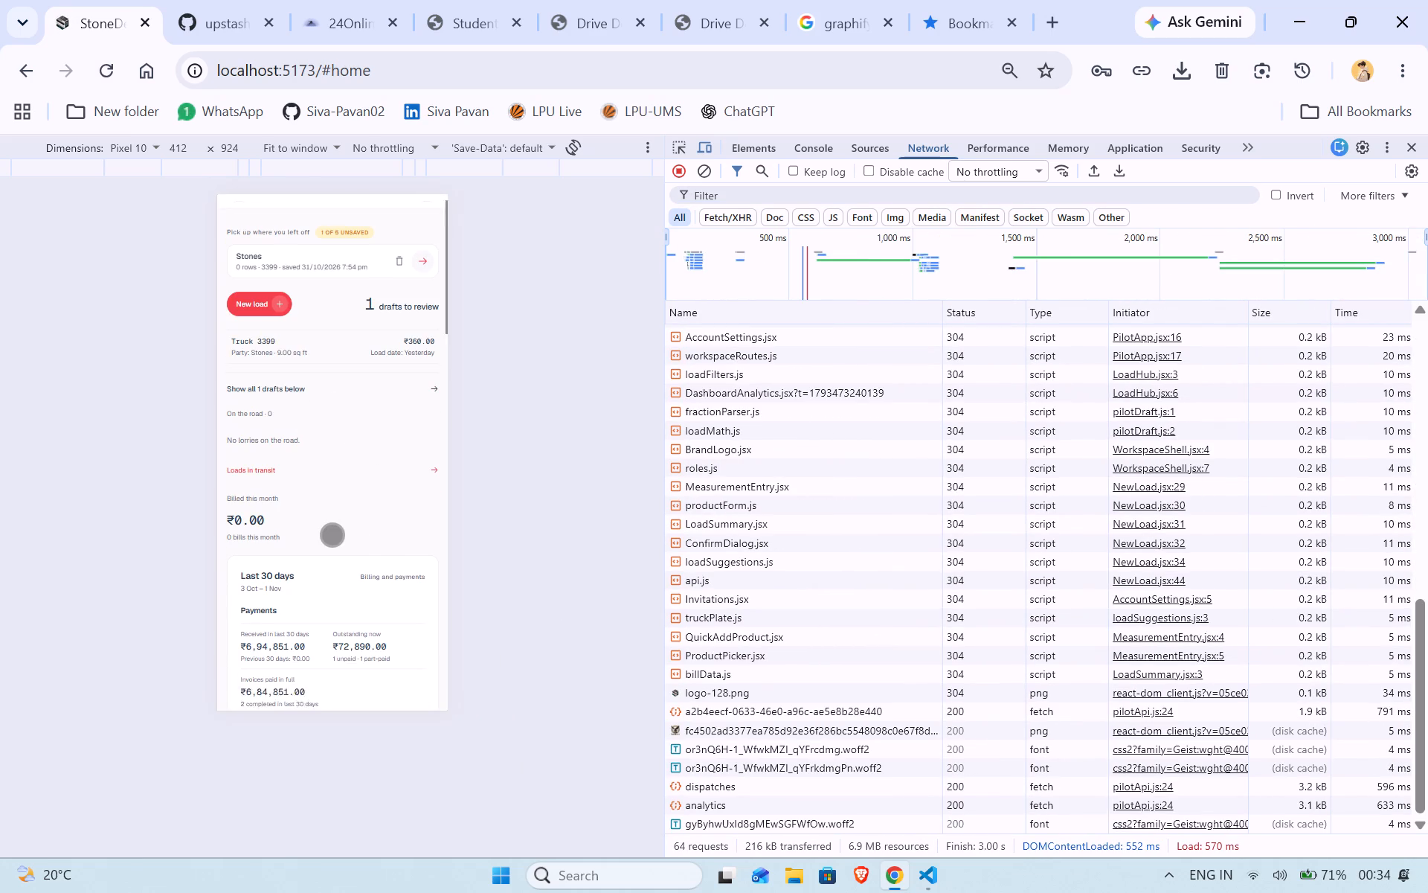
{"action": "scroll", "coordinate": [332, 535], "scroll_direction": "down", "scroll_amount": 3}
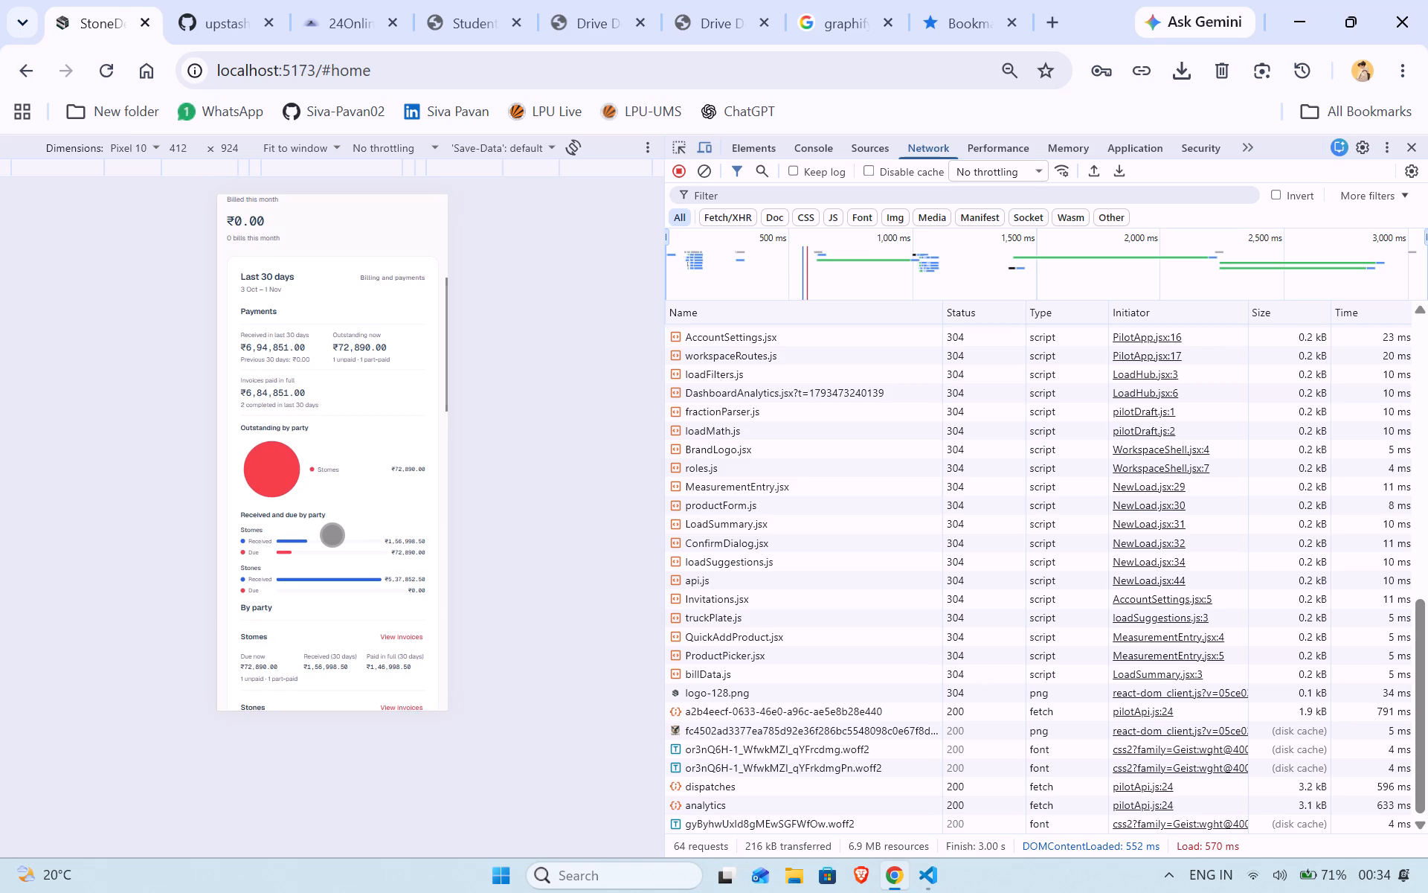
{"action": "scroll", "coordinate": [332, 535], "scroll_direction": "down", "scroll_amount": 1}
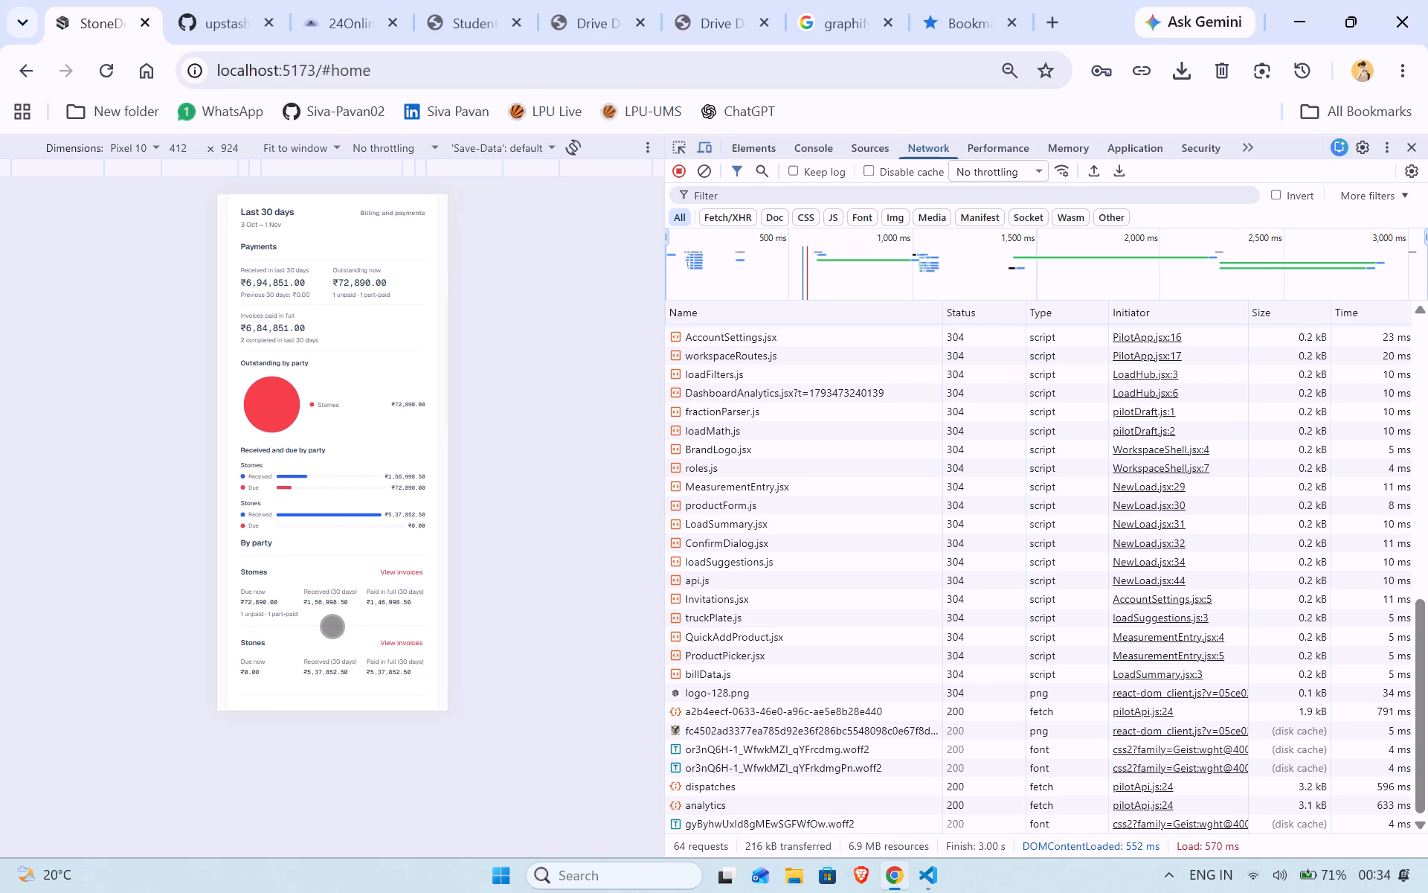
{"action": "scroll", "coordinate": [332, 627], "scroll_direction": "down", "scroll_amount": 1}
{"action": "scroll", "coordinate": [336, 529], "scroll_direction": "up", "scroll_amount": 2}
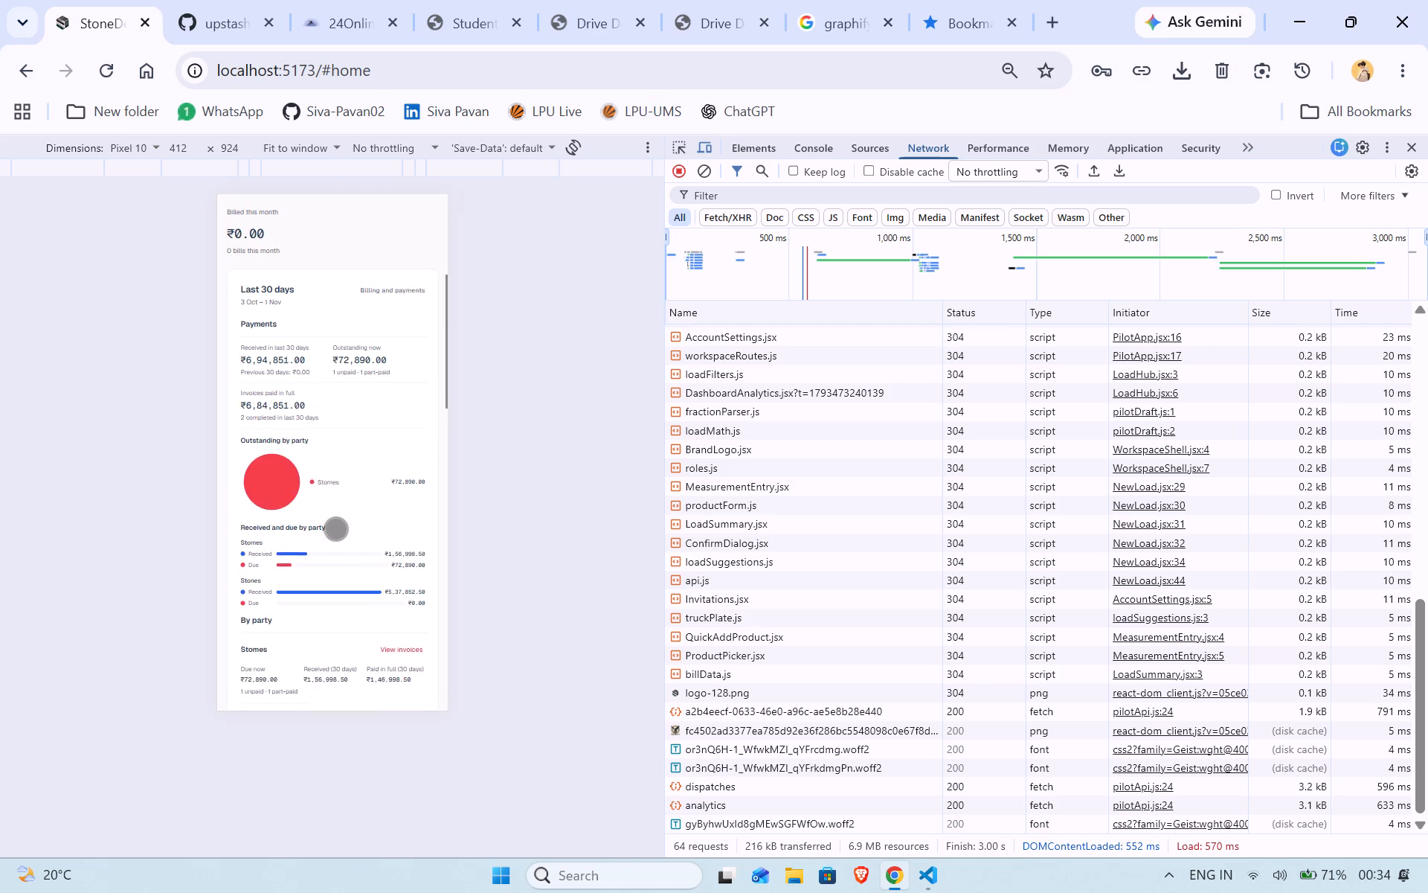
{"action": "scroll", "coordinate": [336, 529], "scroll_direction": "up", "scroll_amount": 2}
{"action": "scroll", "coordinate": [336, 529], "scroll_direction": "down", "scroll_amount": 2}
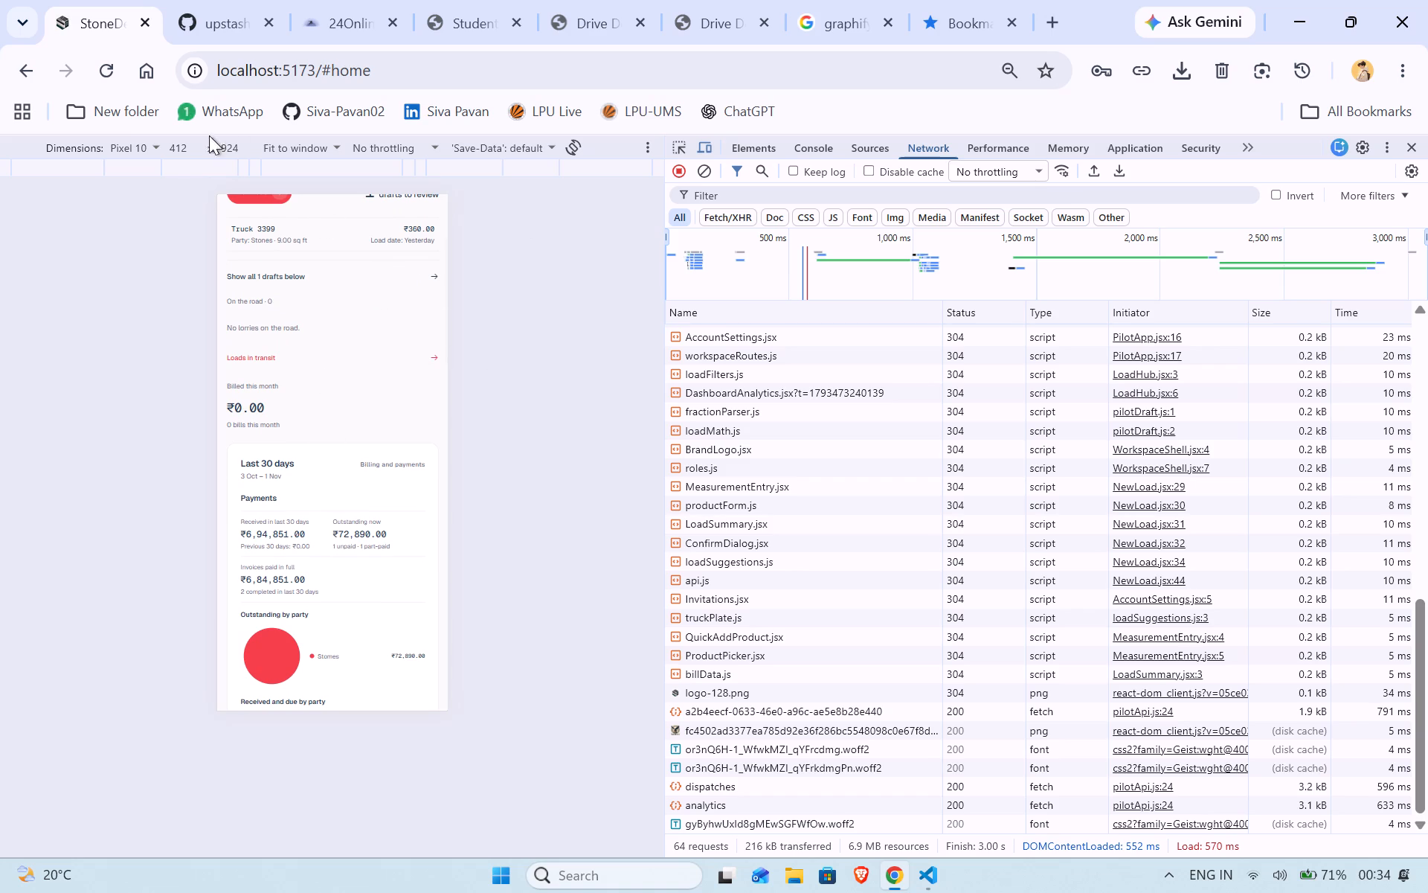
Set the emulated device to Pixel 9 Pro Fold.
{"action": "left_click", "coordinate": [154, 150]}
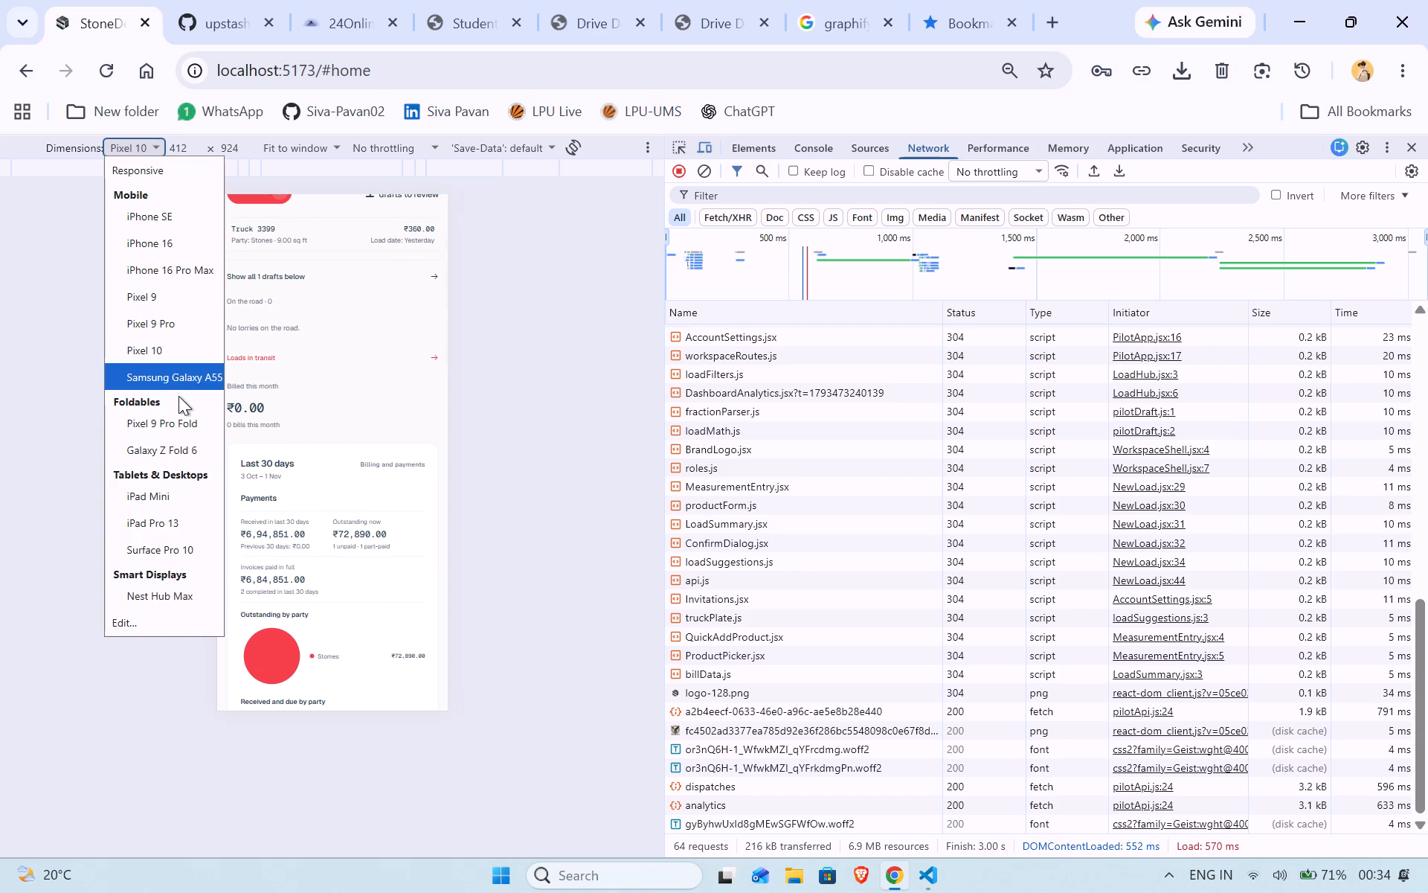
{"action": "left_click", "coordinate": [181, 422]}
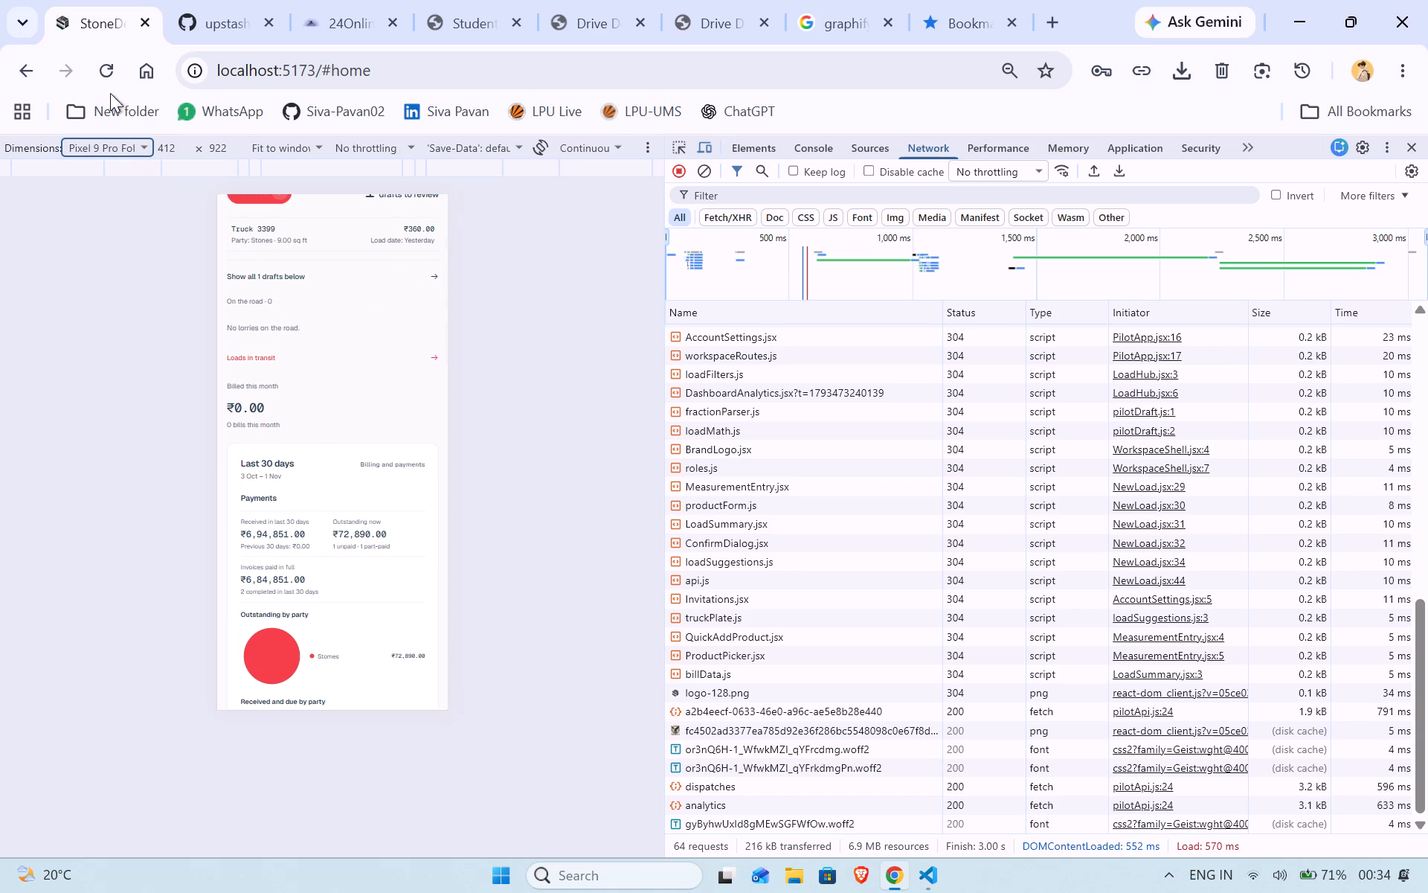
Set the emulated device to Surface Pro 10.
{"action": "left_click", "coordinate": [147, 145]}
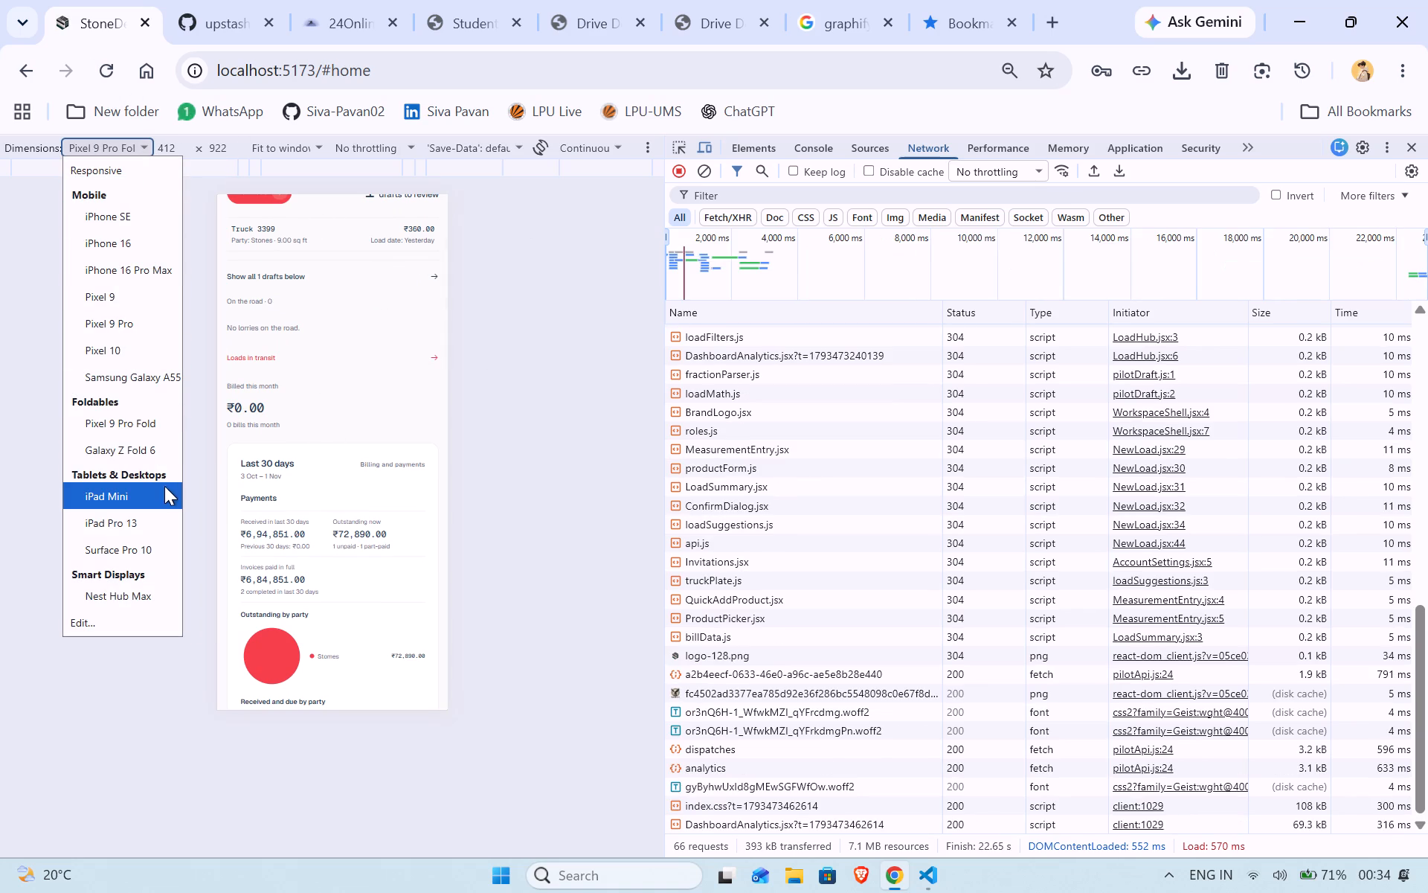
{"action": "left_click", "coordinate": [124, 543]}
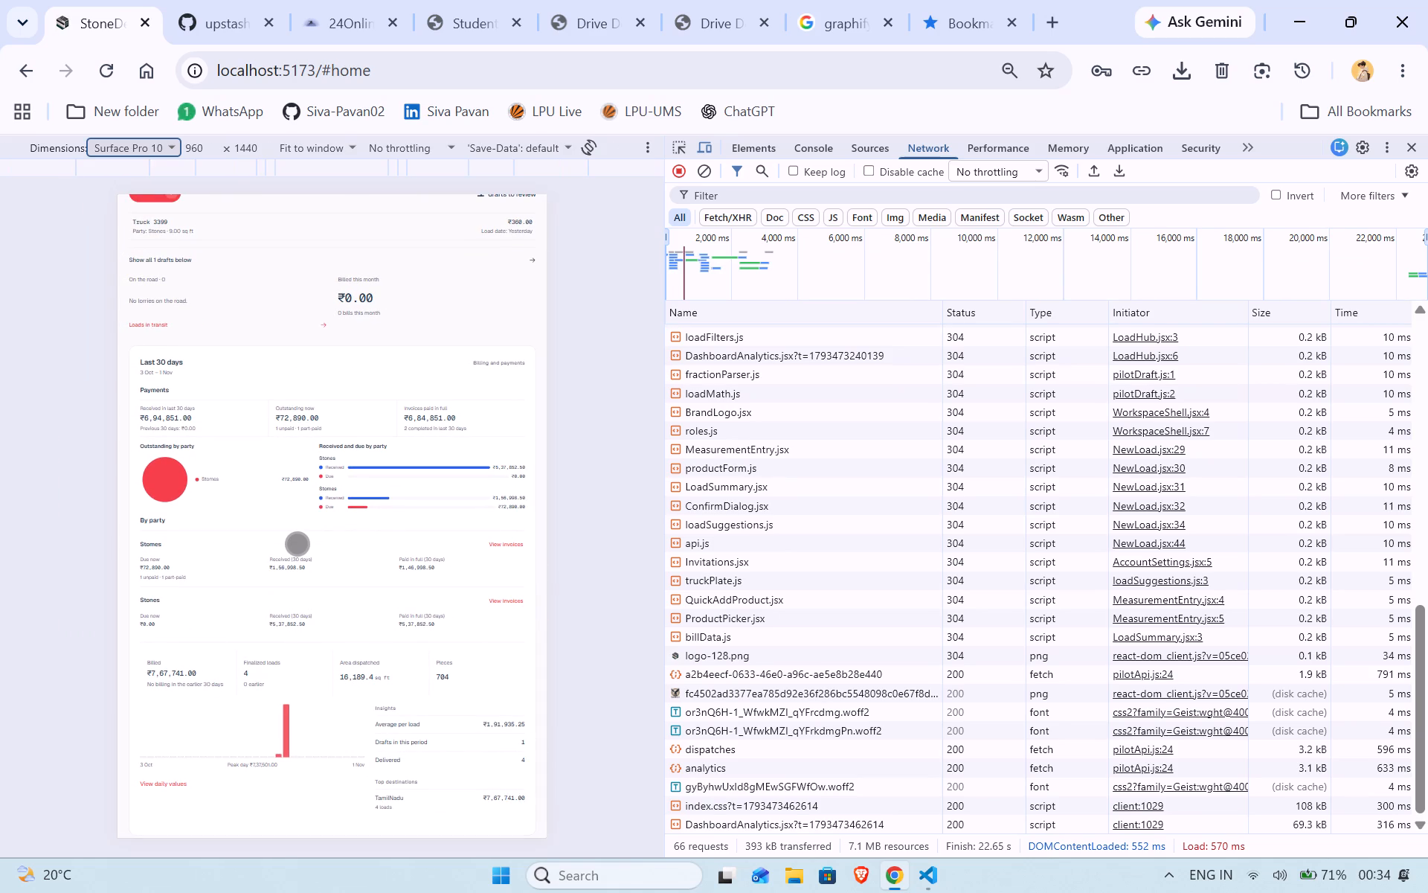
Open the Loading entries page from the site's navigation menu in the Surface Pro 10 preview.
{"action": "key", "text": "ctrl+shift+equal"}
{"action": "key", "text": "ctrl+shift+equal"}
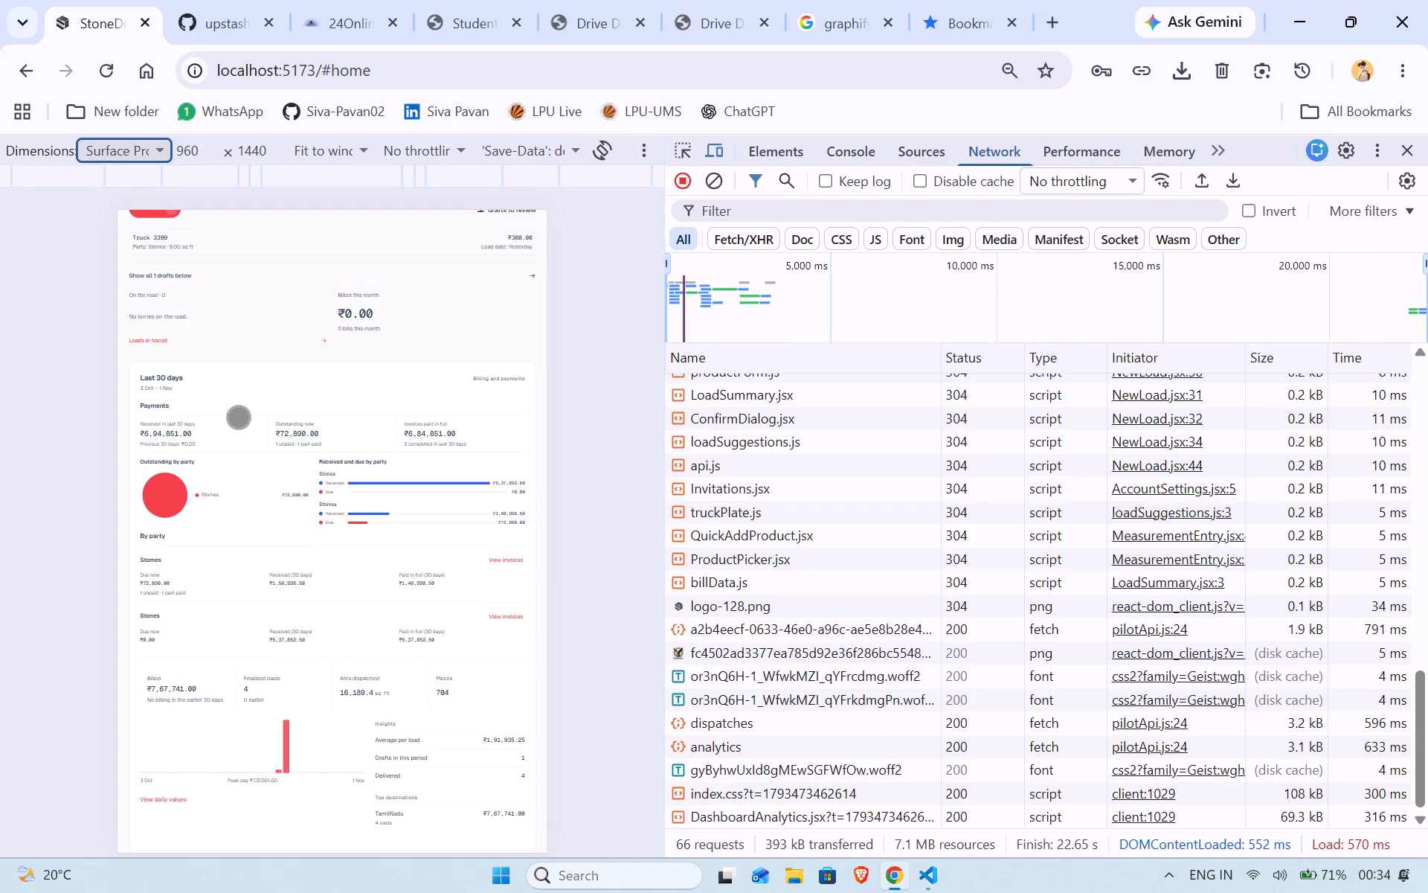
{"action": "scroll", "coordinate": [164, 305], "scroll_direction": "up", "scroll_amount": 3}
{"action": "left_click", "coordinate": [135, 227]}
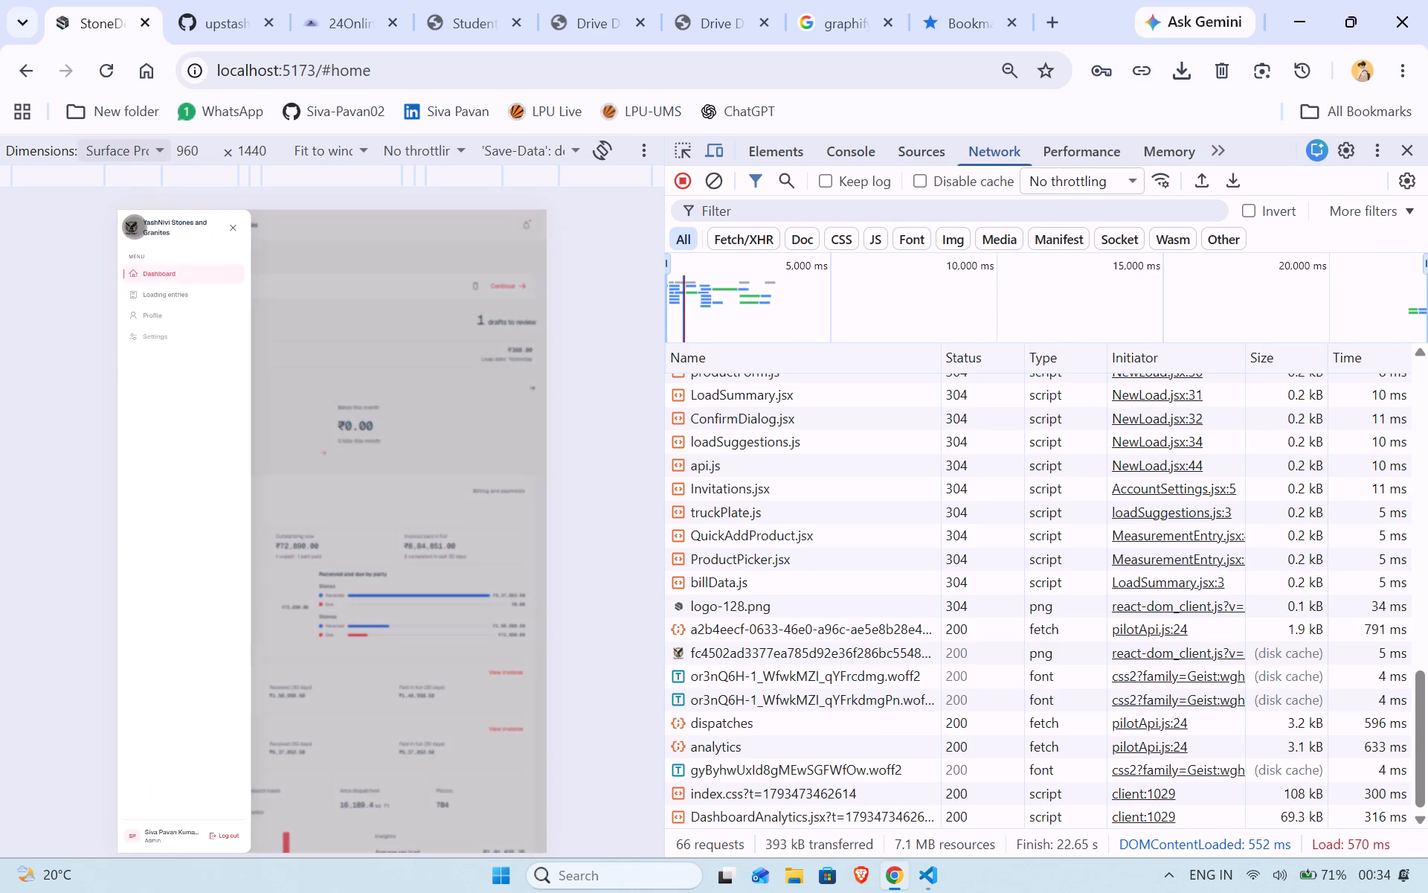
{"action": "left_click", "coordinate": [168, 294]}
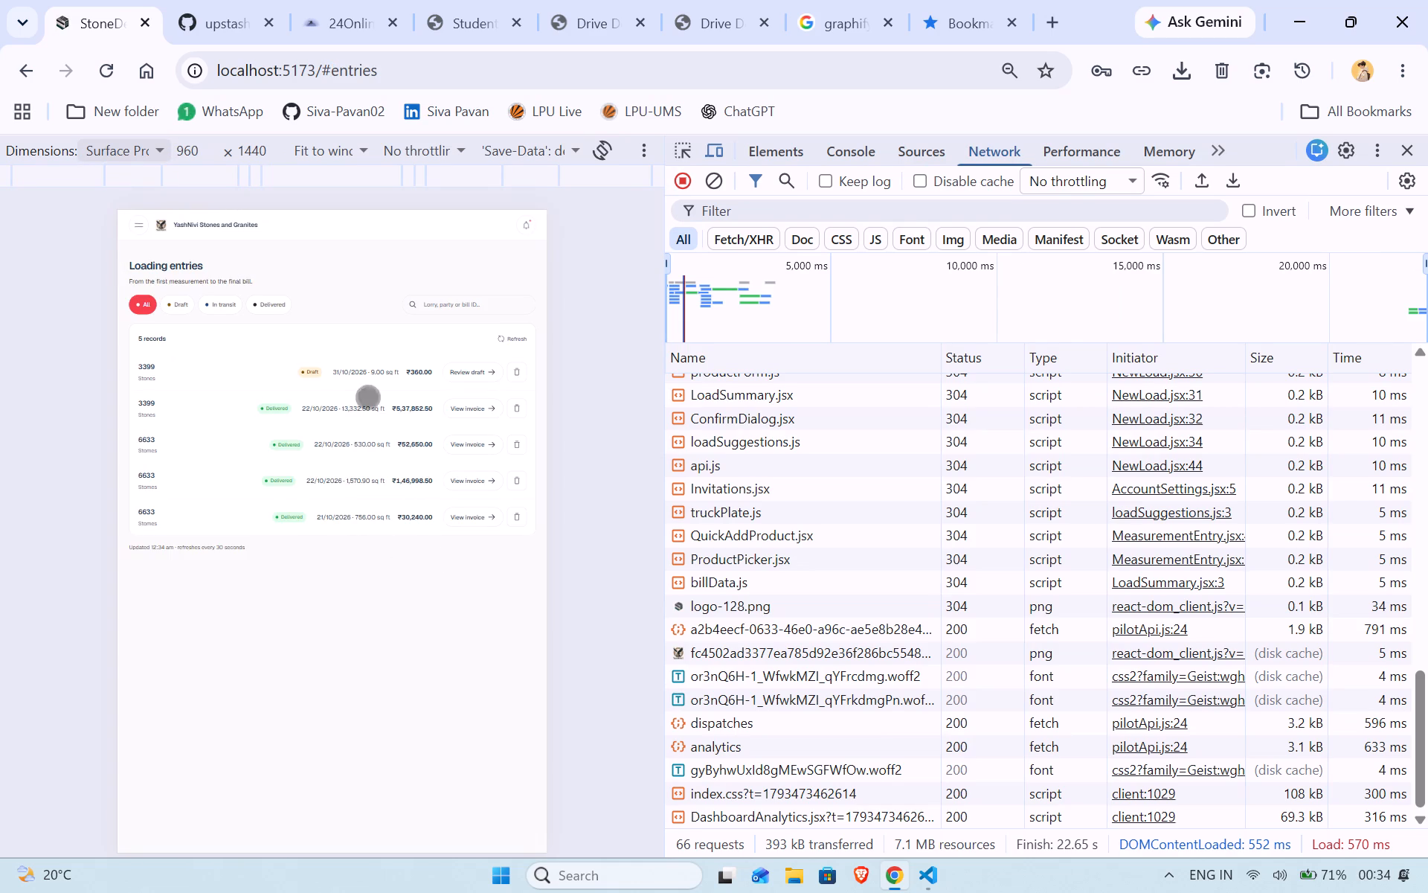
Narrow the developer tools pane to give the device preview more width.
{"action": "left_click_drag", "start_coordinate": [661, 557], "coordinate": [663, 550]}
{"action": "left_click_drag", "start_coordinate": [663, 550], "coordinate": [1055, 464]}
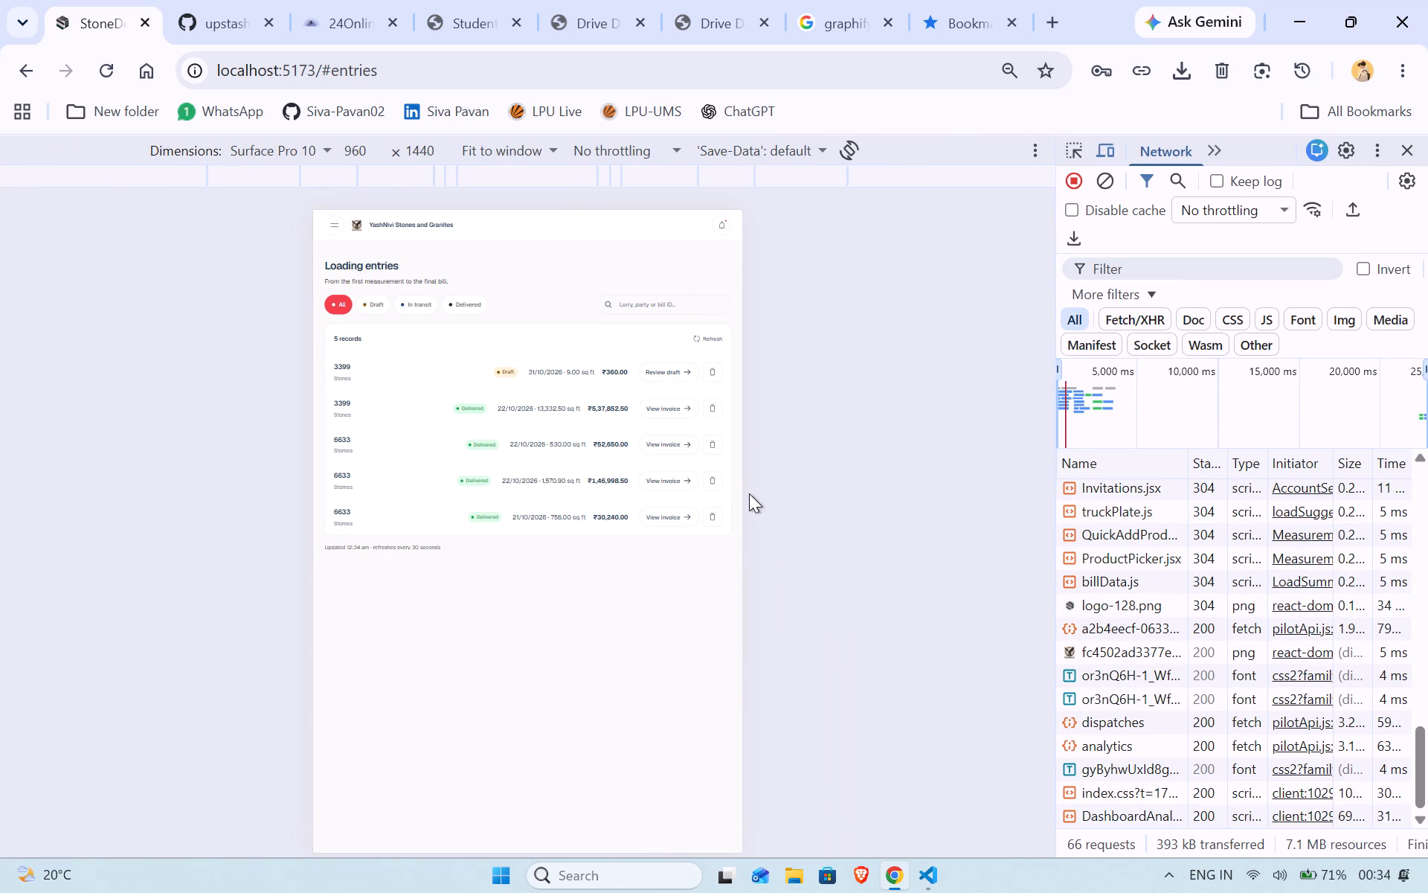
Switch the device preview of the loading entries page to Responsive and widen the viewport to about 880 px.
{"action": "left_click", "coordinate": [311, 149]}
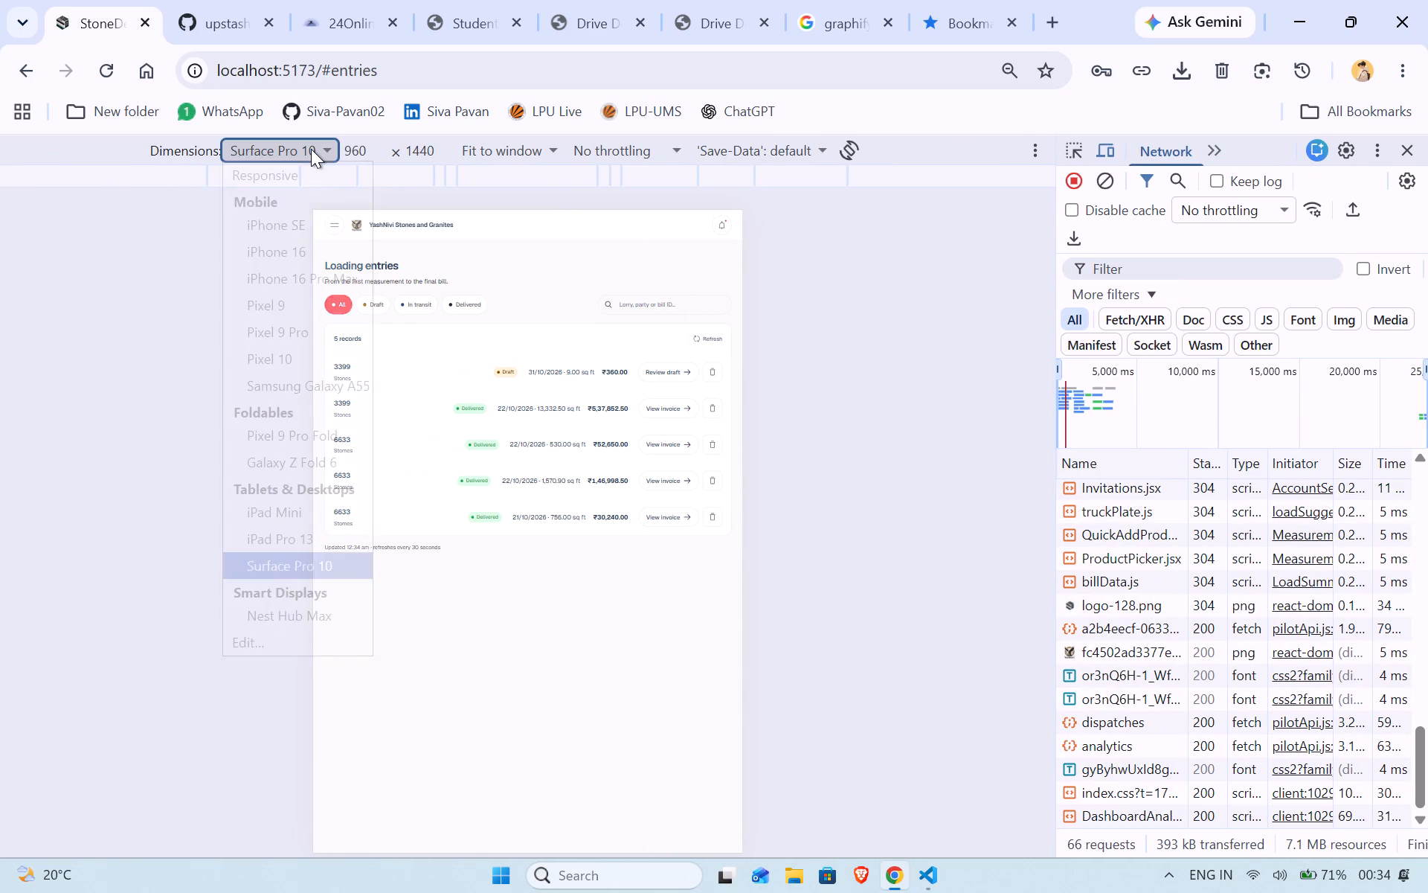
{"action": "left_click", "coordinate": [288, 186]}
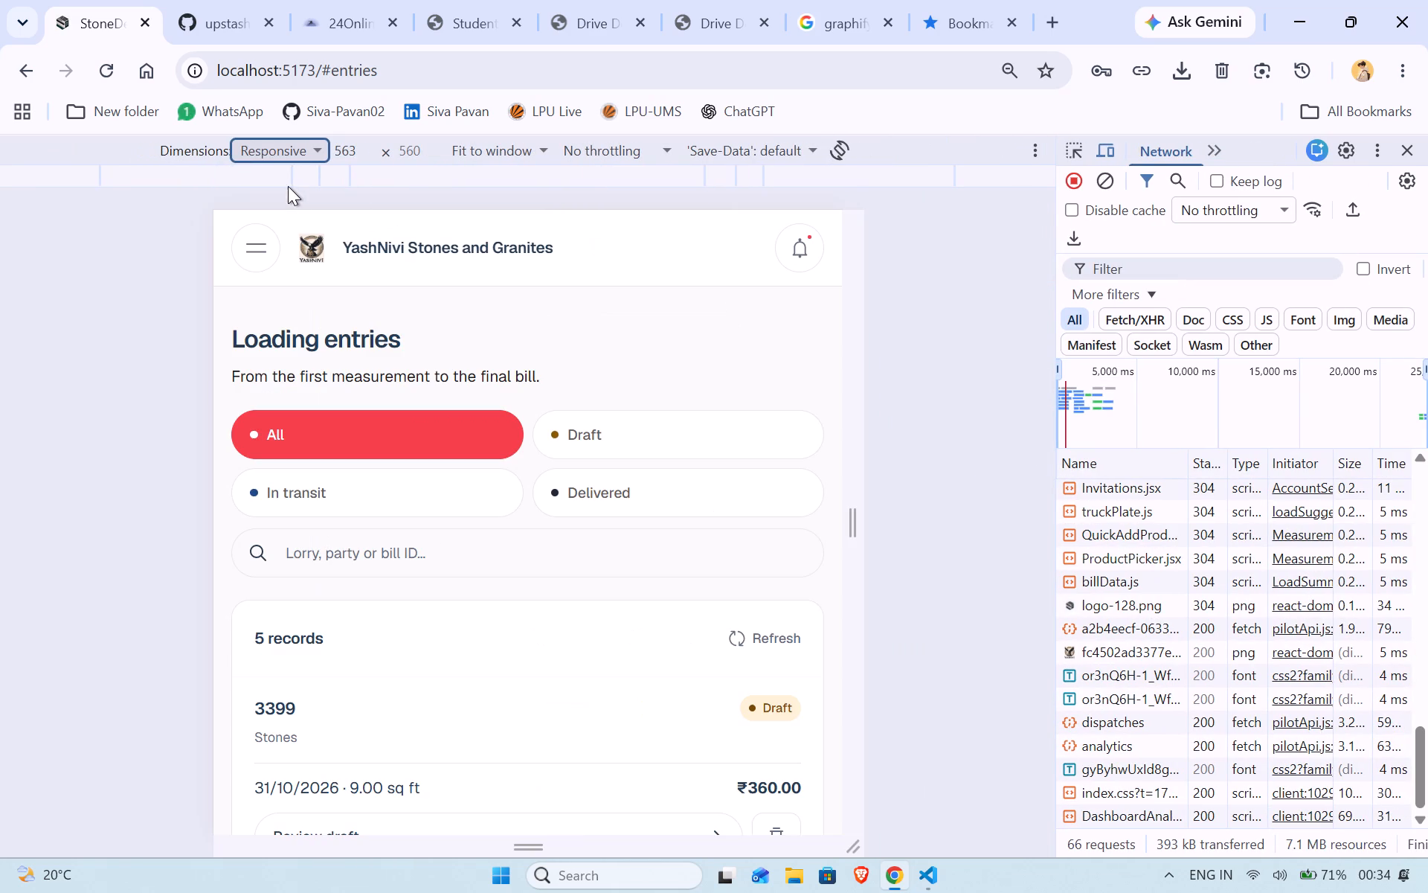
{"action": "left_click_drag", "start_coordinate": [852, 550], "coordinate": [1020, 549]}
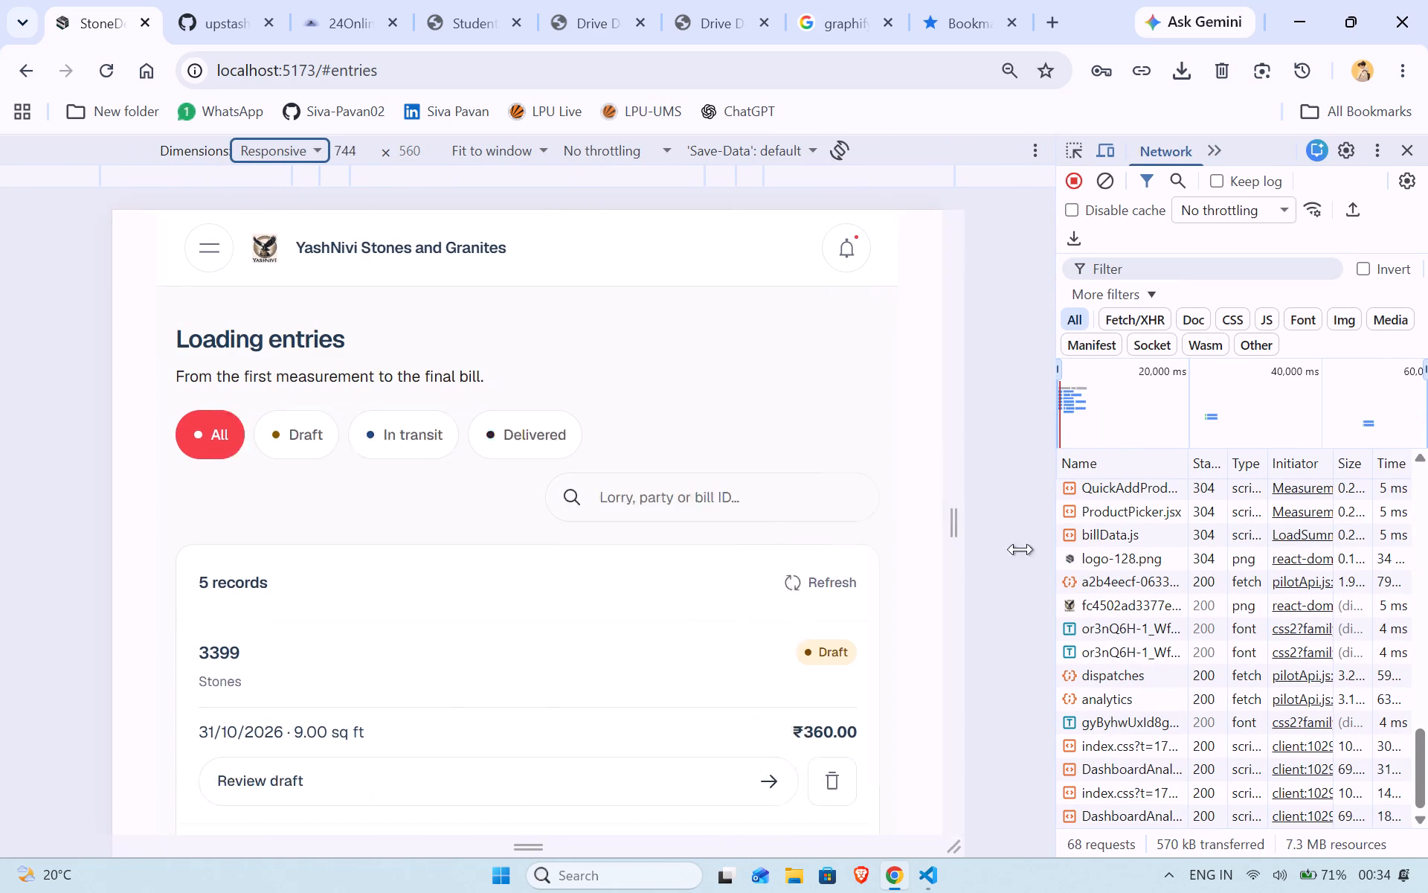
{"action": "left_click_drag", "start_coordinate": [1020, 549], "coordinate": [1029, 548]}
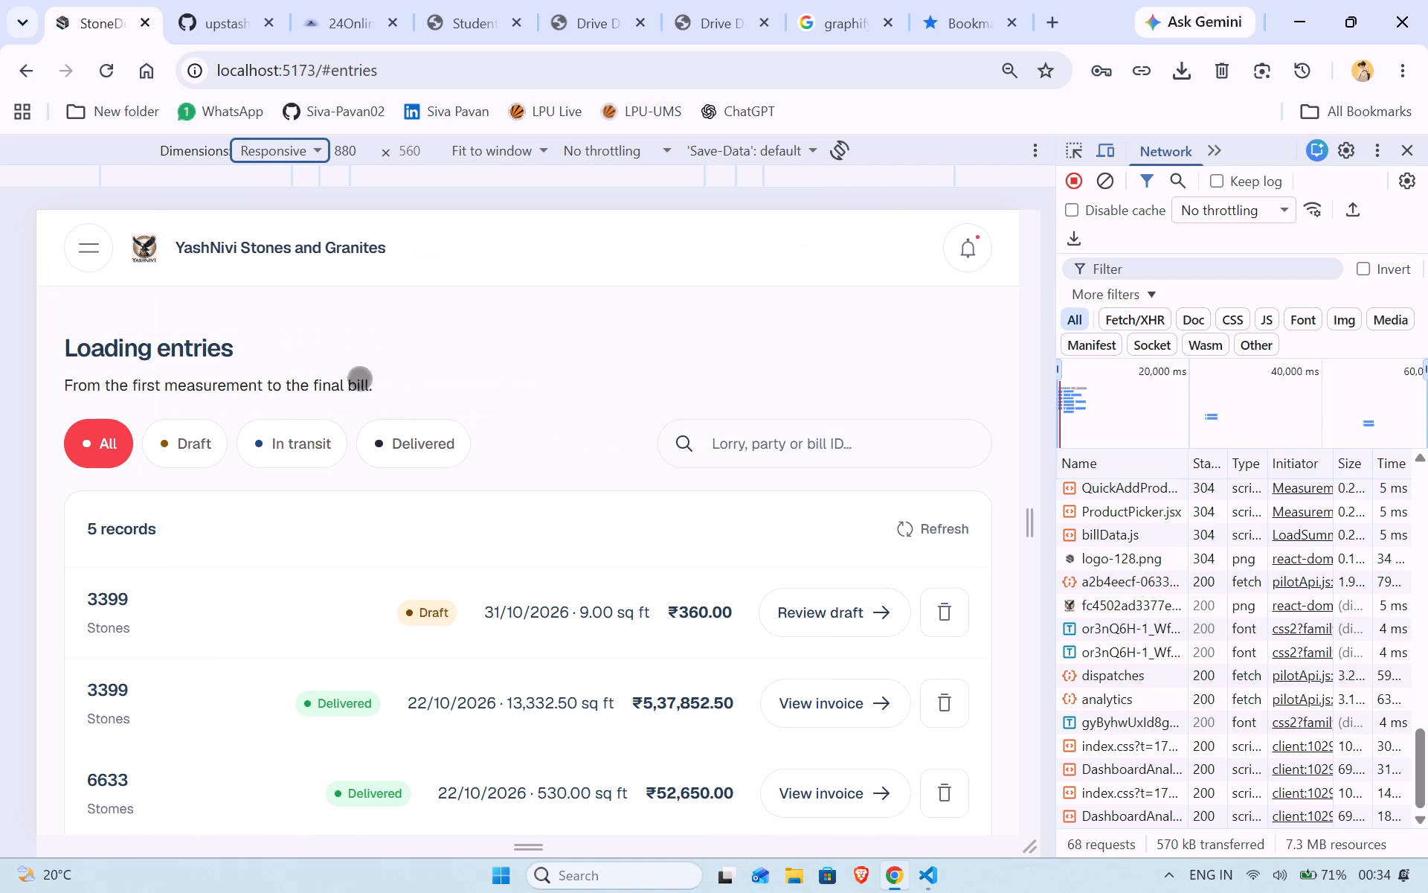
Open the dashboard in the responsive preview and examine the layout of the Last 30 days payment analytics.
{"action": "left_click", "coordinate": [97, 252]}
{"action": "left_click", "coordinate": [206, 363]}
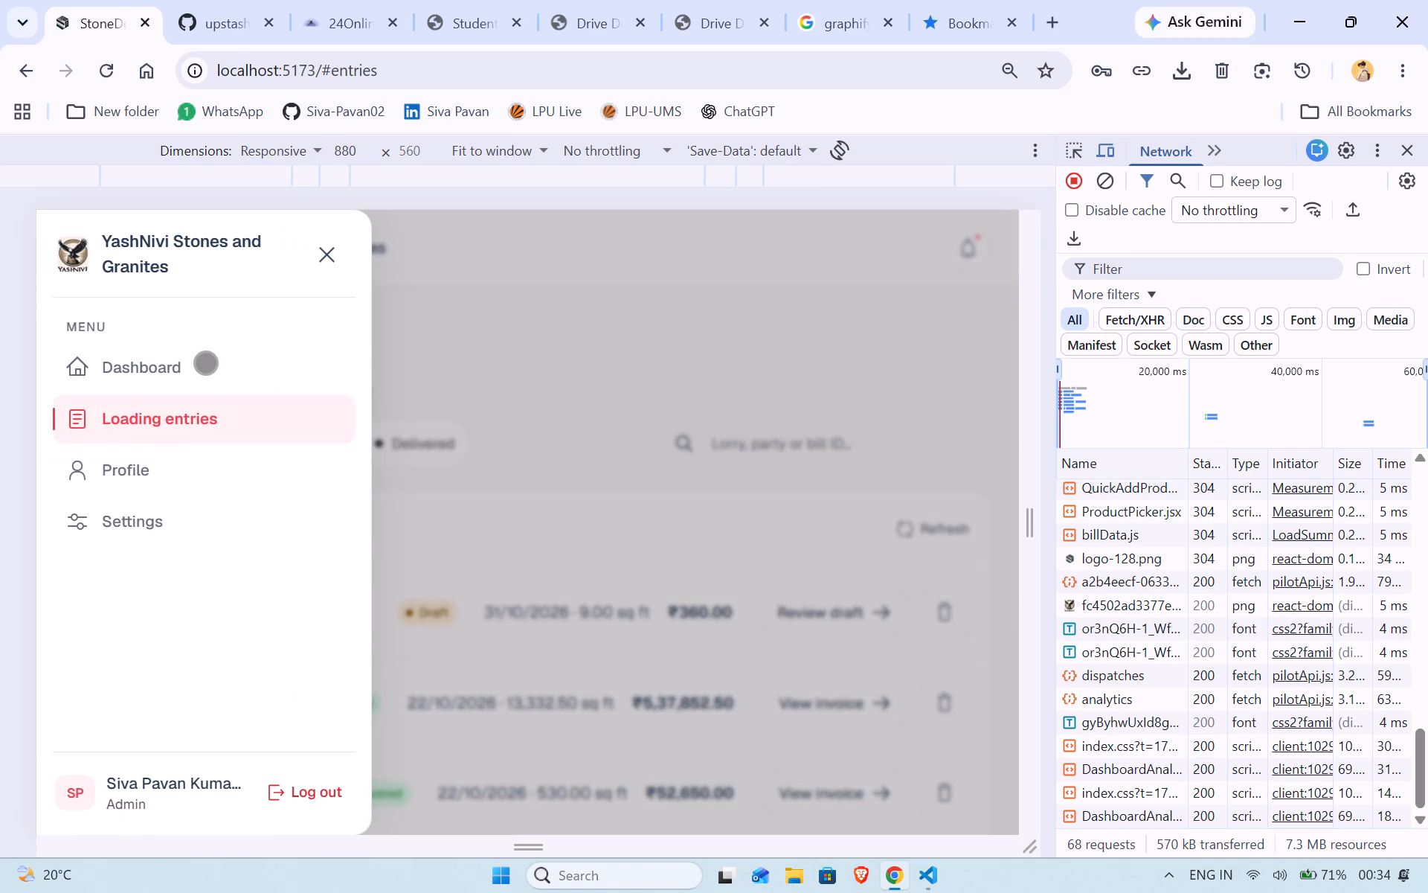
{"action": "scroll", "coordinate": [759, 438], "scroll_direction": "down", "scroll_amount": 2}
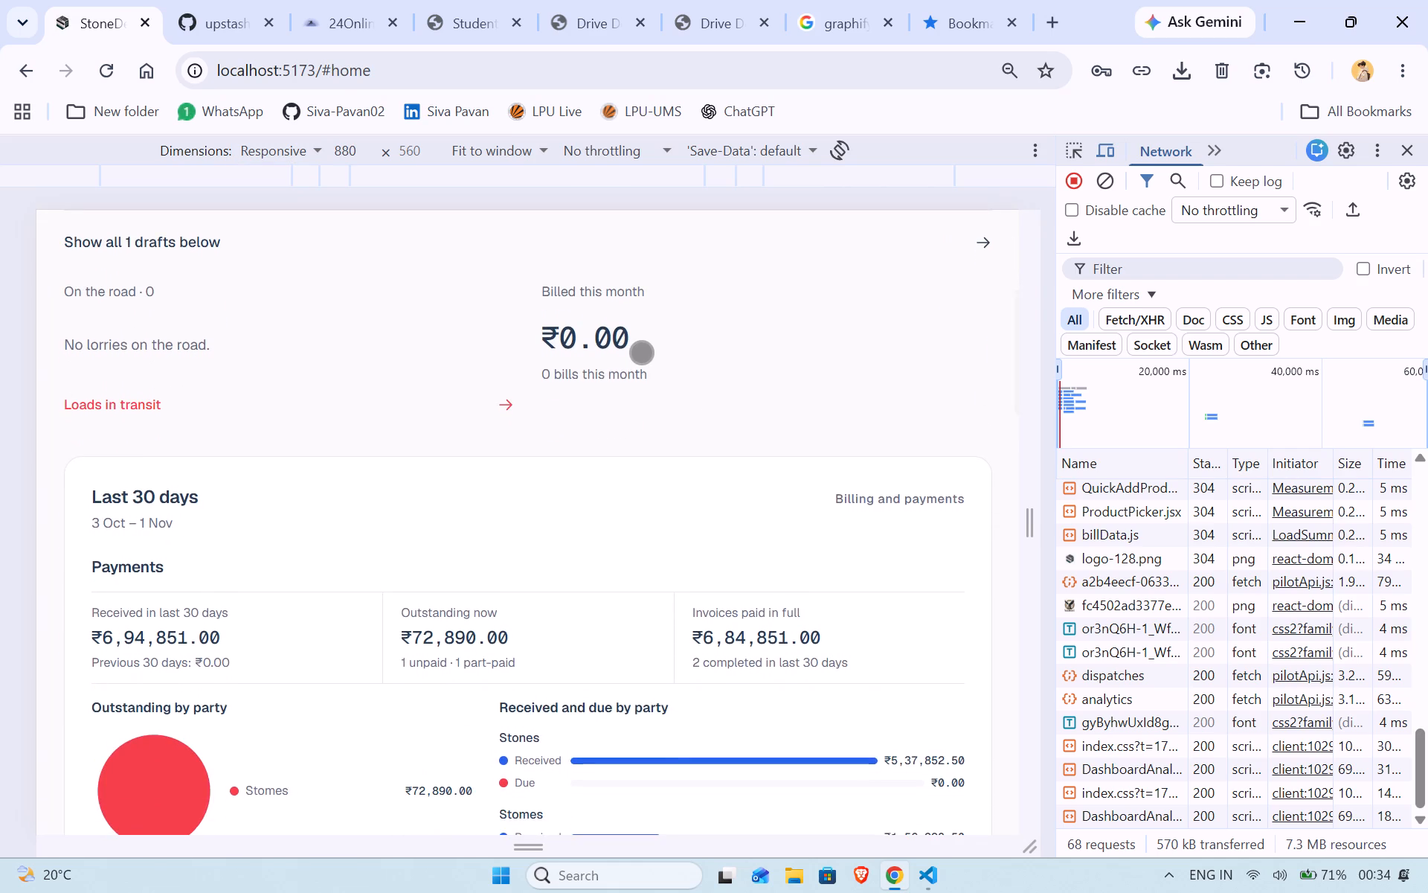
{"action": "scroll", "coordinate": [642, 353], "scroll_direction": "down", "scroll_amount": 1}
{"action": "scroll", "coordinate": [599, 583], "scroll_direction": "down", "scroll_amount": 1}
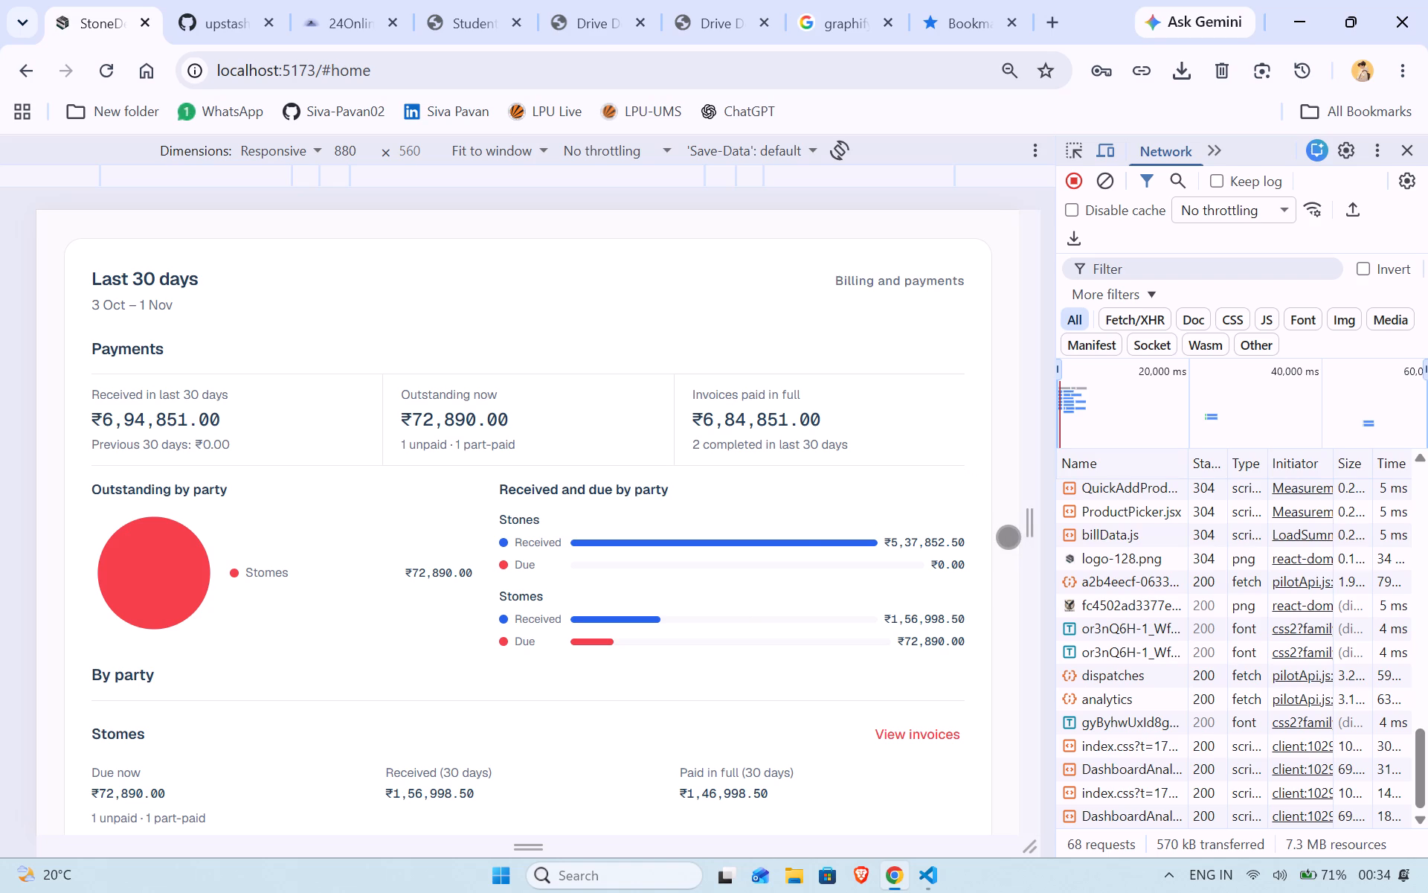
Narrow the responsive viewport to about 327 px and examine how the payment charts, by-party figures and billing section fit.
{"action": "left_click_drag", "start_coordinate": [1026, 522], "coordinate": [739, 601]}
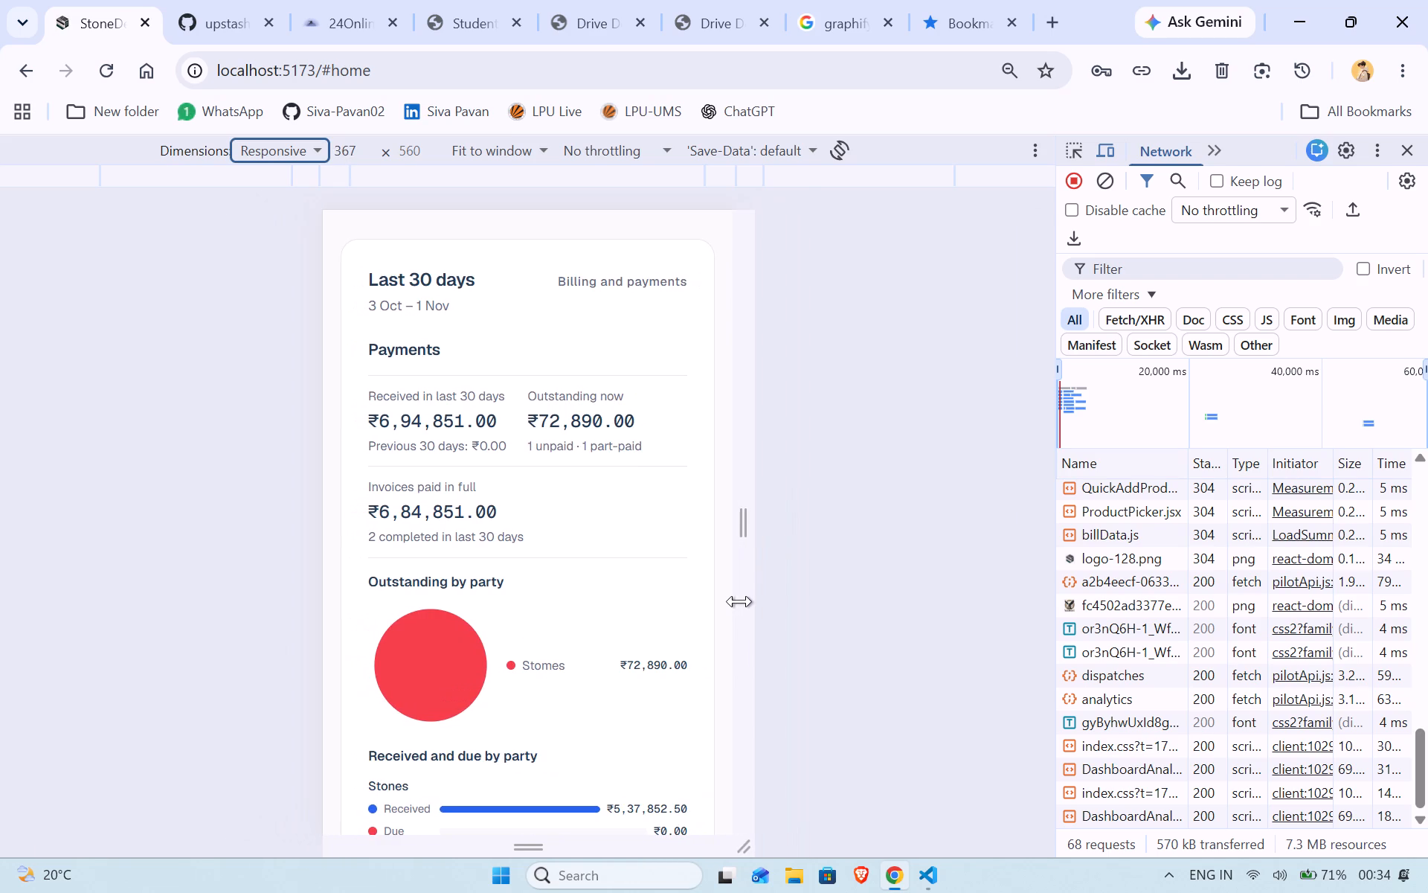
{"action": "left_click_drag", "start_coordinate": [739, 601], "coordinate": [747, 597]}
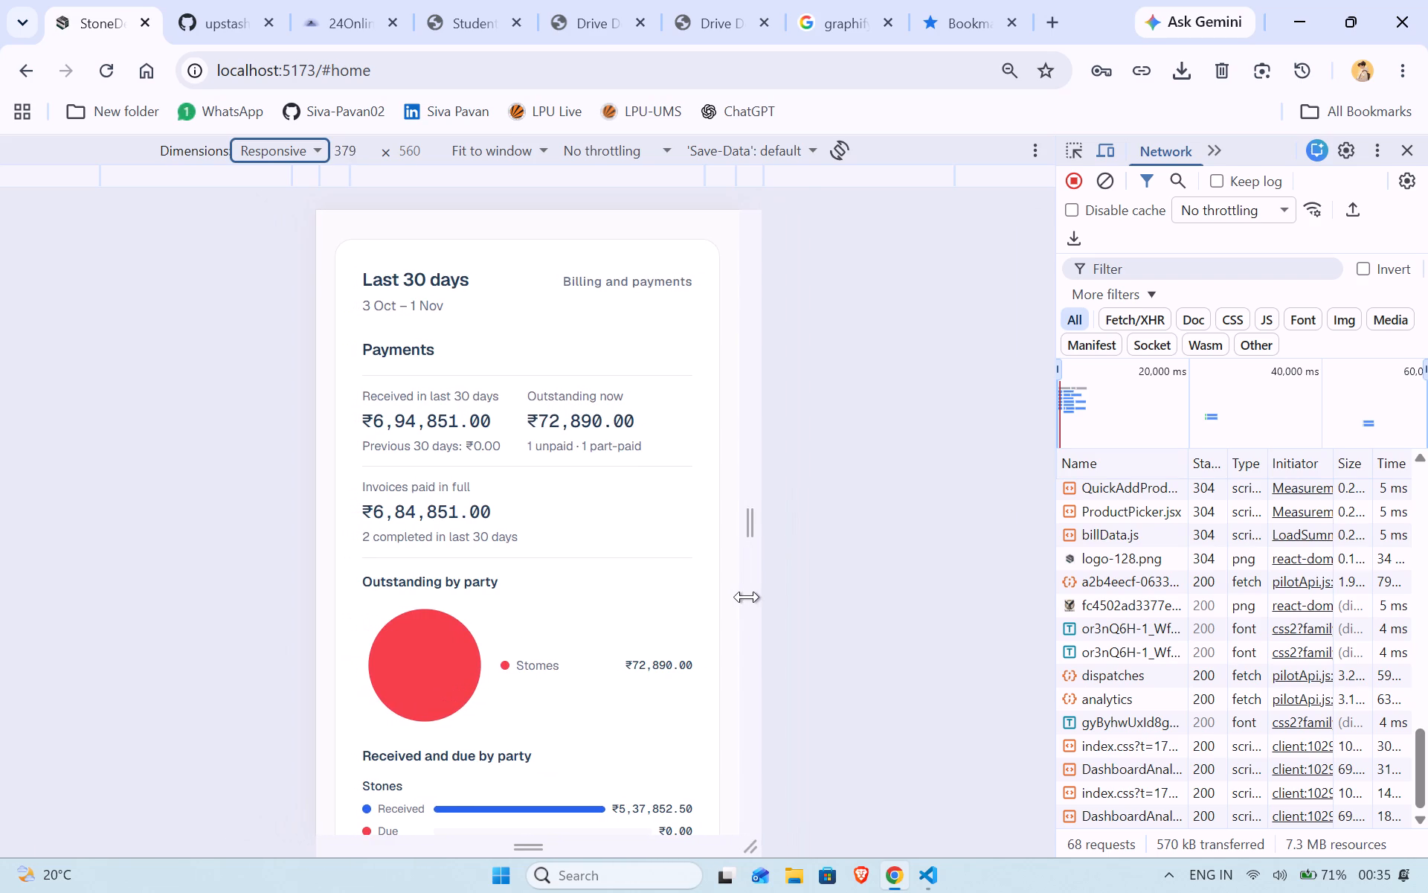
{"action": "left_click_drag", "start_coordinate": [747, 597], "coordinate": [717, 608]}
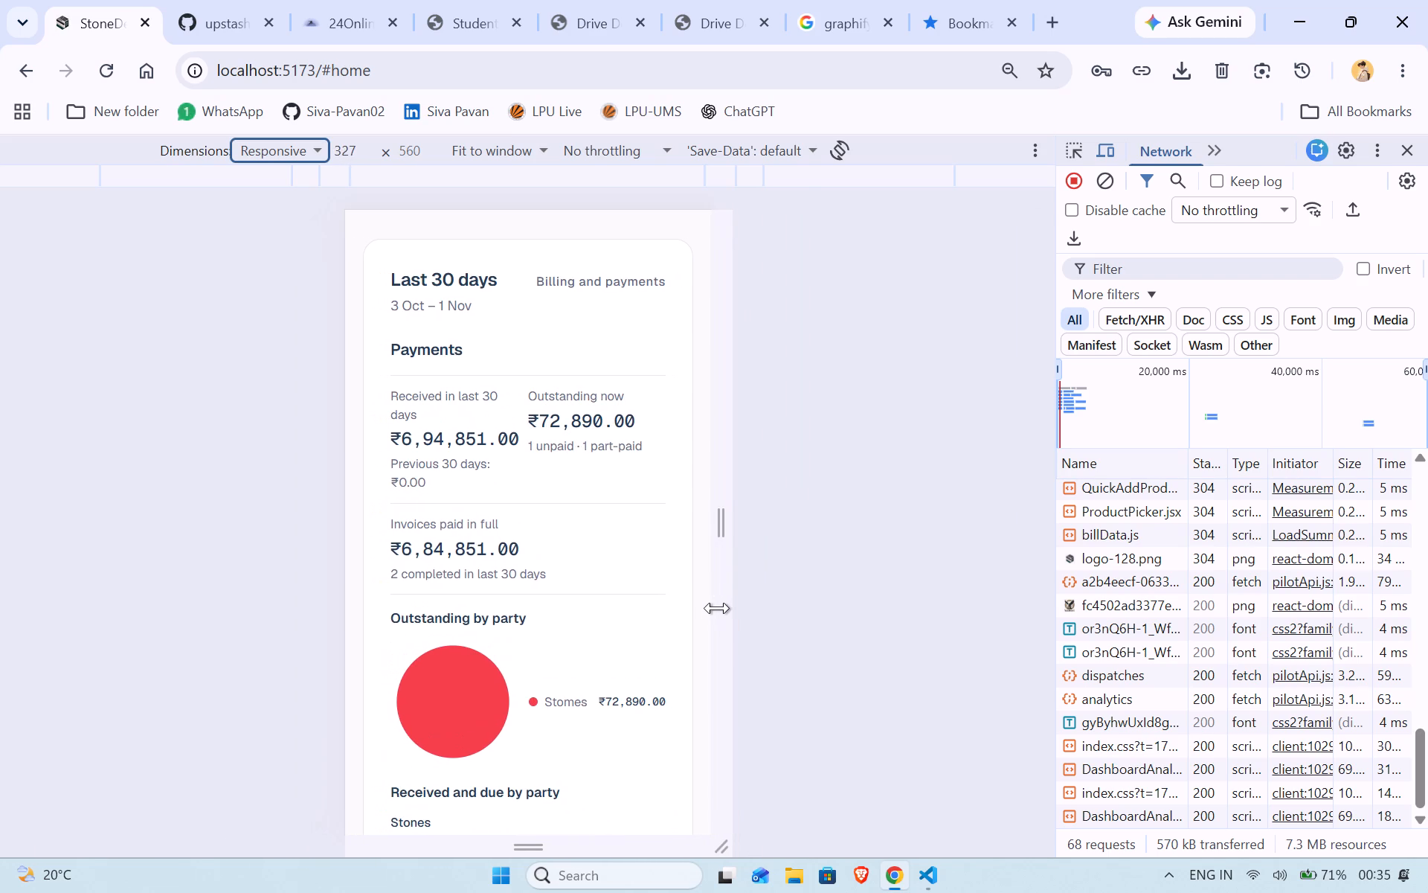
{"action": "left_click_drag", "start_coordinate": [717, 608], "coordinate": [717, 609]}
{"action": "scroll", "coordinate": [612, 702], "scroll_direction": "down", "scroll_amount": 2}
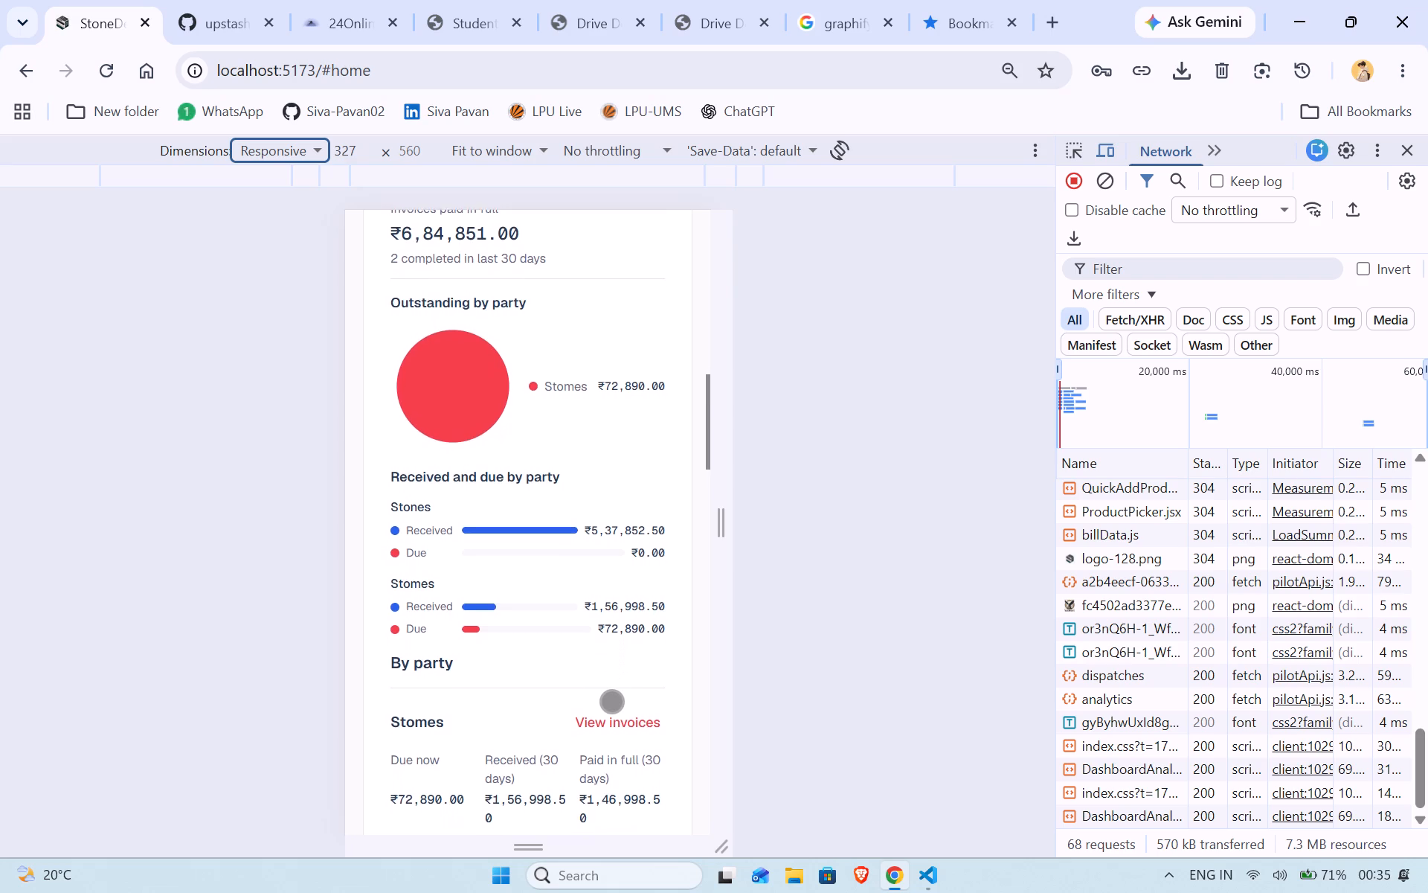
{"action": "scroll", "coordinate": [612, 702], "scroll_direction": "down", "scroll_amount": 2}
{"action": "scroll", "coordinate": [612, 702], "scroll_direction": "up", "scroll_amount": 1}
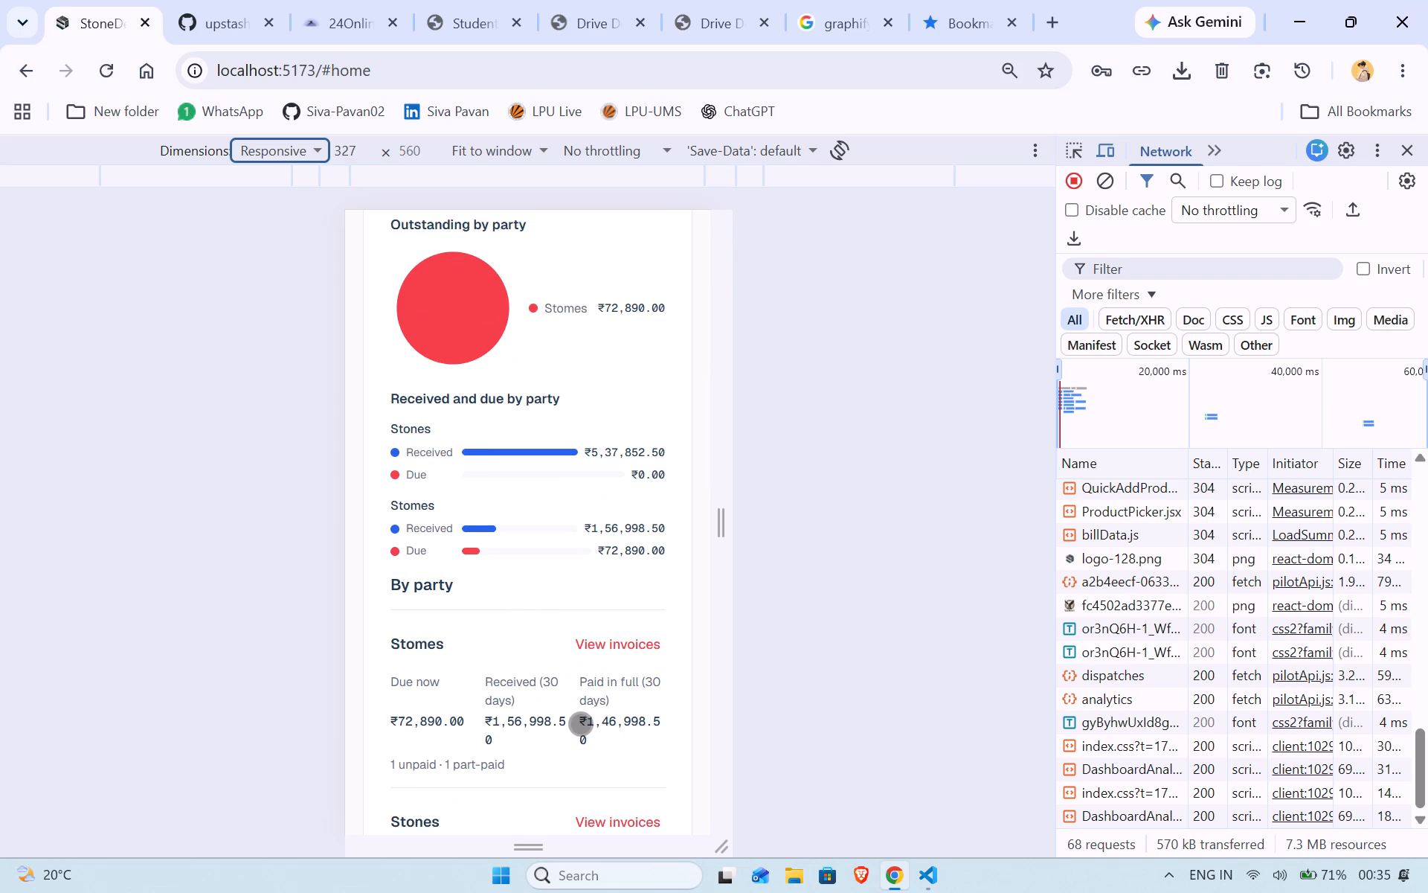
{"action": "scroll", "coordinate": [576, 603], "scroll_direction": "down", "scroll_amount": 1}
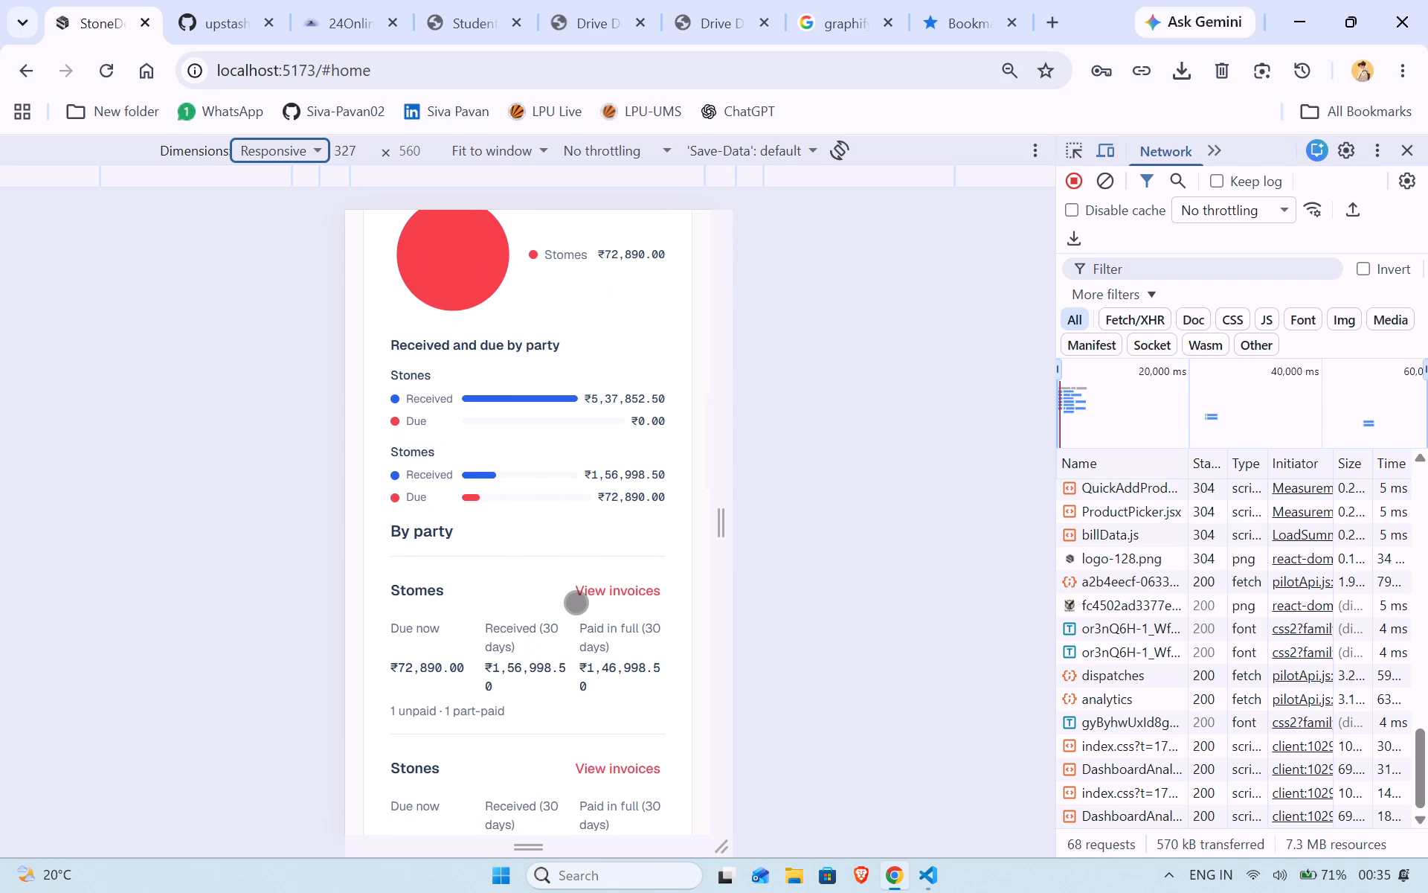
{"action": "scroll", "coordinate": [538, 620], "scroll_direction": "down", "scroll_amount": 2}
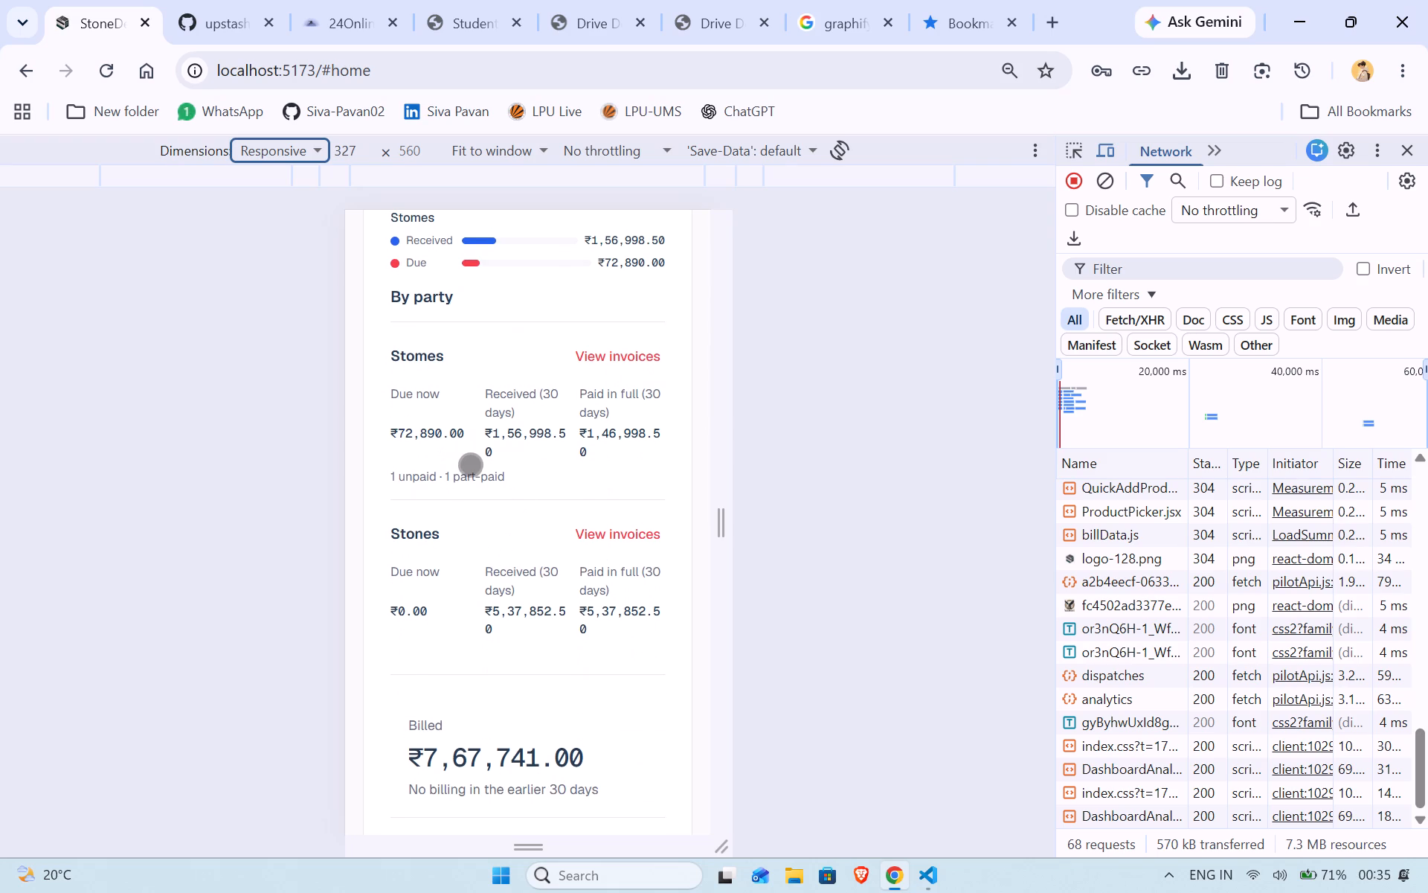
Examine how the by-party figures, billing totals, daily chart and insights fit in the 327 px wide dashboard.
{"action": "scroll", "coordinate": [477, 598], "scroll_direction": "down", "scroll_amount": 2}
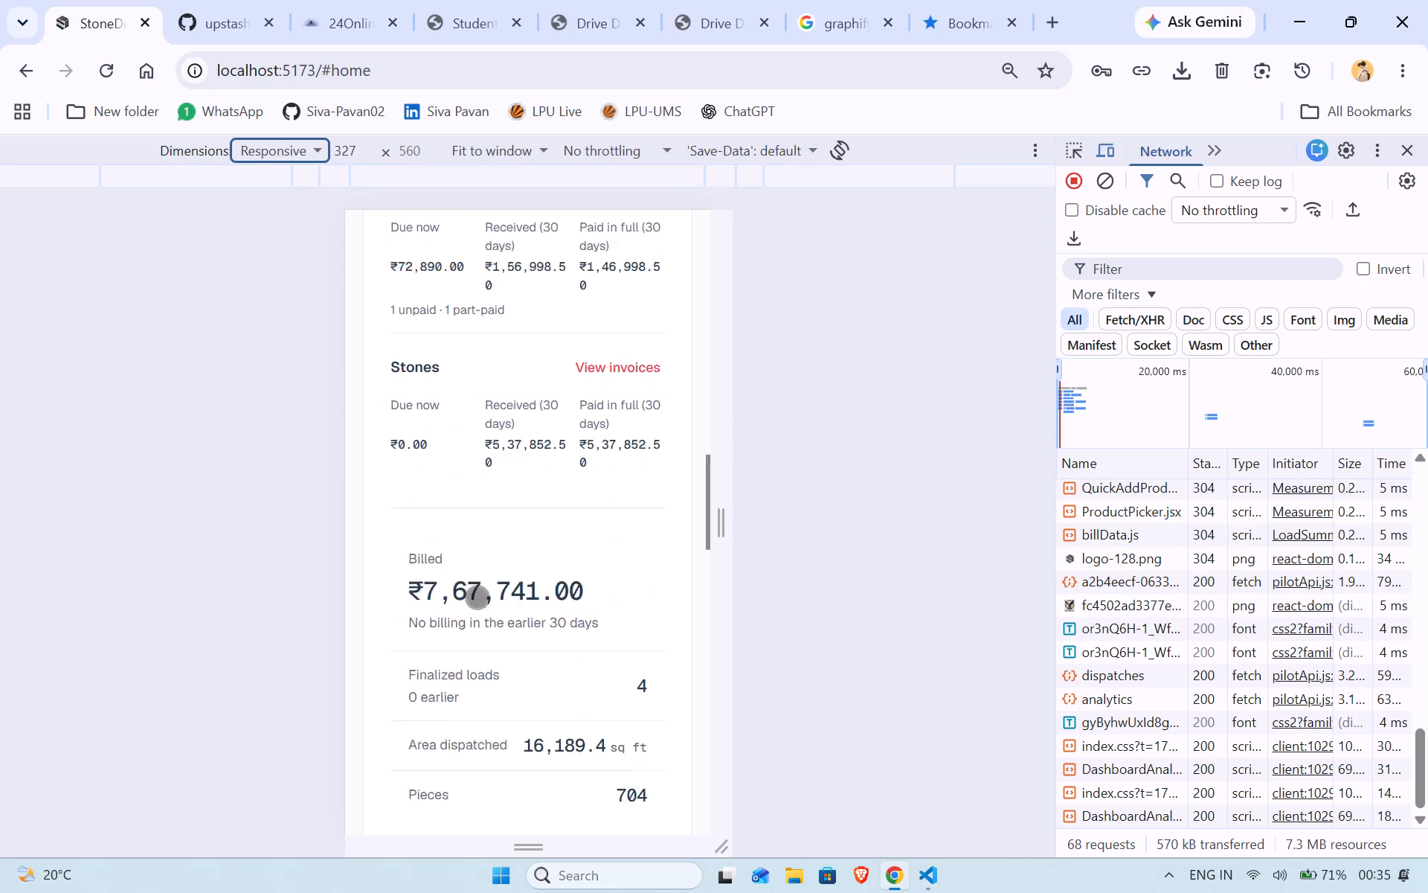
{"action": "scroll", "coordinate": [477, 598], "scroll_direction": "down", "scroll_amount": 1}
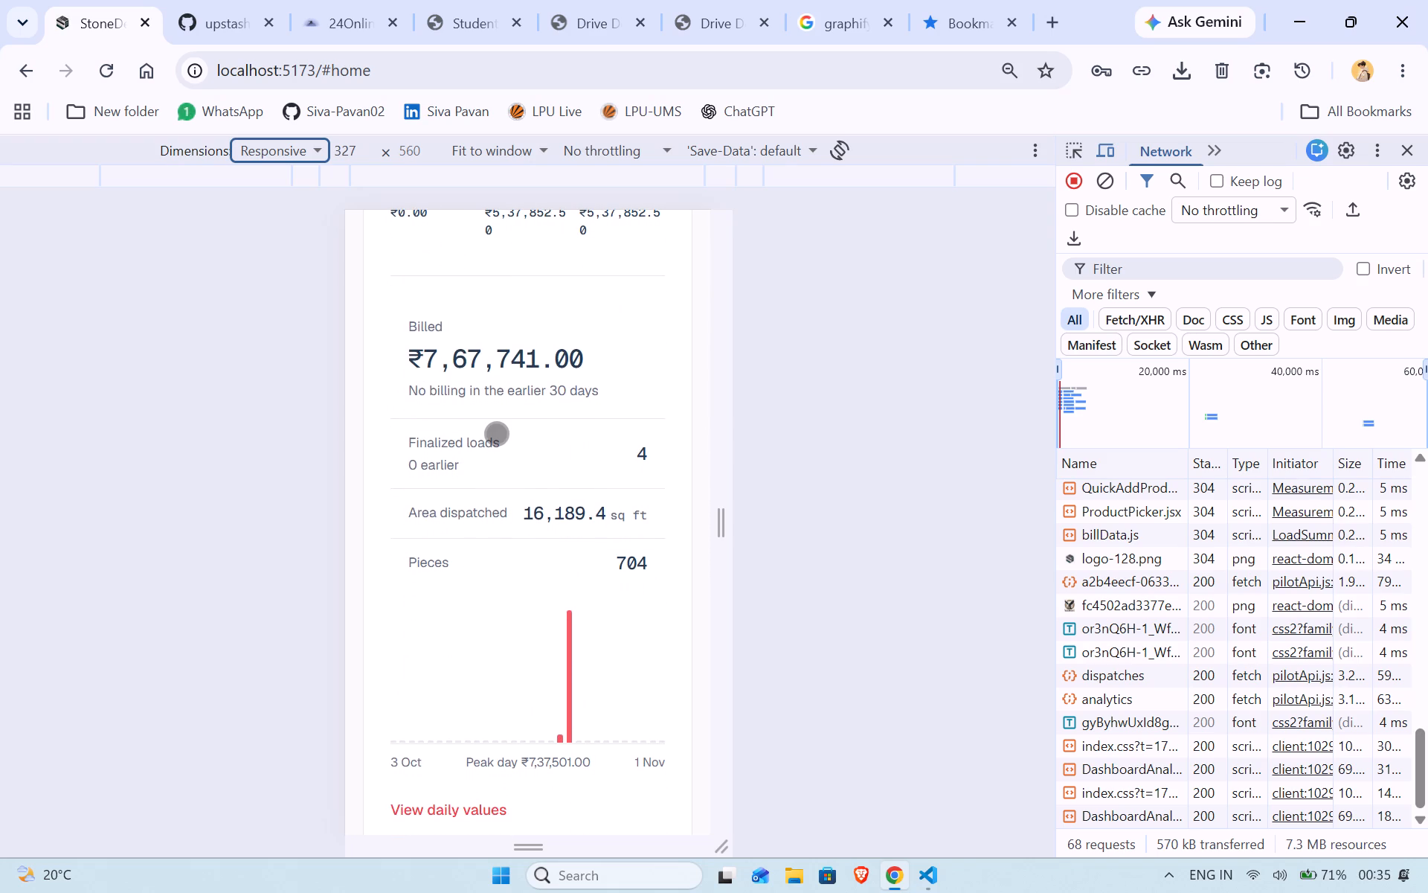
{"action": "scroll", "coordinate": [497, 434], "scroll_direction": "up", "scroll_amount": 1}
{"action": "scroll", "coordinate": [497, 434], "scroll_direction": "down", "scroll_amount": 1}
{"action": "scroll", "coordinate": [497, 434], "scroll_direction": "up", "scroll_amount": 1}
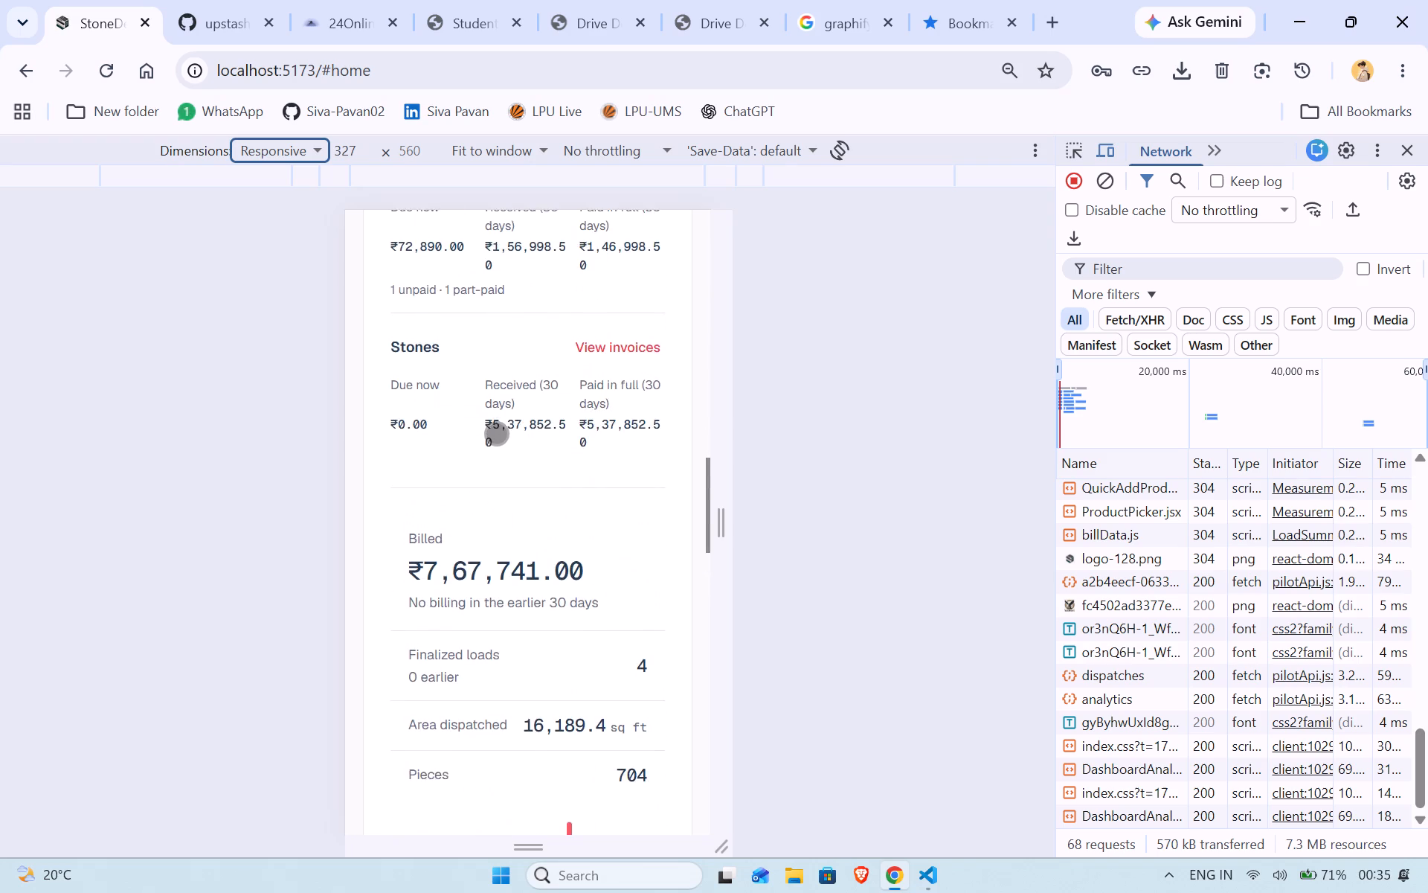
{"action": "scroll", "coordinate": [497, 434], "scroll_direction": "down", "scroll_amount": 2}
{"action": "scroll", "coordinate": [542, 581], "scroll_direction": "down", "scroll_amount": 2}
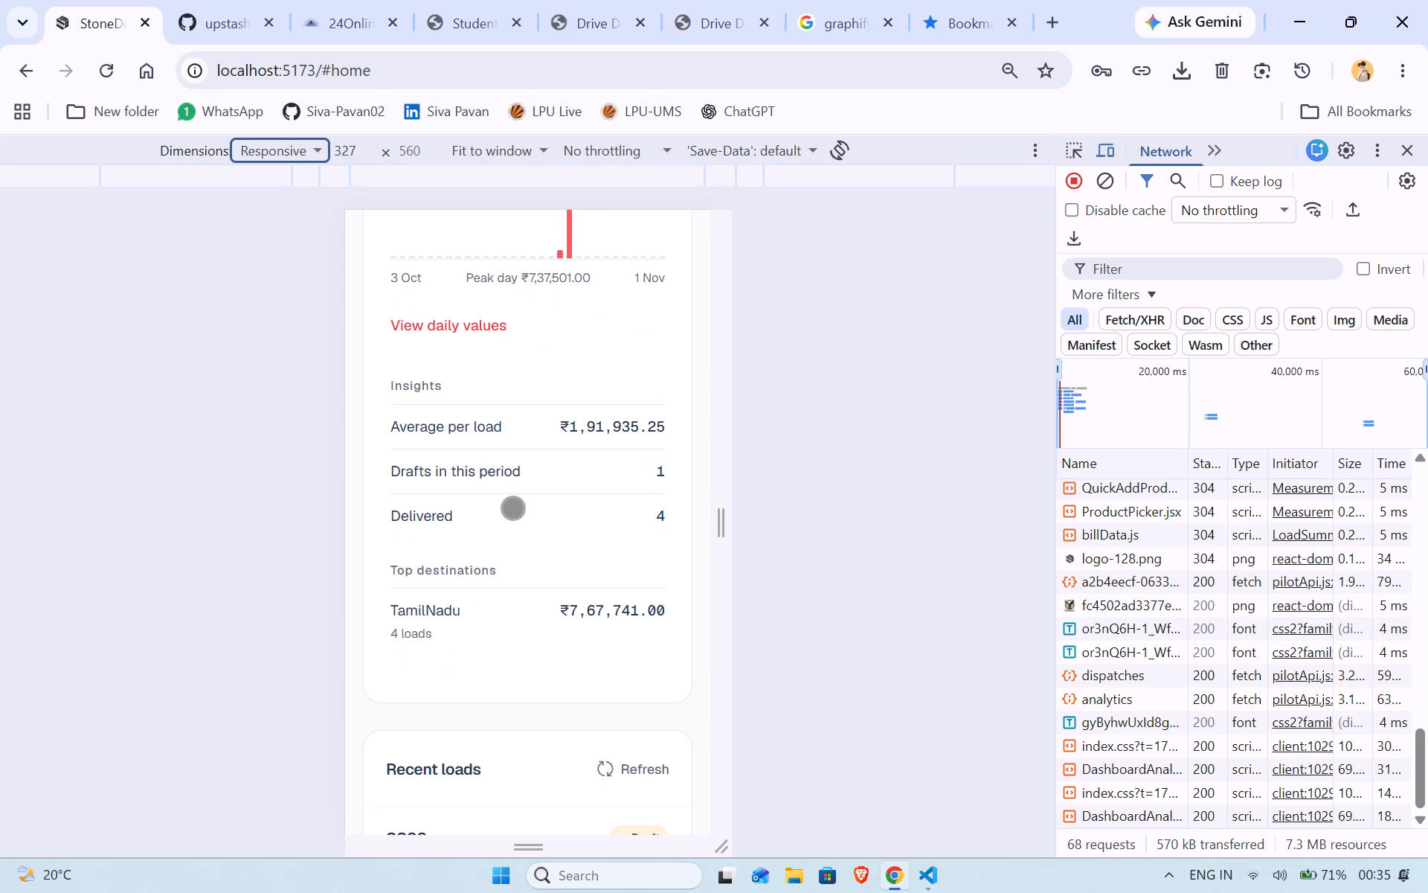
{"action": "scroll", "coordinate": [529, 535], "scroll_direction": "up", "scroll_amount": 4}
{"action": "scroll", "coordinate": [529, 535], "scroll_direction": "down", "scroll_amount": 4}
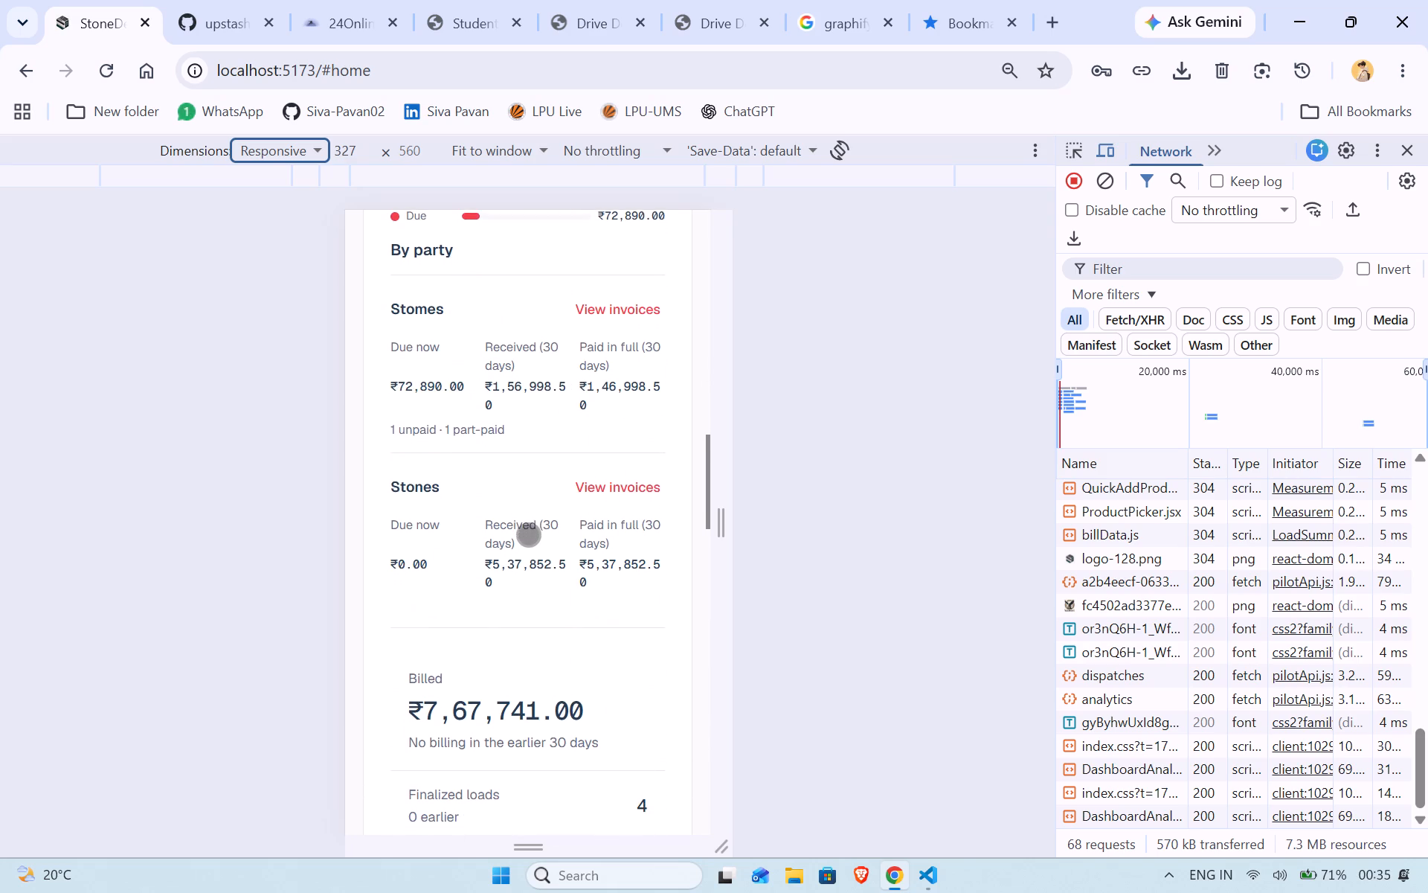
{"action": "scroll", "coordinate": [602, 662], "scroll_direction": "down", "scroll_amount": 2}
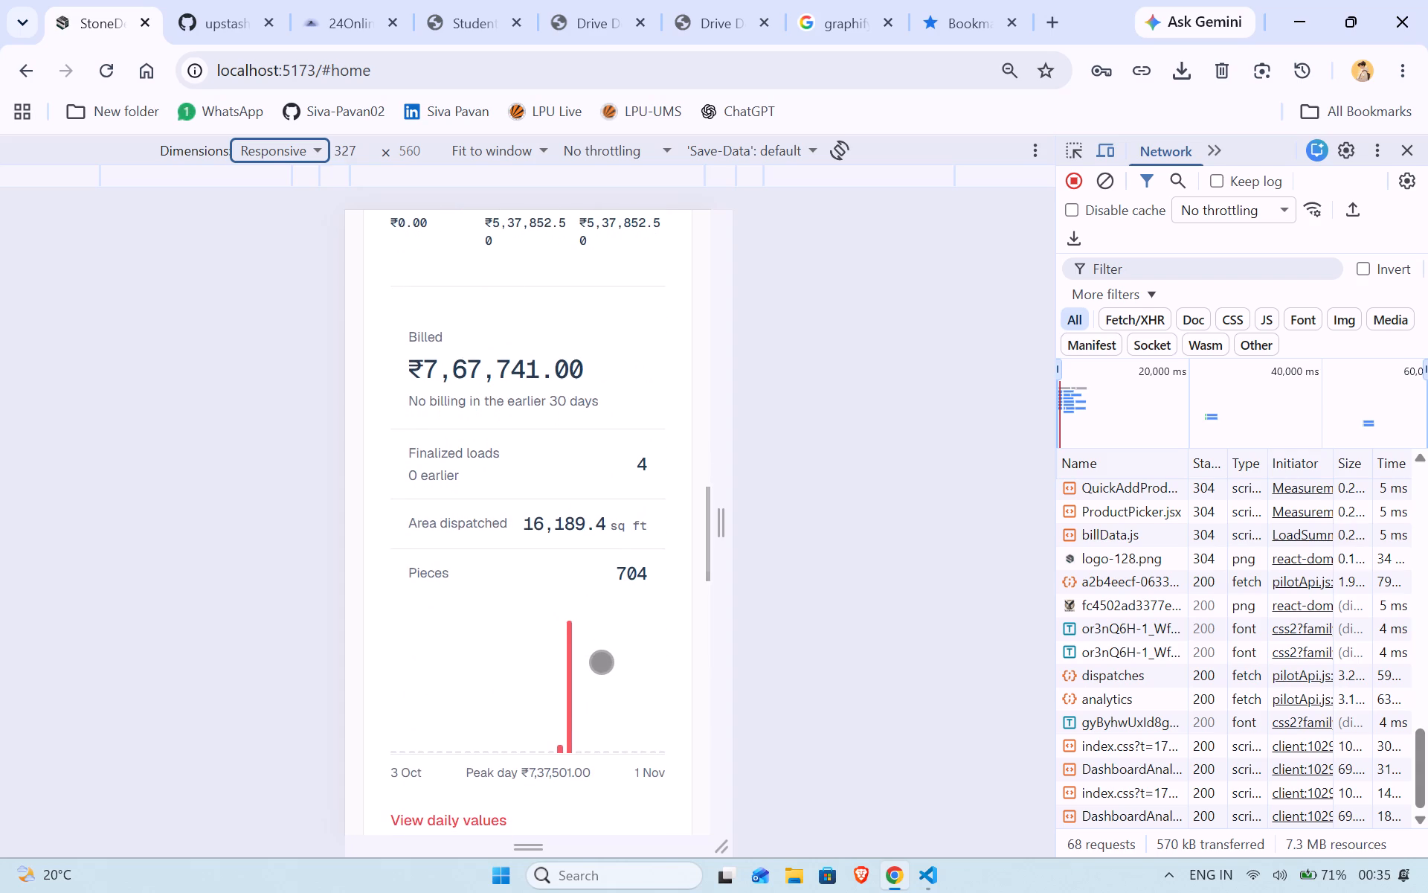
{"action": "scroll", "coordinate": [602, 662], "scroll_direction": "down", "scroll_amount": 1}
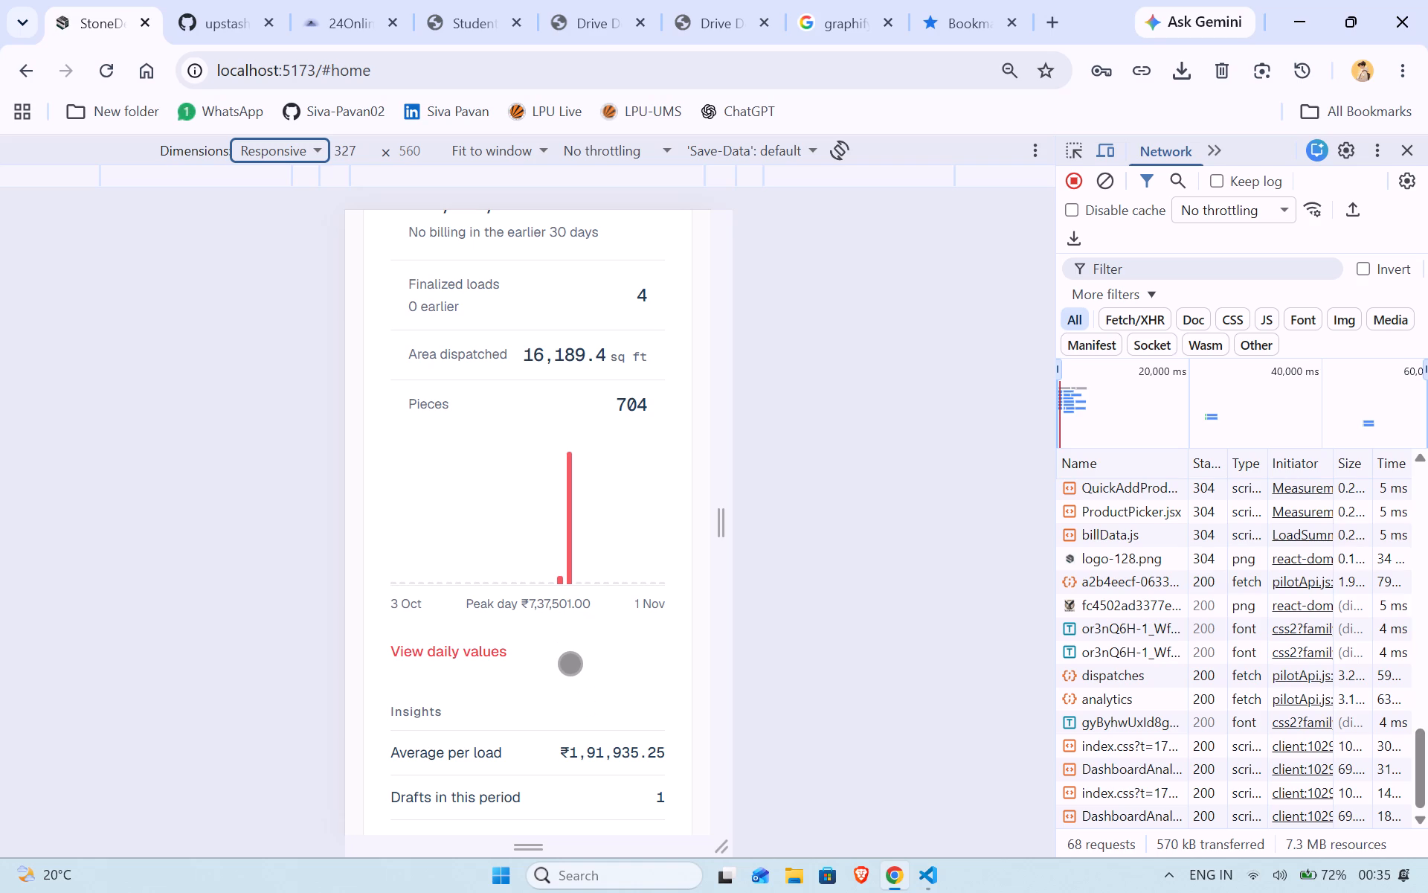
{"action": "scroll", "coordinate": [543, 451], "scroll_direction": "up", "scroll_amount": 4}
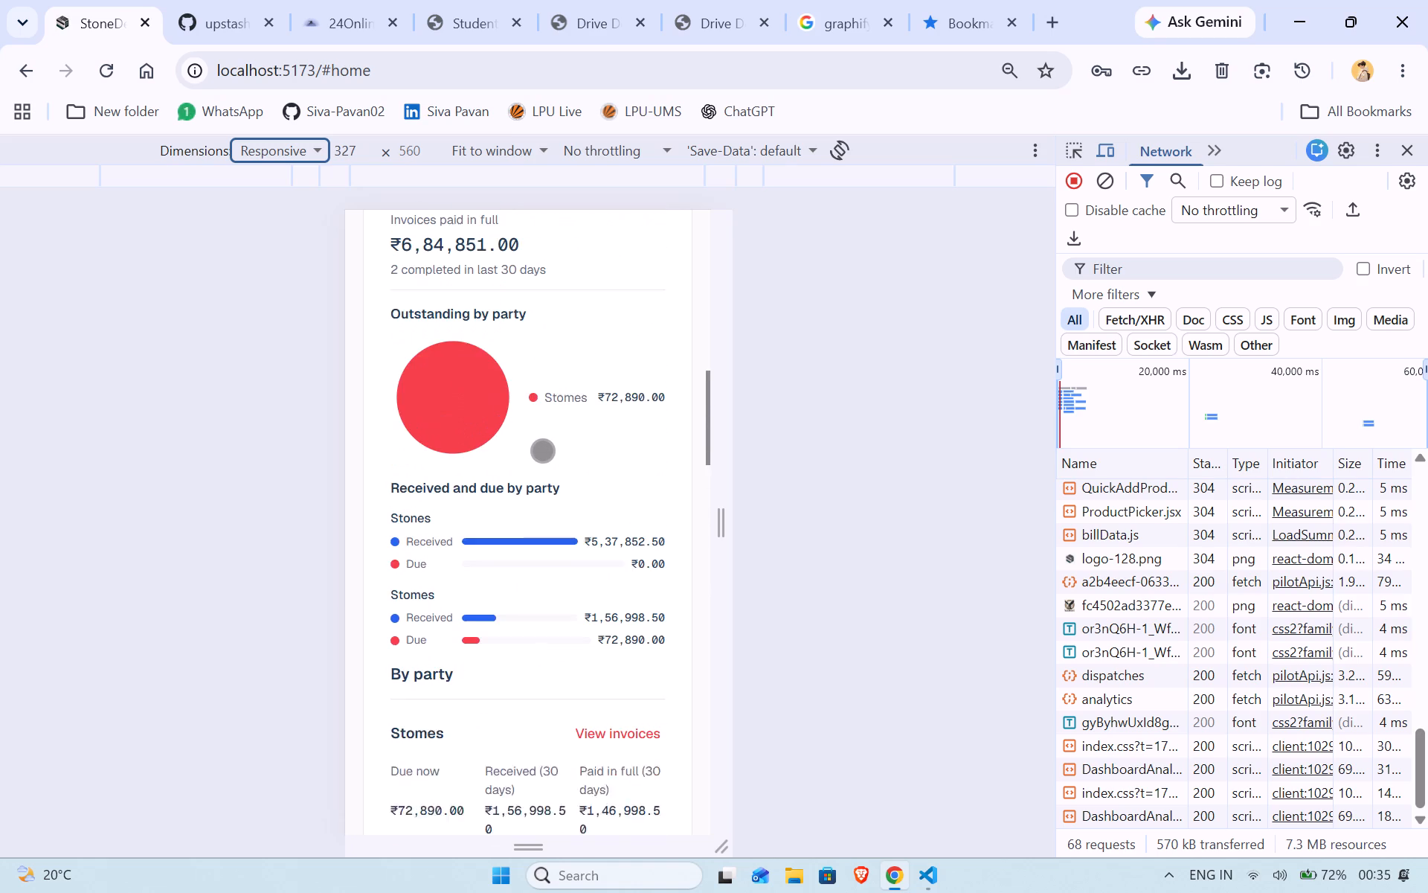
{"action": "scroll", "coordinate": [543, 451], "scroll_direction": "up", "scroll_amount": 1}
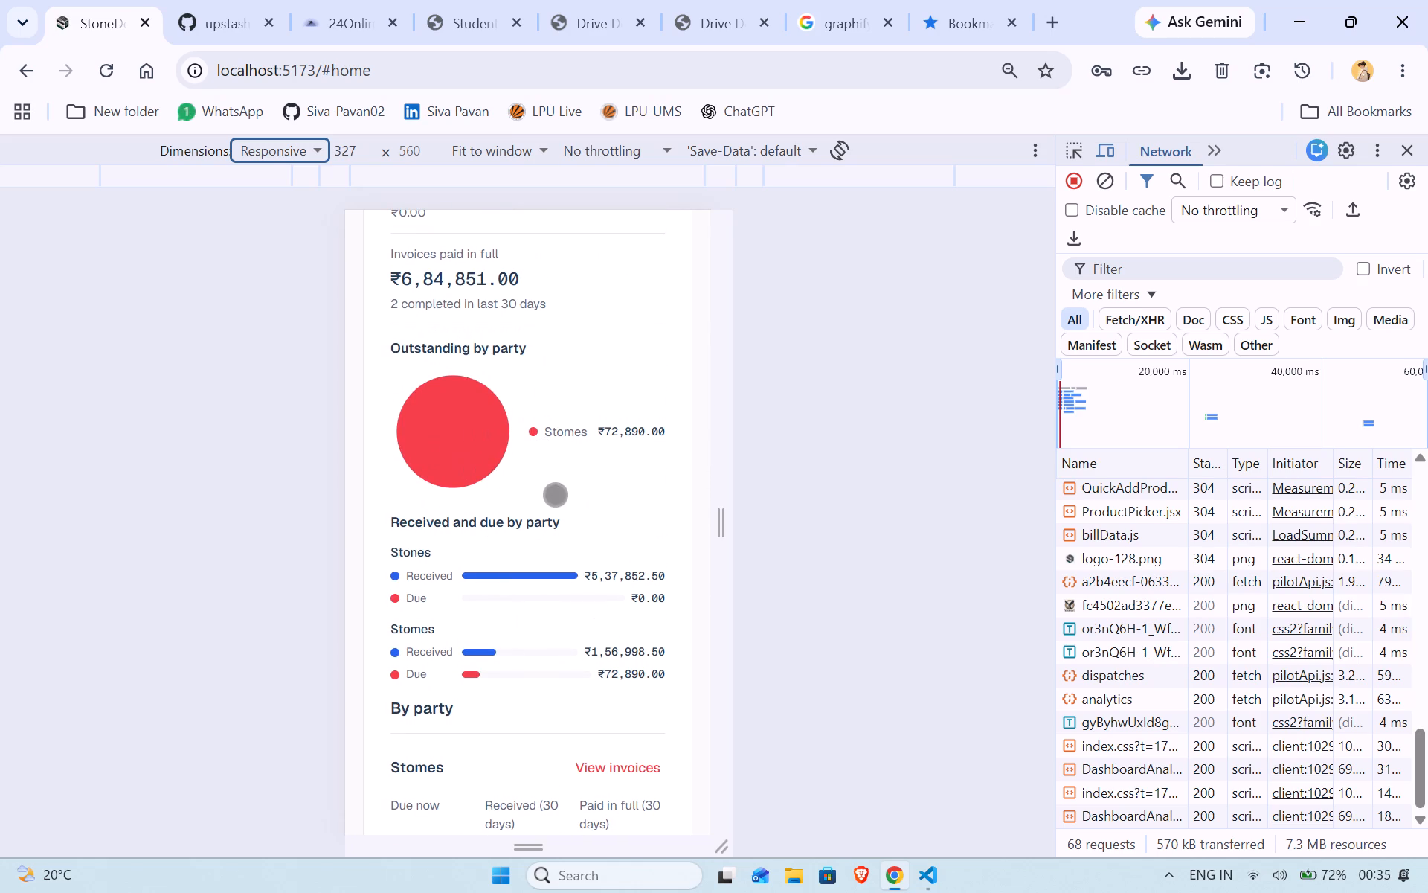
{"action": "scroll", "coordinate": [578, 544], "scroll_direction": "up", "scroll_amount": 4}
{"action": "scroll", "coordinate": [501, 446], "scroll_direction": "up", "scroll_amount": 1}
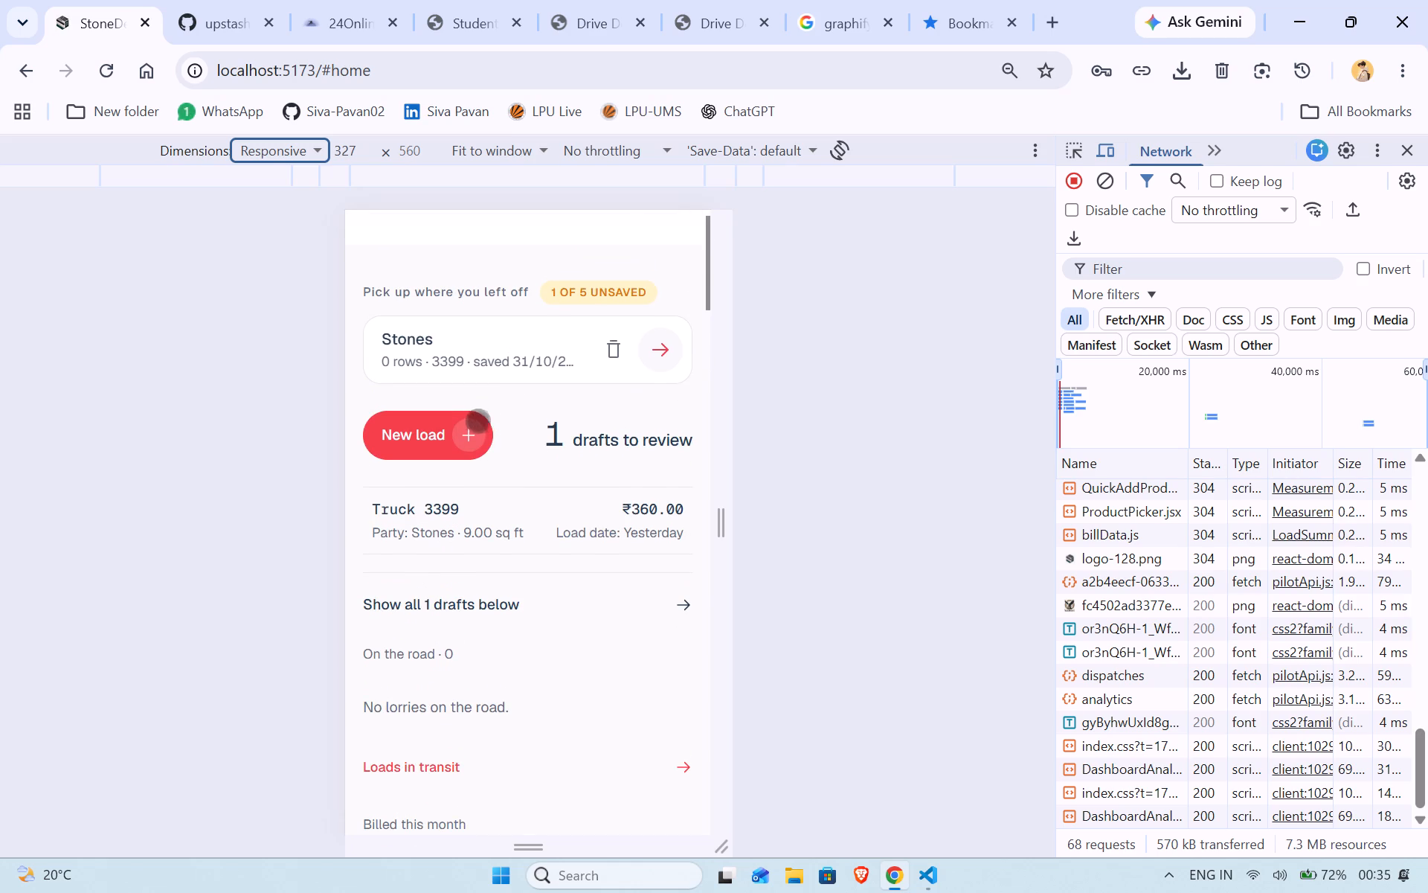
{"action": "left_click", "coordinate": [474, 438]}
{"action": "scroll", "coordinate": [626, 646], "scroll_direction": "down", "scroll_amount": 1}
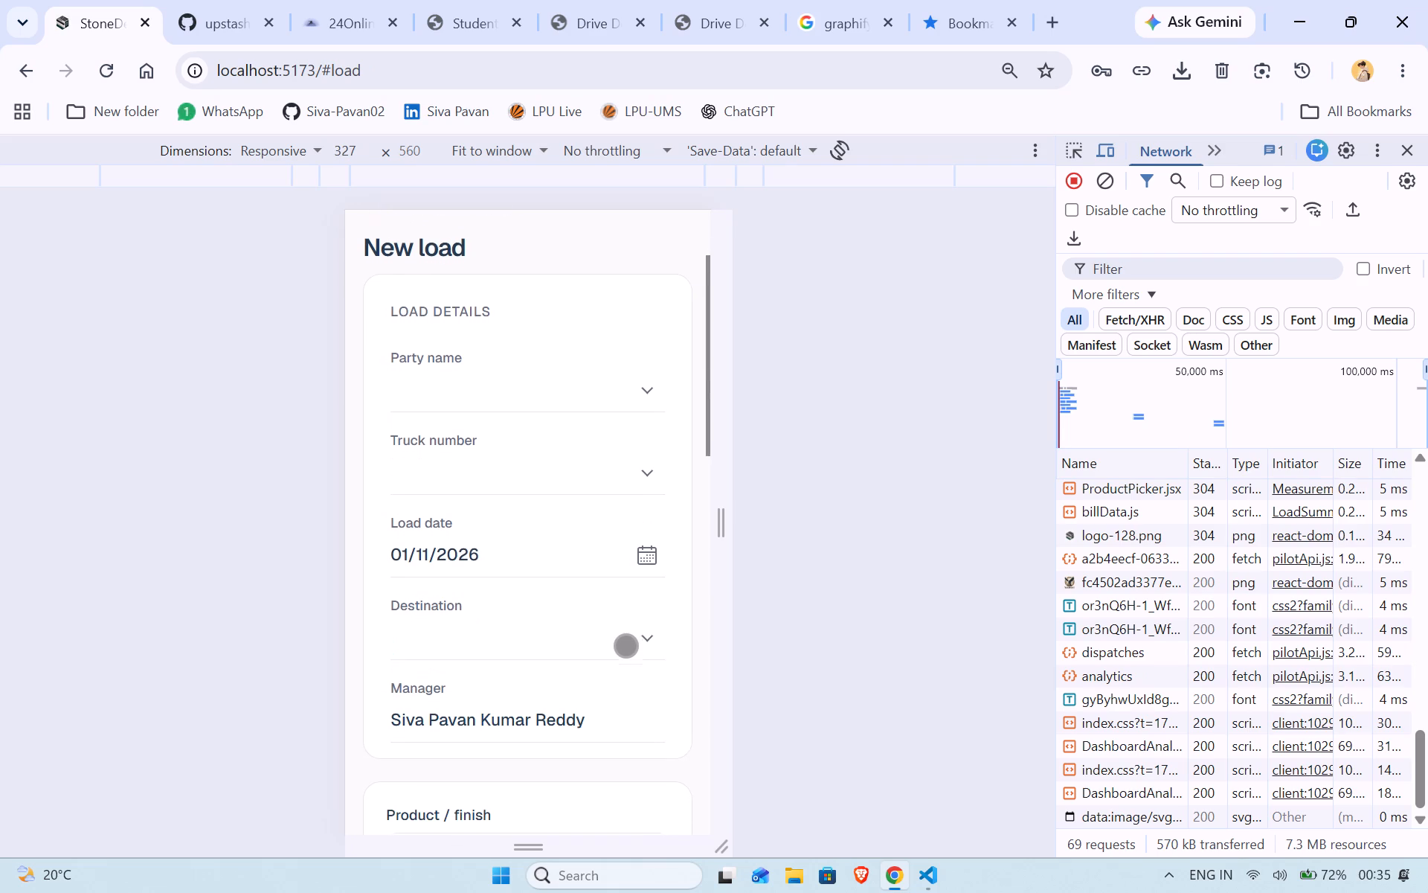
{"action": "left_click", "coordinate": [586, 407]}
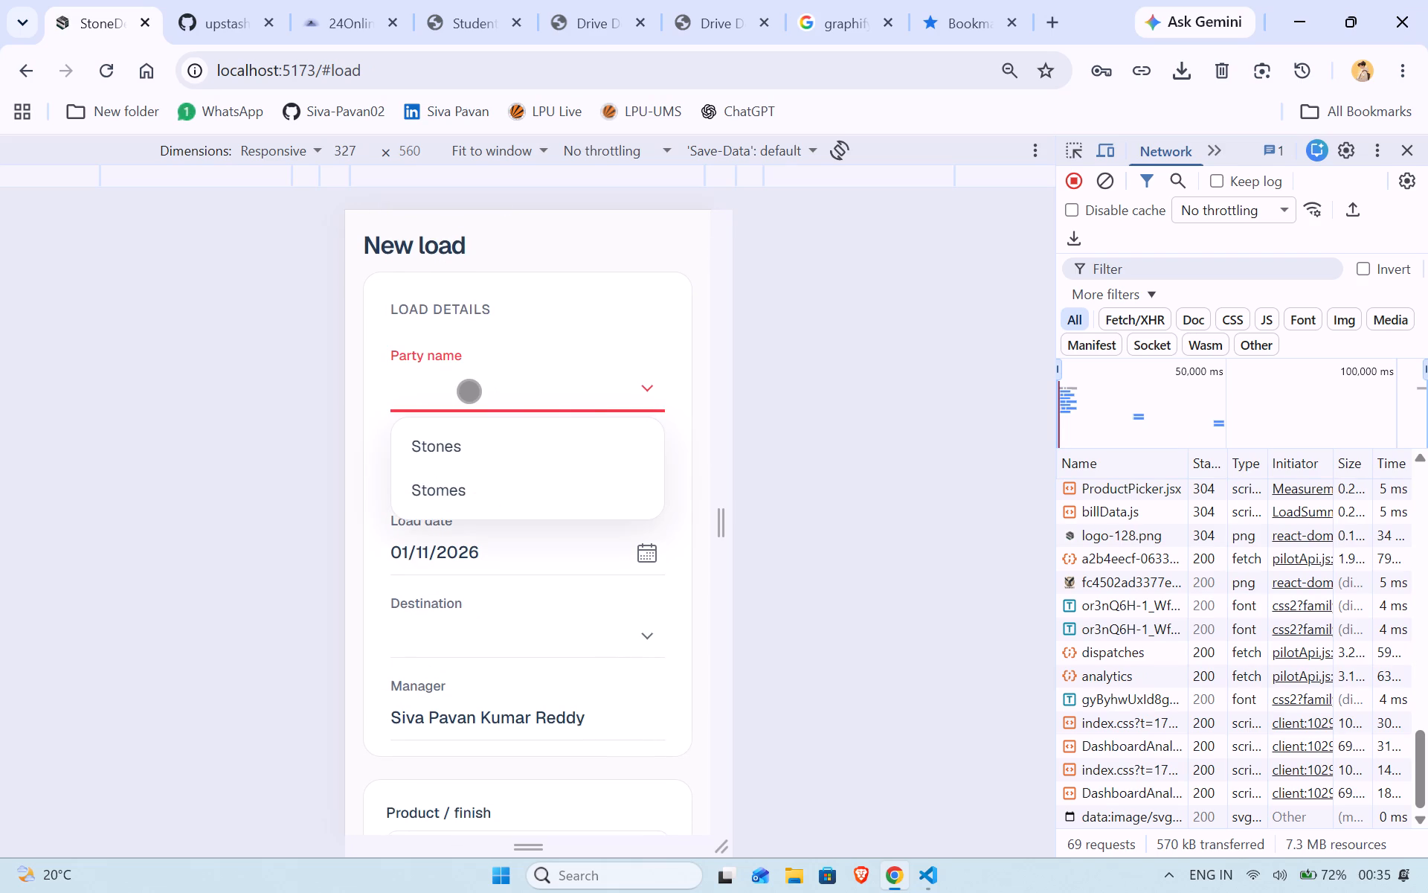
{"action": "key", "text": "shift+s"}
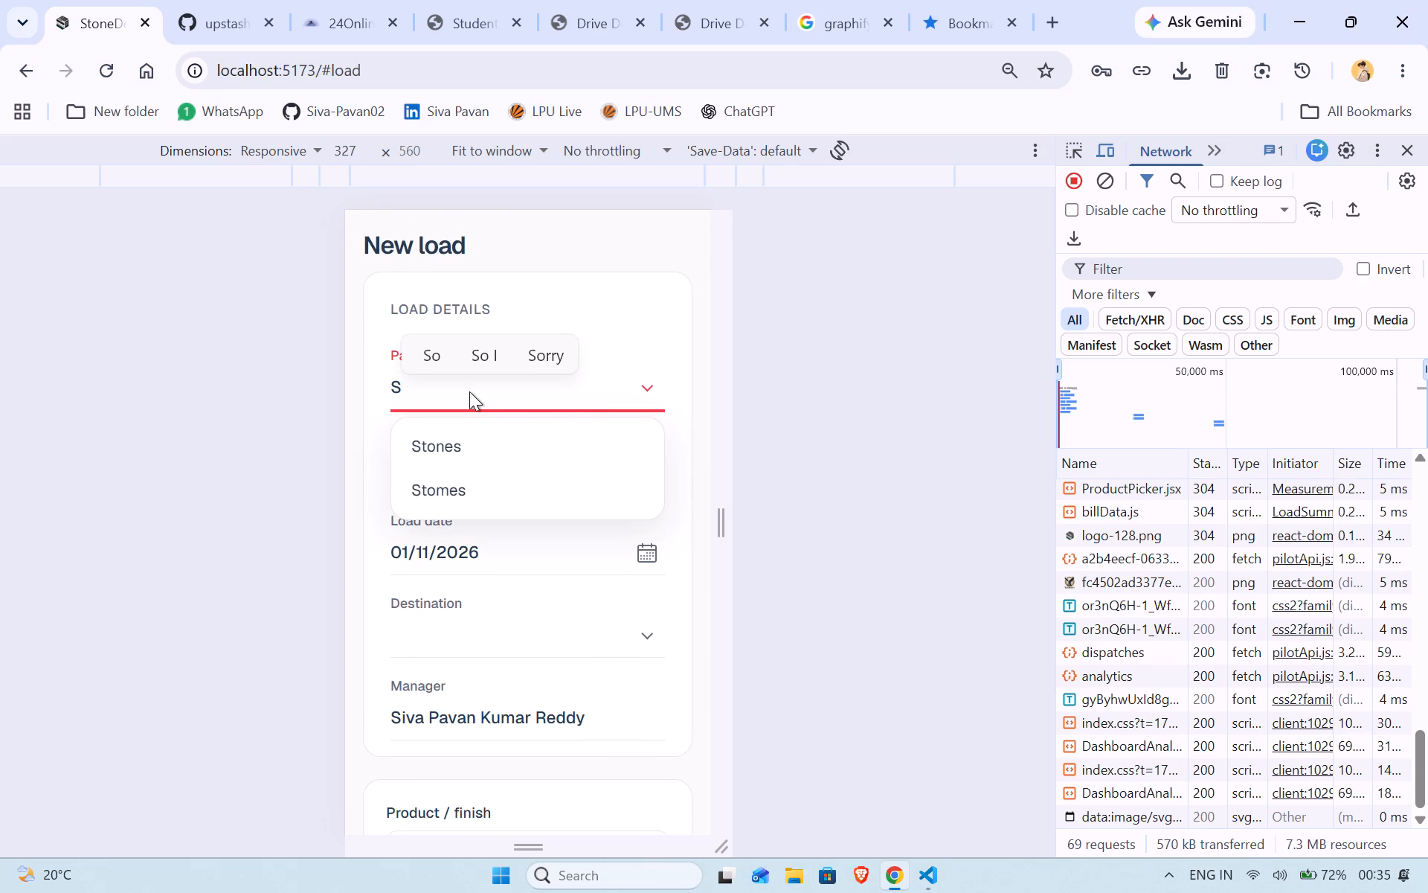
{"action": "type", "text": "hankar"}
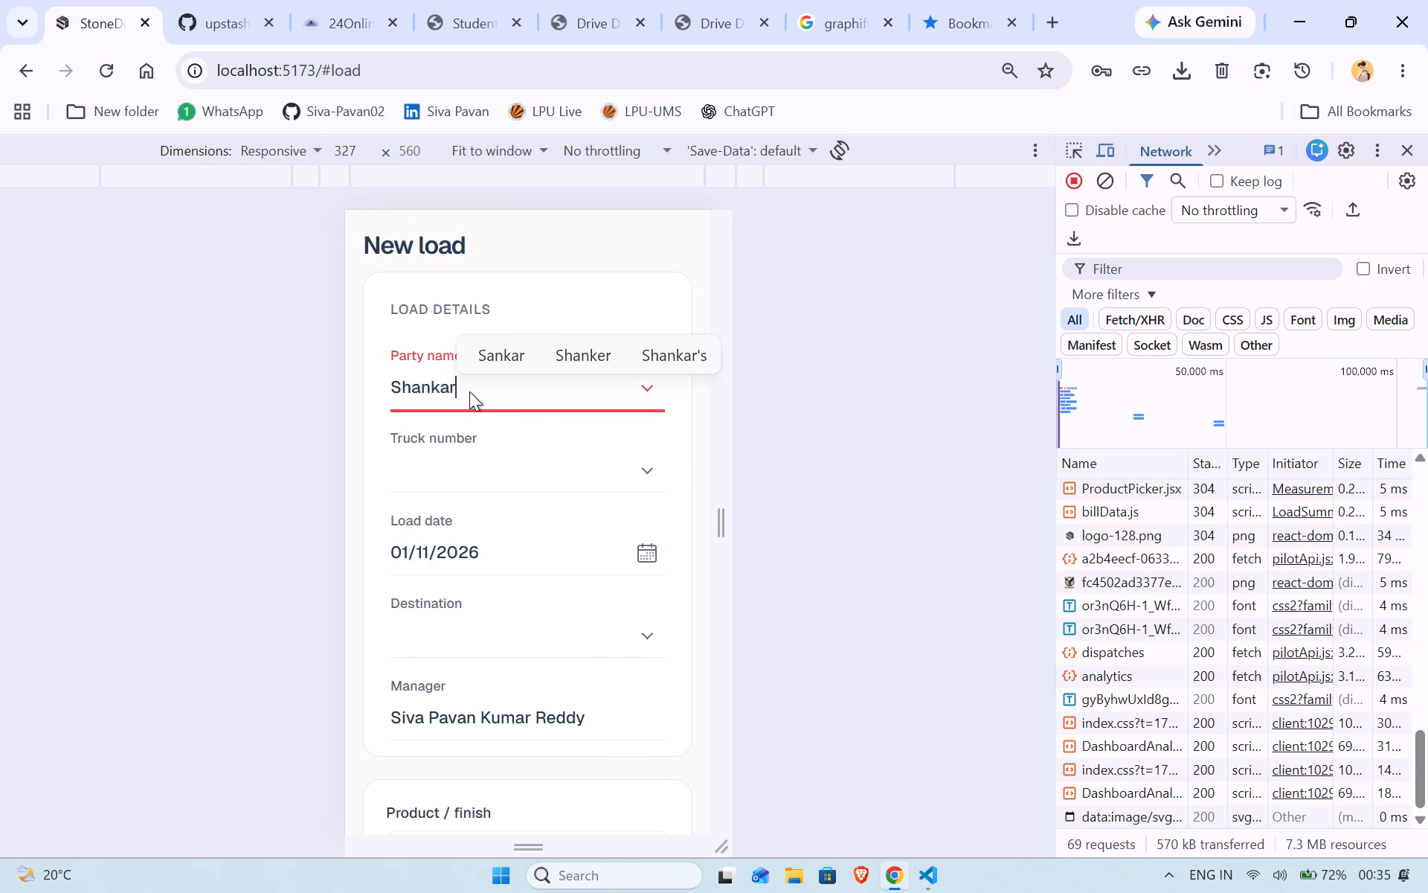
{"action": "left_click", "coordinate": [452, 468]}
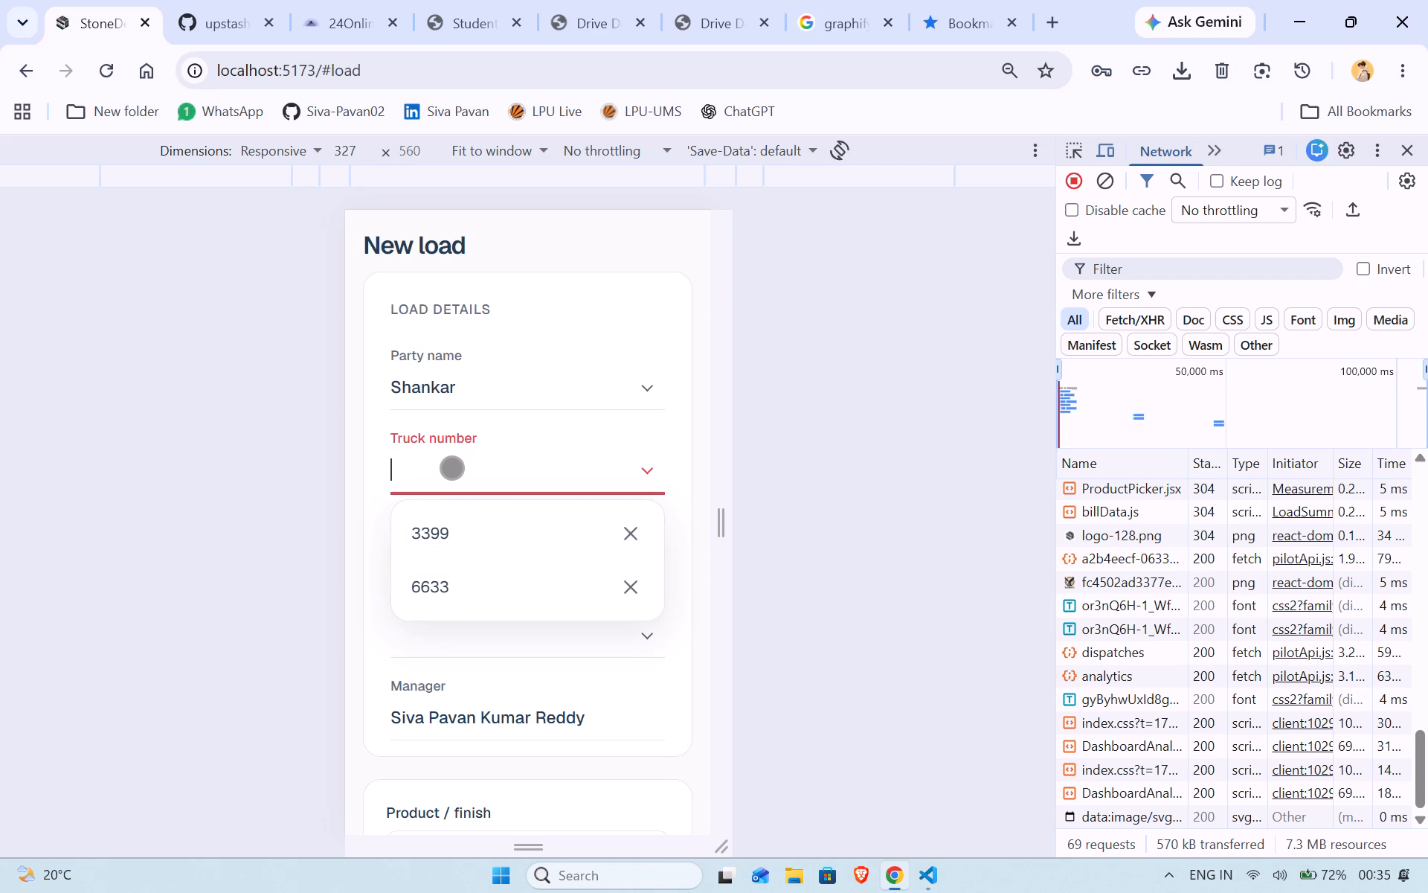
{"action": "key", "text": "9"}
{"action": "type", "text": "60"}
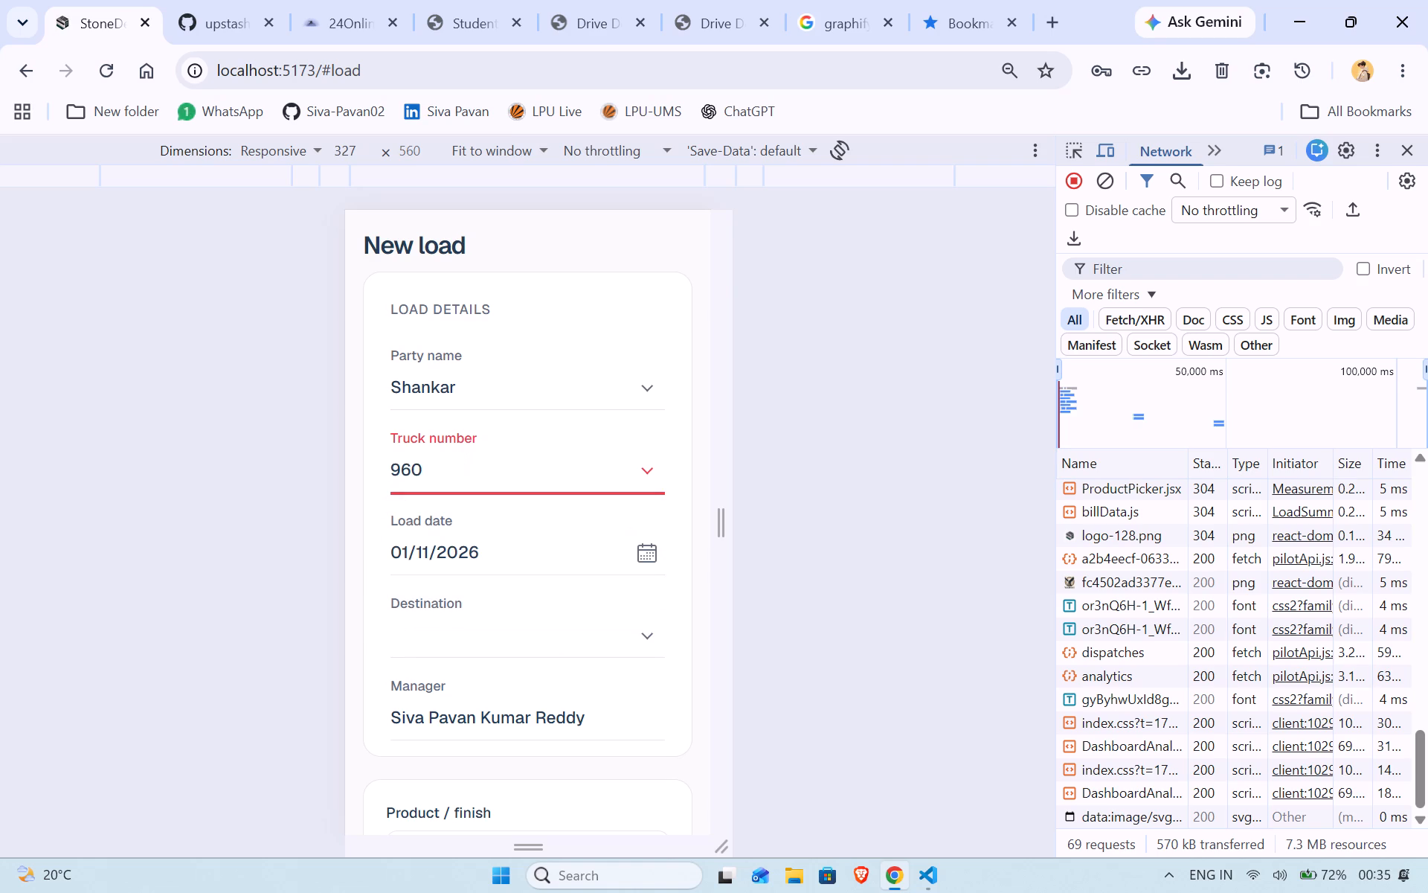
{"action": "key", "text": "8"}
{"action": "left_click", "coordinate": [457, 651]}
{"action": "type", "text": "Chennai"}
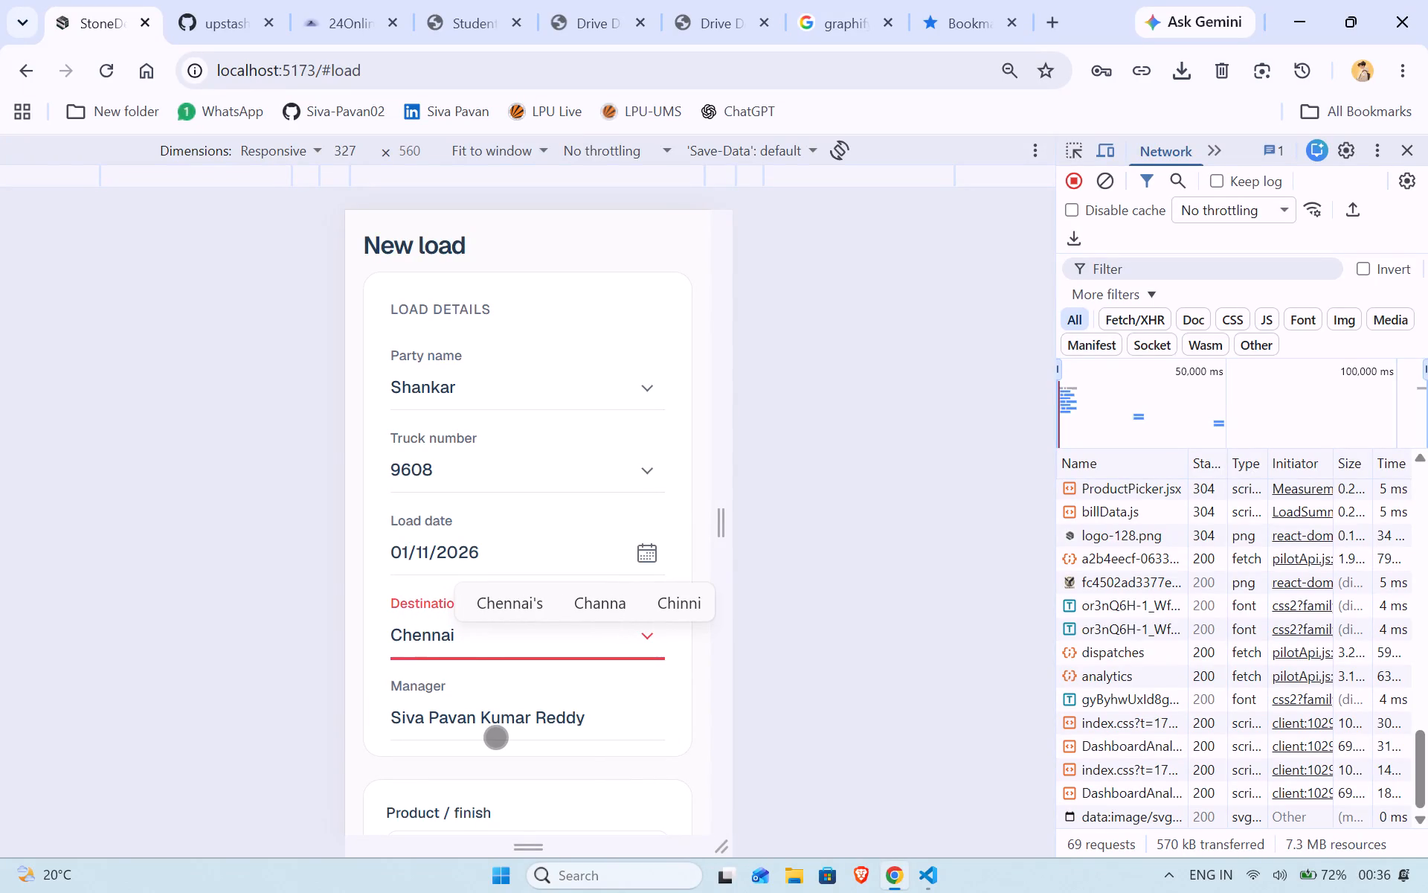
Switch the device preview to Samsung Galaxy A55 and check the new load form's layout.
{"action": "scroll", "coordinate": [496, 737], "scroll_direction": "down", "scroll_amount": 2}
{"action": "scroll", "coordinate": [595, 665], "scroll_direction": "down", "scroll_amount": 3}
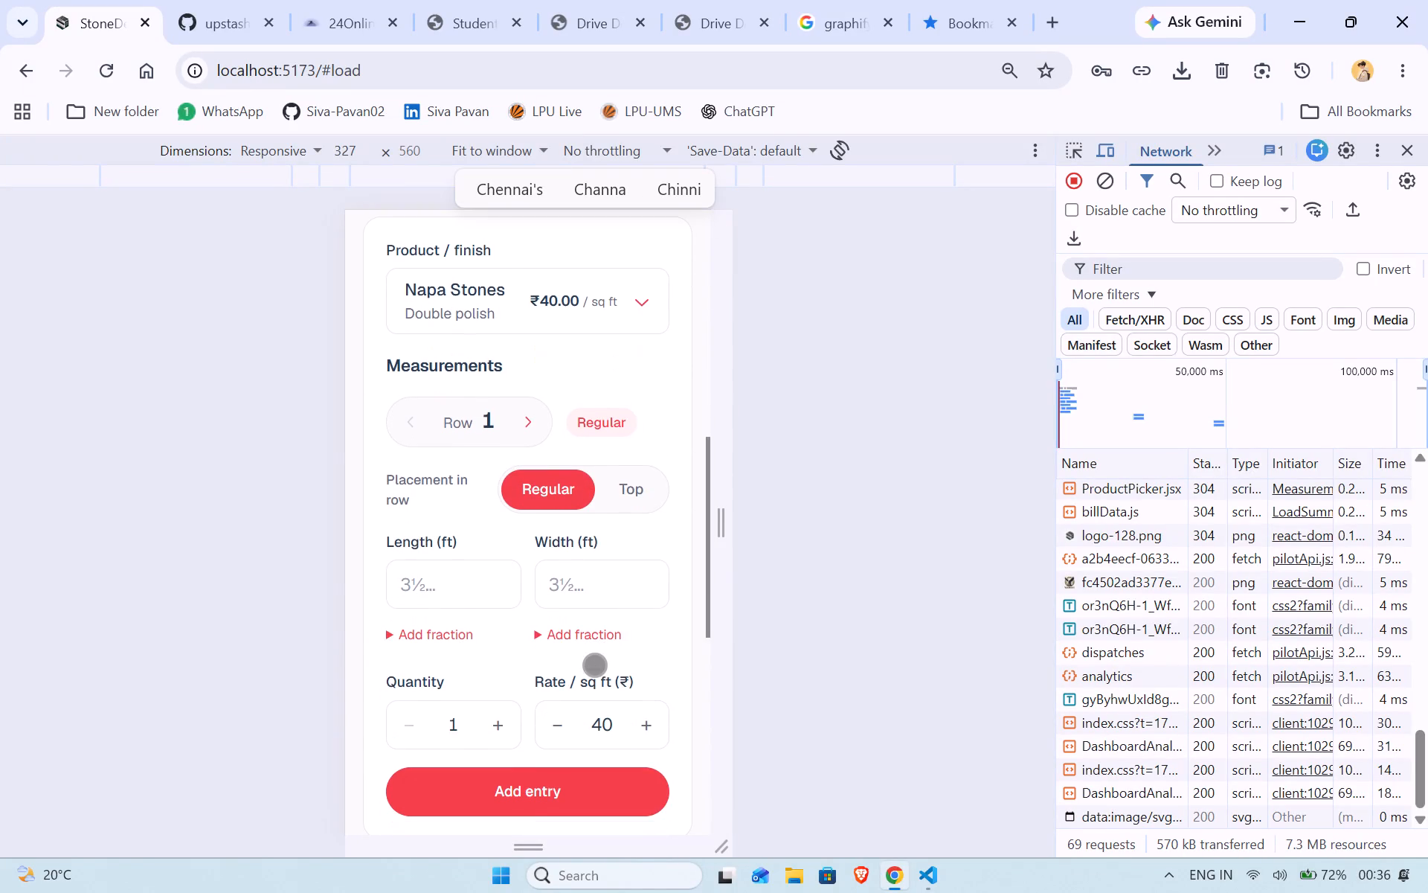
{"action": "left_click", "coordinate": [435, 588]}
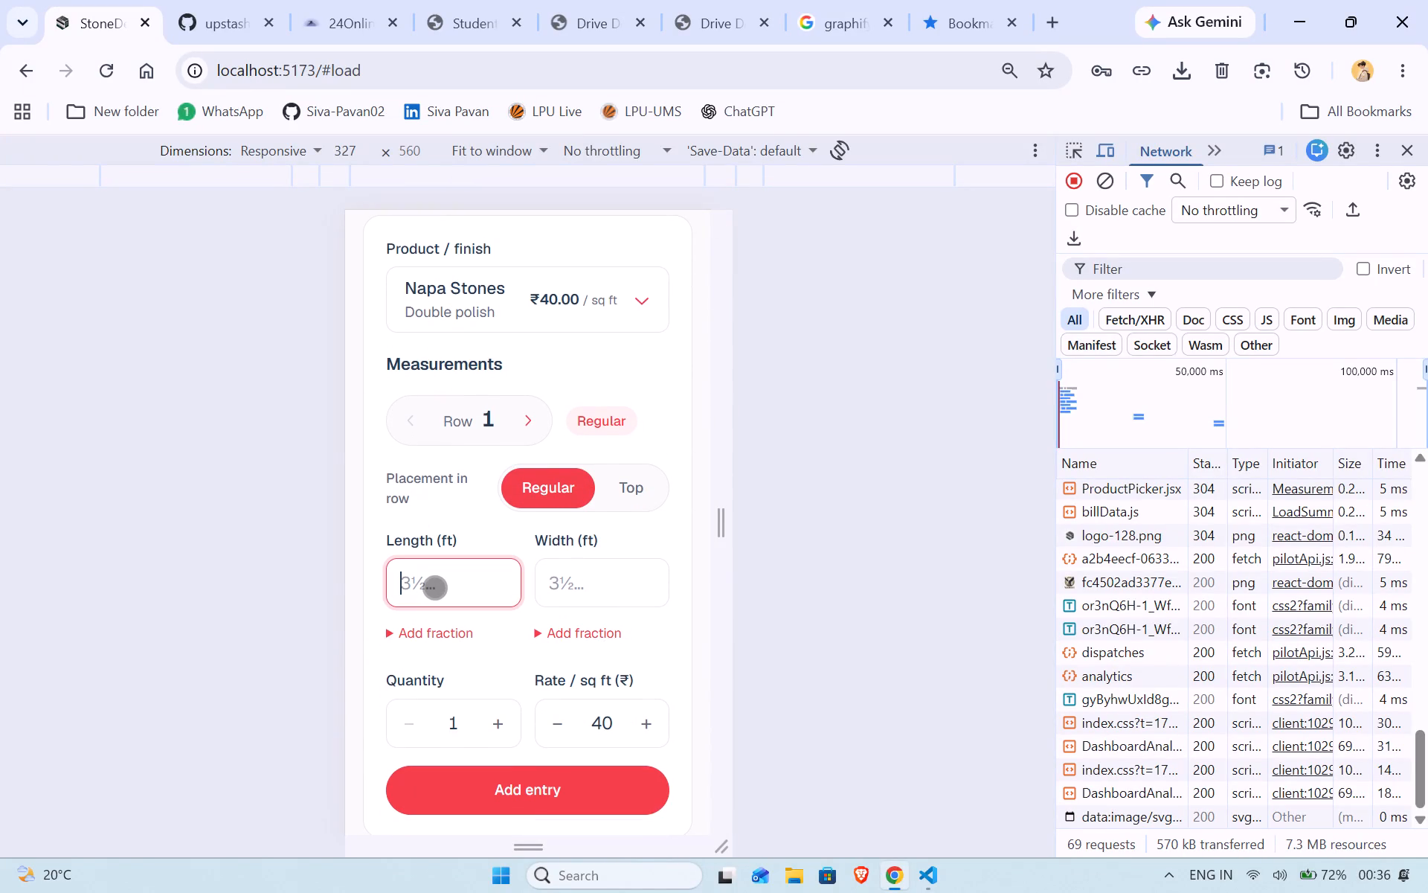
{"action": "left_click", "coordinate": [312, 144]}
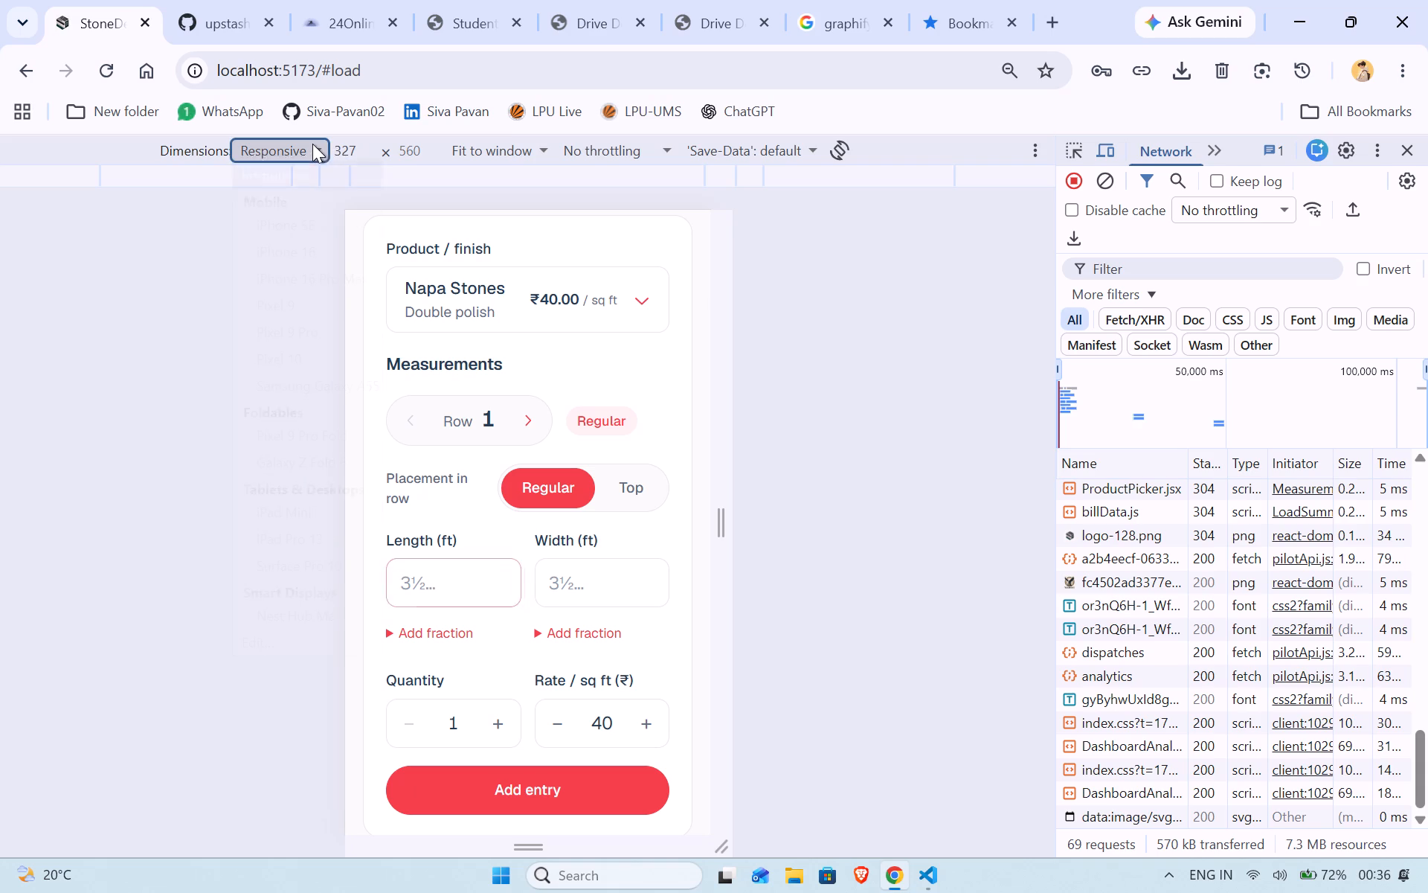
{"action": "left_click", "coordinate": [312, 388]}
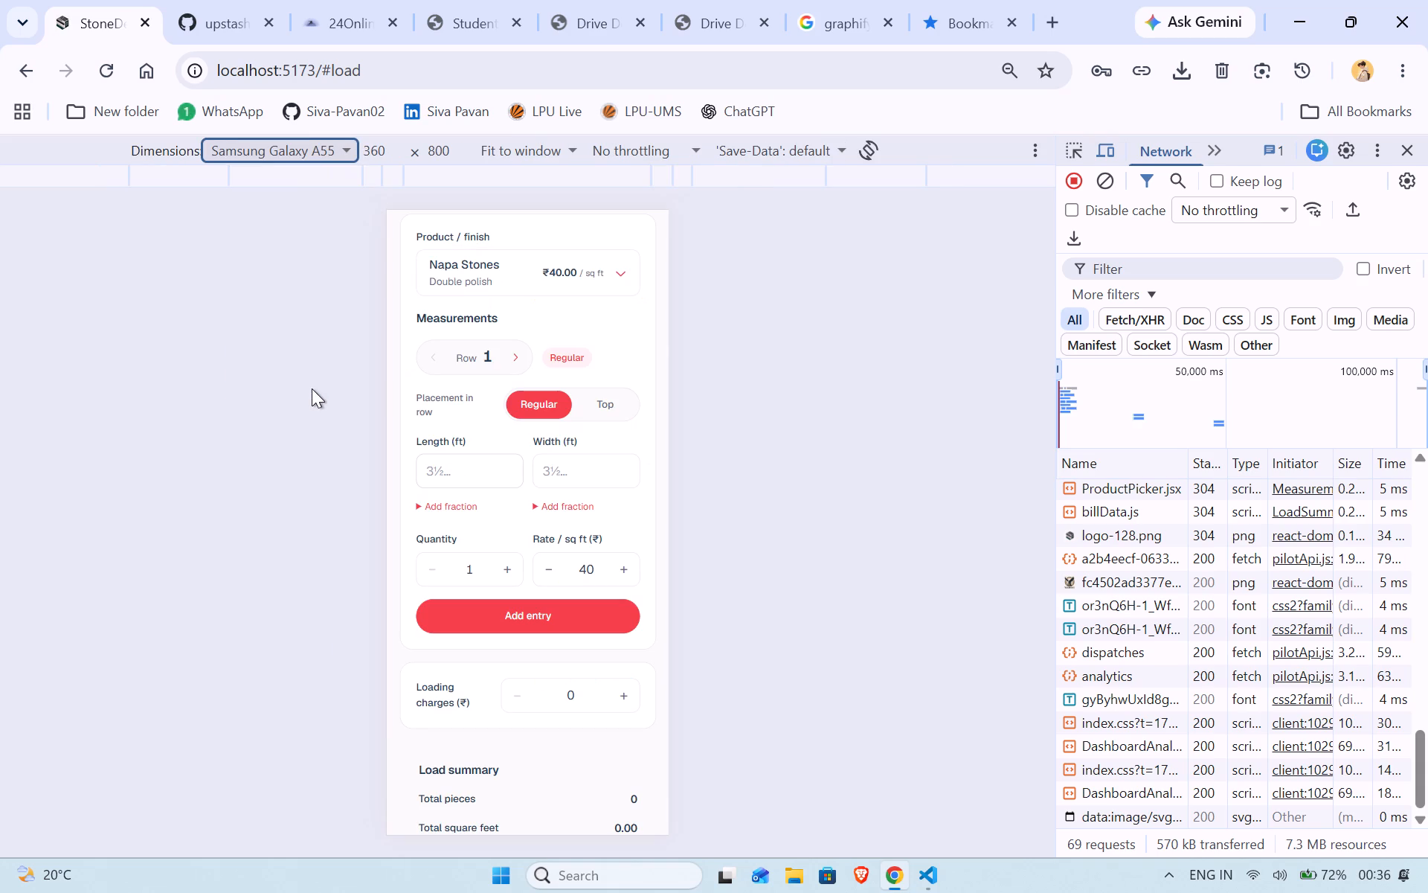
{"action": "scroll", "coordinate": [561, 371], "scroll_direction": "up", "scroll_amount": 5}
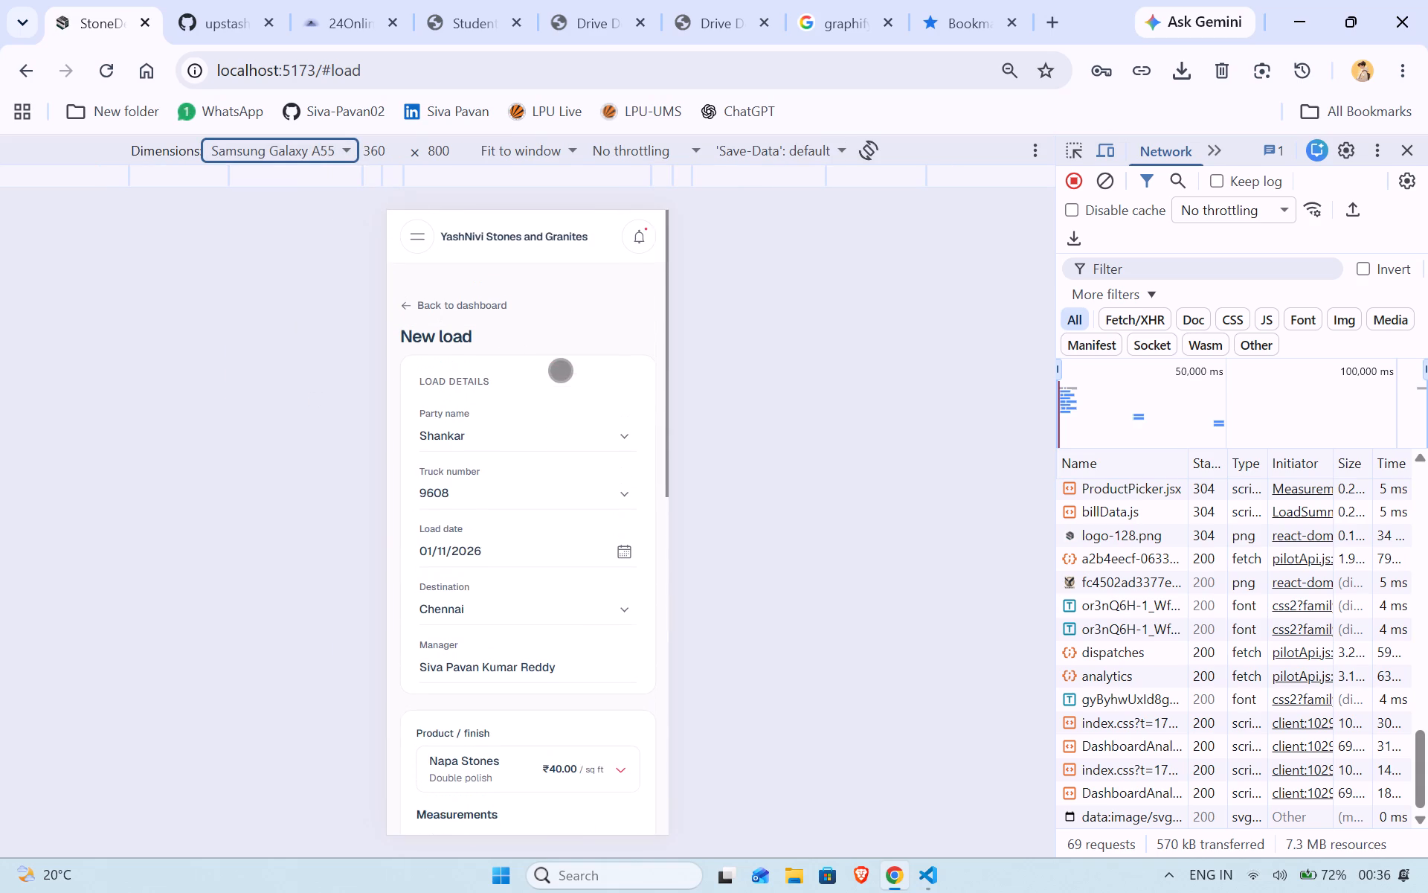
{"action": "scroll", "coordinate": [503, 434], "scroll_direction": "up", "scroll_amount": 3}
{"action": "scroll", "coordinate": [511, 619], "scroll_direction": "down", "scroll_amount": 2}
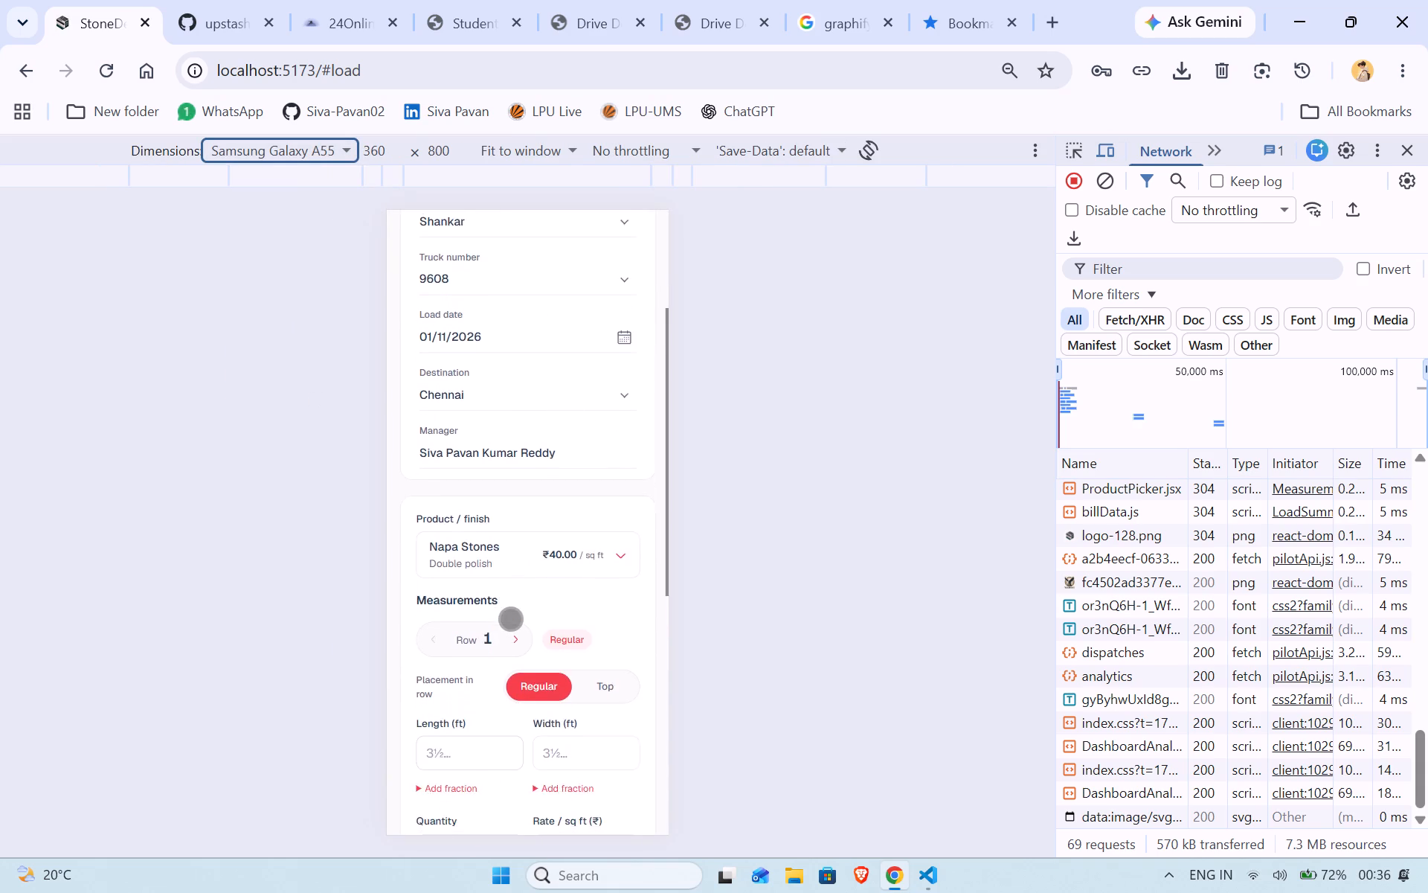
{"action": "scroll", "coordinate": [511, 619], "scroll_direction": "up", "scroll_amount": 3}
Return to the dashboard and examine the Last 30 days payment analytics in the Samsung Galaxy A55 preview.
{"action": "left_click", "coordinate": [399, 298]}
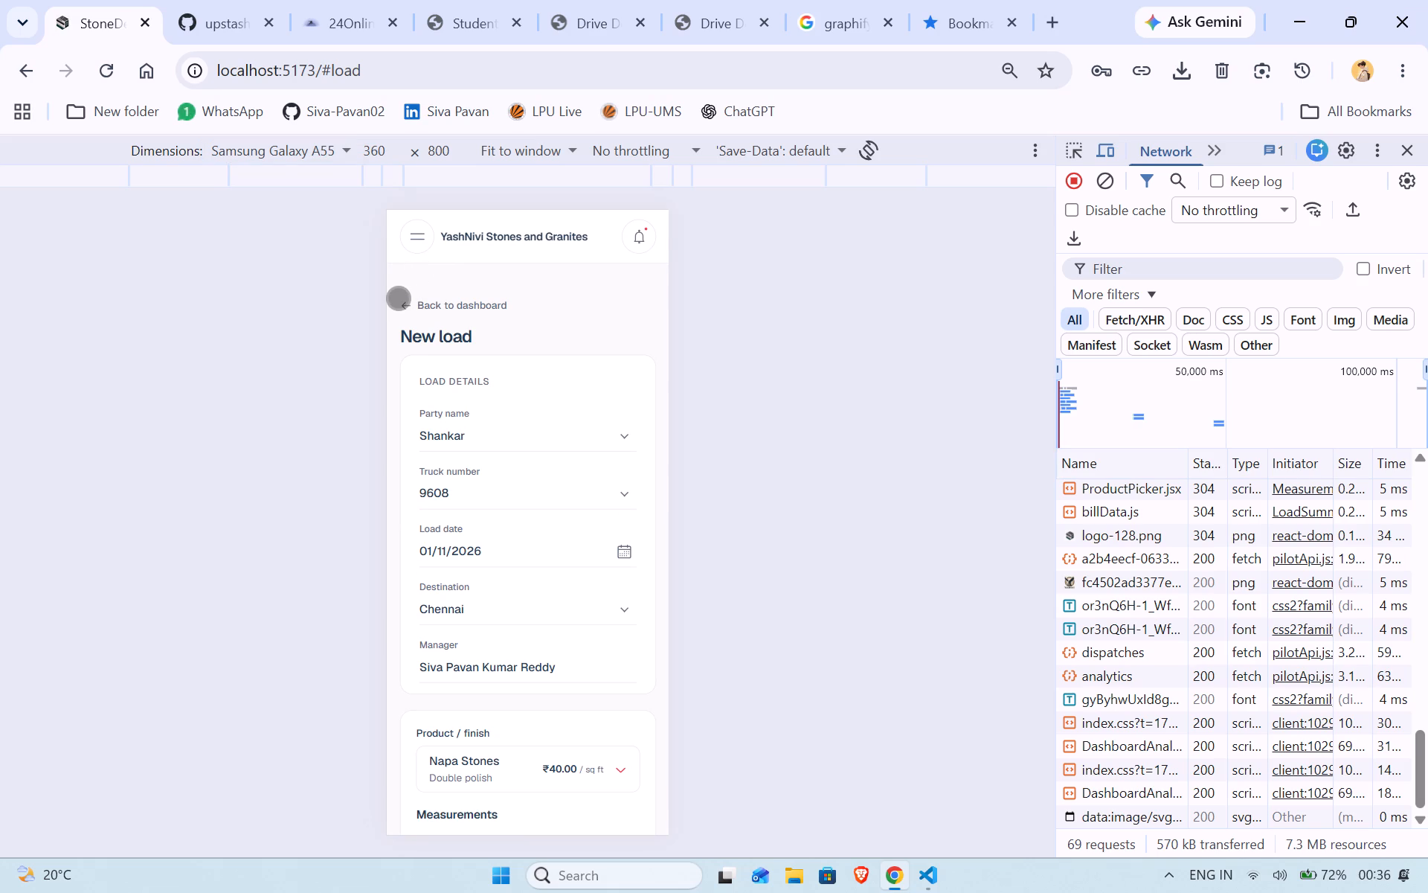
{"action": "scroll", "coordinate": [530, 530], "scroll_direction": "down", "scroll_amount": 1}
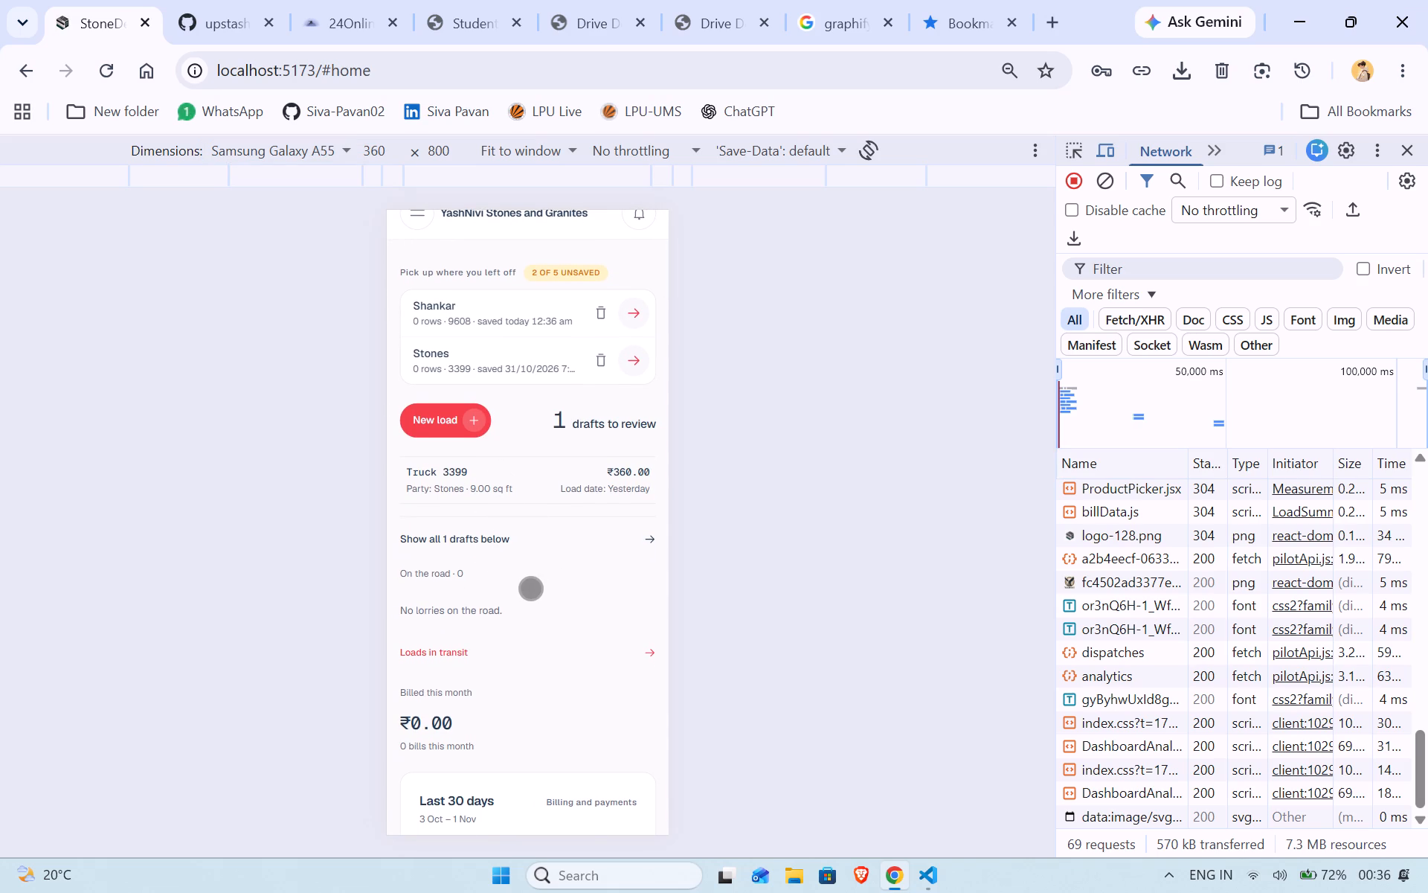
{"action": "scroll", "coordinate": [547, 663], "scroll_direction": "down", "scroll_amount": 2}
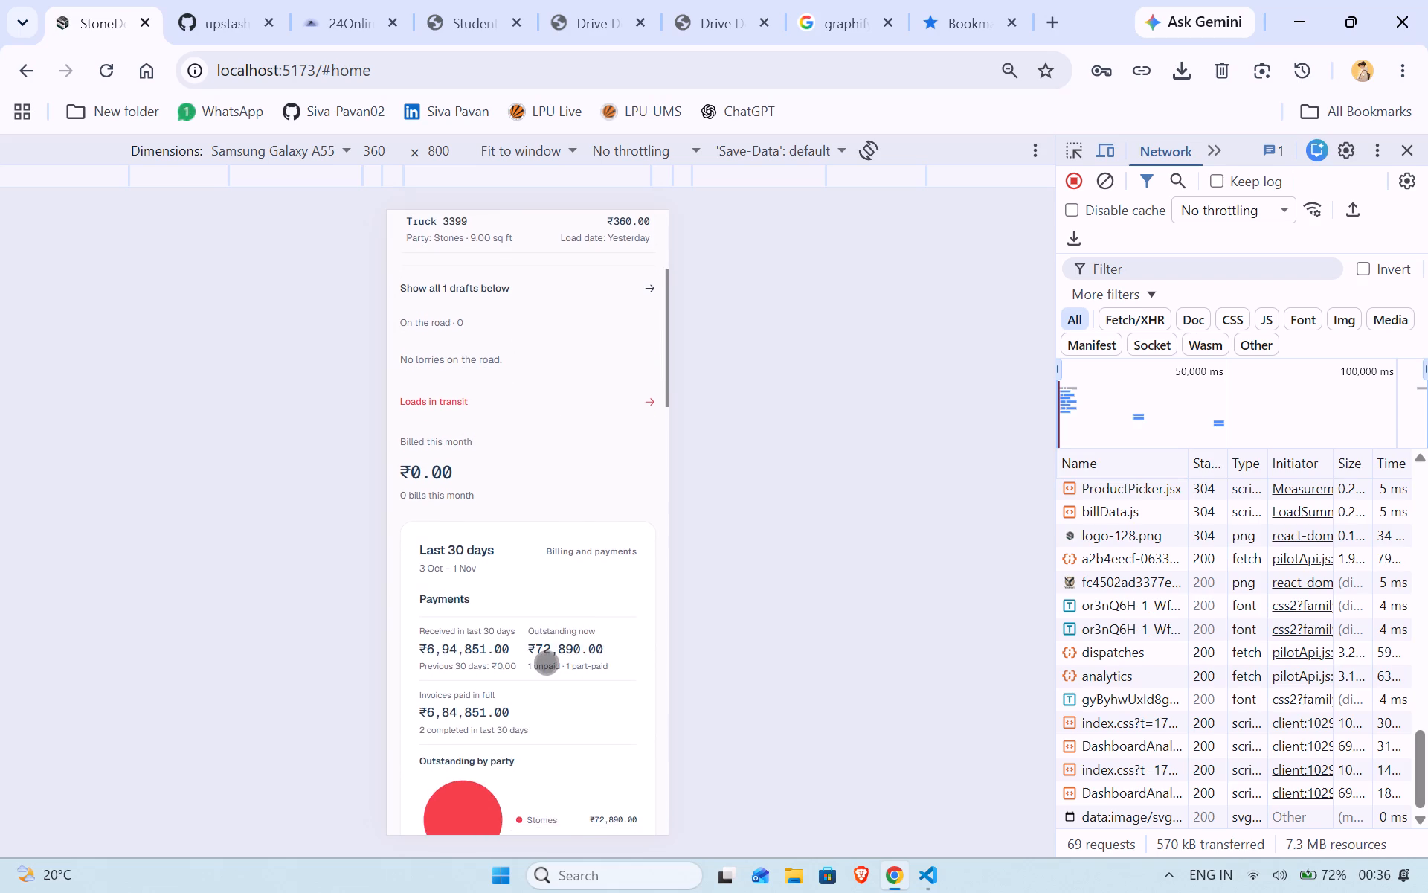
{"action": "scroll", "coordinate": [547, 663], "scroll_direction": "down", "scroll_amount": 2}
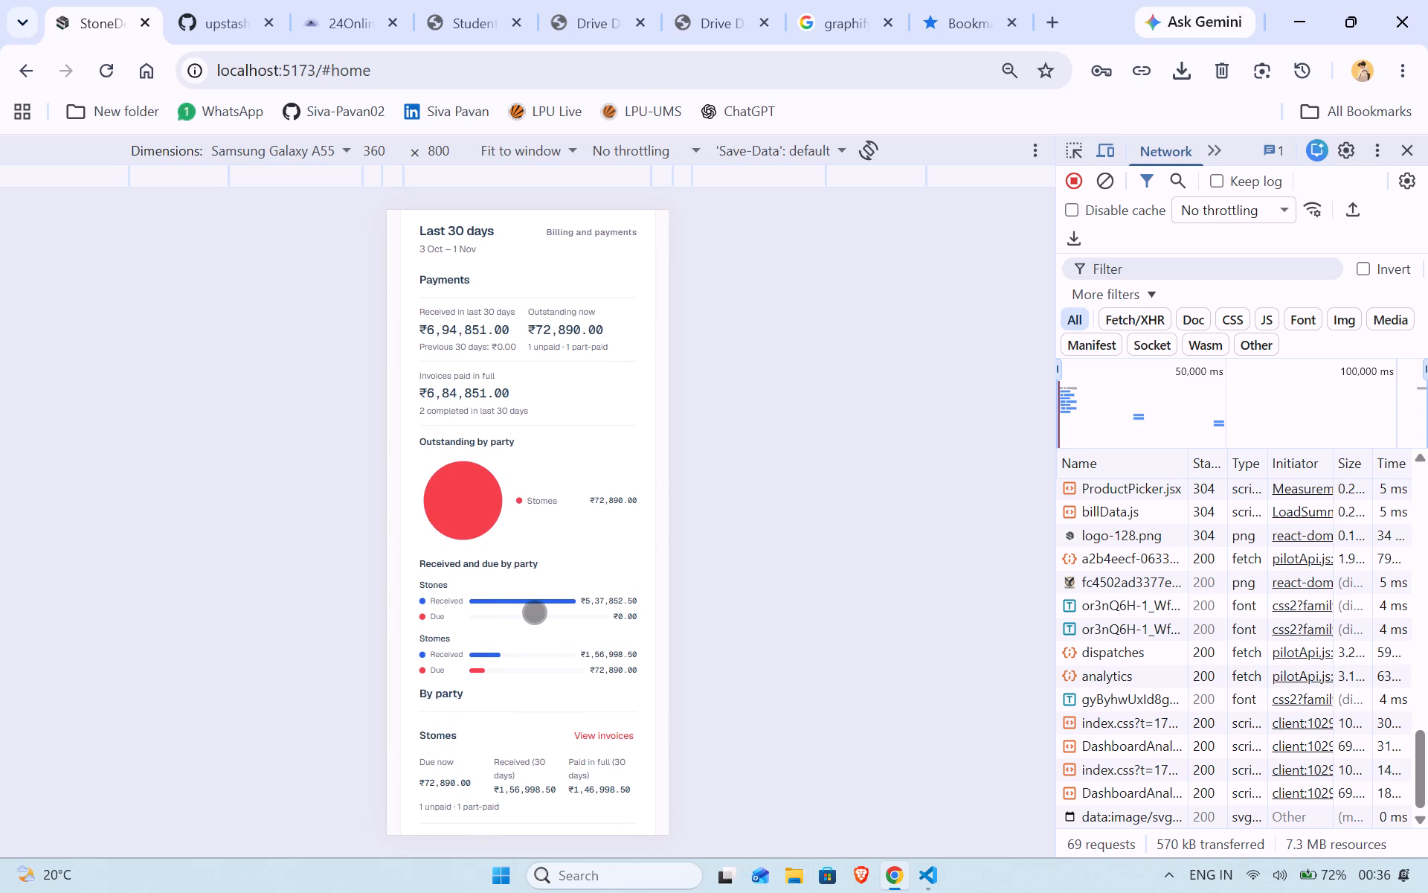
{"action": "scroll", "coordinate": [573, 498], "scroll_direction": "up", "scroll_amount": 1}
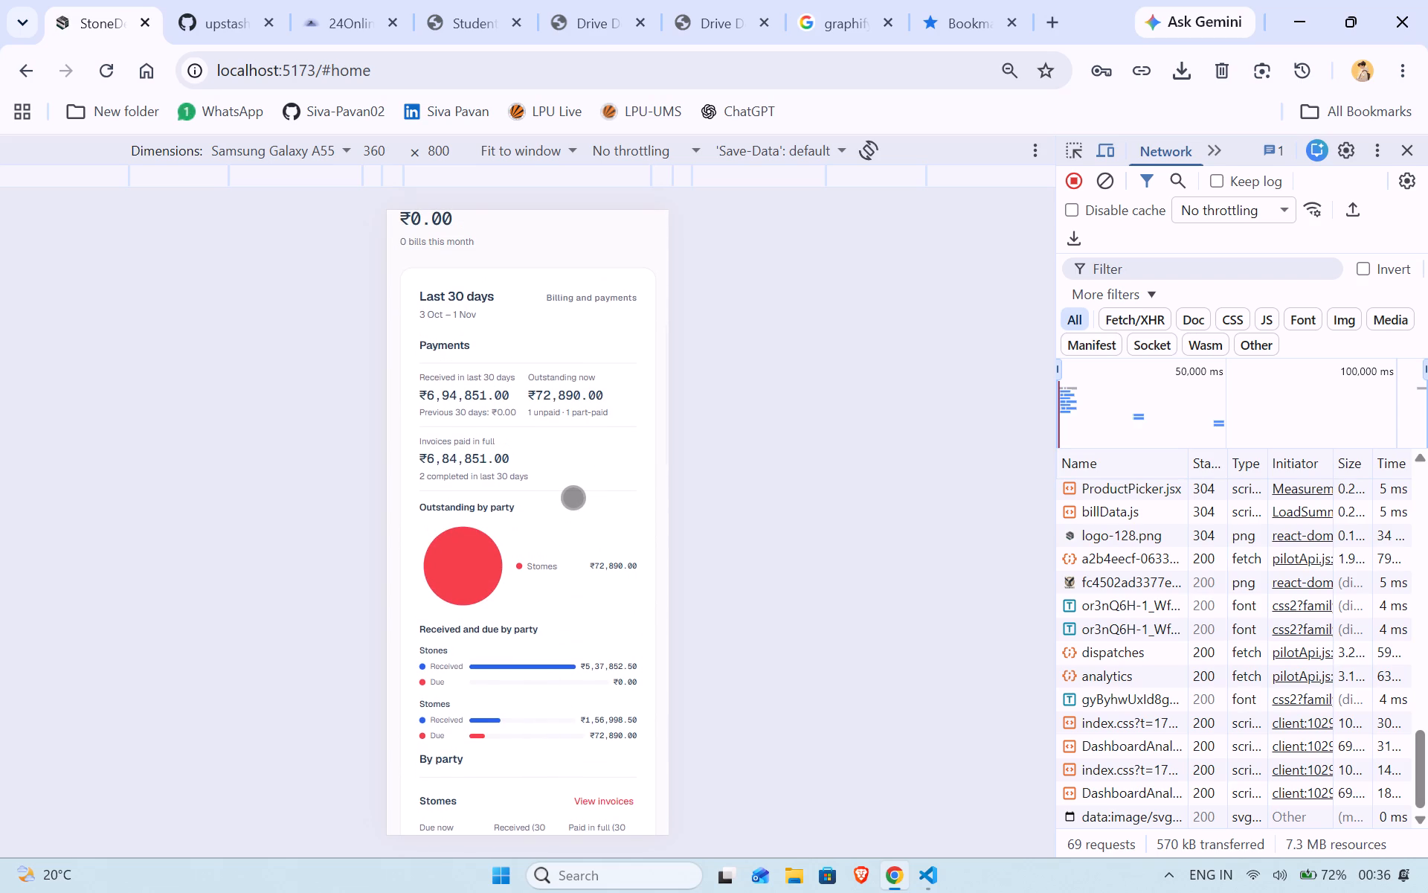
Resume the unsaved Shankar load from the dashboard.
{"action": "scroll", "coordinate": [573, 498], "scroll_direction": "up", "scroll_amount": 1}
{"action": "scroll", "coordinate": [541, 423], "scroll_direction": "up", "scroll_amount": 3}
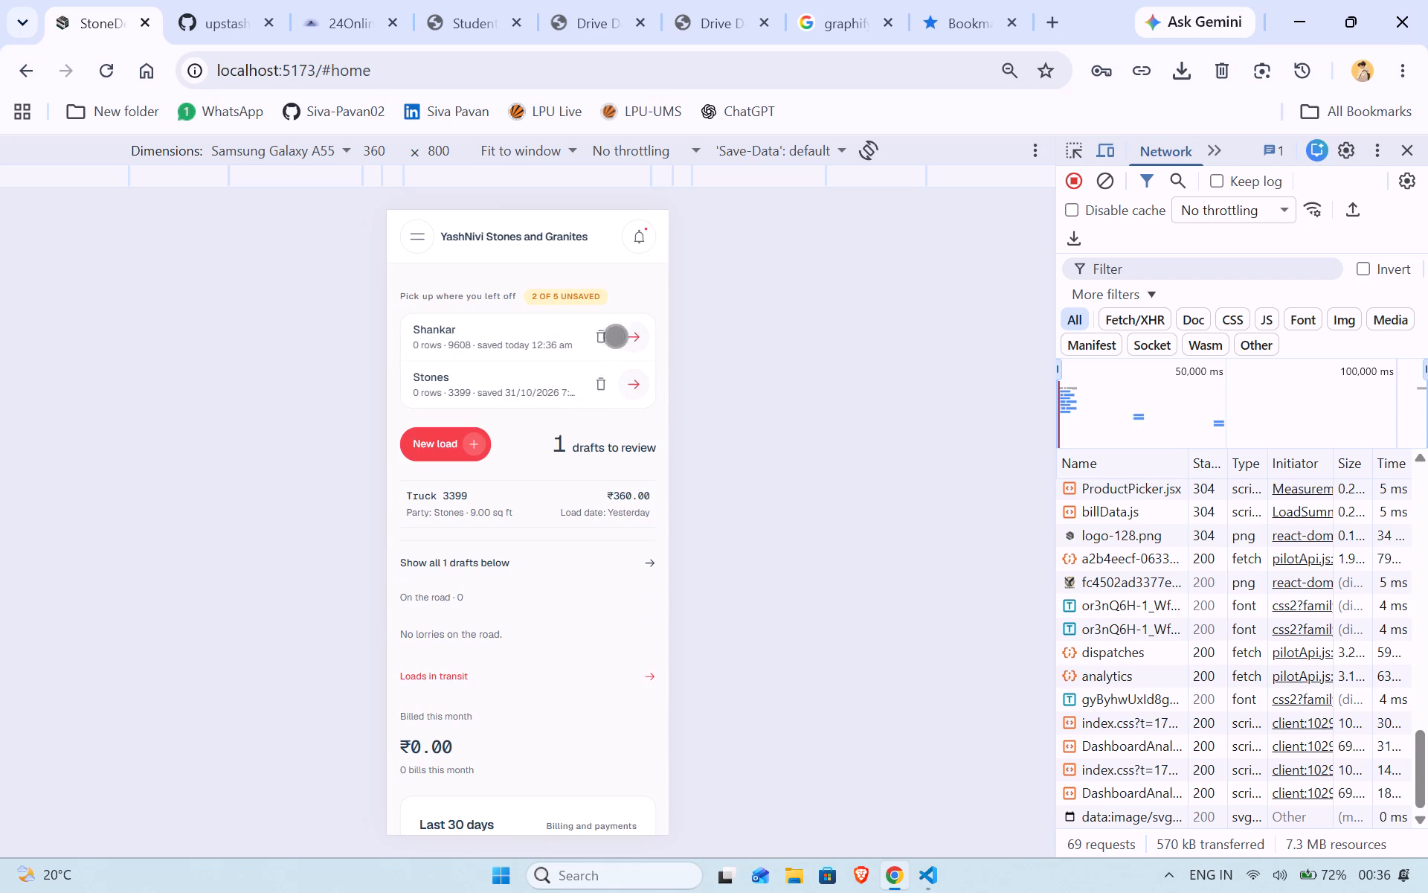
{"action": "left_click", "coordinate": [639, 336]}
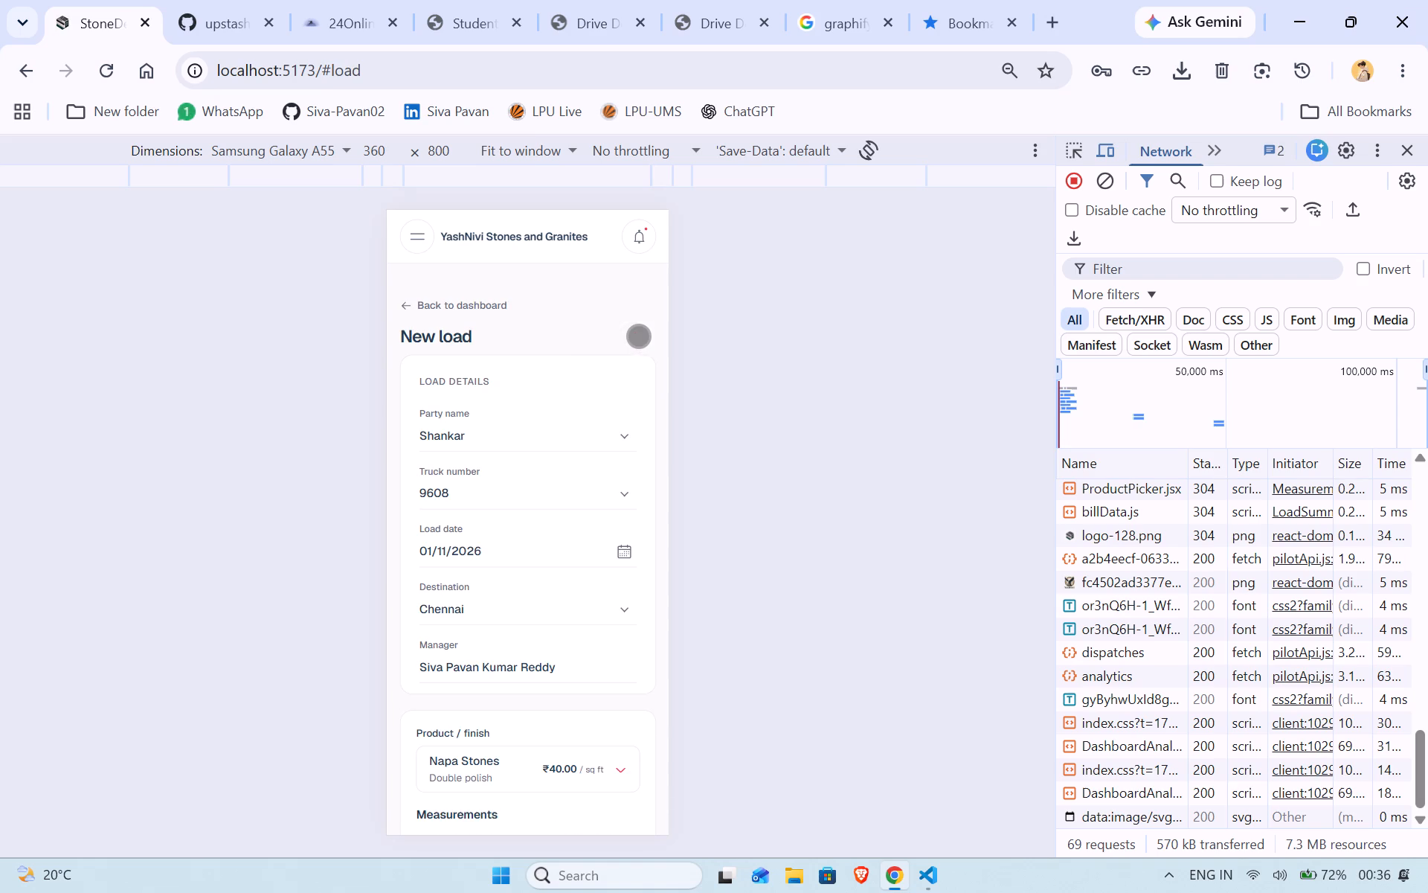
Add a Napa Stones Double polish entry to row 1 with length 3 ft, width 2 ft and quantity 15.
{"action": "scroll", "coordinate": [552, 609], "scroll_direction": "down", "scroll_amount": 4}
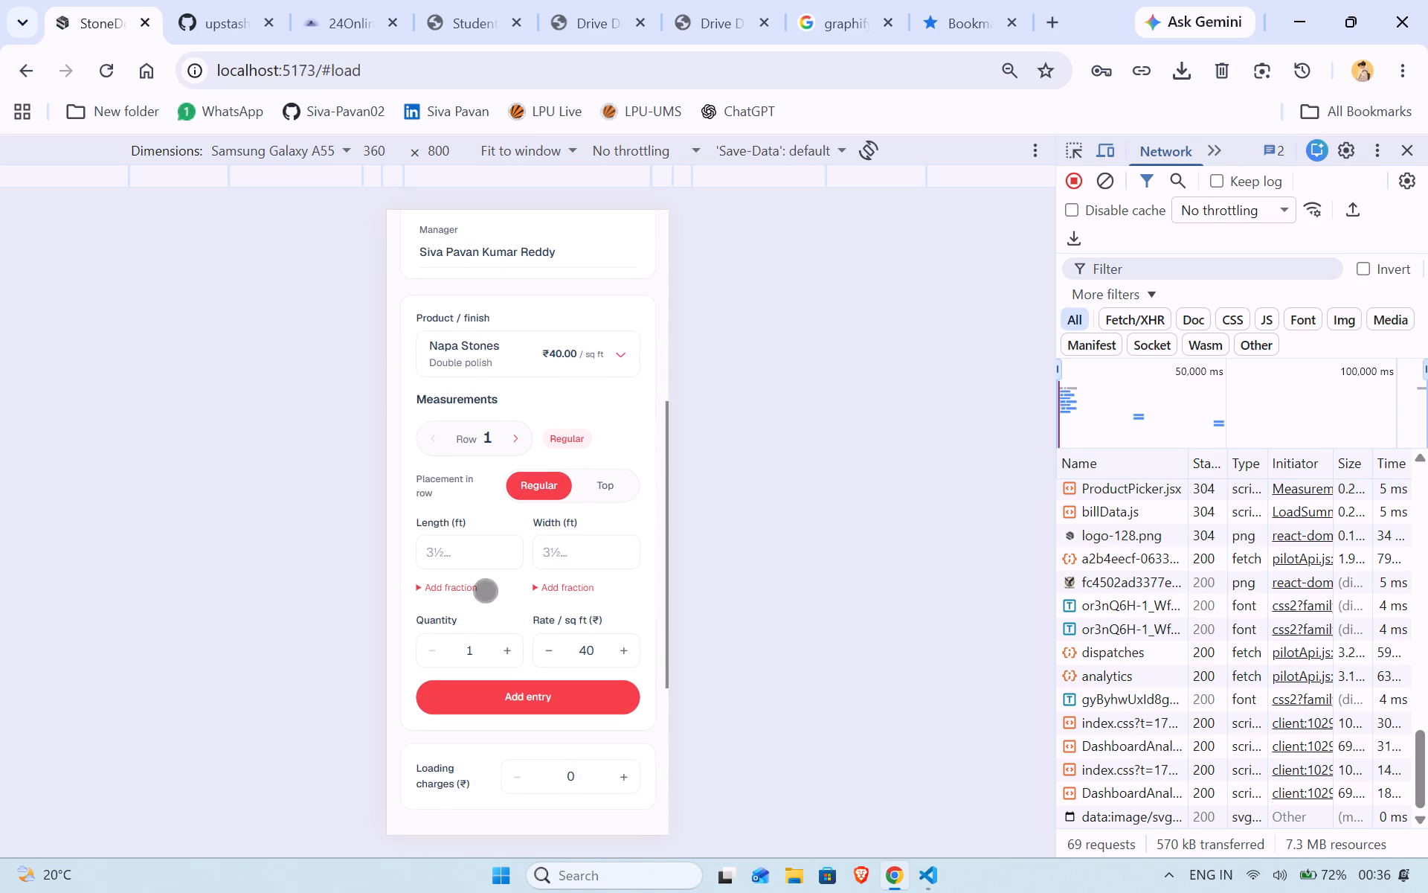
{"action": "left_click", "coordinate": [448, 557]}
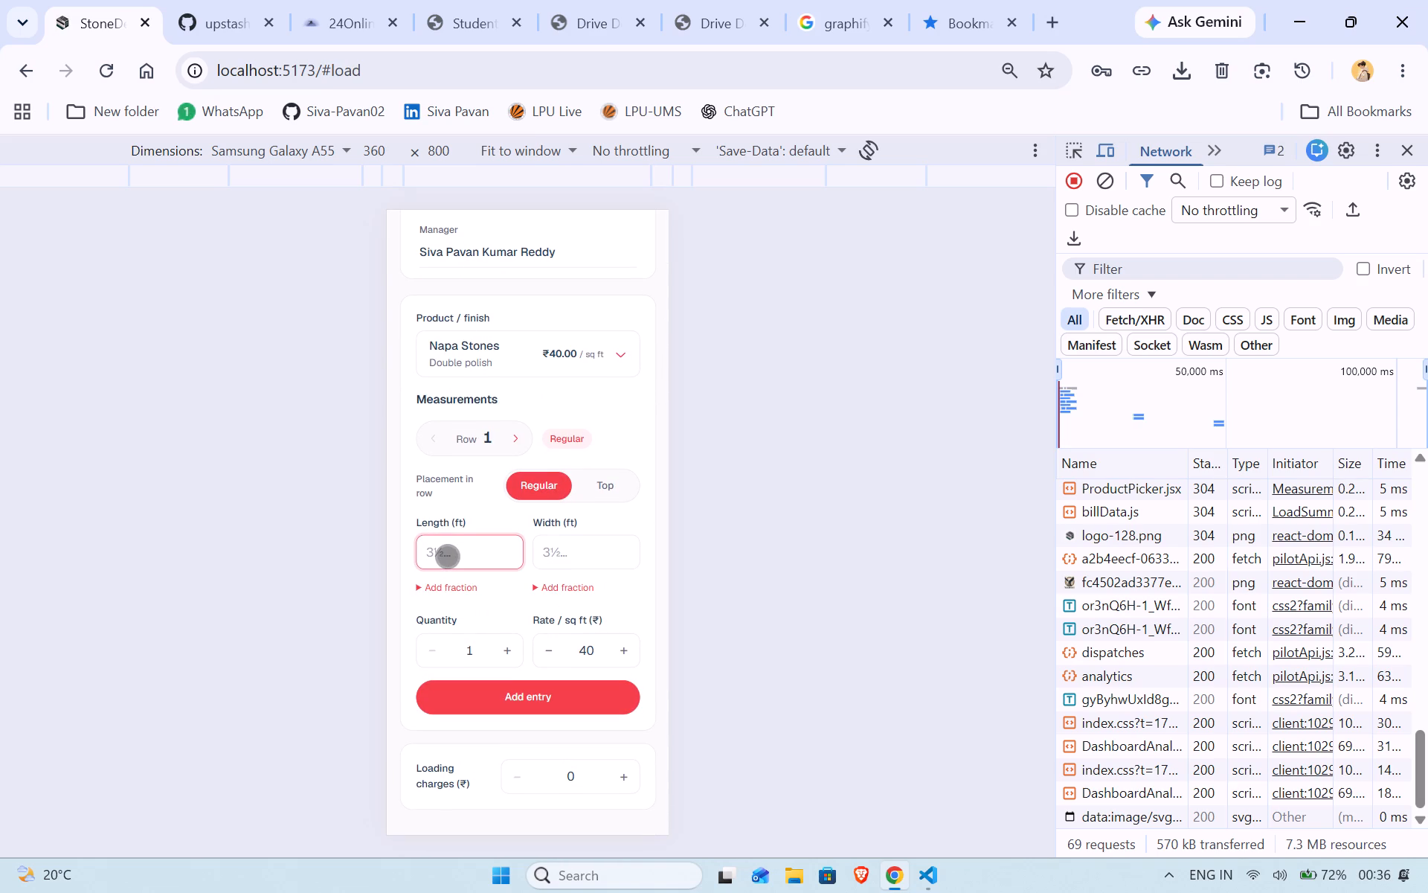
{"action": "key", "text": "3"}
{"action": "key", "text": "Return"}
{"action": "key", "text": "2"}
{"action": "key", "text": "Return"}
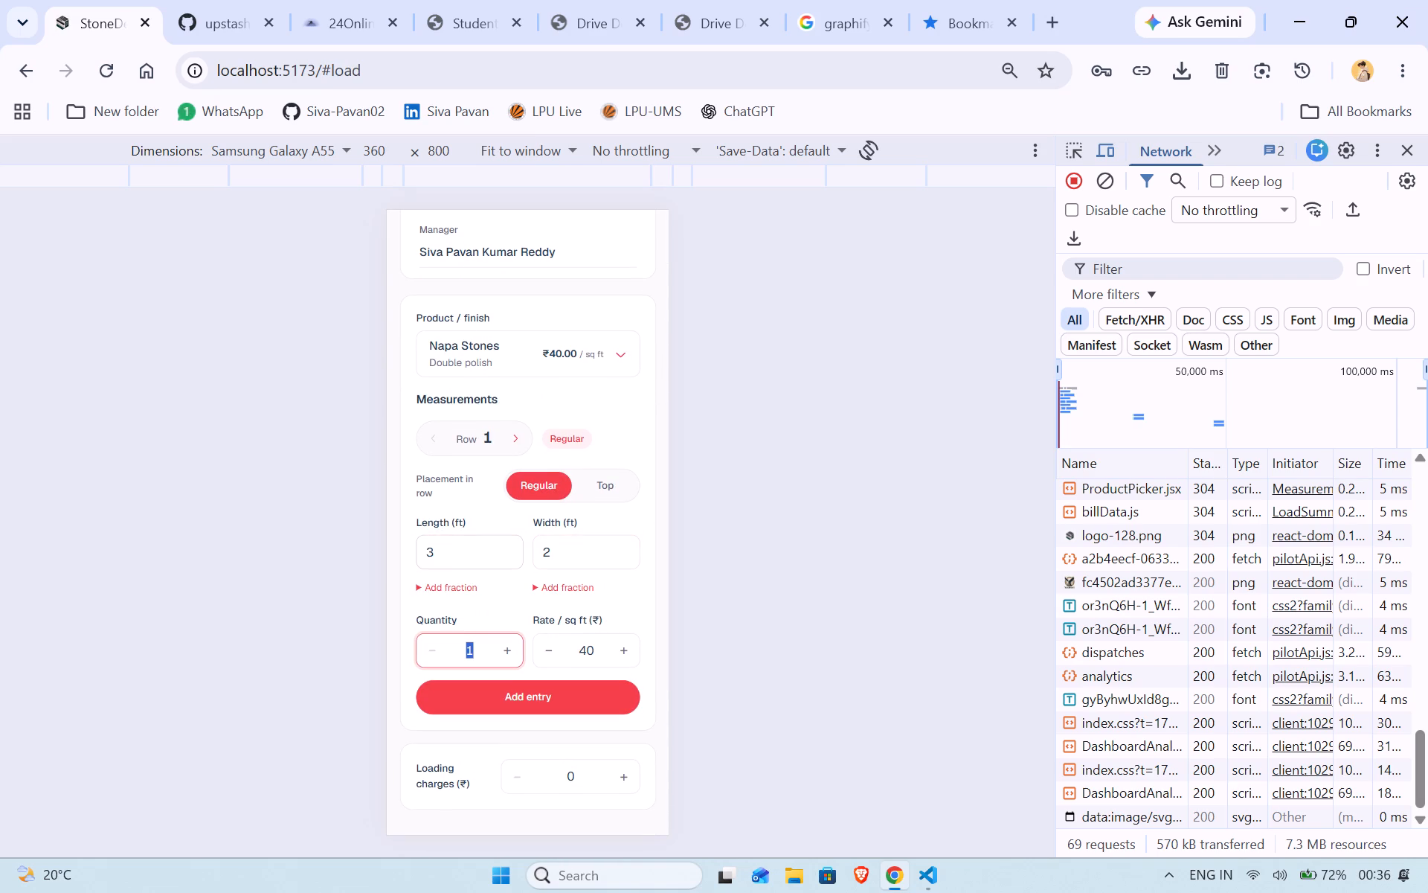
{"action": "type", "text": "15"}
{"action": "key", "text": "Return"}
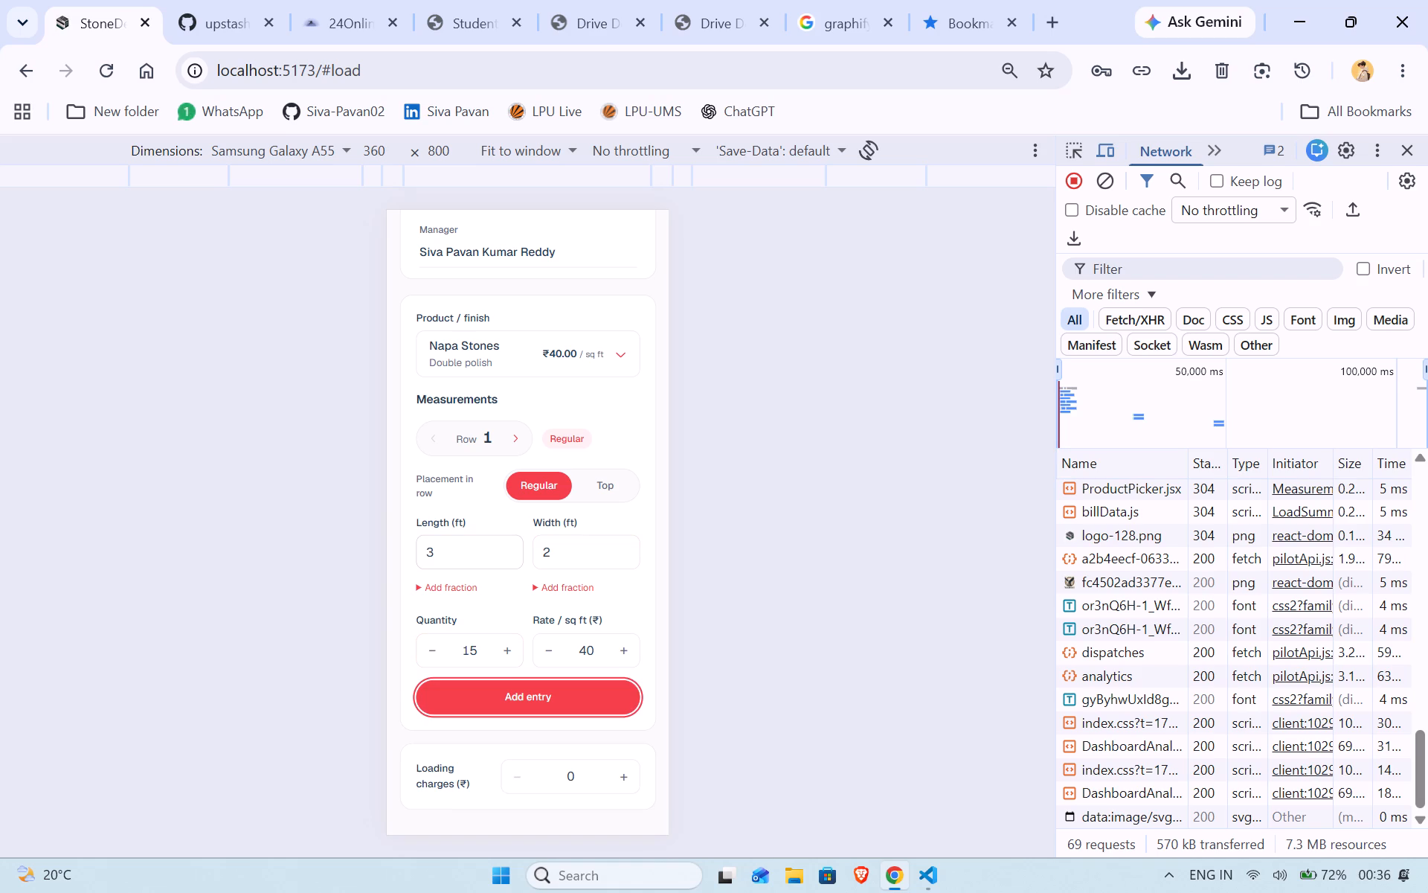
{"action": "key", "text": "Return"}
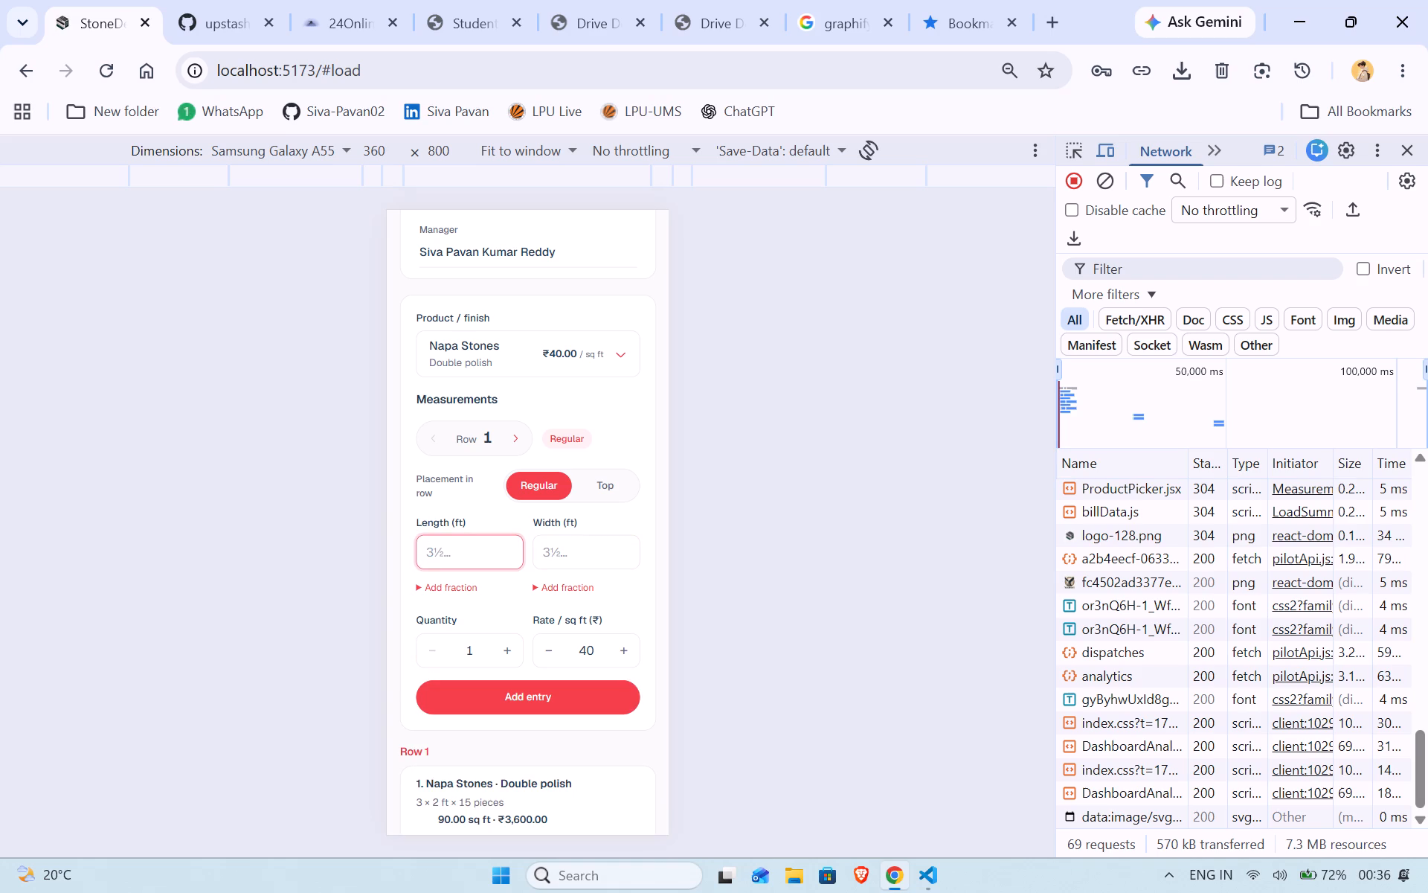
Add a second Napa Stones entry to row 1 with length 3 ft, width 3.5 ft and quantity 40.
{"action": "type", "text": "30"}
{"action": "key", "text": "BackSpace"}
{"action": "left_click", "coordinate": [573, 557]}
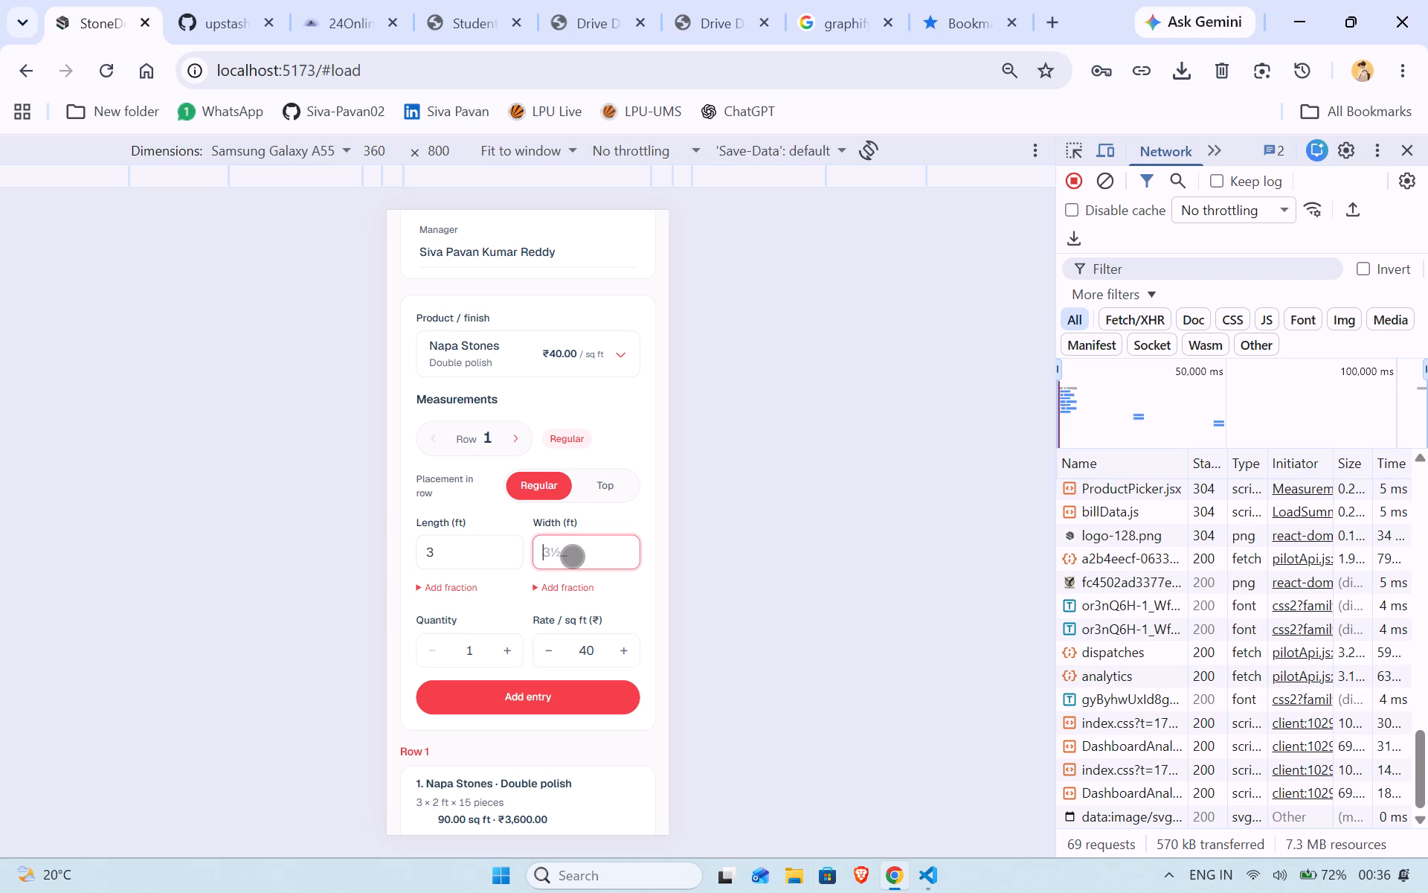
{"action": "type", "text": "3.5"}
{"action": "key", "text": "Return"}
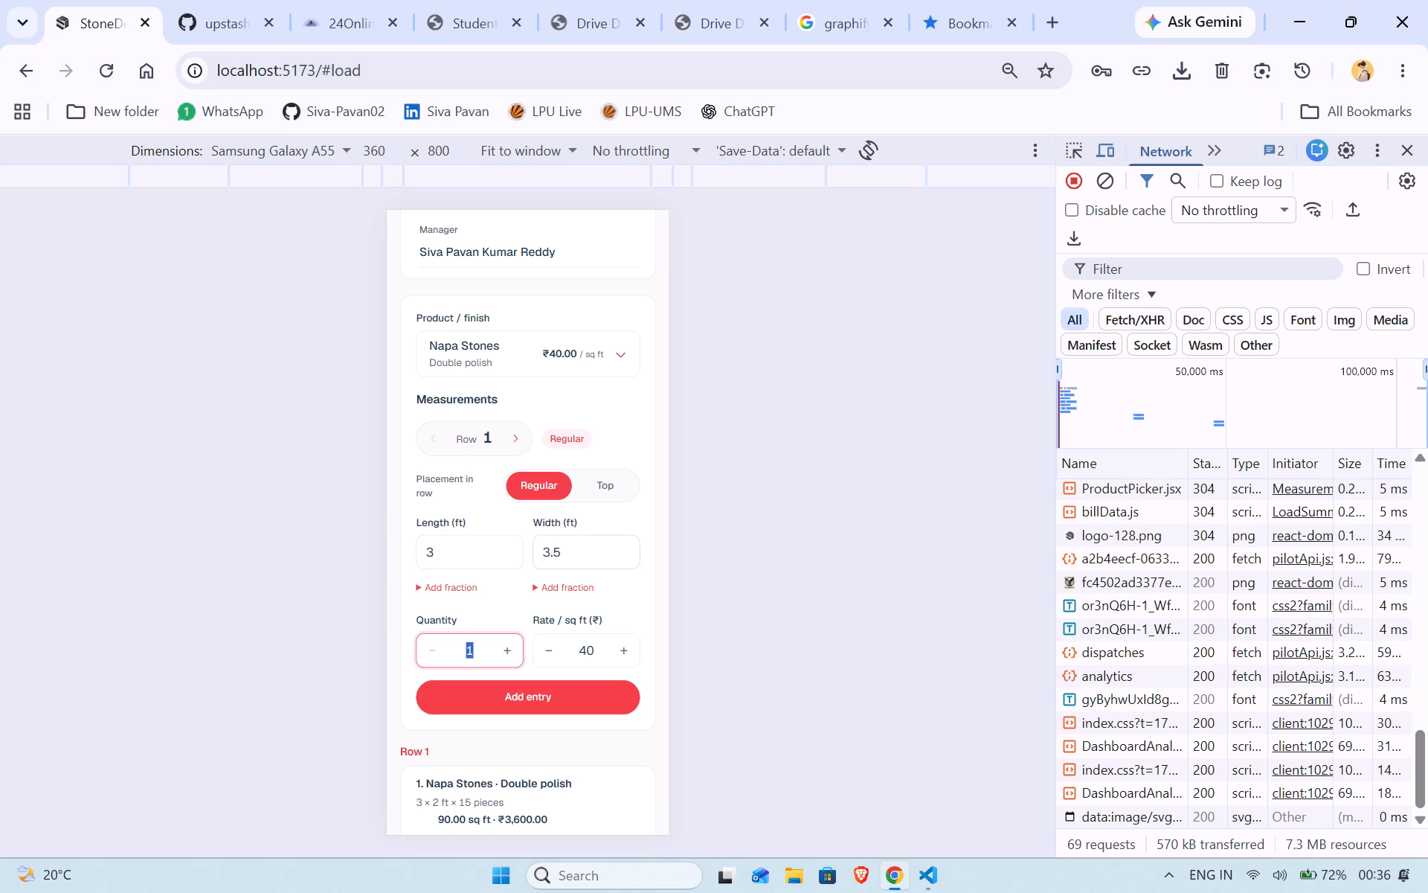
{"action": "type", "text": "40"}
{"action": "left_click", "coordinate": [514, 704]}
{"action": "scroll", "coordinate": [514, 704], "scroll_direction": "down", "scroll_amount": 2}
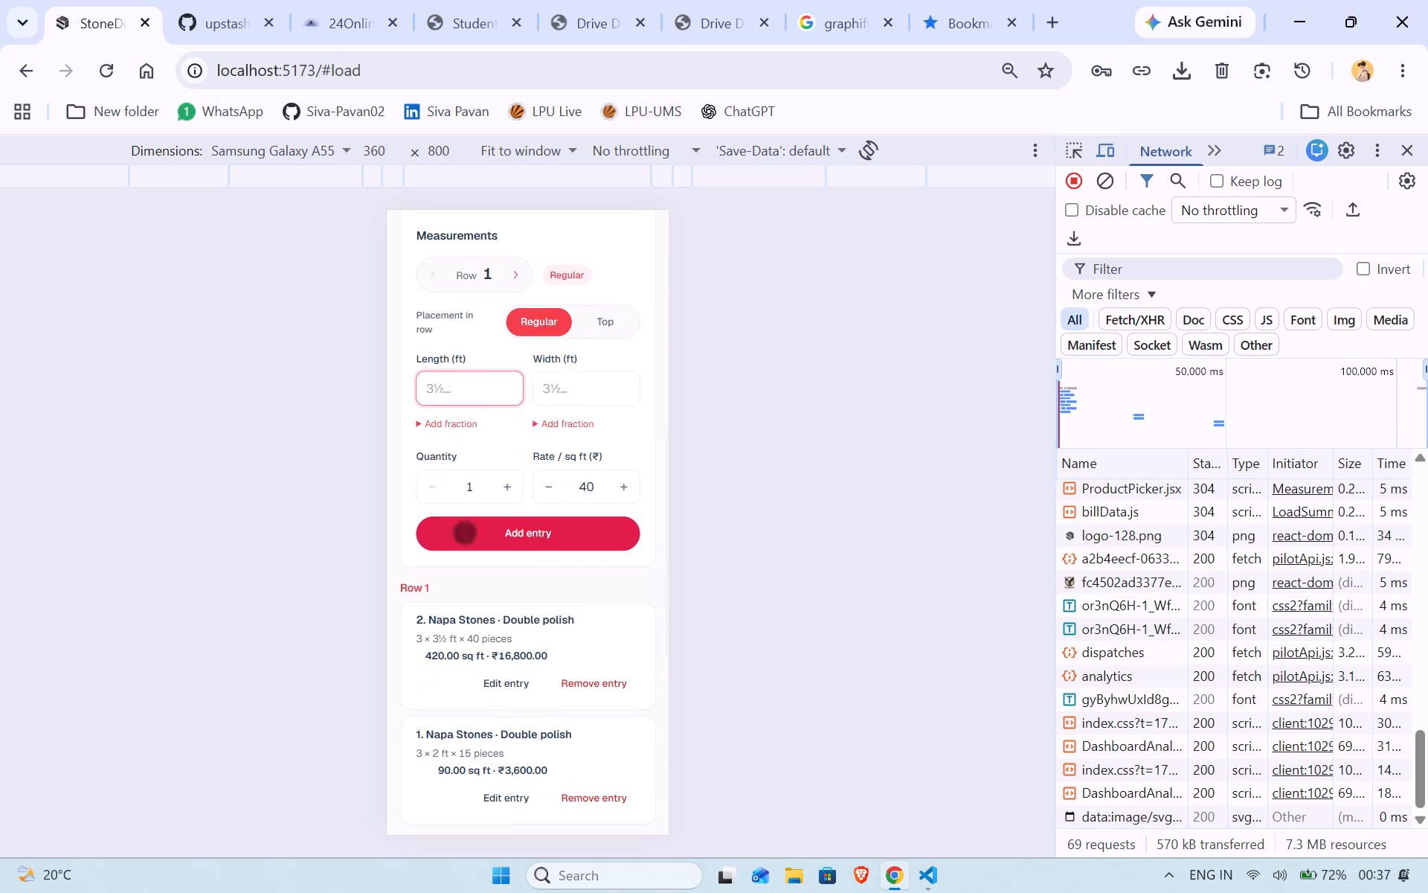
Change the load entry's product to Sink ruff, single polish.
{"action": "scroll", "coordinate": [510, 511], "scroll_direction": "up", "scroll_amount": 2}
{"action": "left_click", "coordinate": [626, 374]}
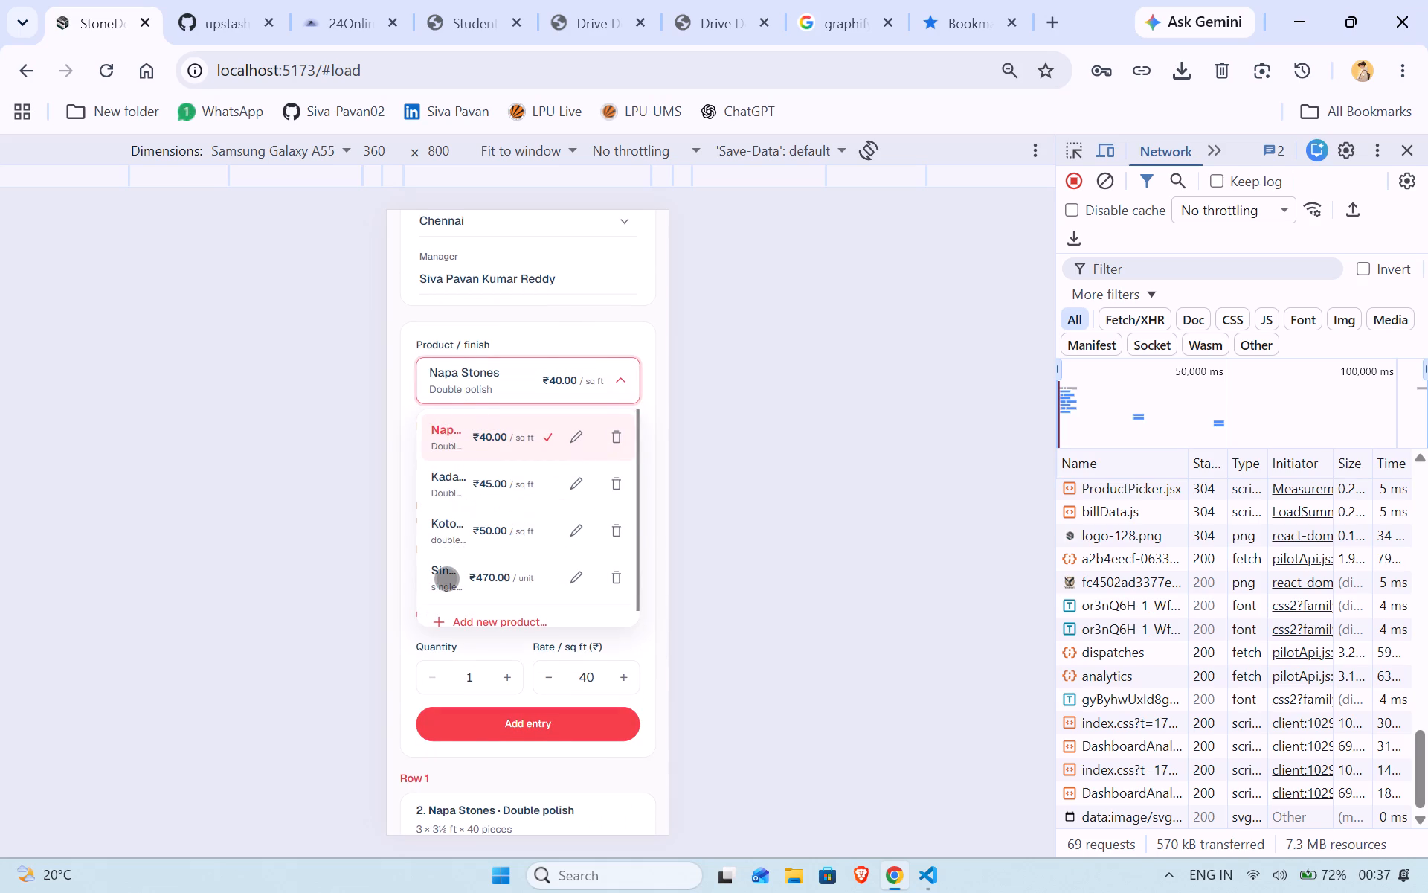
{"action": "left_click", "coordinate": [447, 579]}
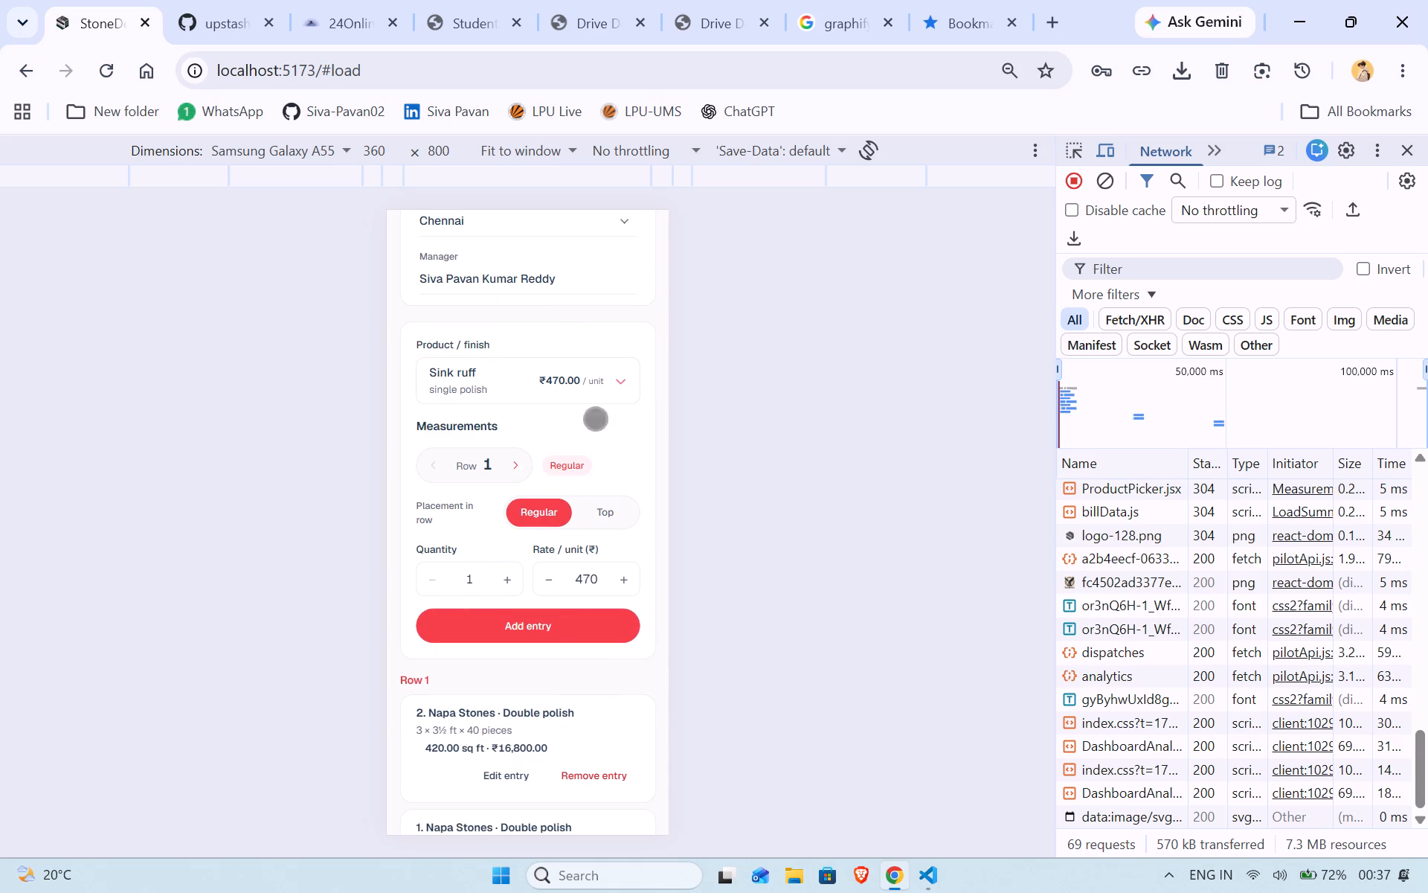
Switch the device preview to Pixel 10 and set its zoom to 100%.
{"action": "left_click_drag", "start_coordinate": [304, 132], "coordinate": [309, 144]}
{"action": "left_click", "coordinate": [309, 144]}
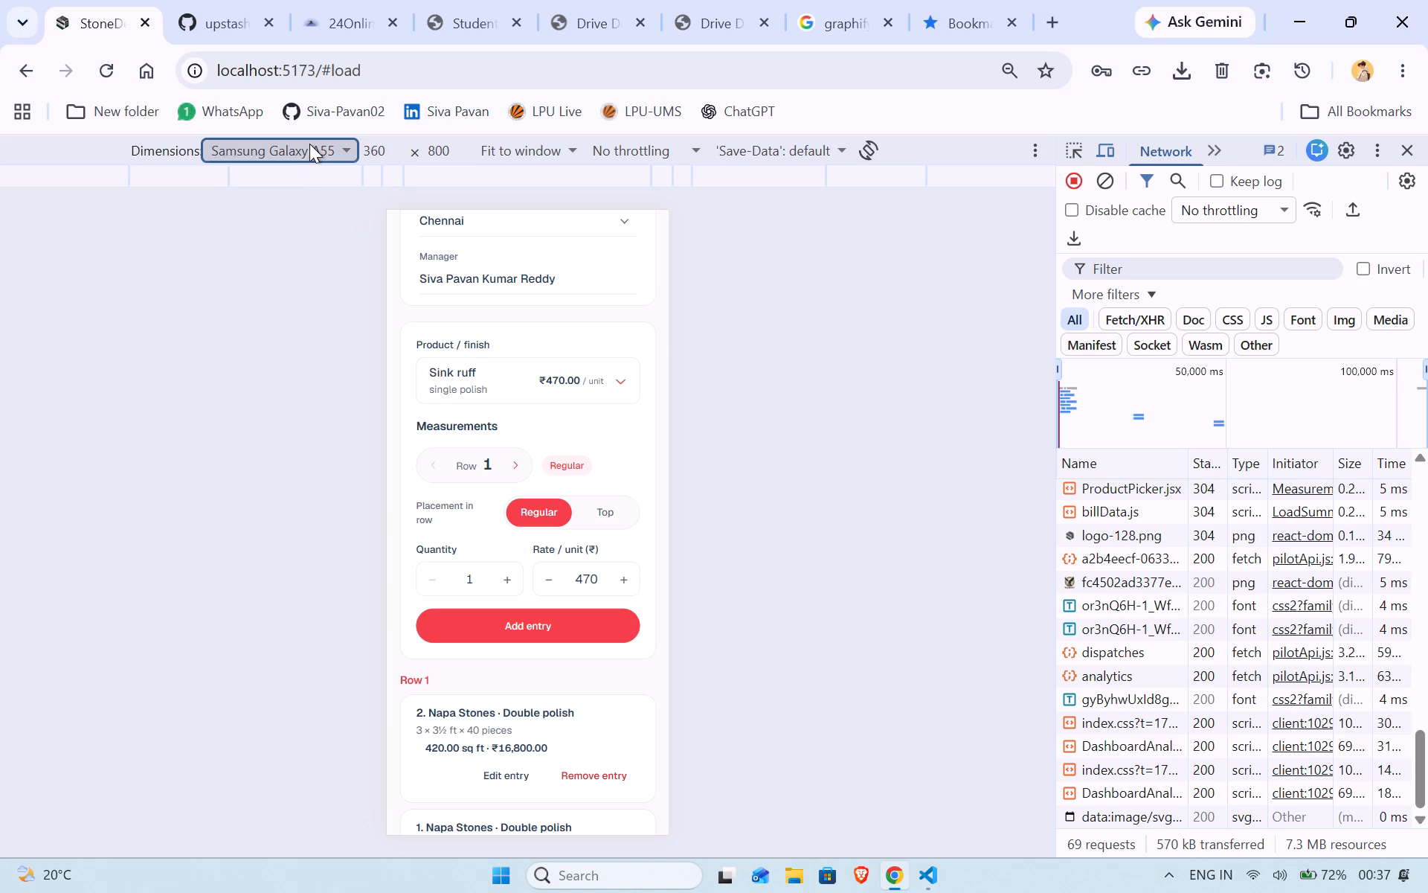
{"action": "left_click", "coordinate": [332, 367]}
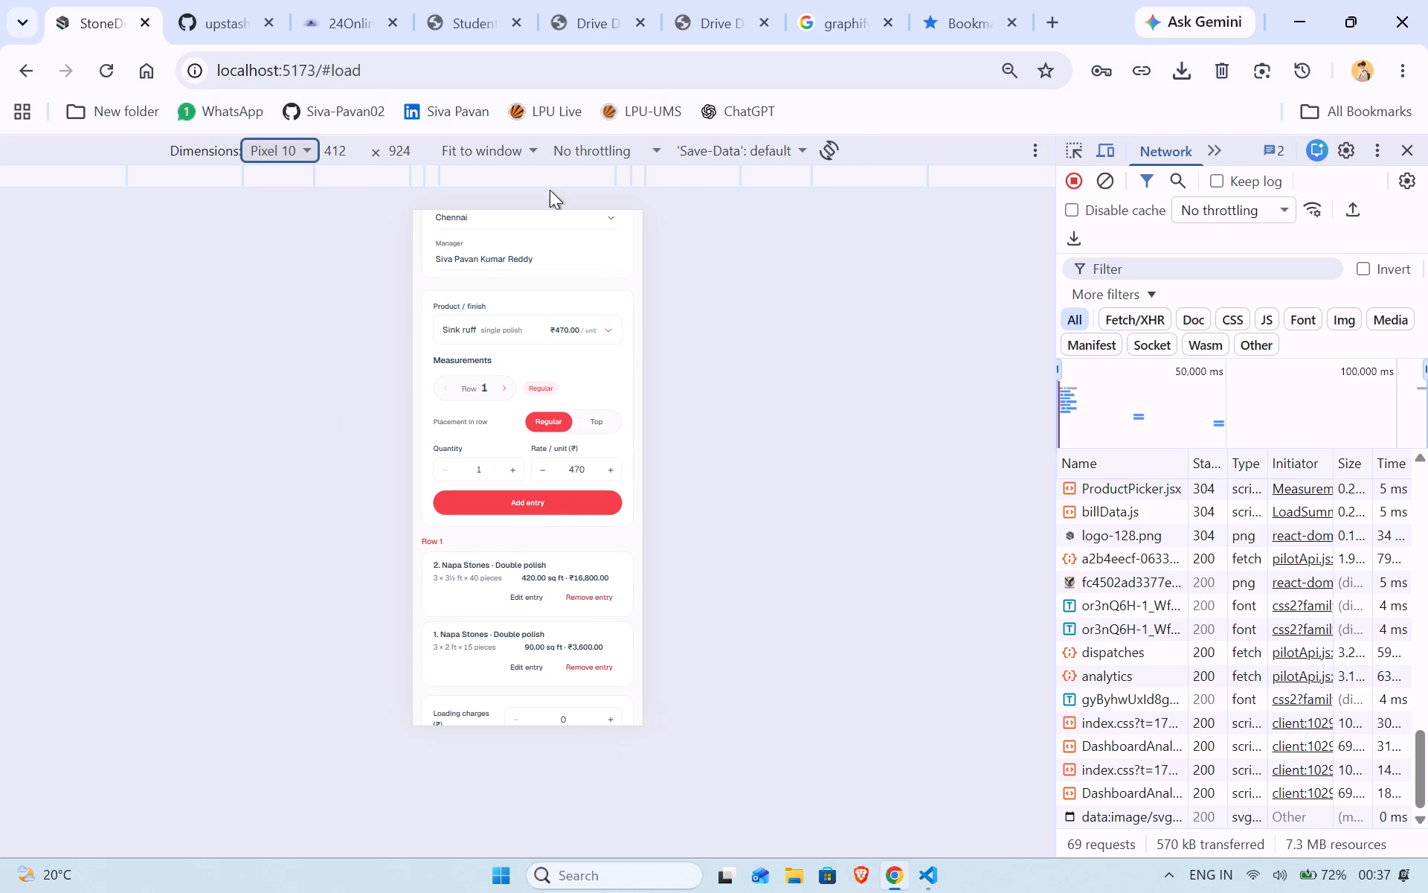
{"action": "left_click", "coordinate": [512, 134]}
{"action": "left_click", "coordinate": [518, 139]}
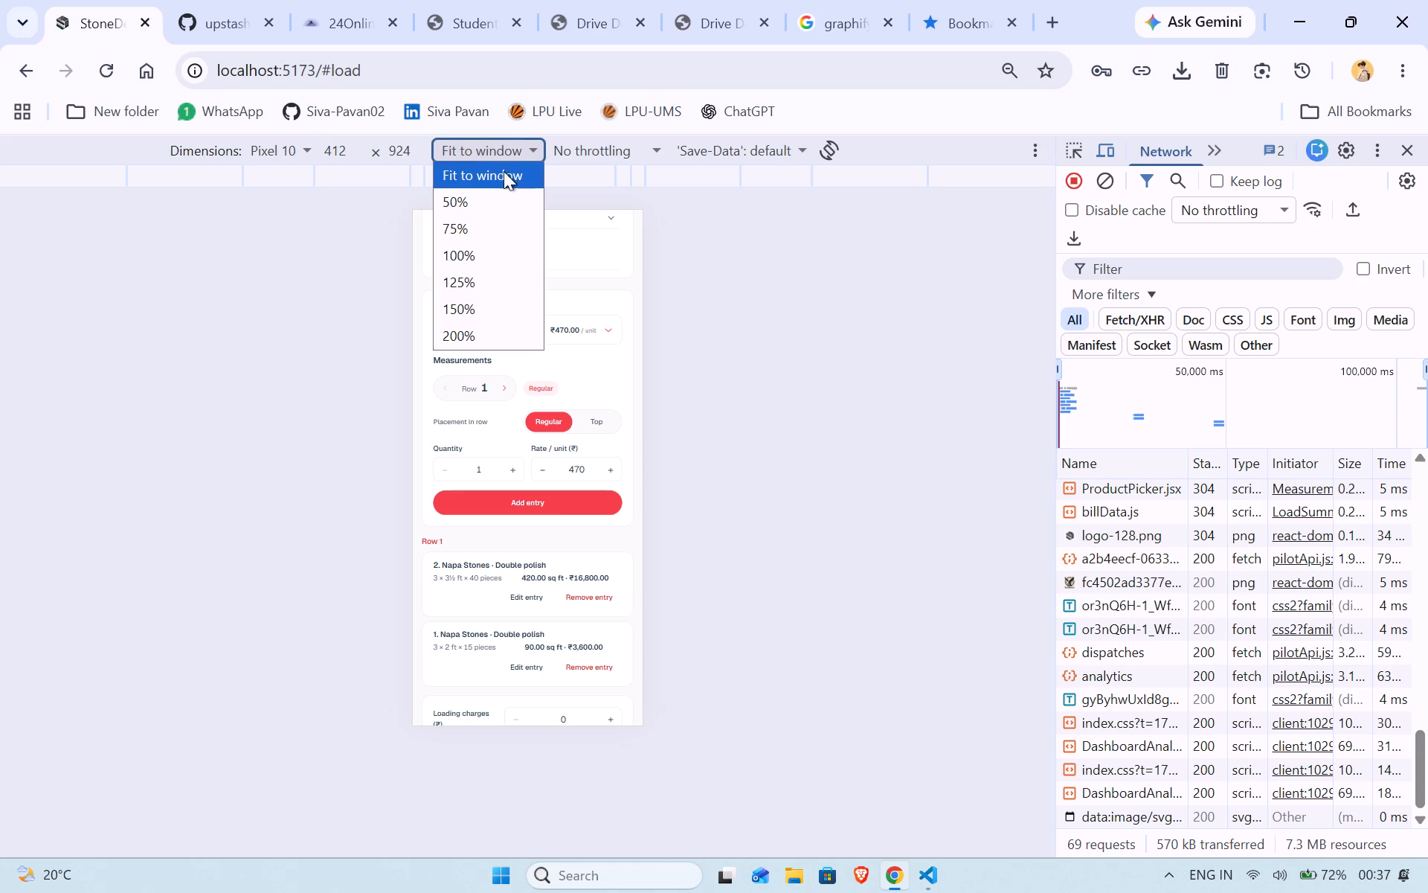
{"action": "left_click", "coordinate": [496, 198]}
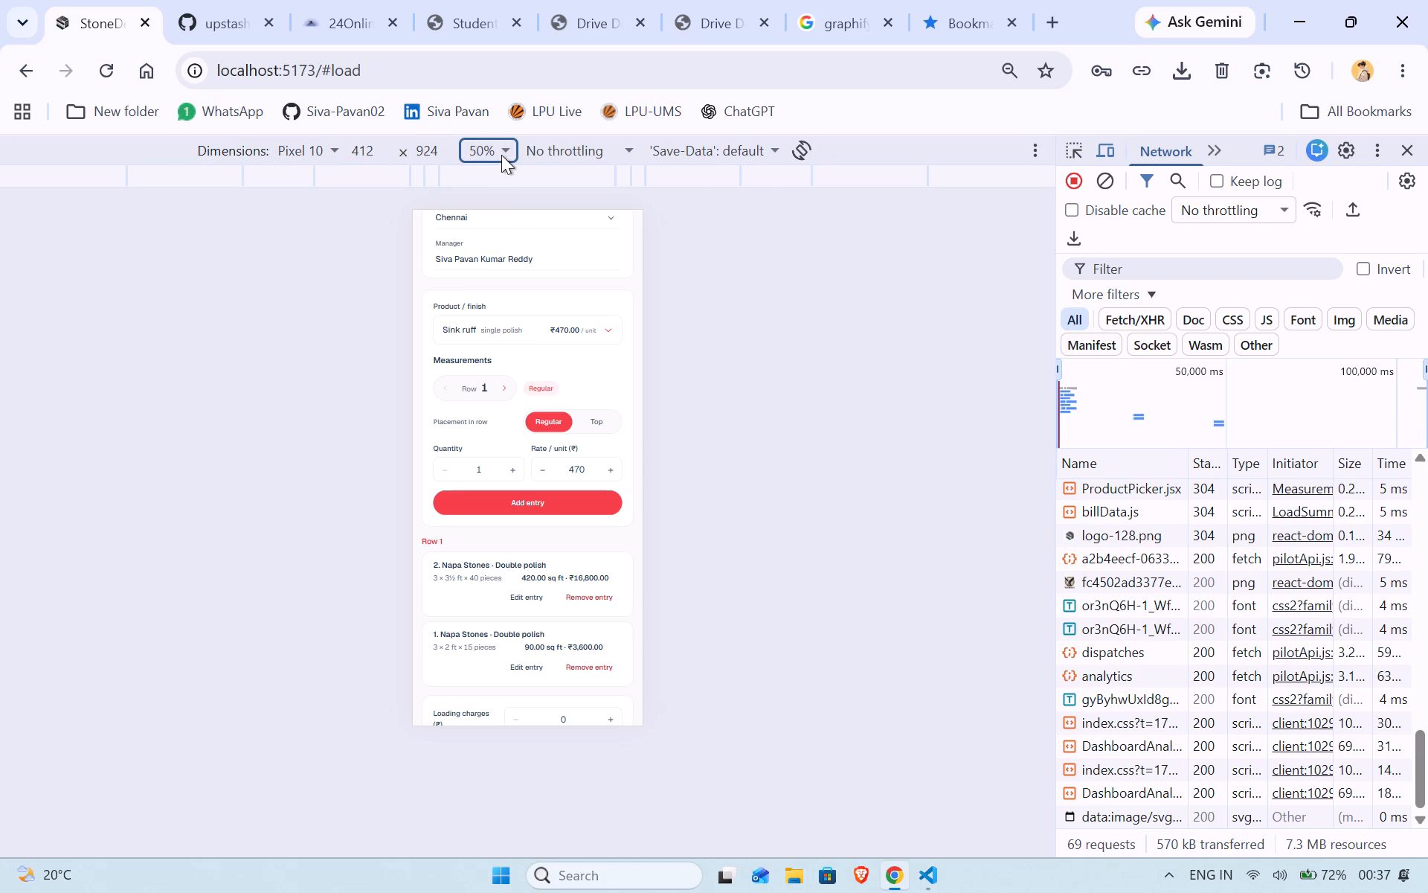
{"action": "left_click", "coordinate": [501, 155]}
{"action": "left_click", "coordinate": [513, 260]}
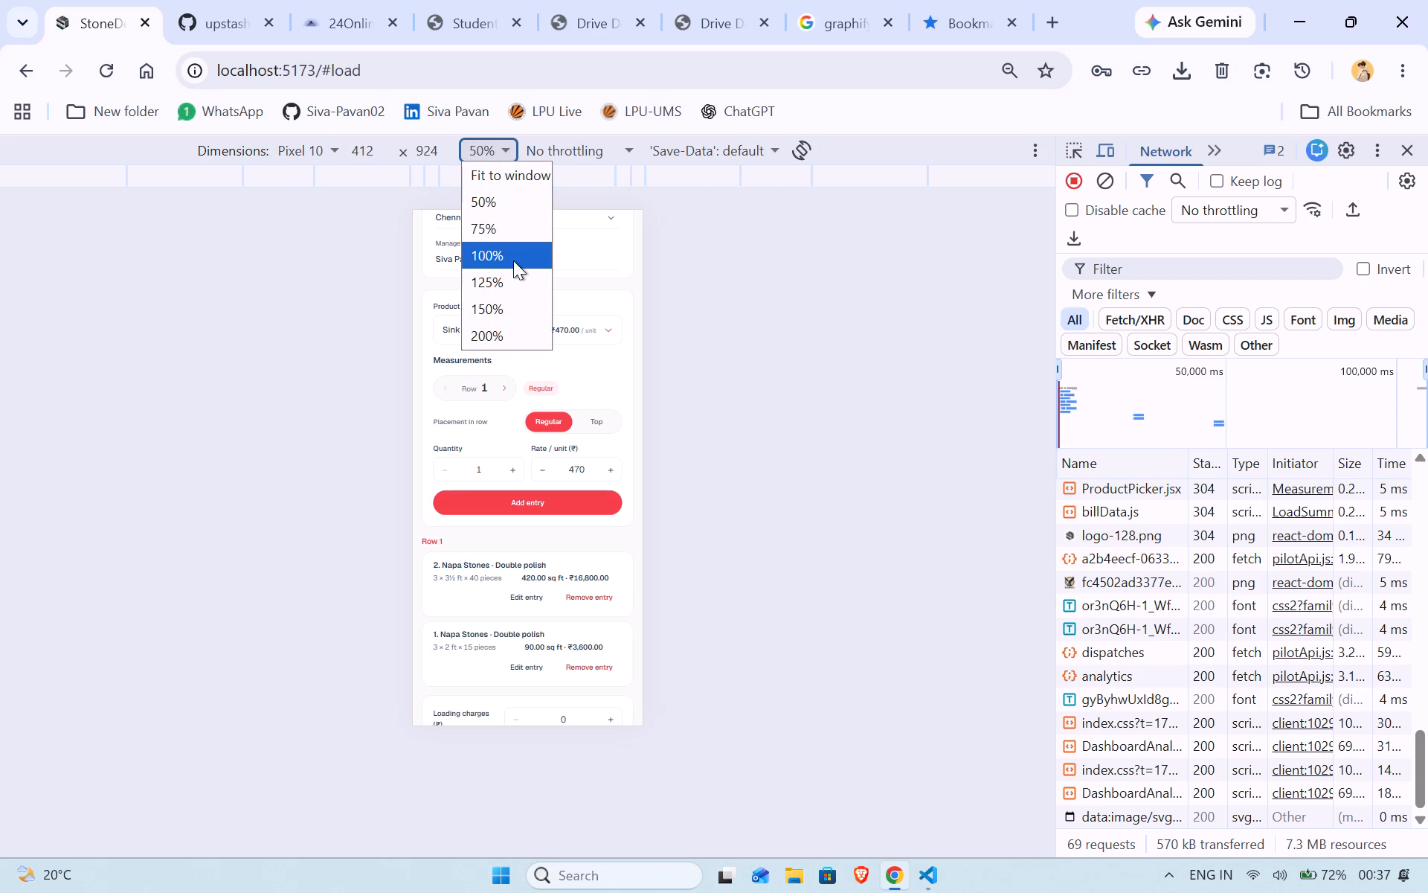
Examine the load form, the product list and the row 1 entries for layout in the Pixel 10 preview.
{"action": "scroll", "coordinate": [613, 501], "scroll_direction": "down", "scroll_amount": 2}
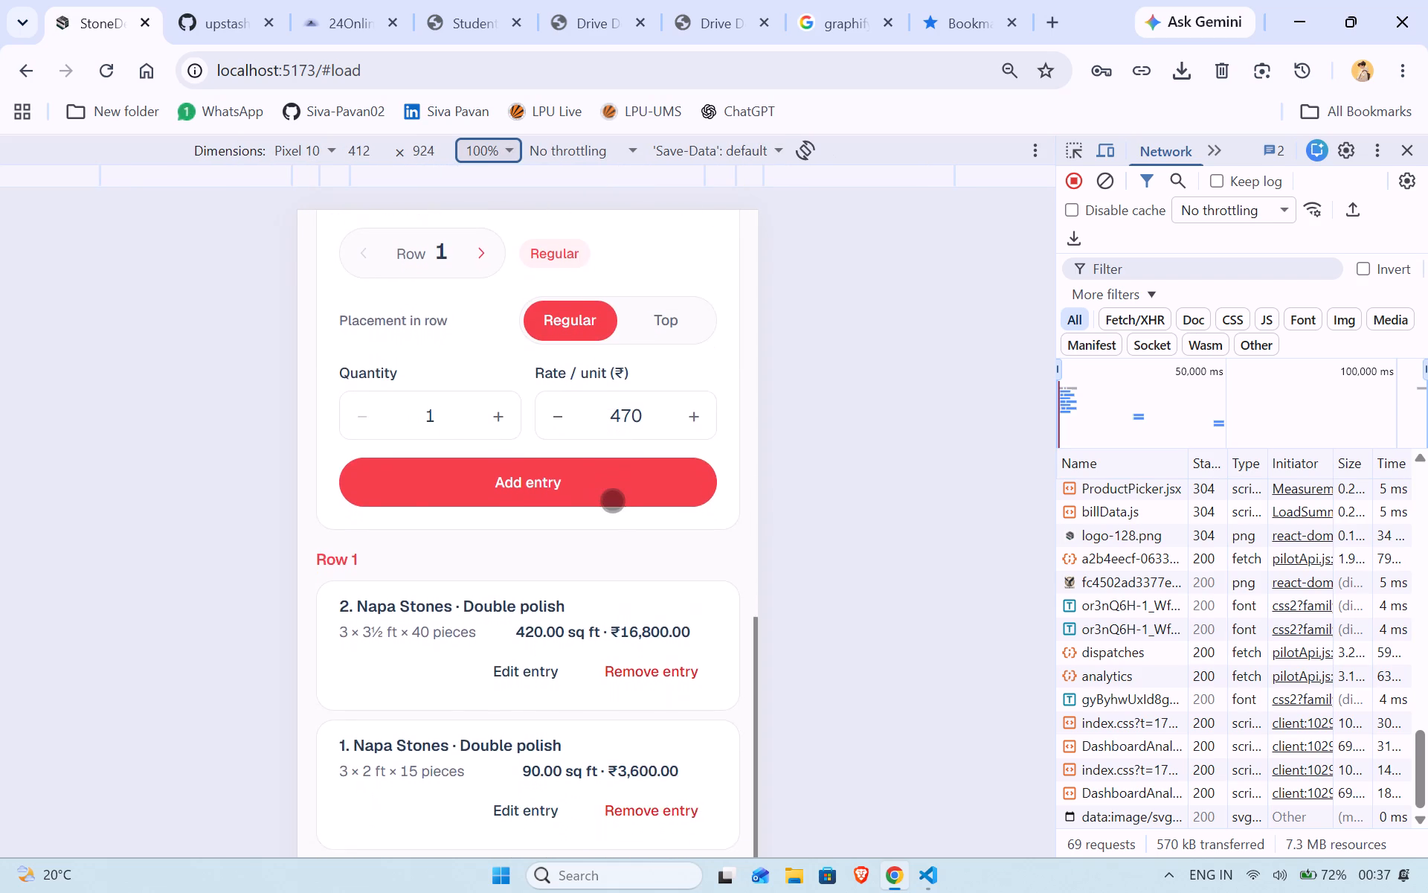
{"action": "scroll", "coordinate": [613, 501], "scroll_direction": "down", "scroll_amount": 2}
{"action": "scroll", "coordinate": [613, 501], "scroll_direction": "up", "scroll_amount": 5}
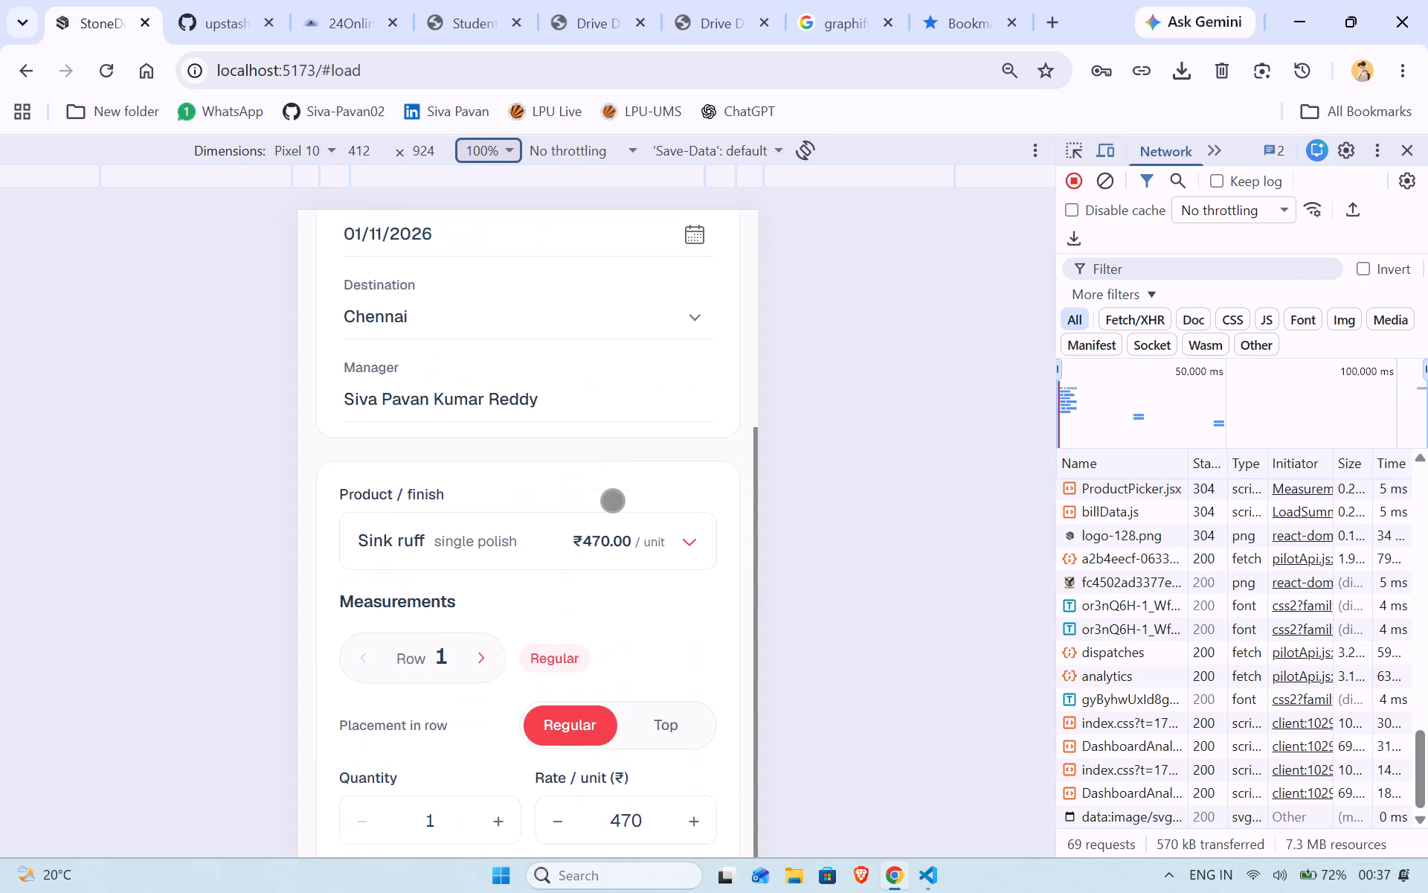
{"action": "scroll", "coordinate": [613, 501], "scroll_direction": "up", "scroll_amount": 1}
{"action": "scroll", "coordinate": [613, 501], "scroll_direction": "down", "scroll_amount": 2}
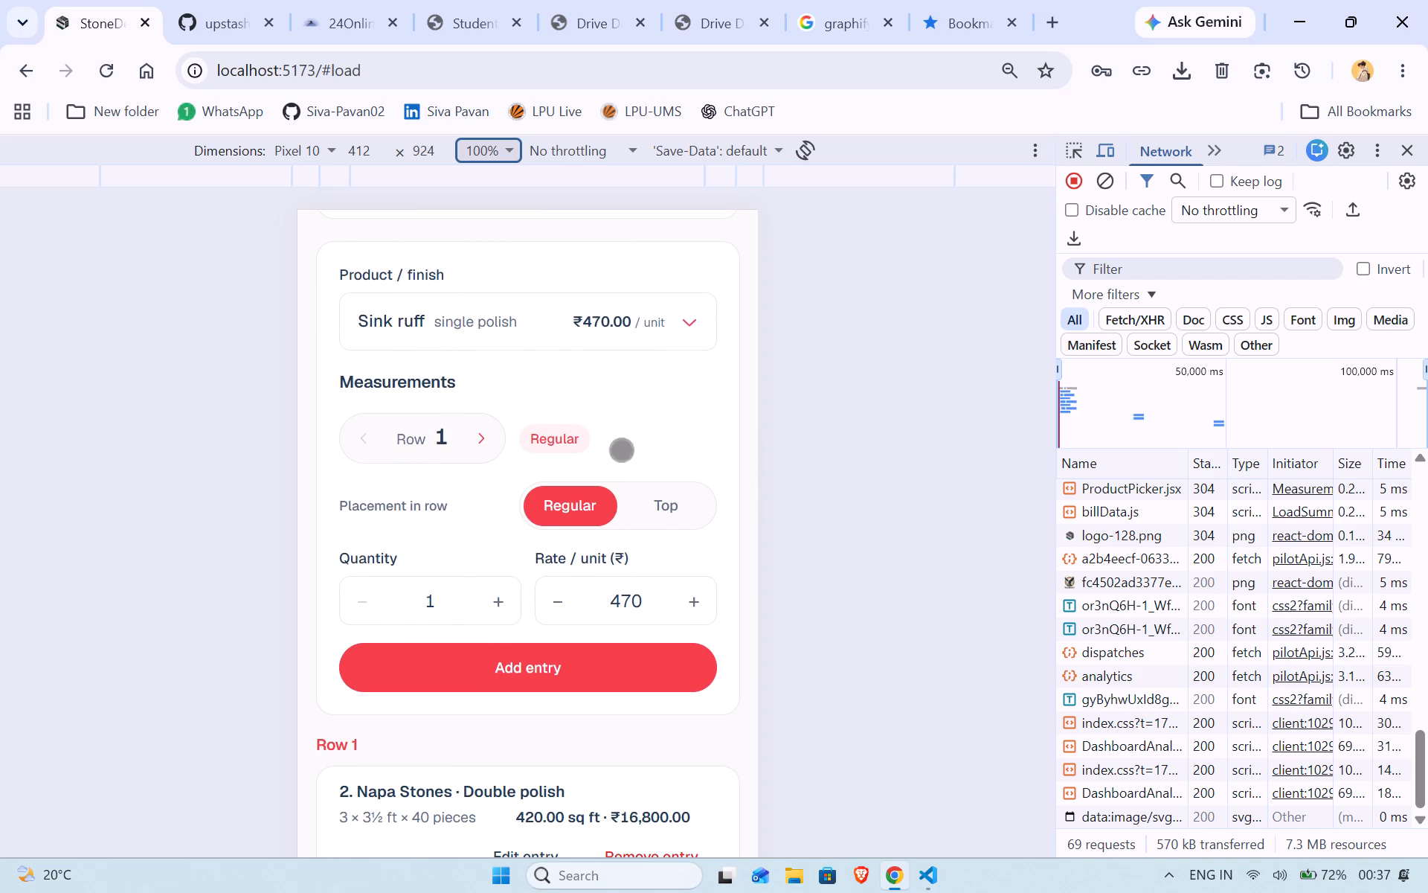
{"action": "scroll", "coordinate": [640, 583], "scroll_direction": "down", "scroll_amount": 3}
{"action": "scroll", "coordinate": [640, 583], "scroll_direction": "up", "scroll_amount": 2}
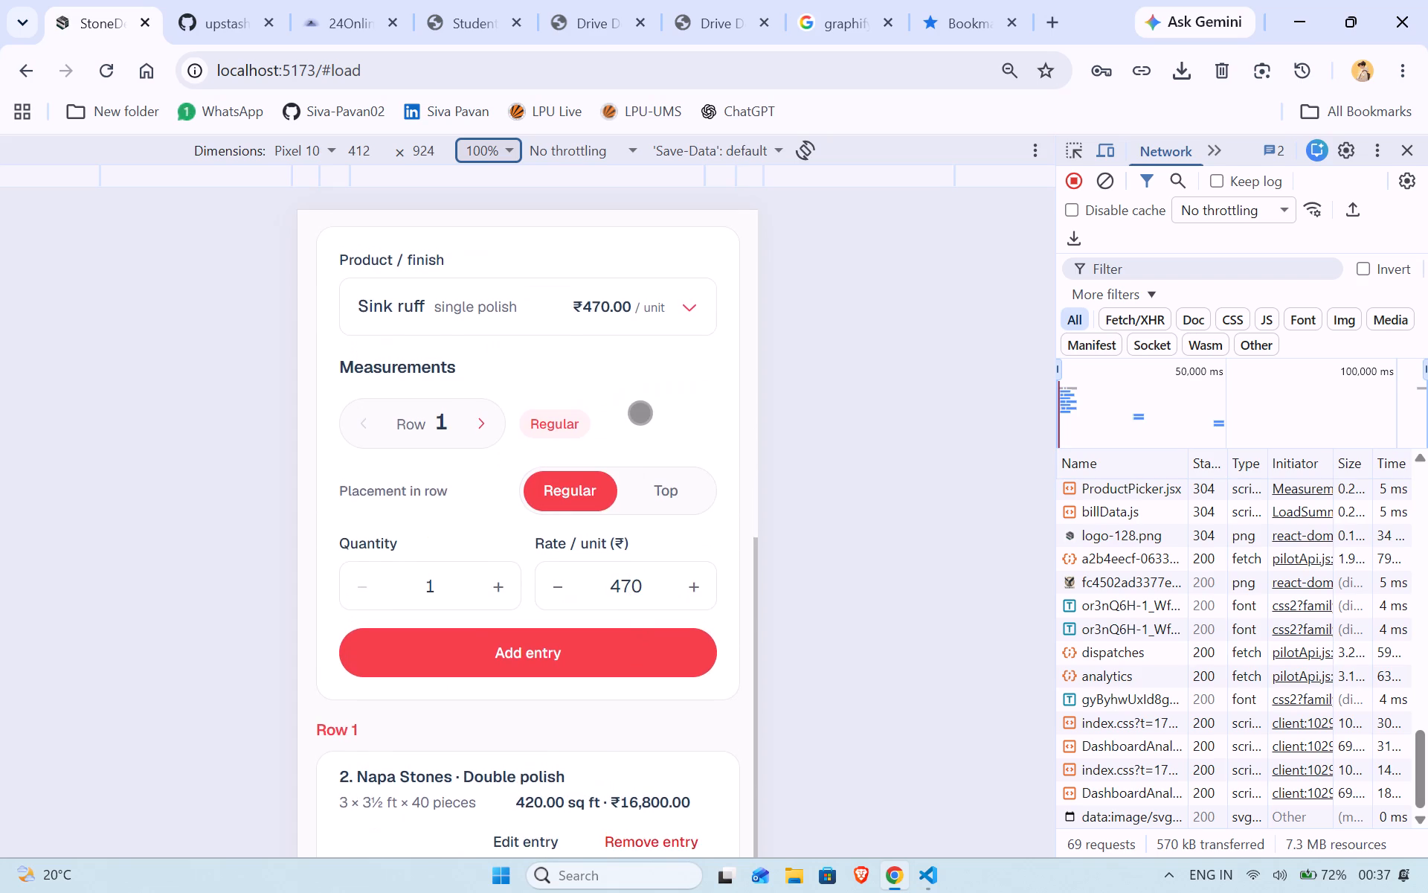
{"action": "scroll", "coordinate": [640, 413], "scroll_direction": "up", "scroll_amount": 3}
{"action": "scroll", "coordinate": [640, 413], "scroll_direction": "down", "scroll_amount": 2}
{"action": "left_click", "coordinate": [691, 500]}
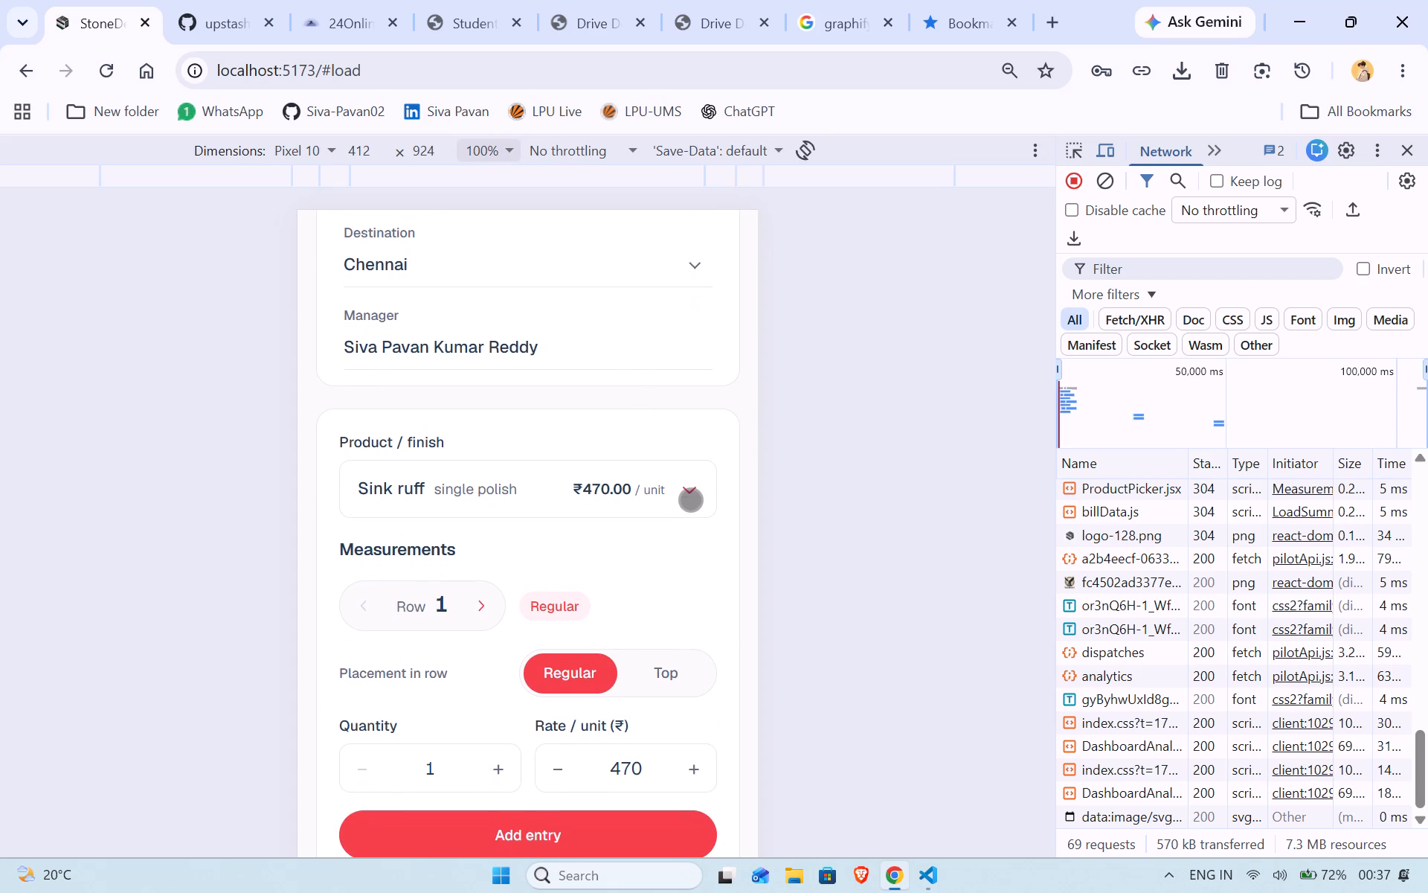
{"action": "scroll", "coordinate": [597, 525], "scroll_direction": "down", "scroll_amount": 2}
{"action": "scroll", "coordinate": [639, 387], "scroll_direction": "down", "scroll_amount": 2}
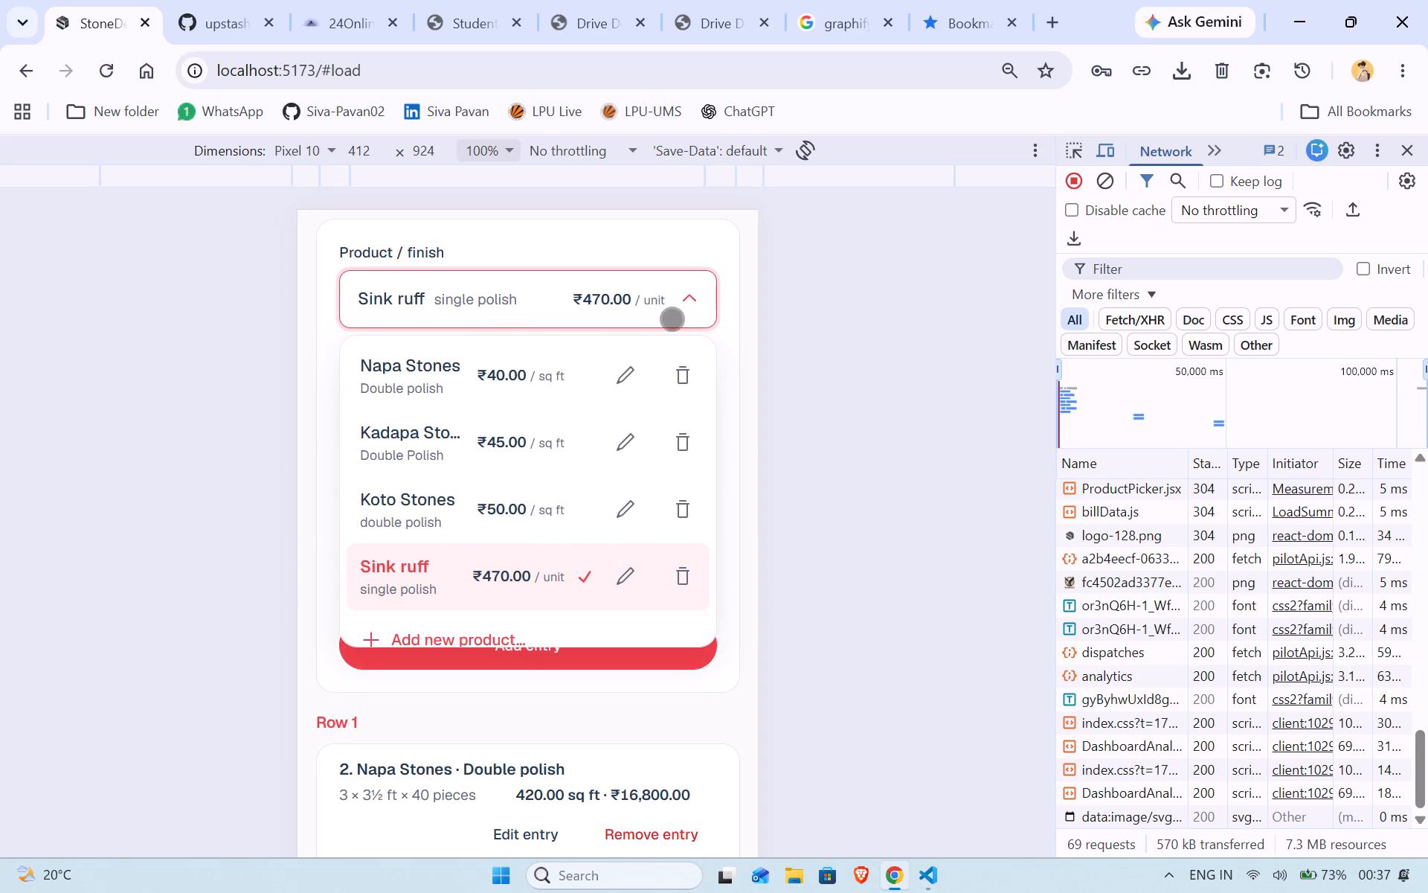
{"action": "left_click", "coordinate": [695, 300]}
{"action": "scroll", "coordinate": [646, 533], "scroll_direction": "down", "scroll_amount": 1}
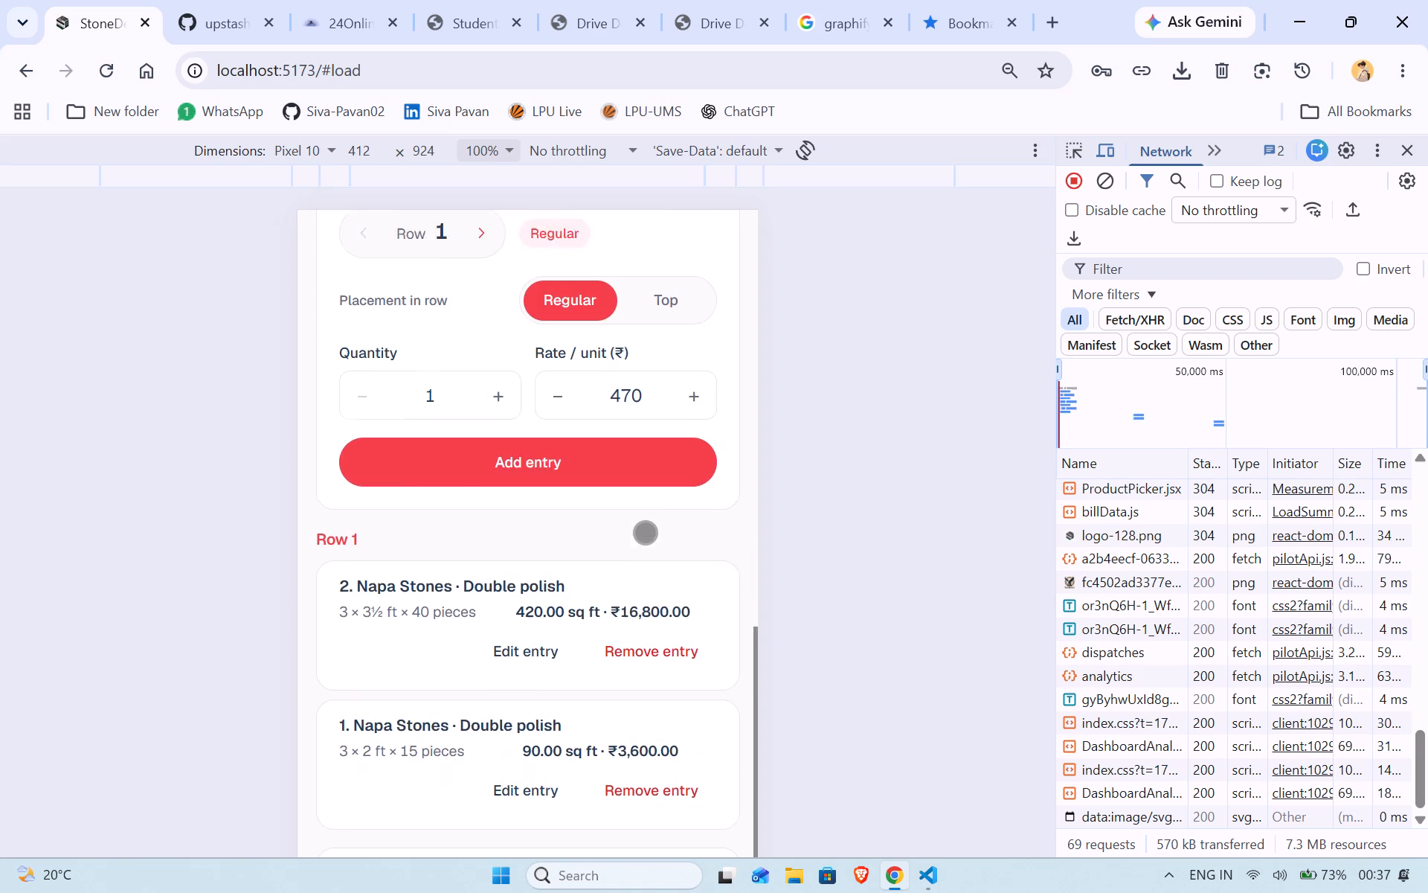
{"action": "scroll", "coordinate": [646, 533], "scroll_direction": "down", "scroll_amount": 1}
{"action": "scroll", "coordinate": [469, 544], "scroll_direction": "up", "scroll_amount": 1}
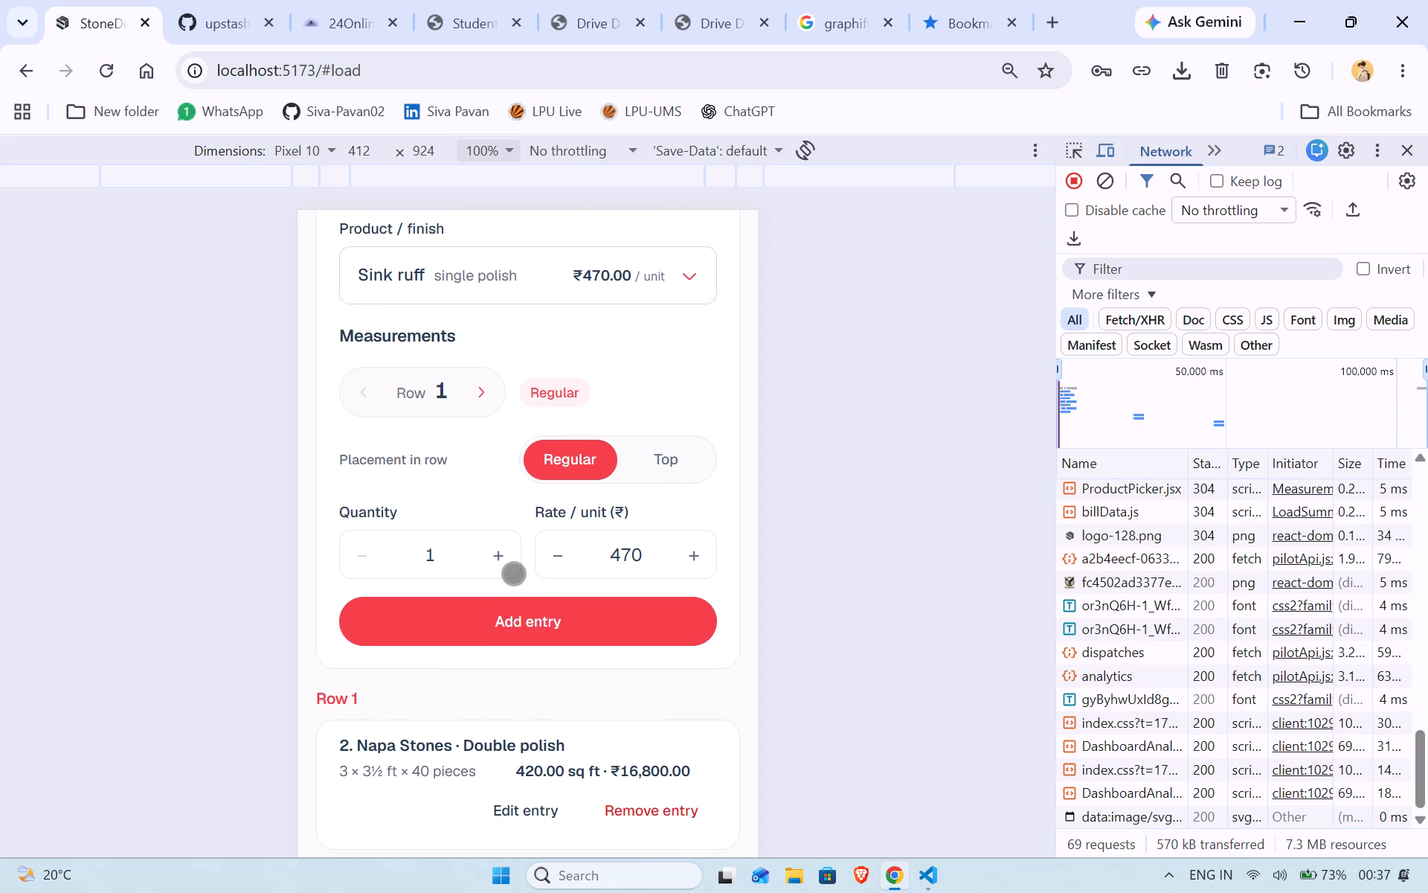
Add a Sink ruff single polish entry to row 1 with Regular placement and quantity 10.
{"action": "triple_click", "coordinate": [501, 554]}
{"action": "triple_click", "coordinate": [501, 554]}
{"action": "double_click", "coordinate": [501, 554]}
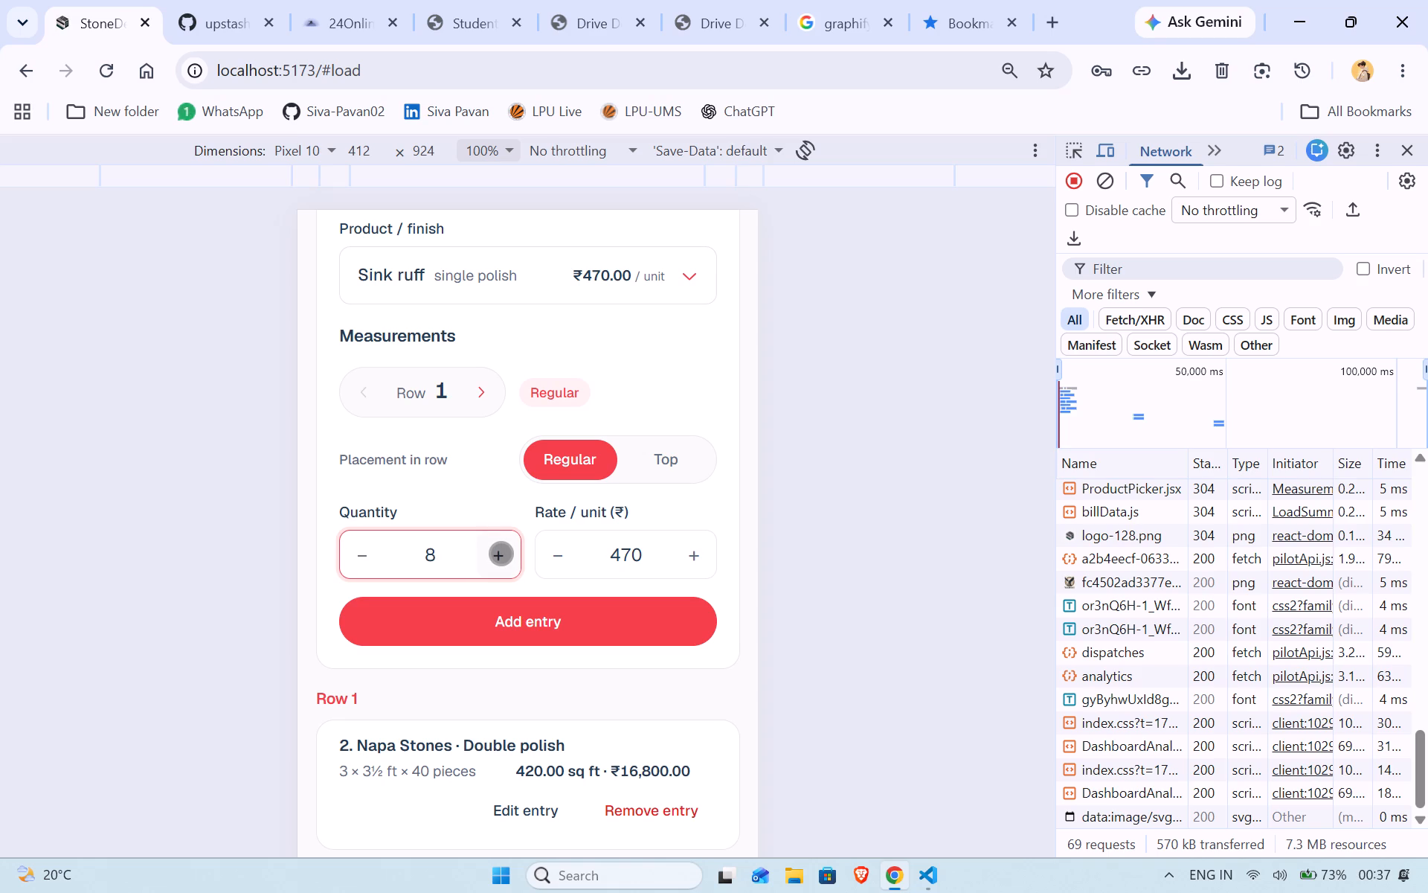
{"action": "left_click", "coordinate": [501, 554]}
{"action": "left_click", "coordinate": [550, 624]}
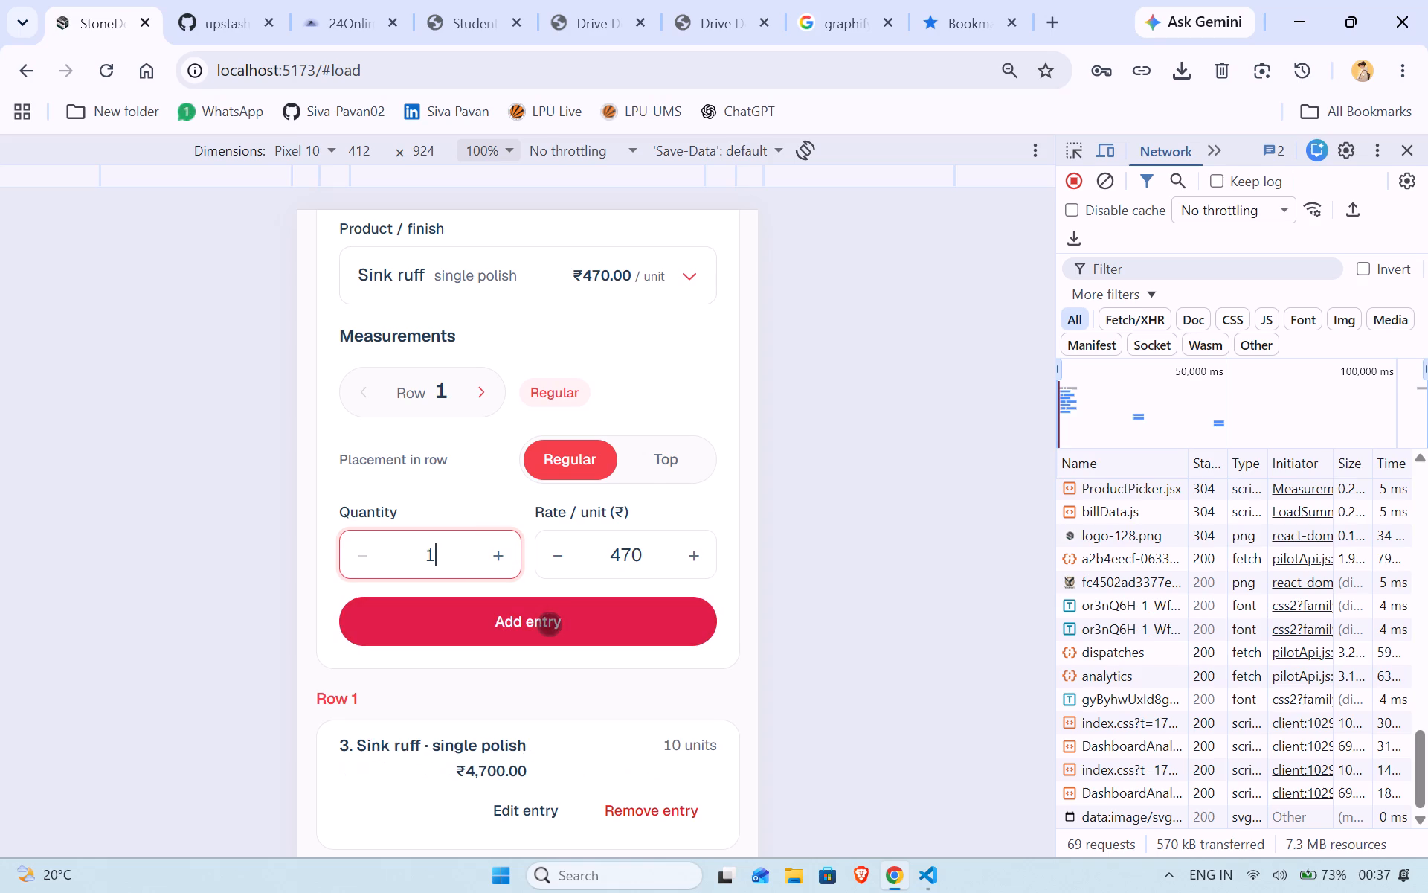
Add another Sink ruff entry to row 1 with Top placement and quantity 10.
{"action": "left_click", "coordinate": [687, 442]}
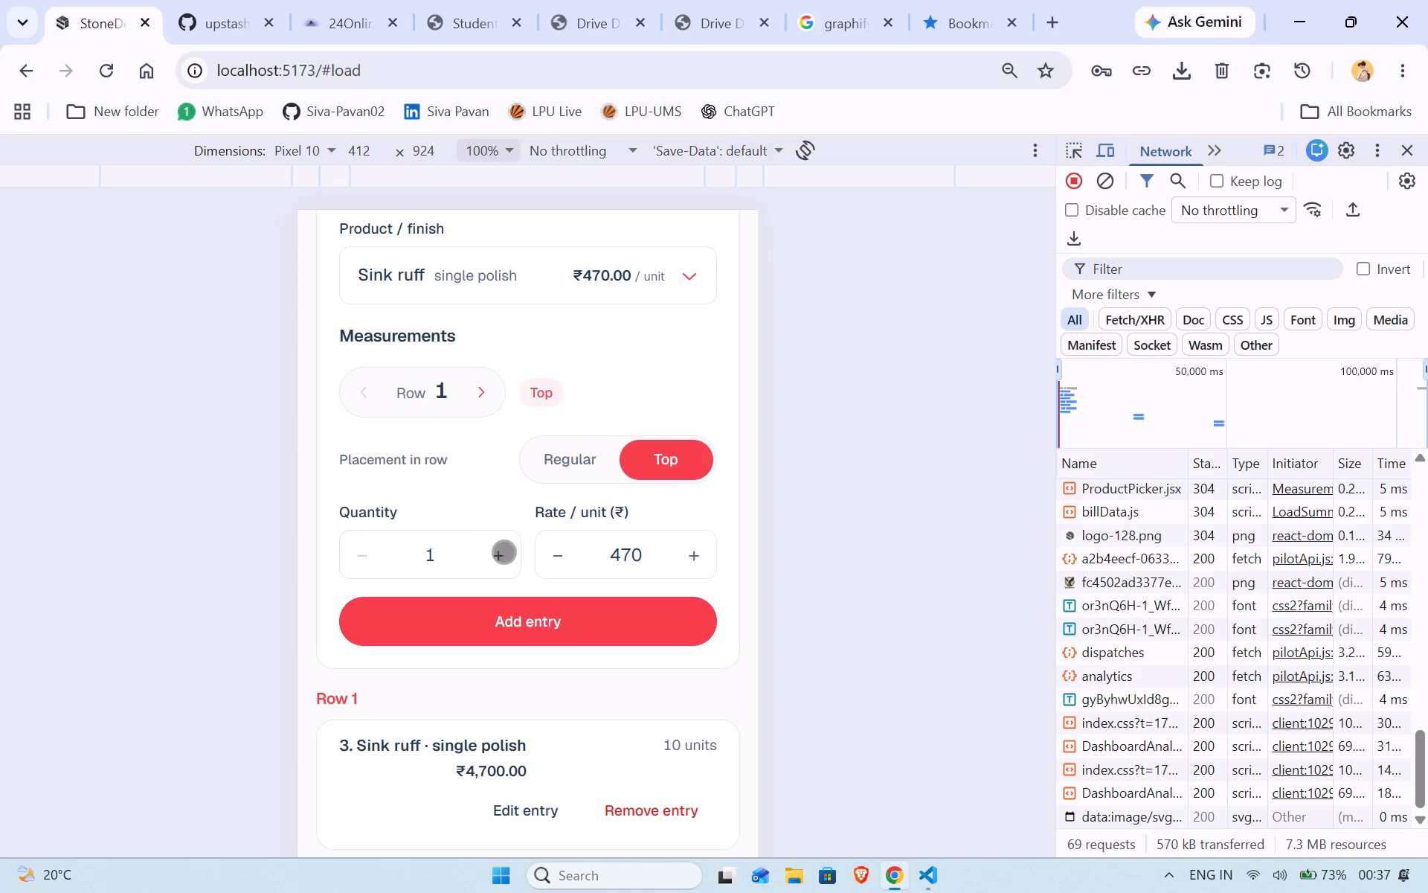
{"action": "triple_click", "coordinate": [504, 552]}
{"action": "triple_click", "coordinate": [504, 552]}
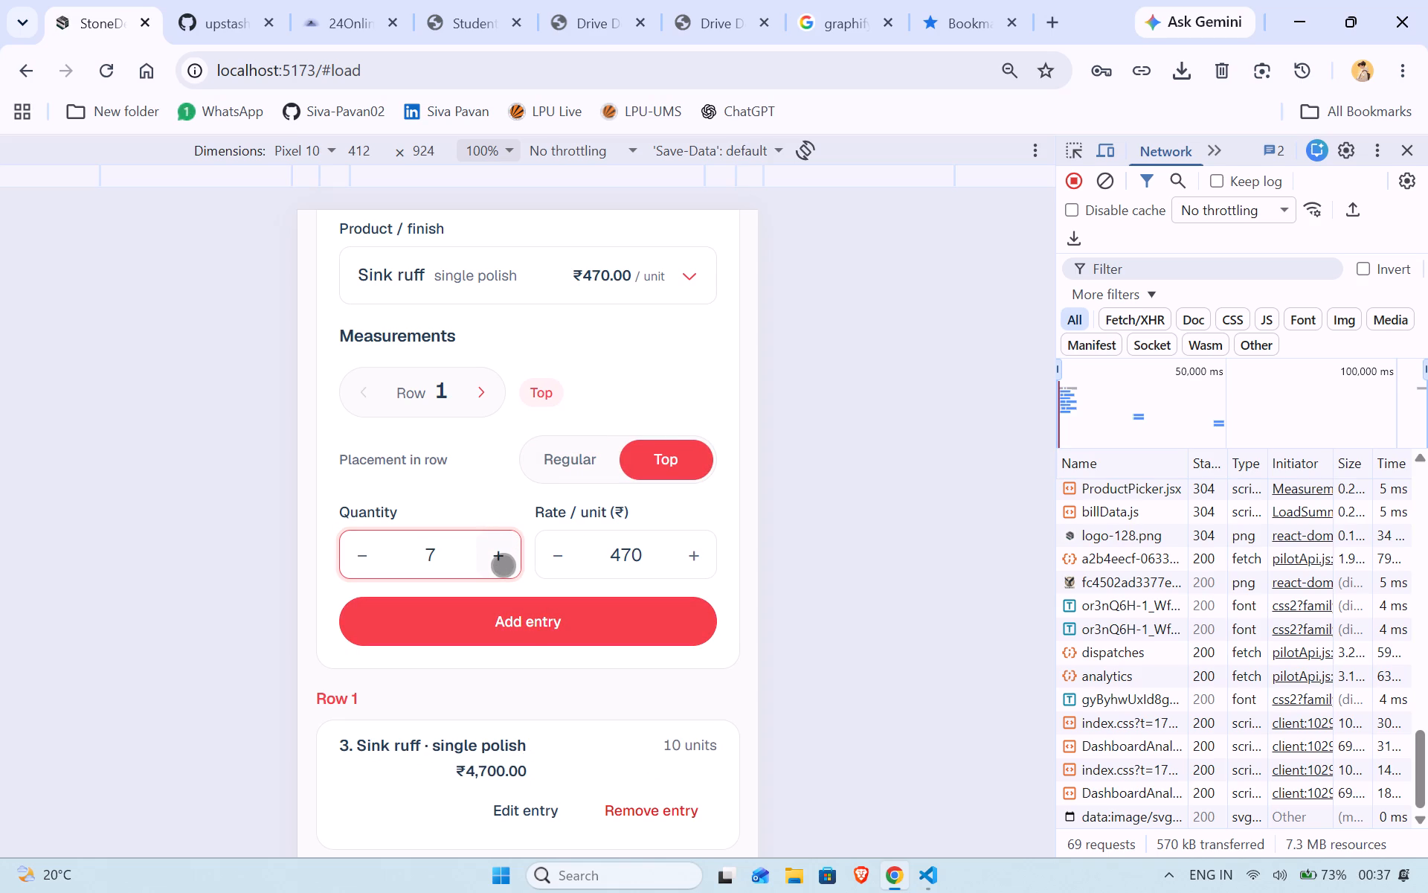
{"action": "double_click", "coordinate": [504, 566]}
{"action": "left_click", "coordinate": [504, 566]}
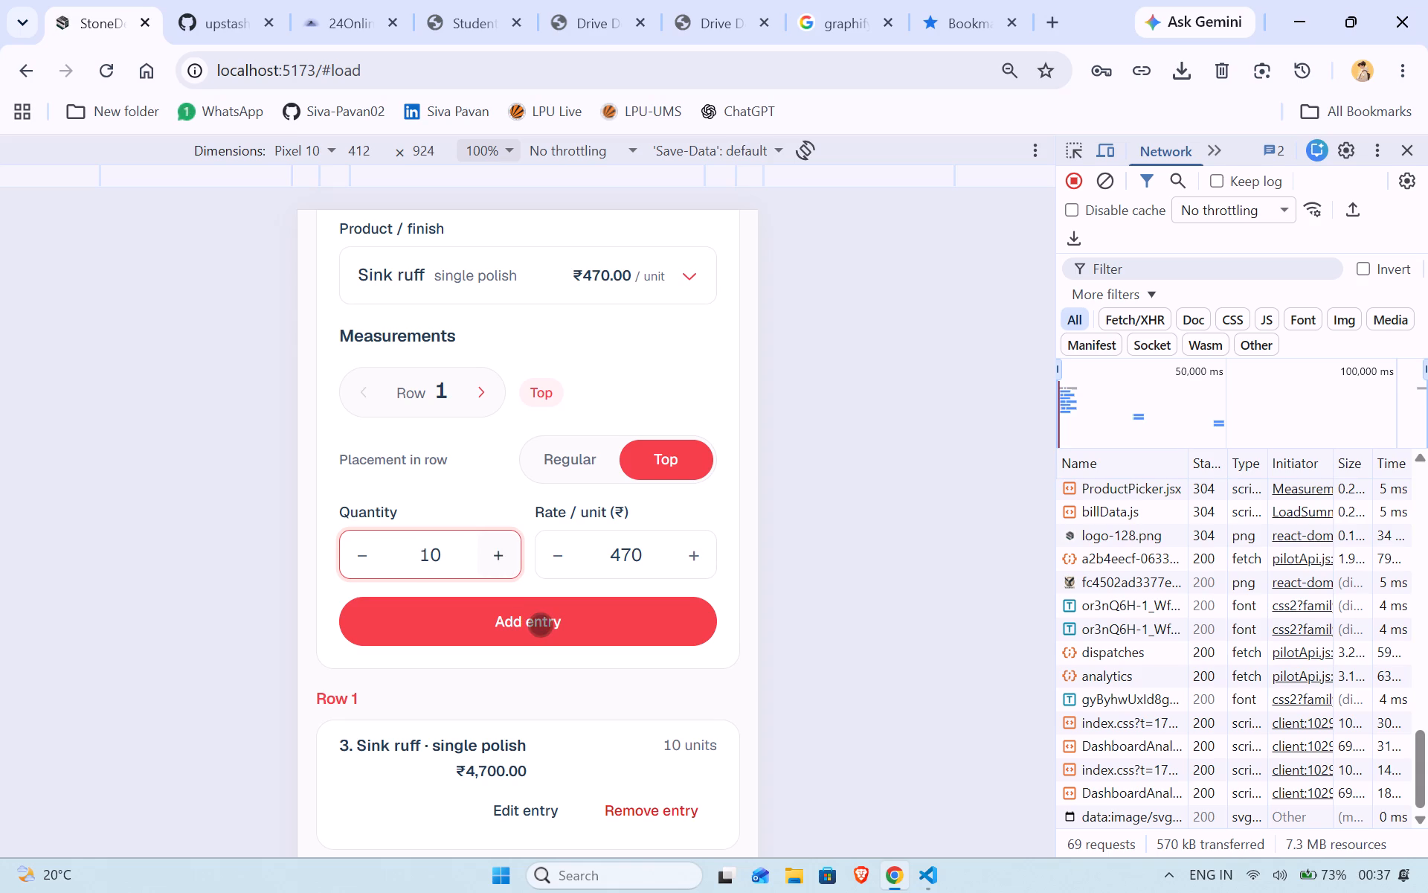
{"action": "left_click", "coordinate": [541, 625]}
{"action": "scroll", "coordinate": [541, 625], "scroll_direction": "down", "scroll_amount": 1}
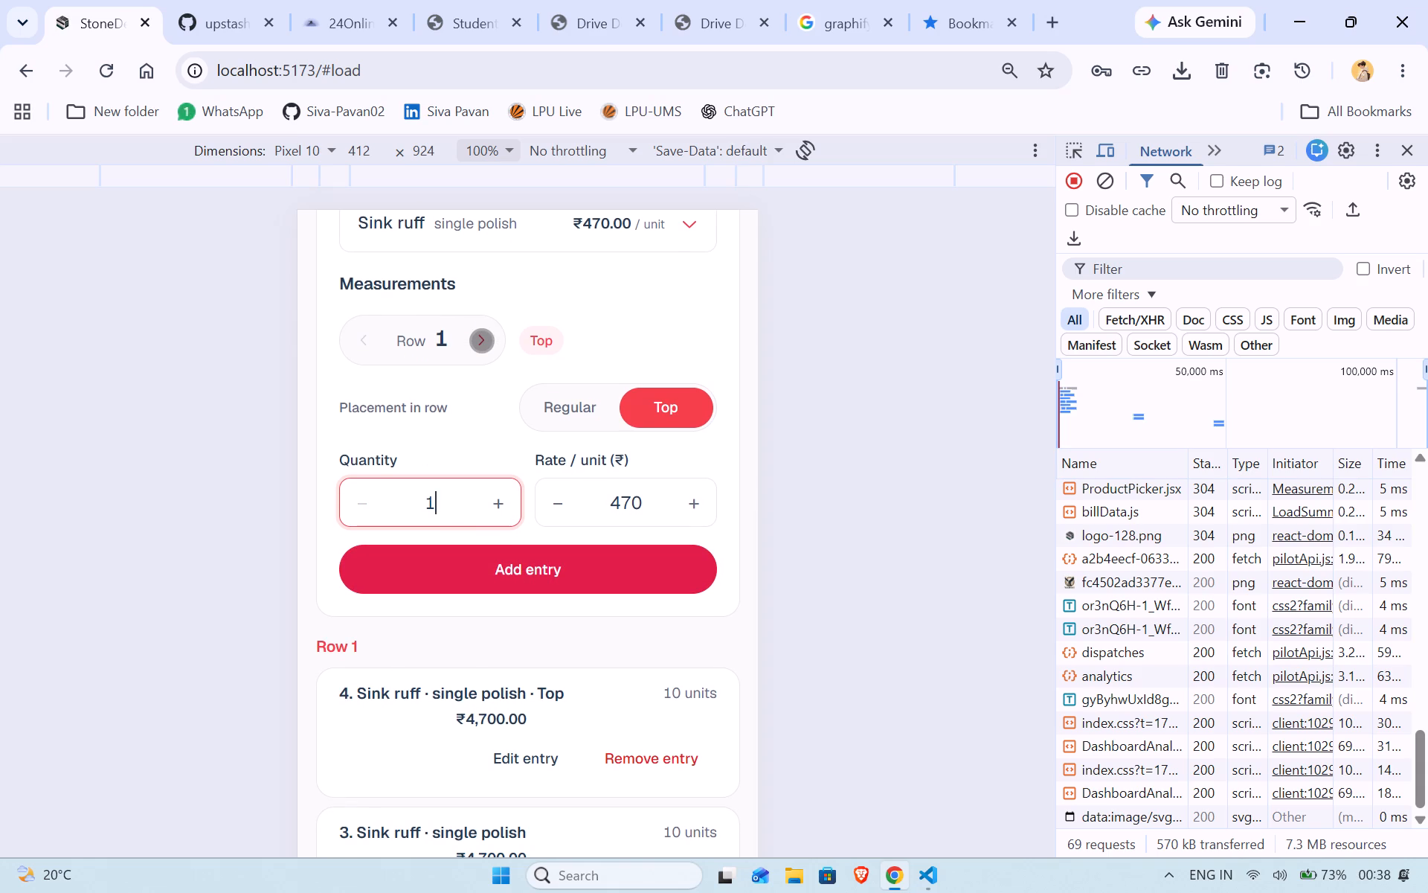
Advance to row 2 and add a Sink ruff entry with Regular placement and quantity 1.
{"action": "left_click", "coordinate": [482, 341]}
{"action": "left_click", "coordinate": [513, 557]}
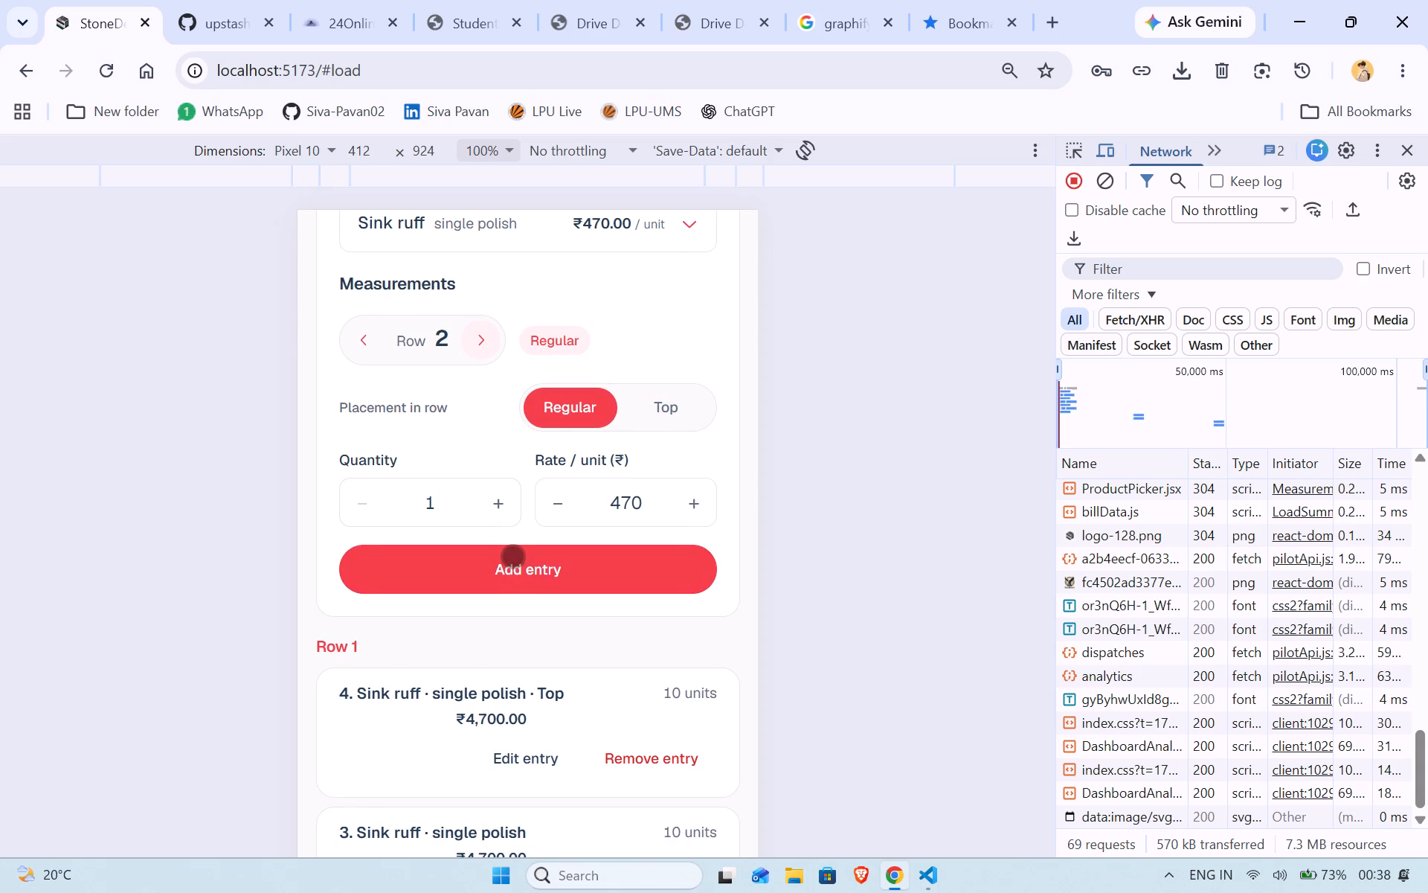
Add a Napa Stones Double polish entry to row 2 with length 3.5 ft, width 4.2 ft and quantity 15.
{"action": "scroll", "coordinate": [514, 361], "scroll_direction": "up", "scroll_amount": 2}
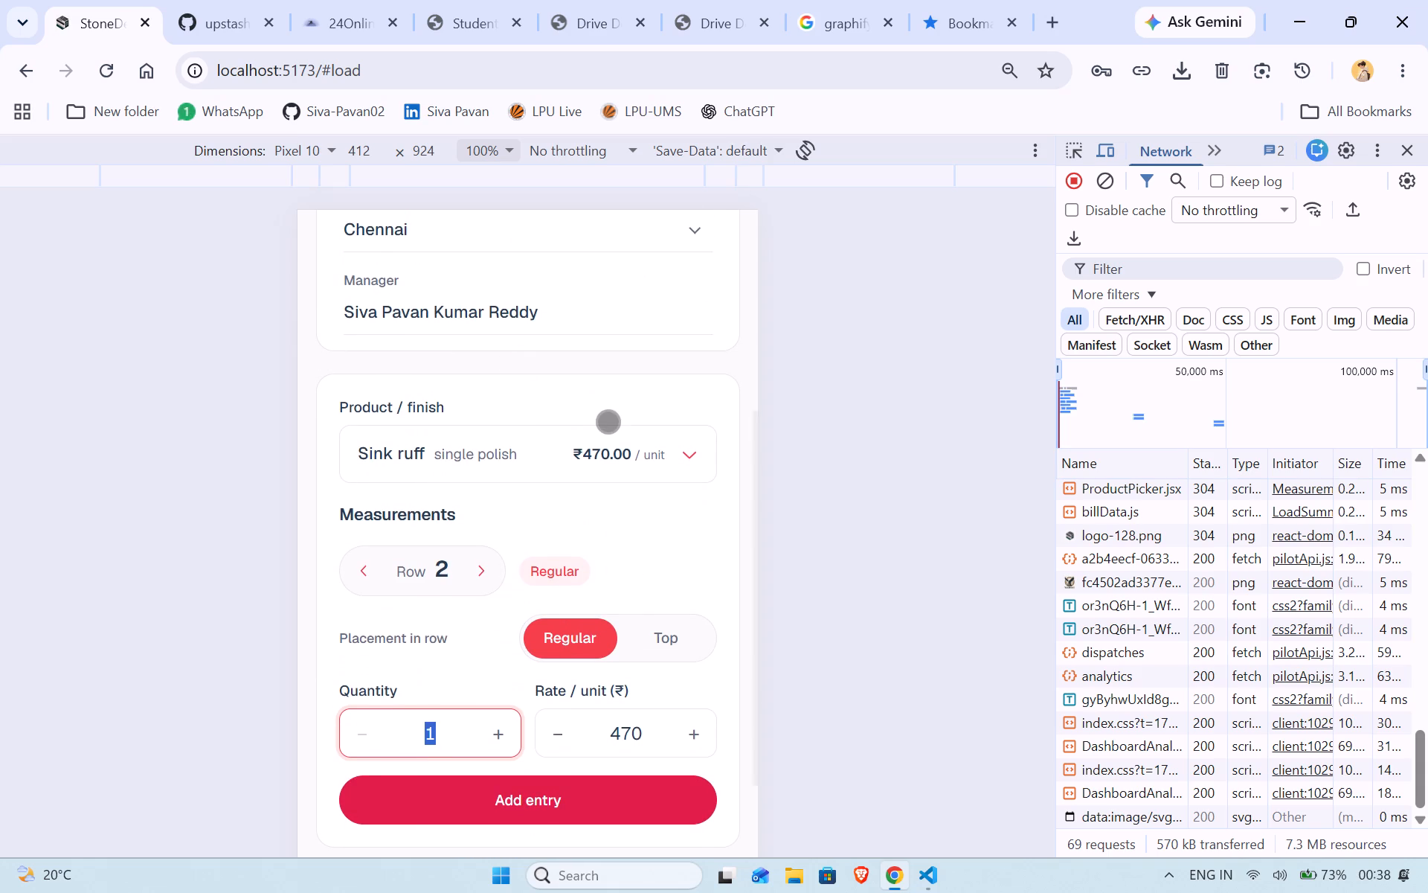
{"action": "left_click", "coordinate": [625, 452]}
{"action": "left_click", "coordinate": [462, 551]}
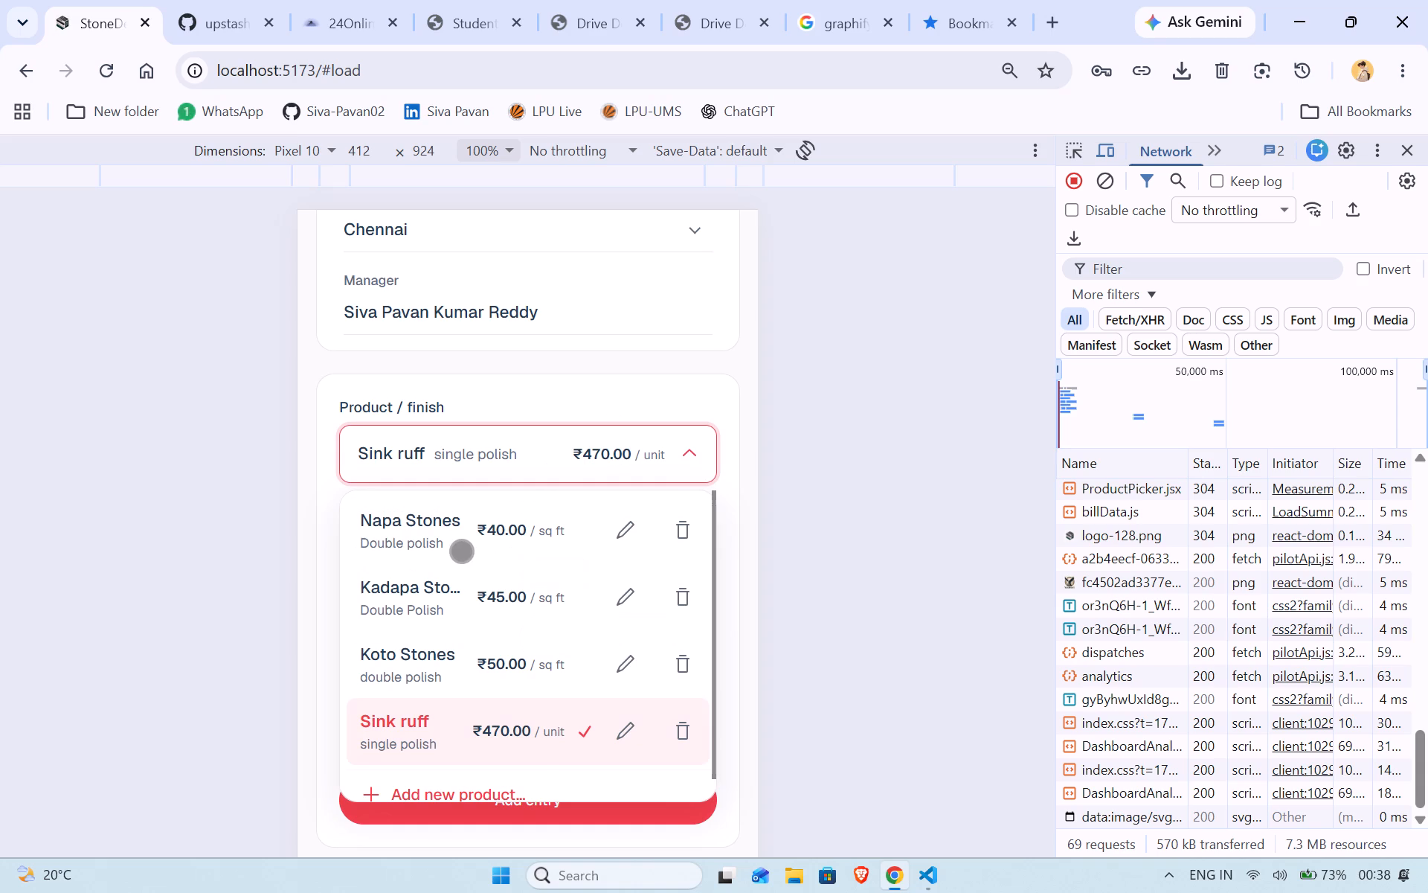
{"action": "scroll", "coordinate": [538, 650], "scroll_direction": "down", "scroll_amount": 1}
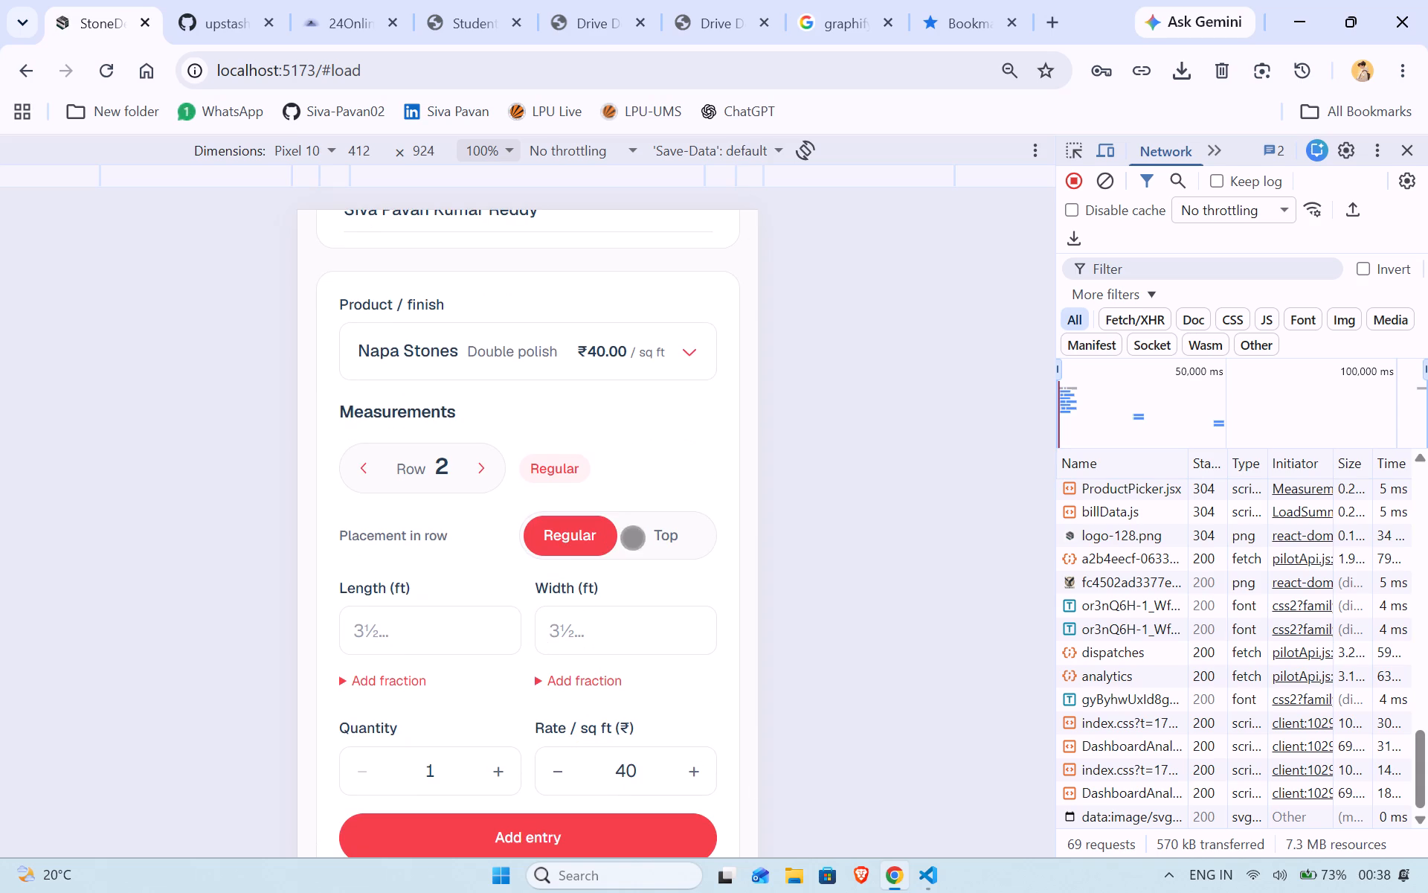
{"action": "left_click", "coordinate": [406, 629]}
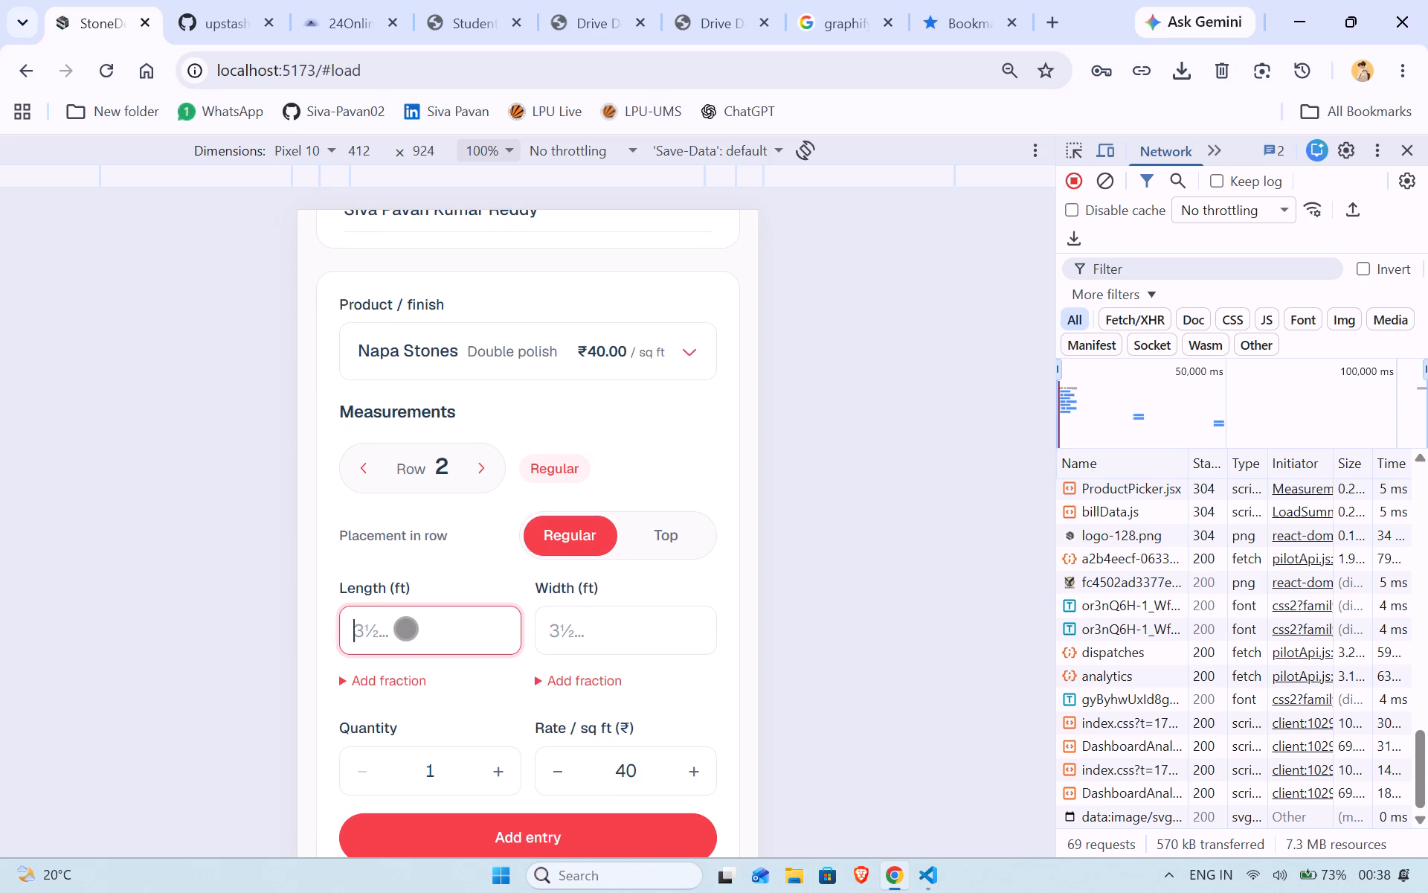
{"action": "type", "text": "3.5"}
{"action": "key", "text": "Return"}
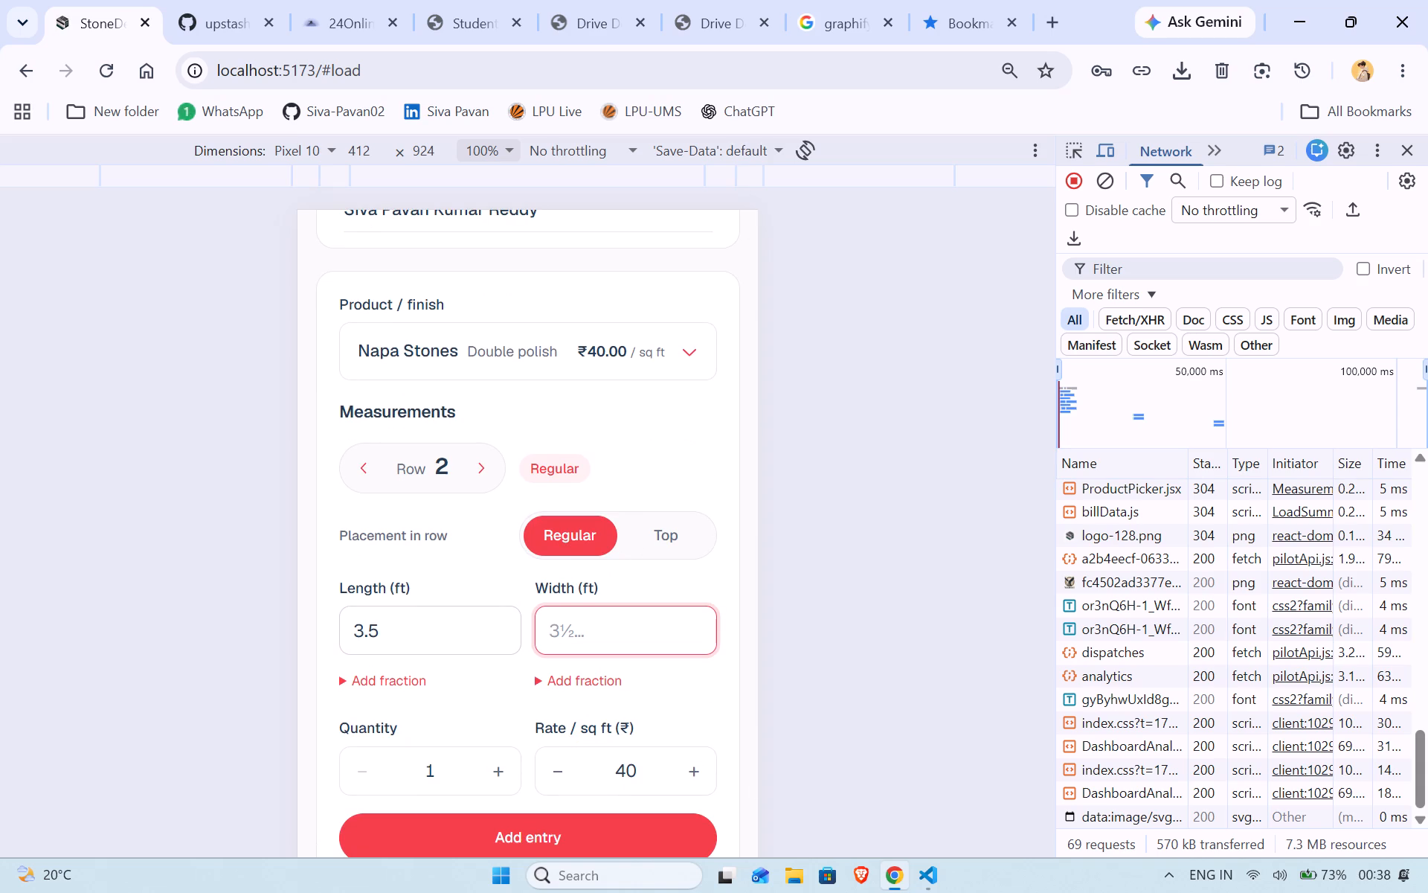
{"action": "type", "text": "4.2"}
{"action": "key", "text": "Return"}
{"action": "type", "text": "15"}
{"action": "key", "text": "Return"}
{"action": "key", "text": "Return"}
Scale the Pixel 10 preview to 75% and switch the browser to full screen to fit the load summary.
{"action": "scroll", "coordinate": [489, 502], "scroll_direction": "down", "scroll_amount": 3}
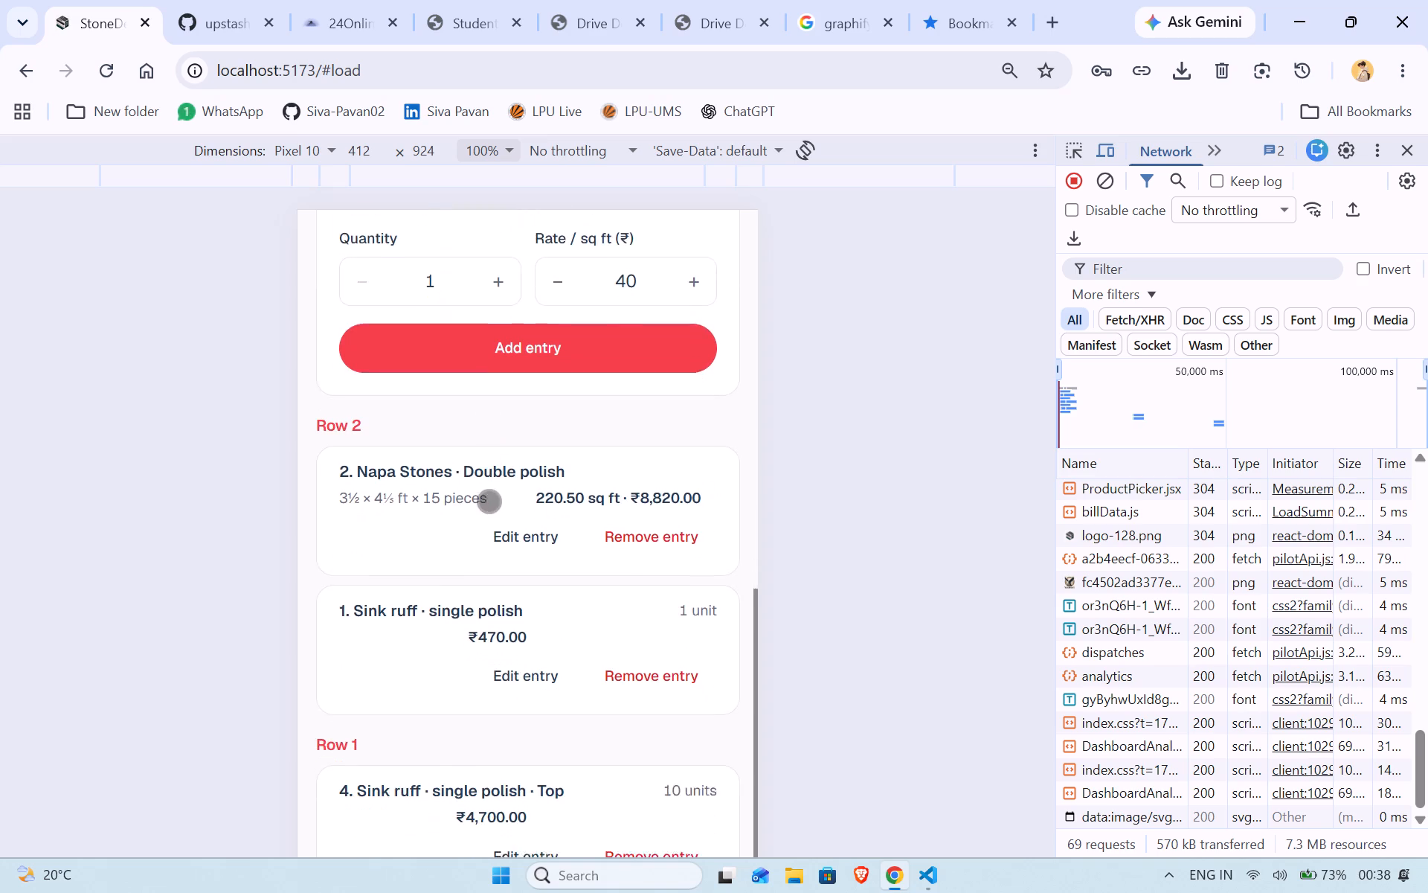
{"action": "scroll", "coordinate": [602, 661], "scroll_direction": "down", "scroll_amount": 7}
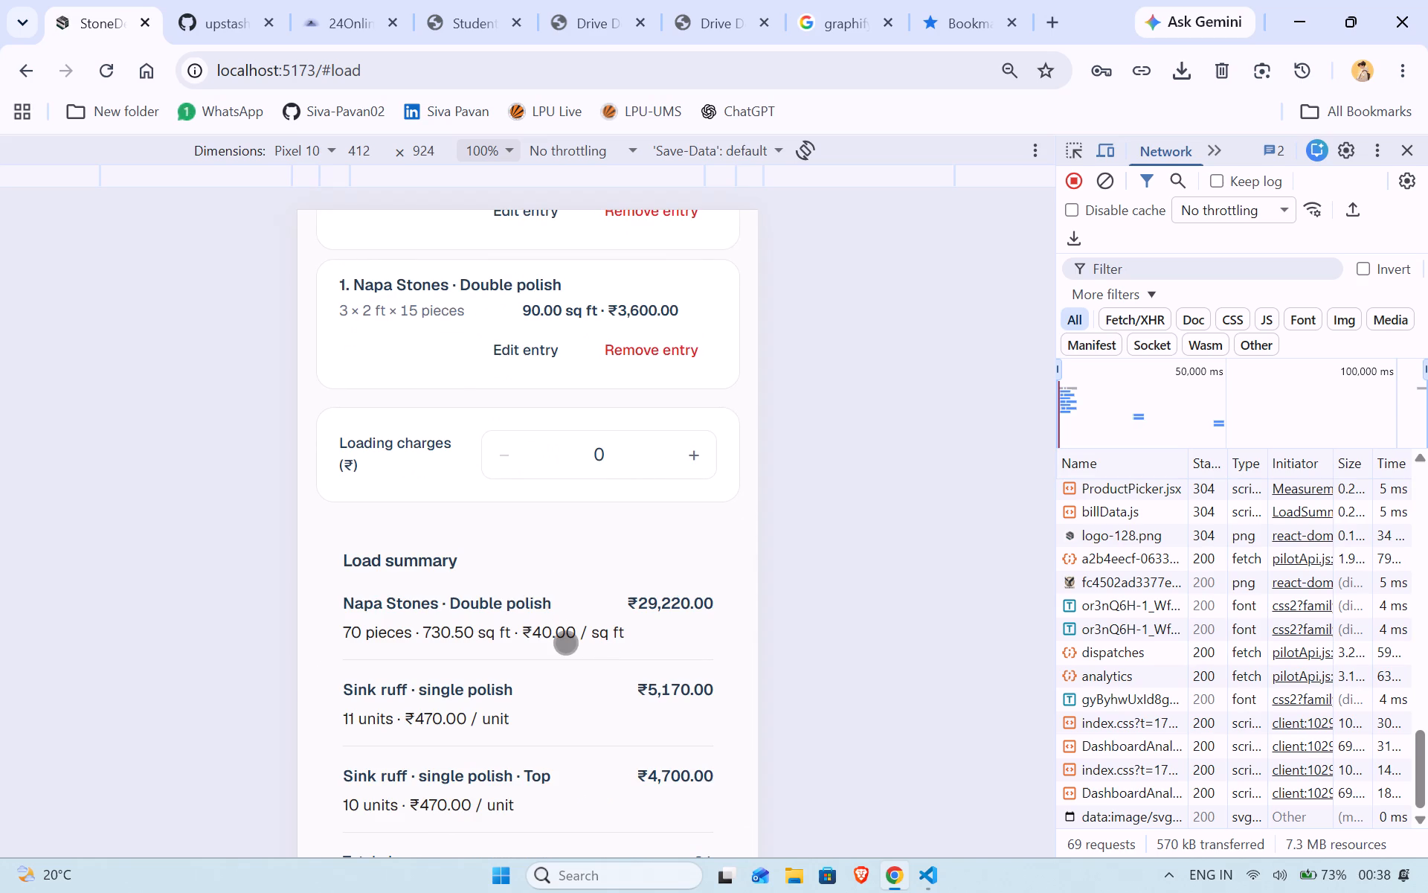
{"action": "scroll", "coordinate": [566, 643], "scroll_direction": "down", "scroll_amount": 6}
{"action": "scroll", "coordinate": [823, 555], "scroll_direction": "down", "scroll_amount": 7}
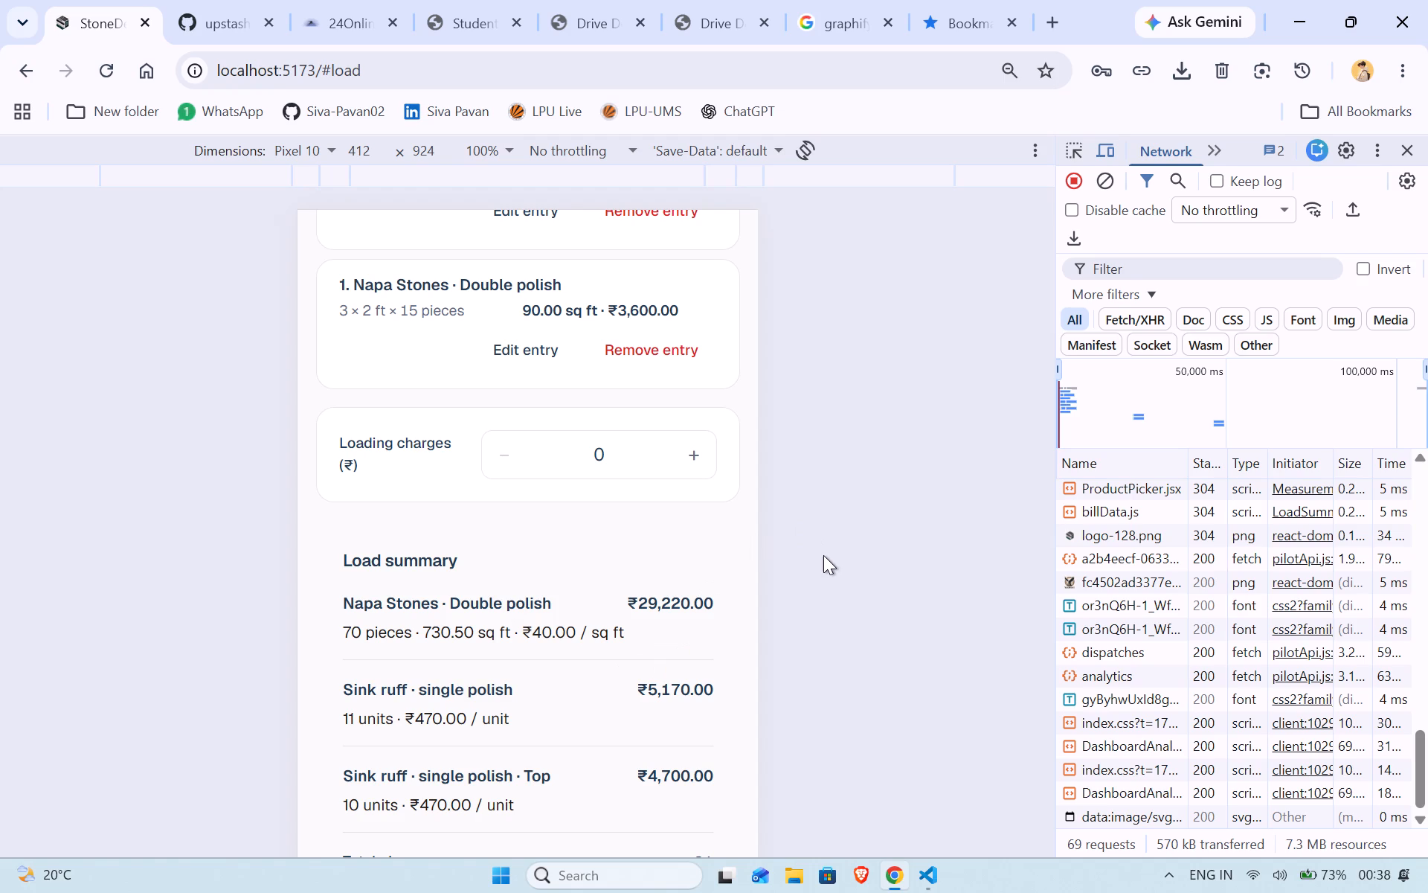
{"action": "scroll", "coordinate": [823, 555], "scroll_direction": "down", "scroll_amount": 1}
{"action": "left_click", "coordinate": [588, 152]}
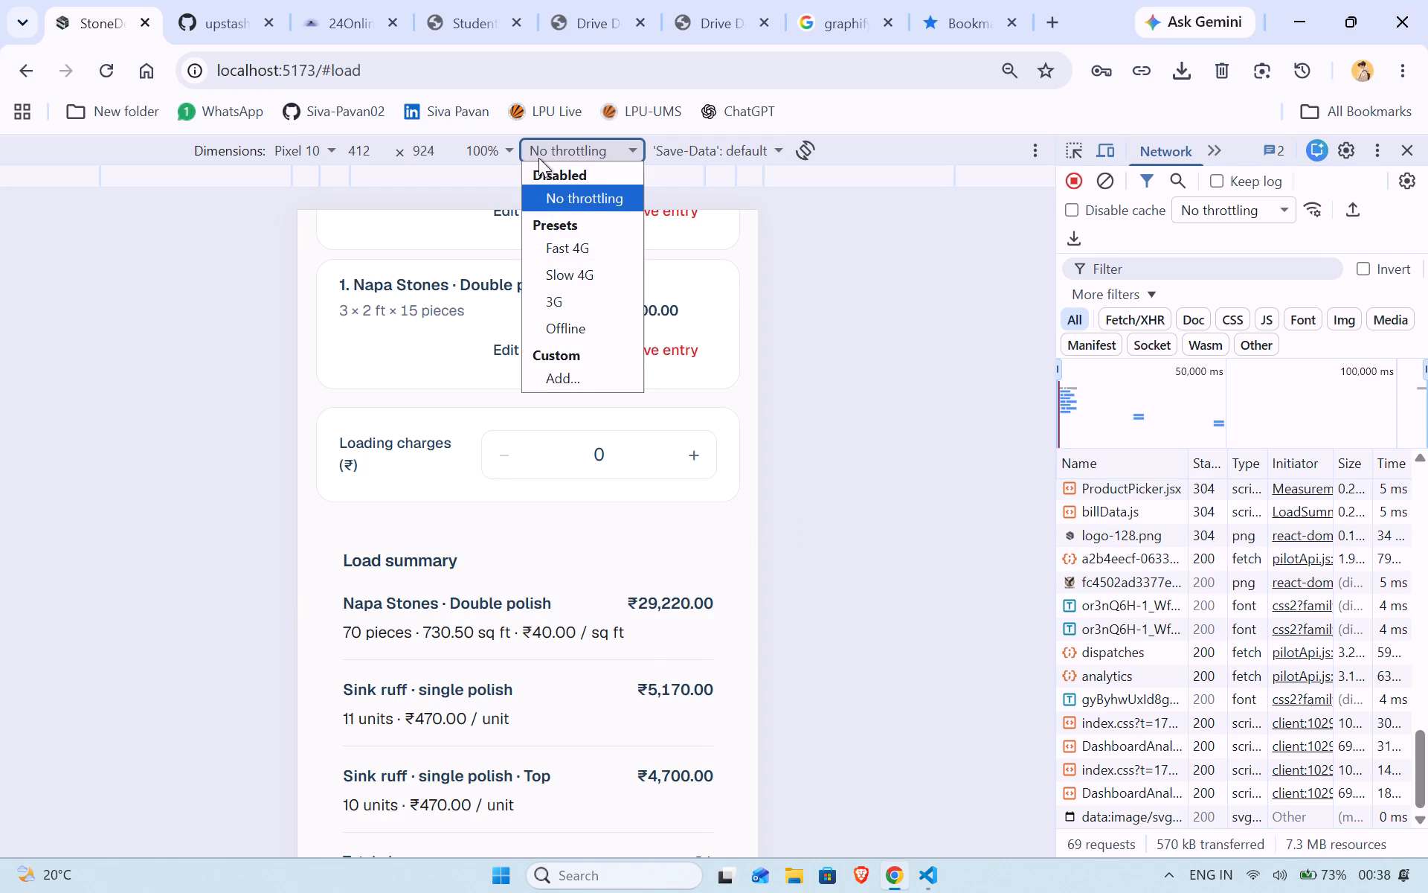
{"action": "left_click", "coordinate": [472, 141]}
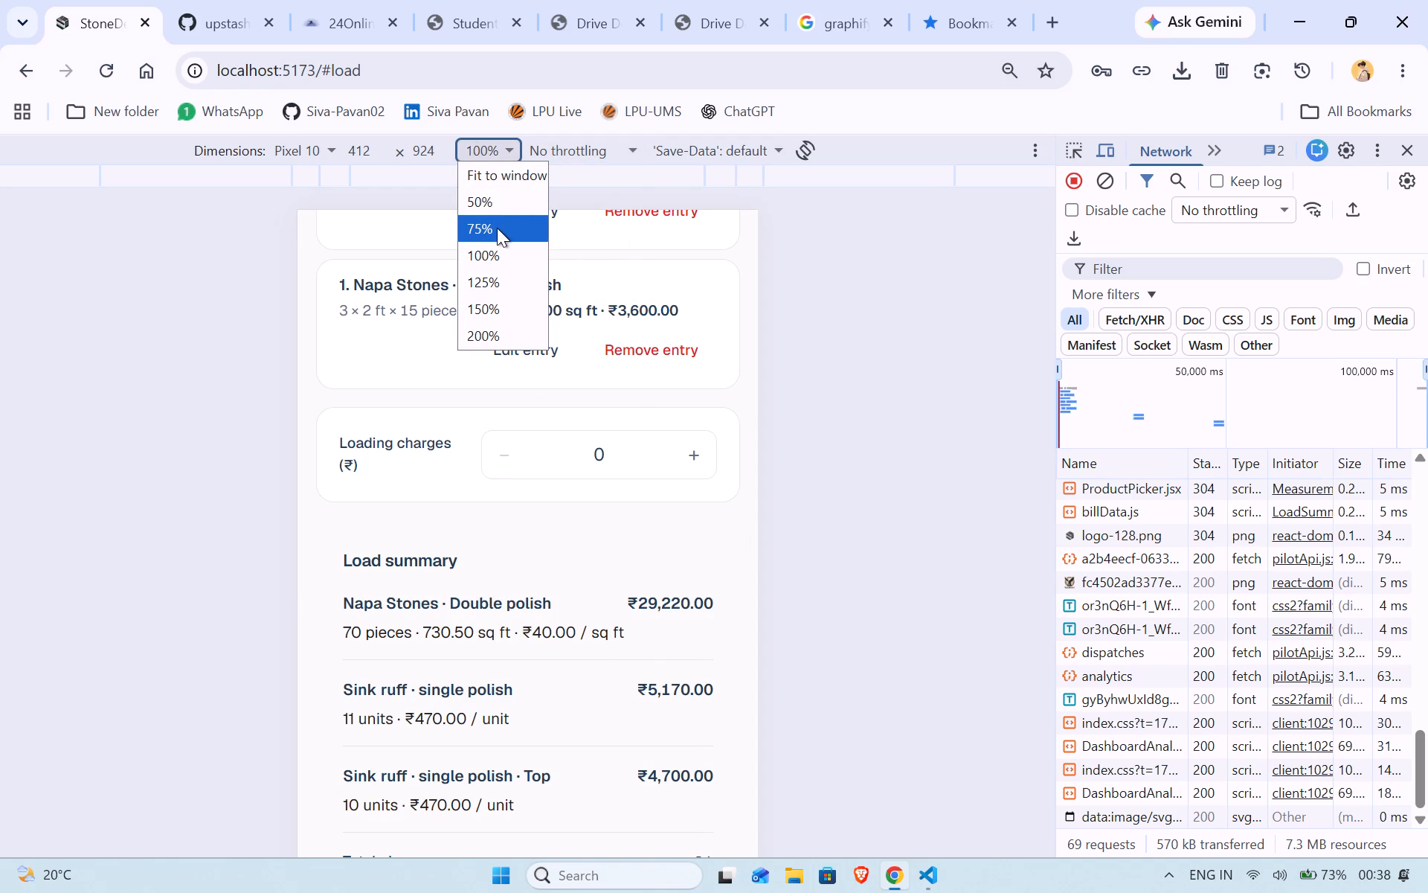
{"action": "left_click", "coordinate": [497, 228]}
{"action": "scroll", "coordinate": [672, 490], "scroll_direction": "down", "scroll_amount": 2}
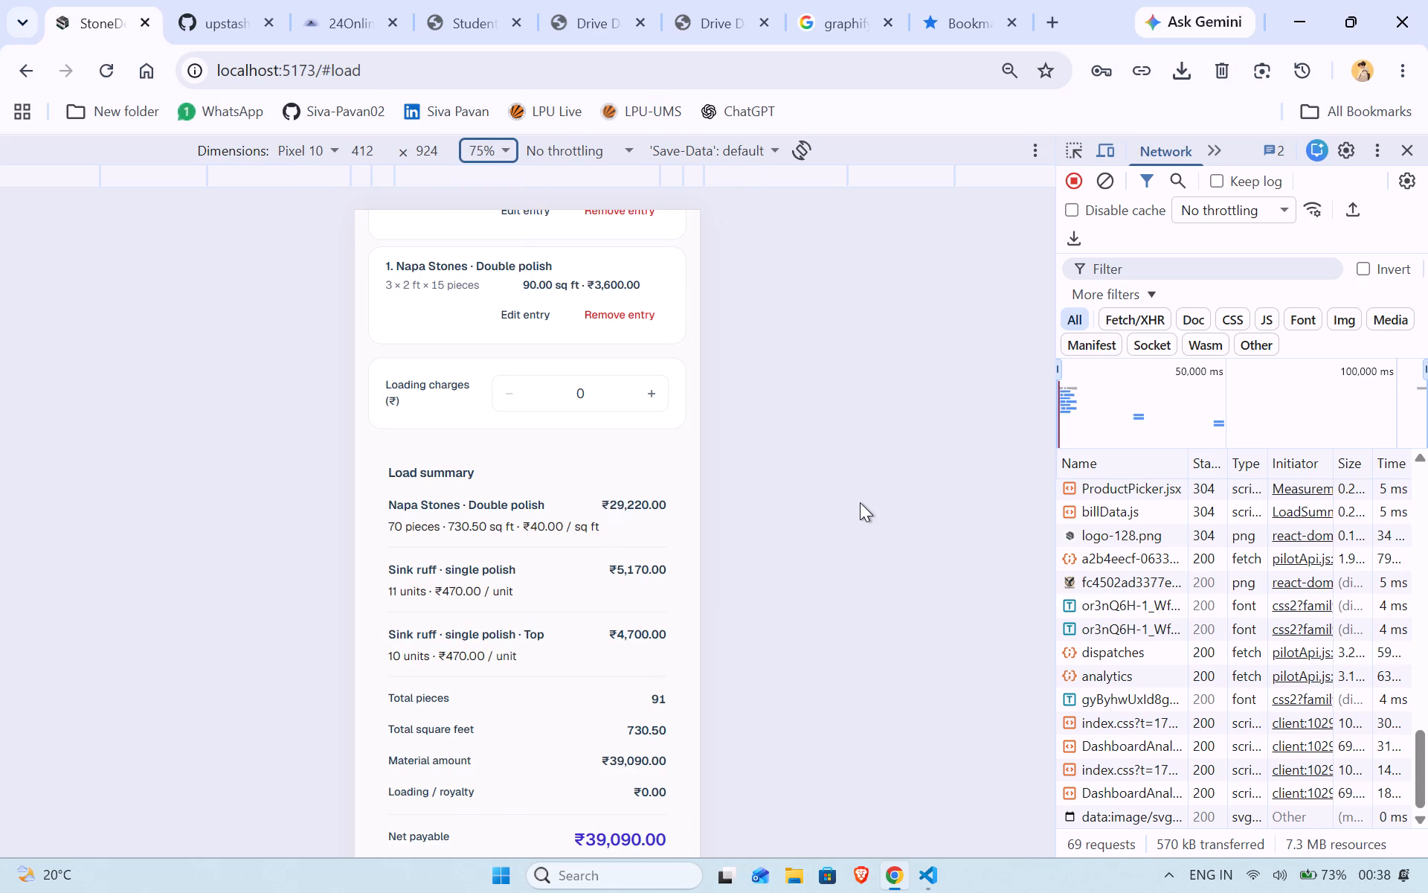
{"action": "key", "text": "F11"}
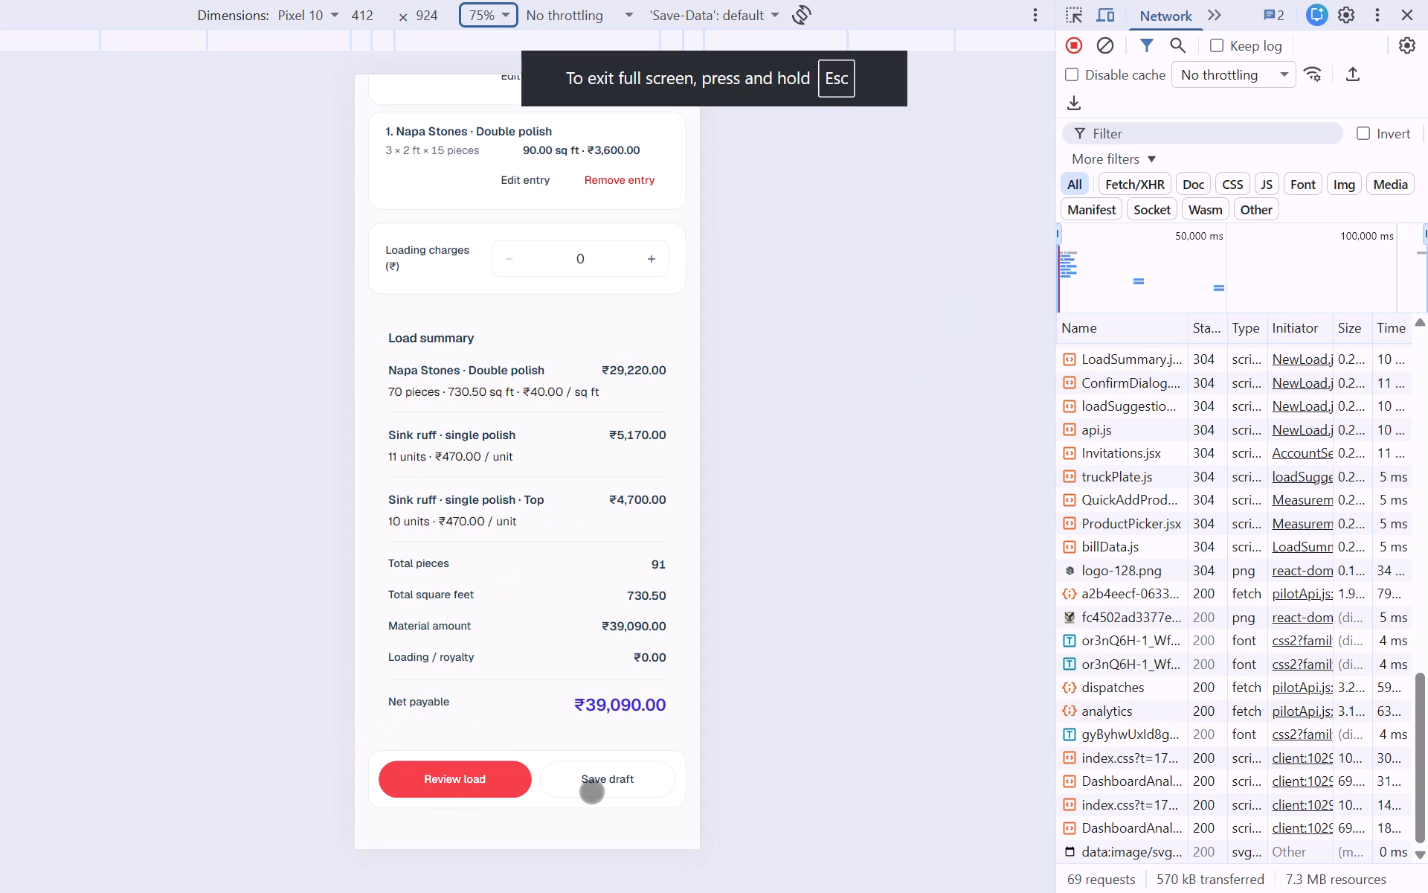
Open the load for review and check its party details, row 1 and row 2 entries, and load summary.
{"action": "left_click", "coordinate": [508, 794]}
{"action": "scroll", "coordinate": [561, 711], "scroll_direction": "down", "scroll_amount": 2}
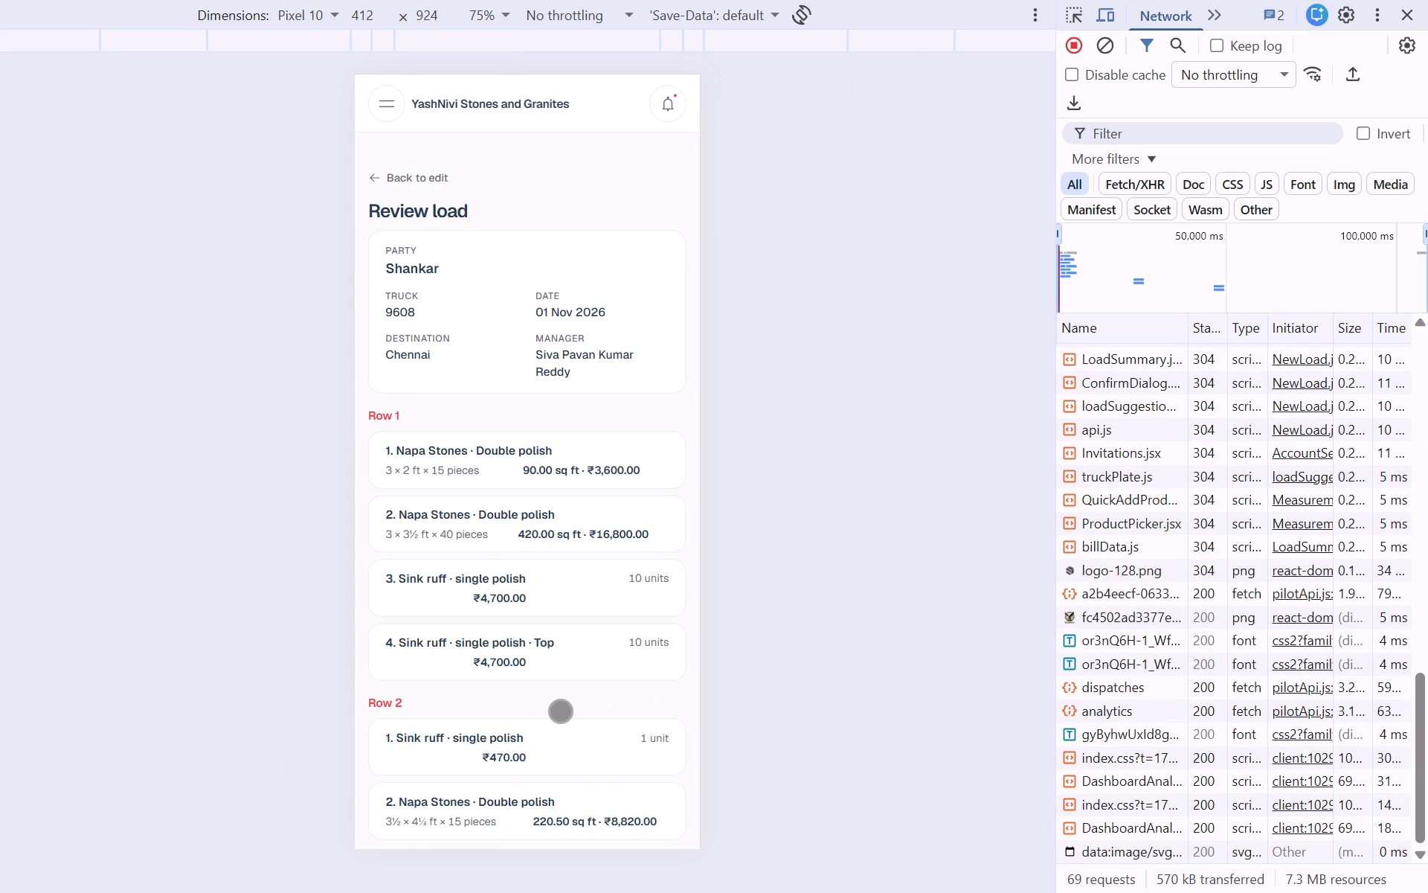
{"action": "scroll", "coordinate": [561, 711], "scroll_direction": "down", "scroll_amount": 3}
{"action": "scroll", "coordinate": [563, 568], "scroll_direction": "up", "scroll_amount": 2}
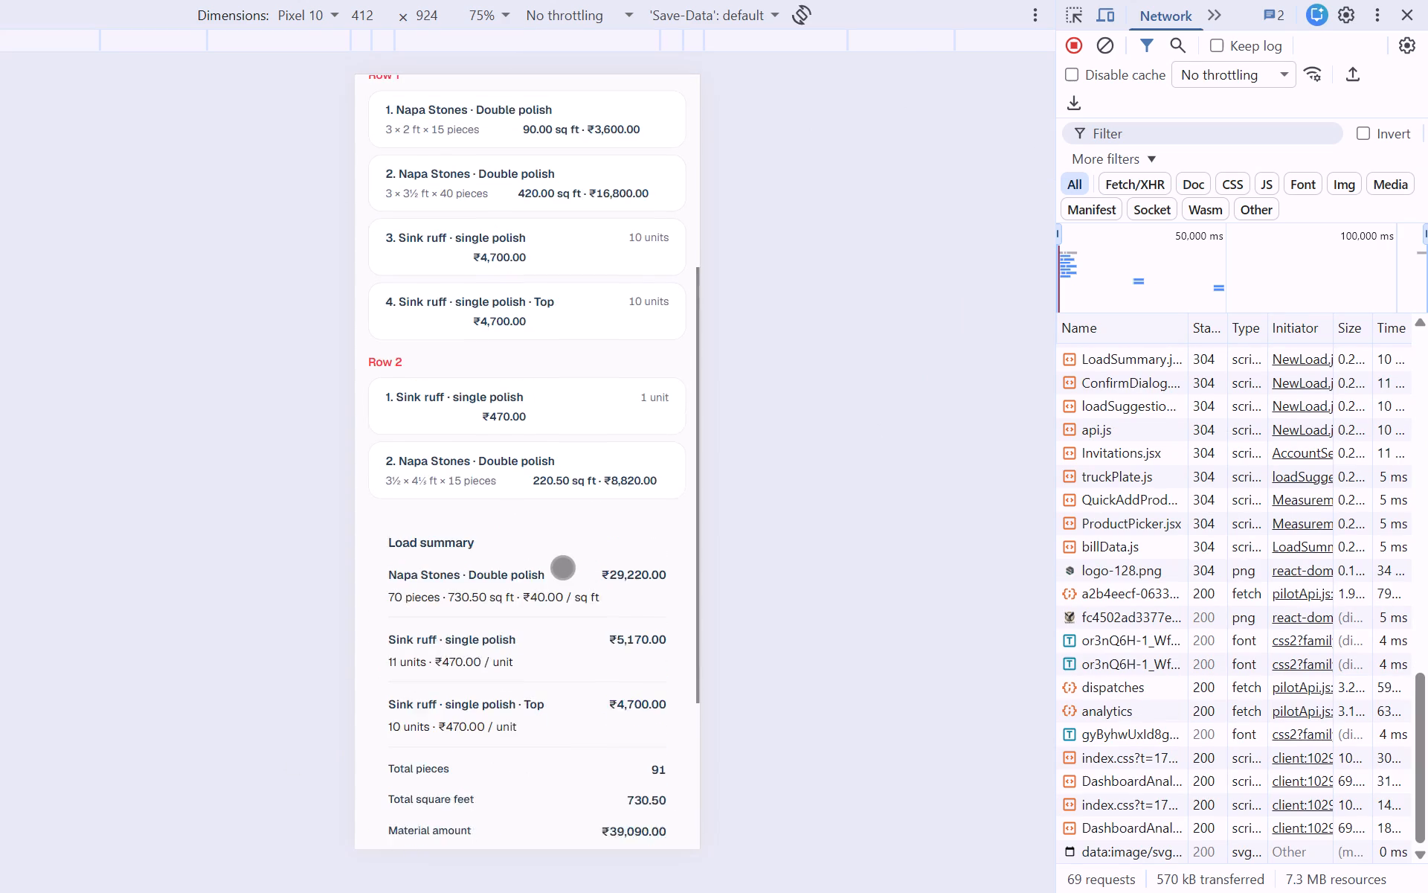
{"action": "scroll", "coordinate": [563, 568], "scroll_direction": "down", "scroll_amount": 1}
{"action": "scroll", "coordinate": [562, 645], "scroll_direction": "down", "scroll_amount": 2}
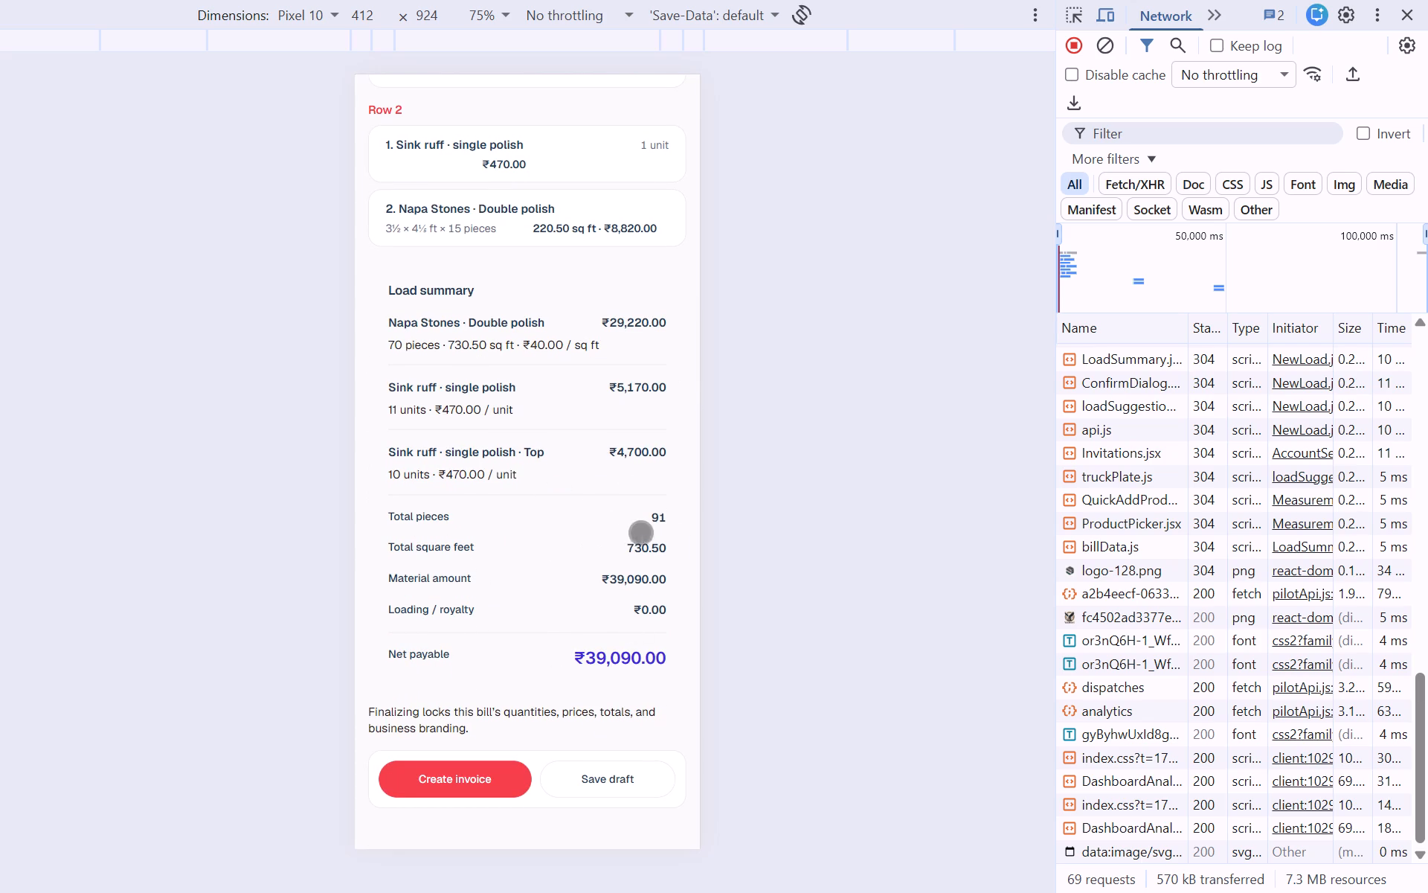
{"action": "scroll", "coordinate": [619, 516], "scroll_direction": "up", "scroll_amount": 1}
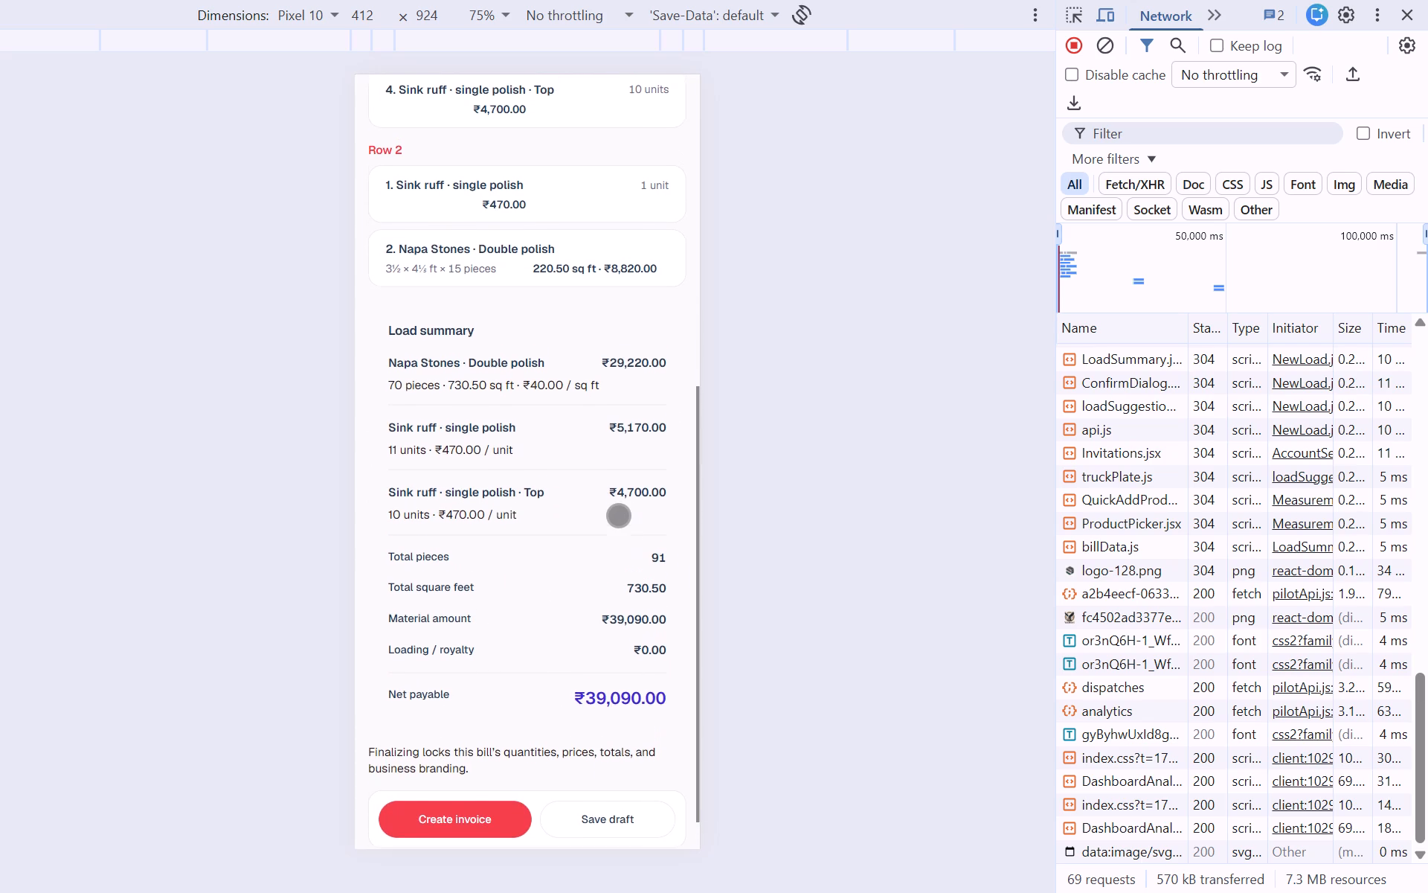
{"action": "scroll", "coordinate": [619, 516], "scroll_direction": "up", "scroll_amount": 1}
{"action": "scroll", "coordinate": [558, 481], "scroll_direction": "up", "scroll_amount": 2}
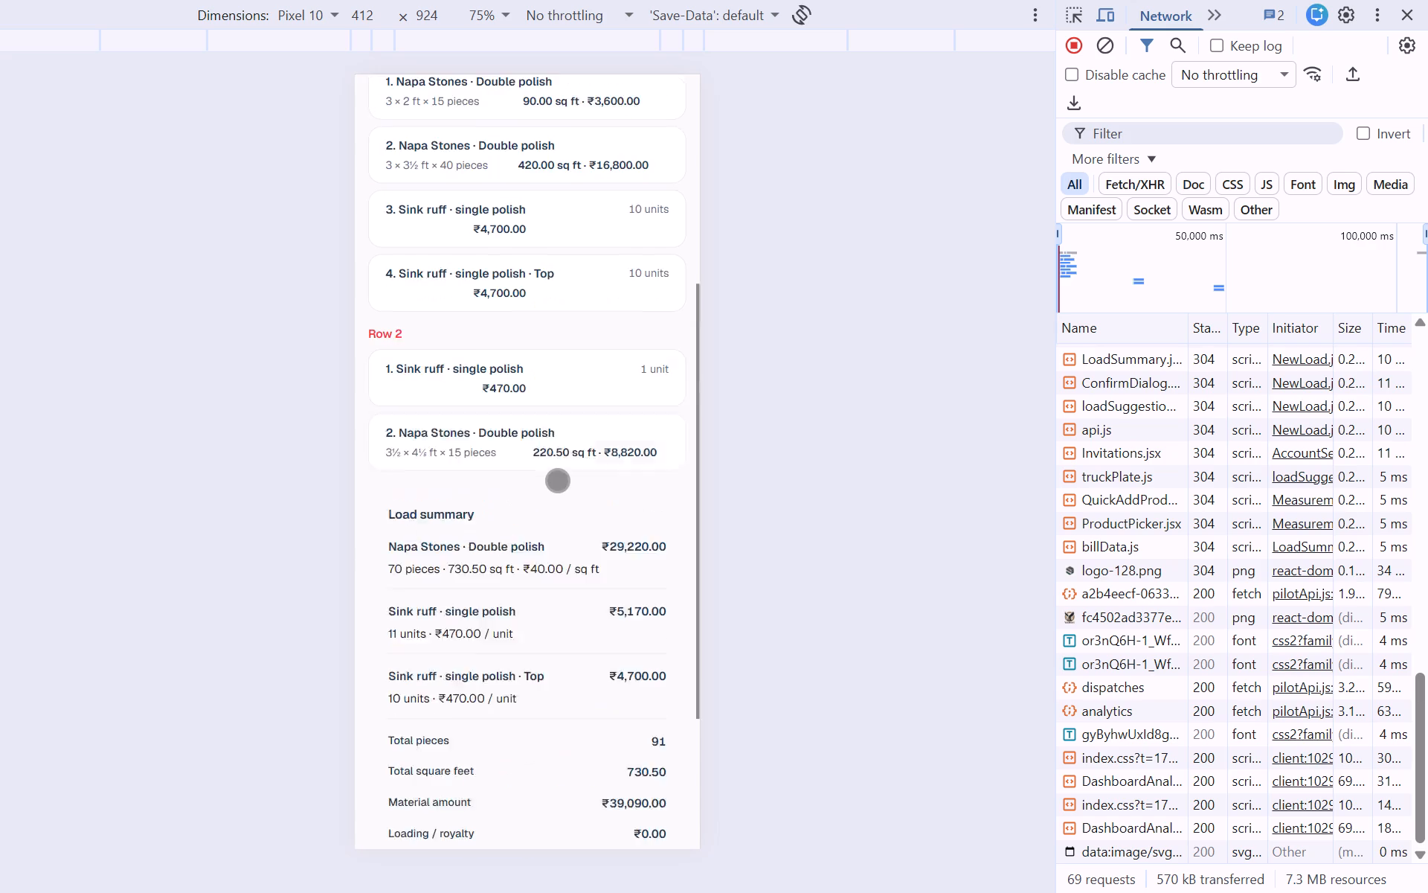
{"action": "scroll", "coordinate": [558, 481], "scroll_direction": "down", "scroll_amount": 4}
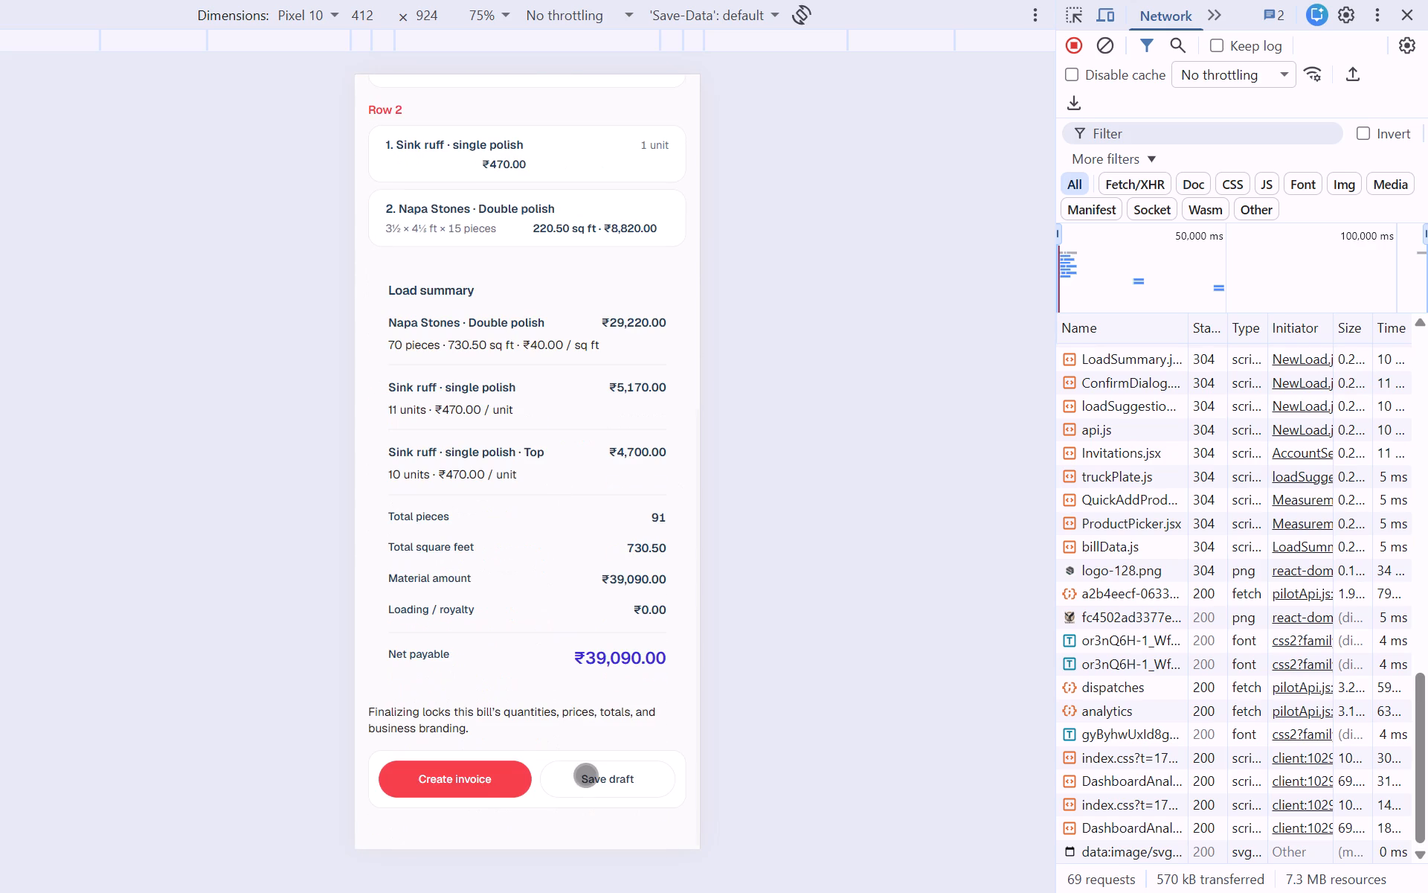
Create the invoice from the reviewed load.
{"action": "left_click", "coordinate": [476, 791]}
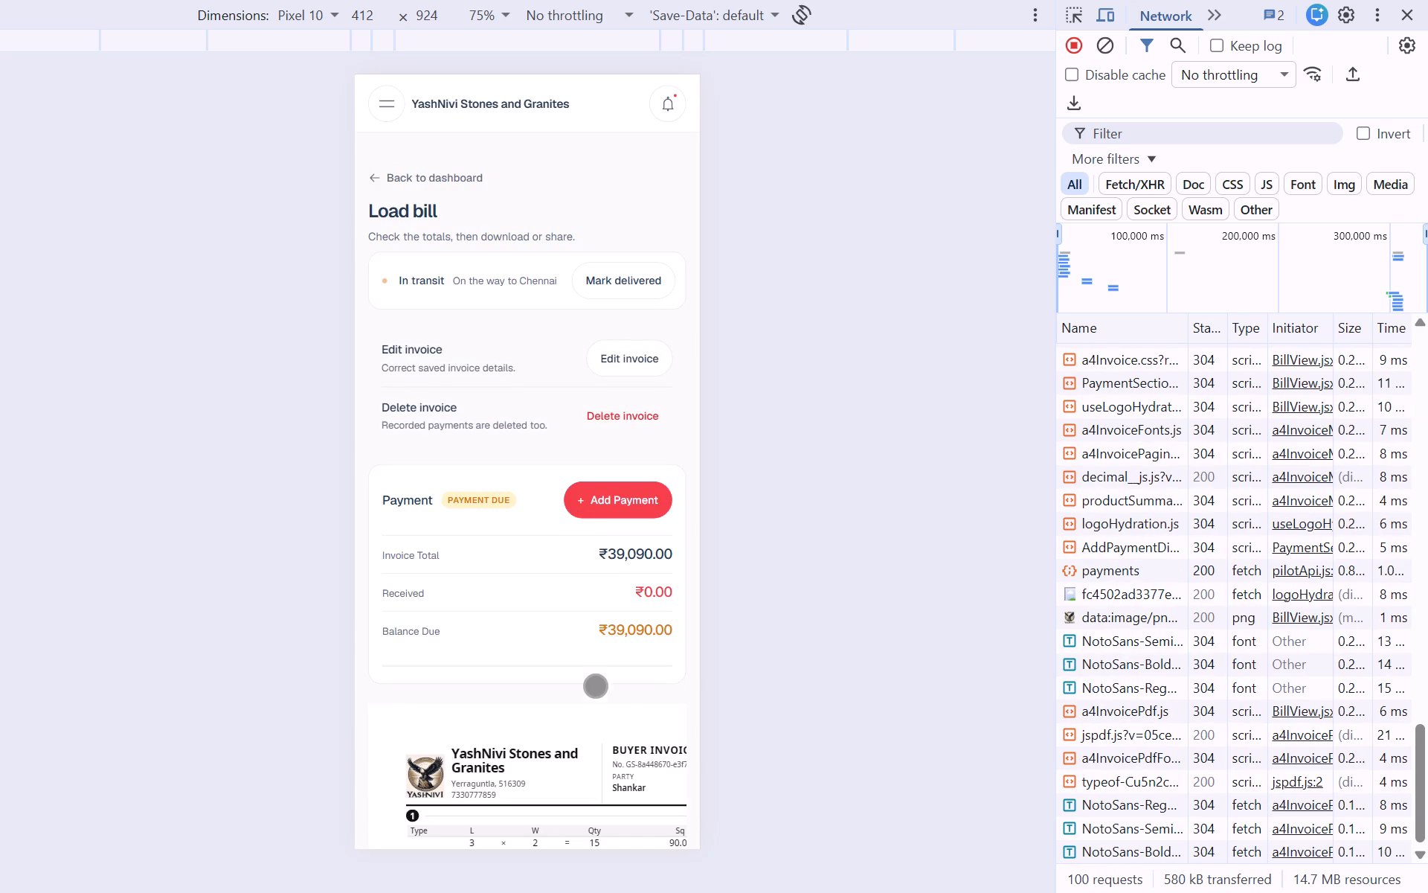
Examine the Load bill page from the payment section through the buyer invoice preview to the export options.
{"action": "scroll", "coordinate": [612, 713], "scroll_direction": "down", "scroll_amount": 2}
{"action": "scroll", "coordinate": [456, 670], "scroll_direction": "right", "scroll_amount": 1}
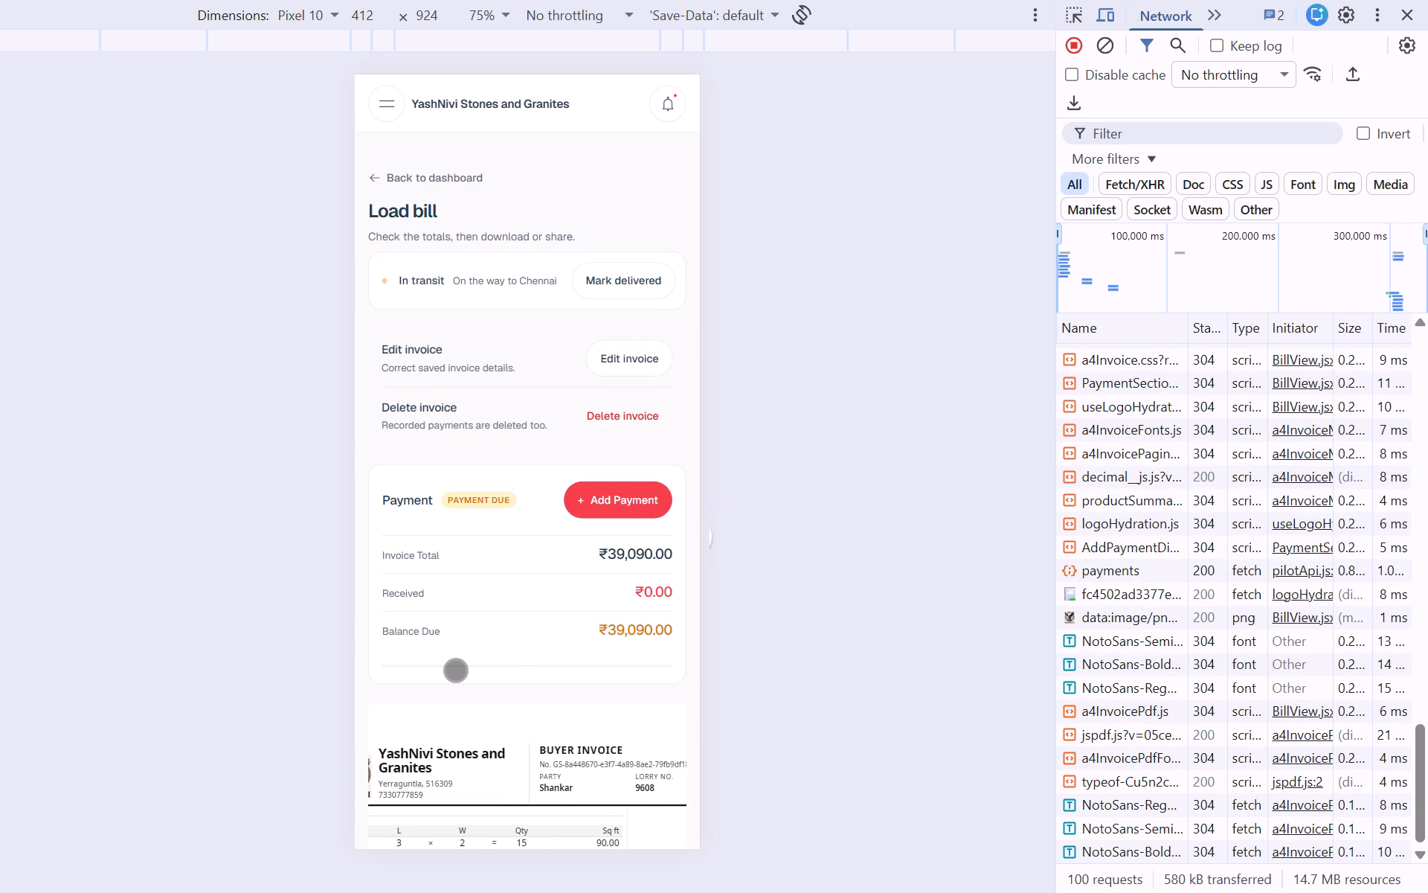
{"action": "scroll", "coordinate": [511, 669], "scroll_direction": "down", "scroll_amount": 3}
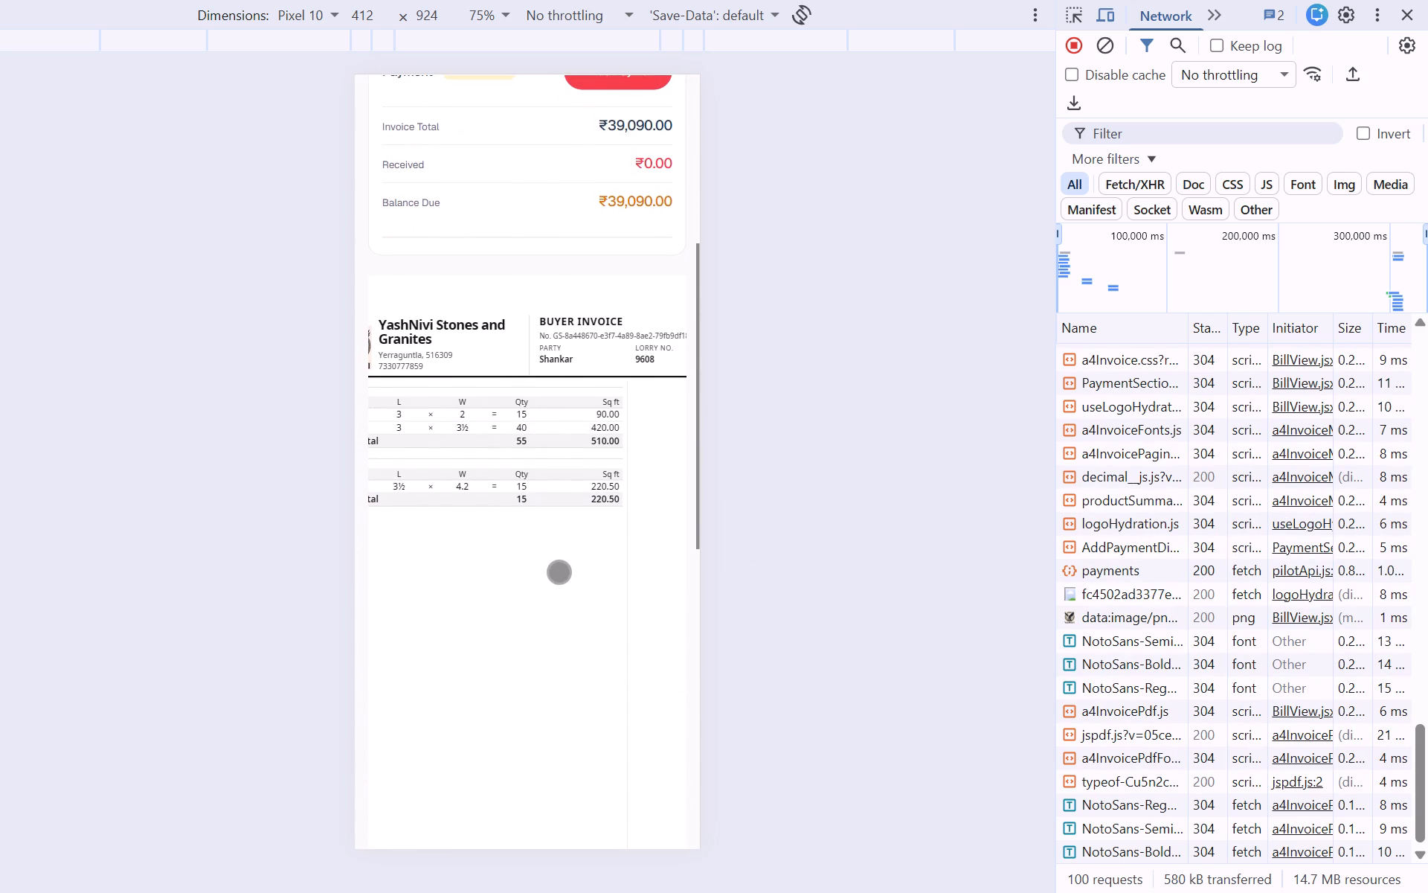
{"action": "scroll", "coordinate": [559, 572], "scroll_direction": "down", "scroll_amount": 5}
{"action": "scroll", "coordinate": [559, 572], "scroll_direction": "up", "scroll_amount": 2}
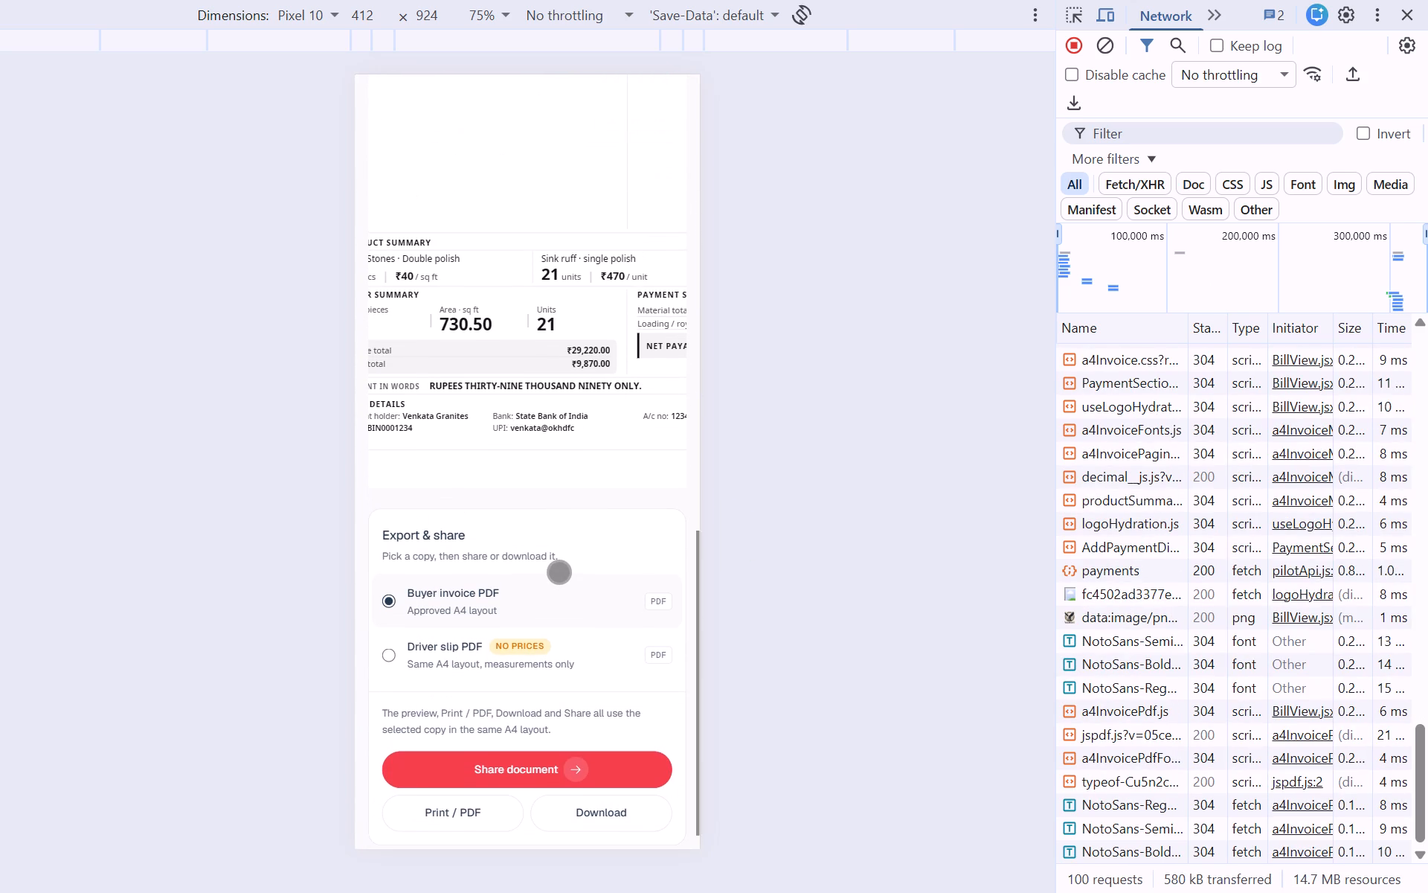
{"action": "scroll", "coordinate": [559, 572], "scroll_direction": "up", "scroll_amount": 4}
Examine the full width of the buyer invoice preview, covering the product, order and payment summaries and bank details.
{"action": "scroll", "coordinate": [479, 526], "scroll_direction": "left", "scroll_amount": 1}
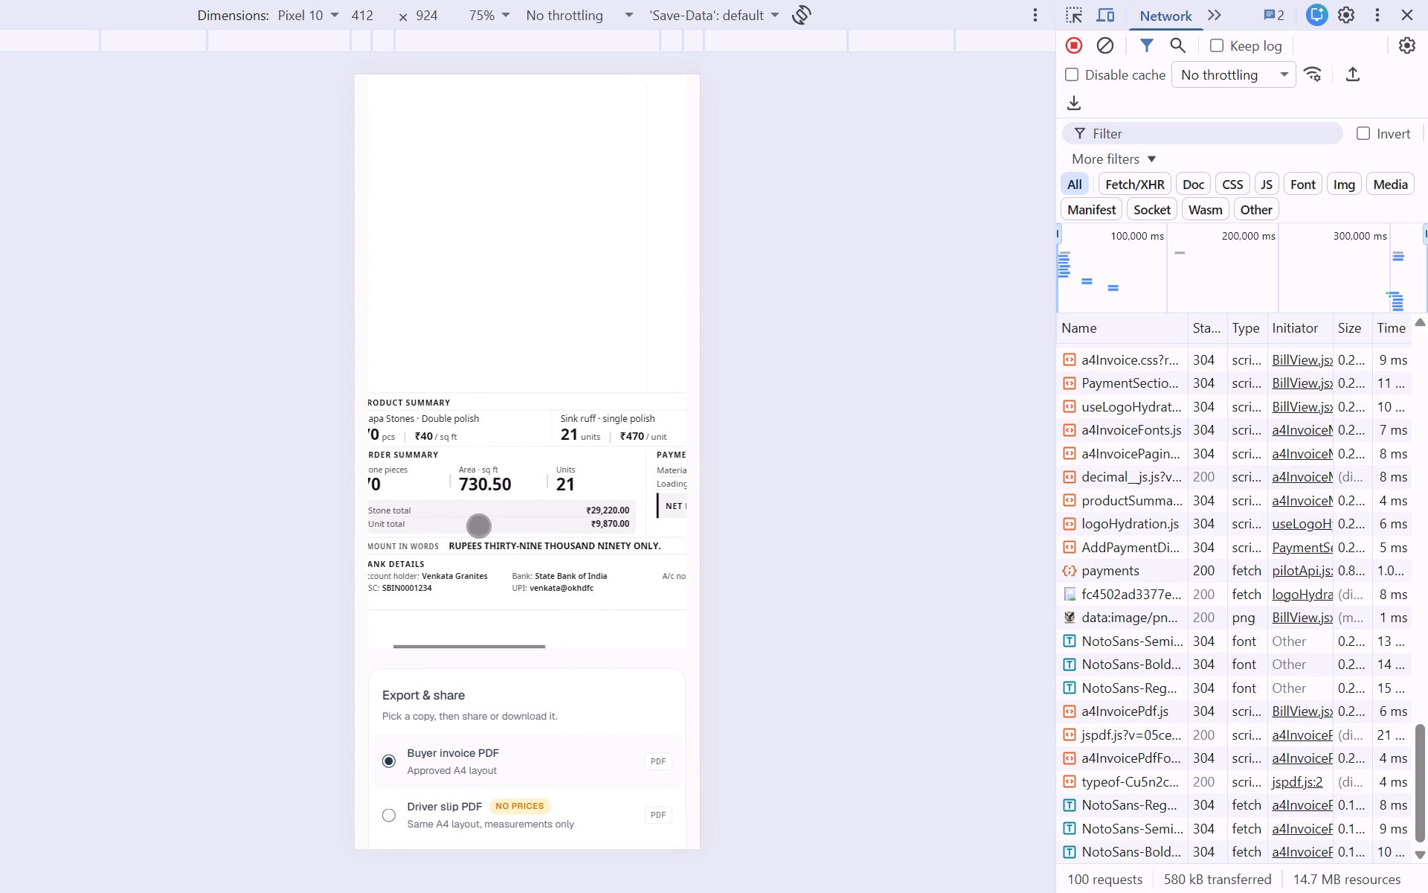
{"action": "scroll", "coordinate": [479, 526], "scroll_direction": "left", "scroll_amount": 1}
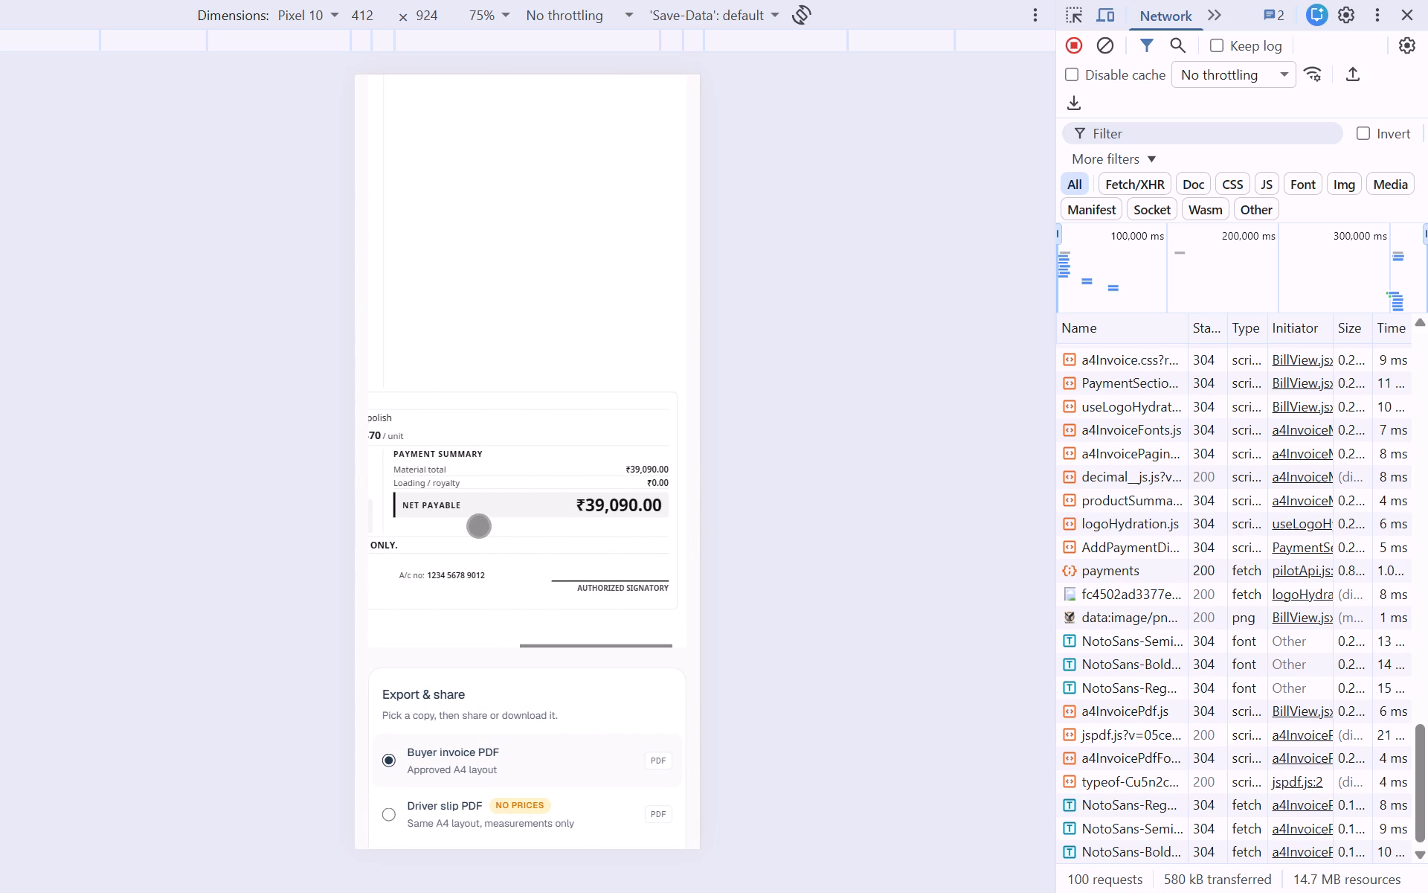
{"action": "scroll", "coordinate": [479, 526], "scroll_direction": "left", "scroll_amount": 1}
{"action": "scroll", "coordinate": [479, 526], "scroll_direction": "right", "scroll_amount": 5}
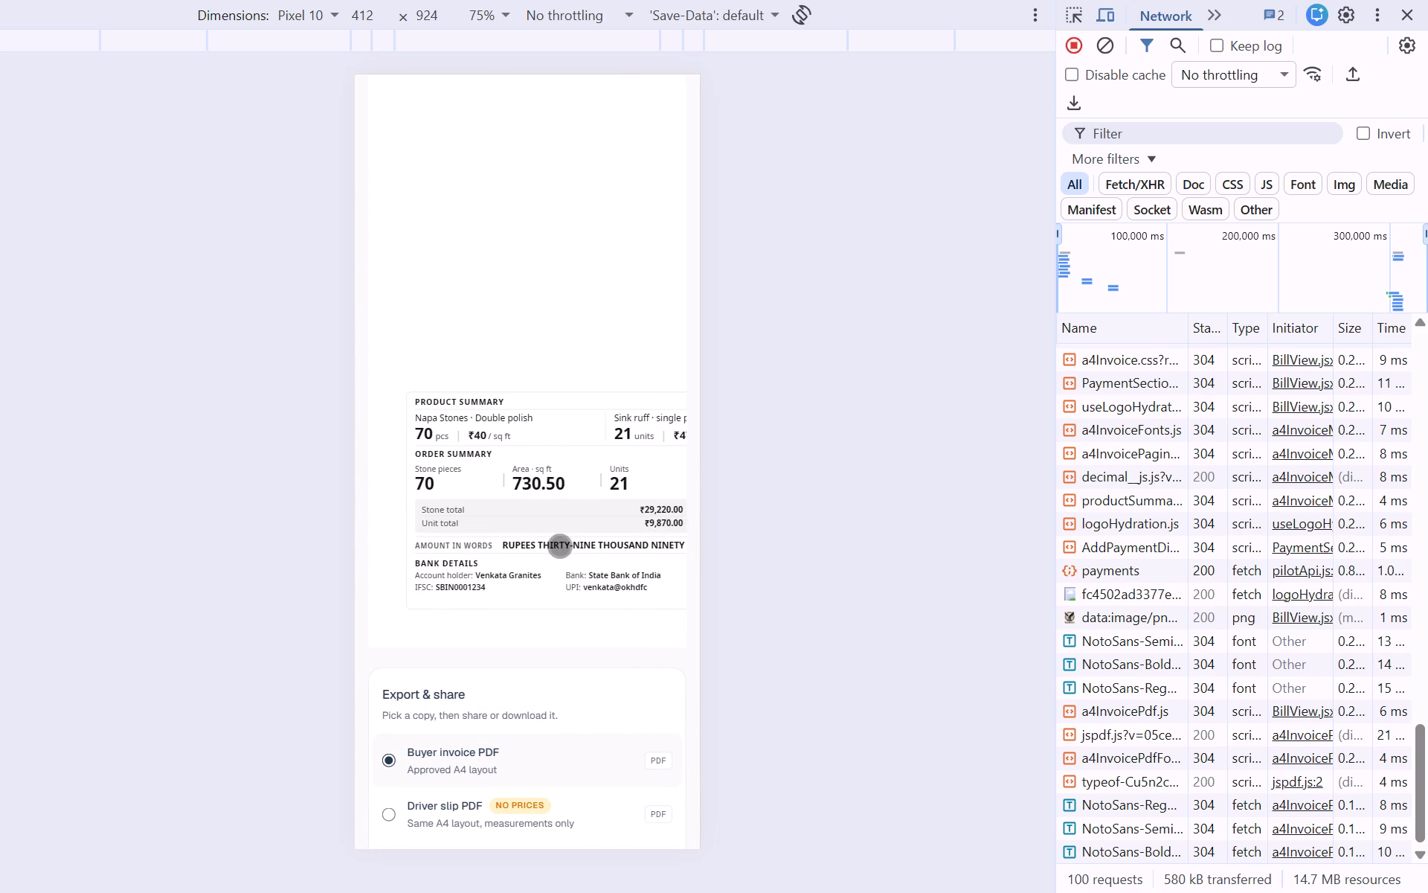
{"action": "scroll", "coordinate": [577, 577], "scroll_direction": "left", "scroll_amount": 1}
{"action": "scroll", "coordinate": [577, 577], "scroll_direction": "right", "scroll_amount": 1}
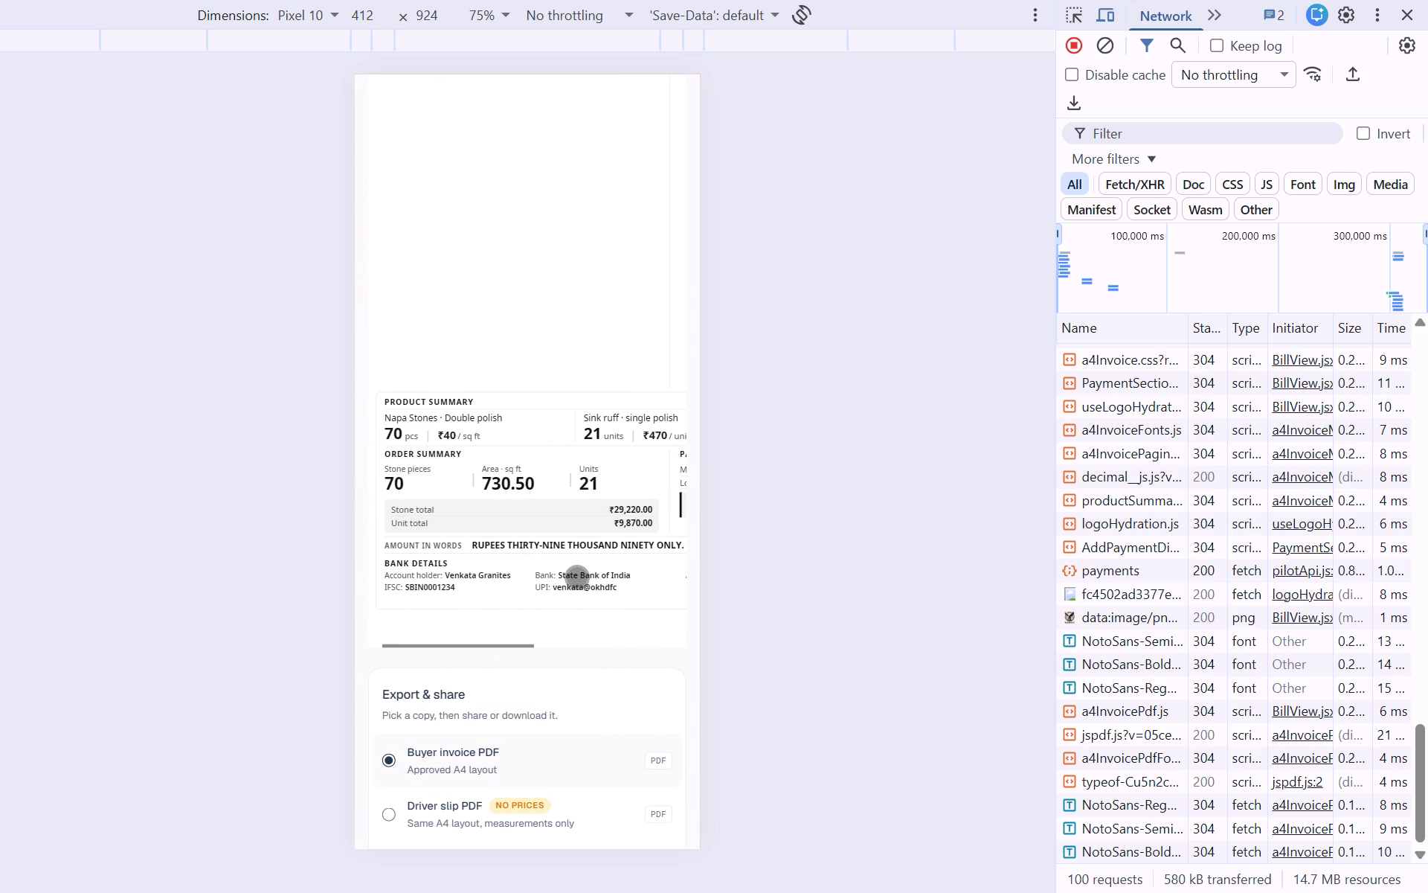
{"action": "scroll", "coordinate": [577, 577], "scroll_direction": "right", "scroll_amount": 1}
{"action": "scroll", "coordinate": [577, 577], "scroll_direction": "left", "scroll_amount": 1}
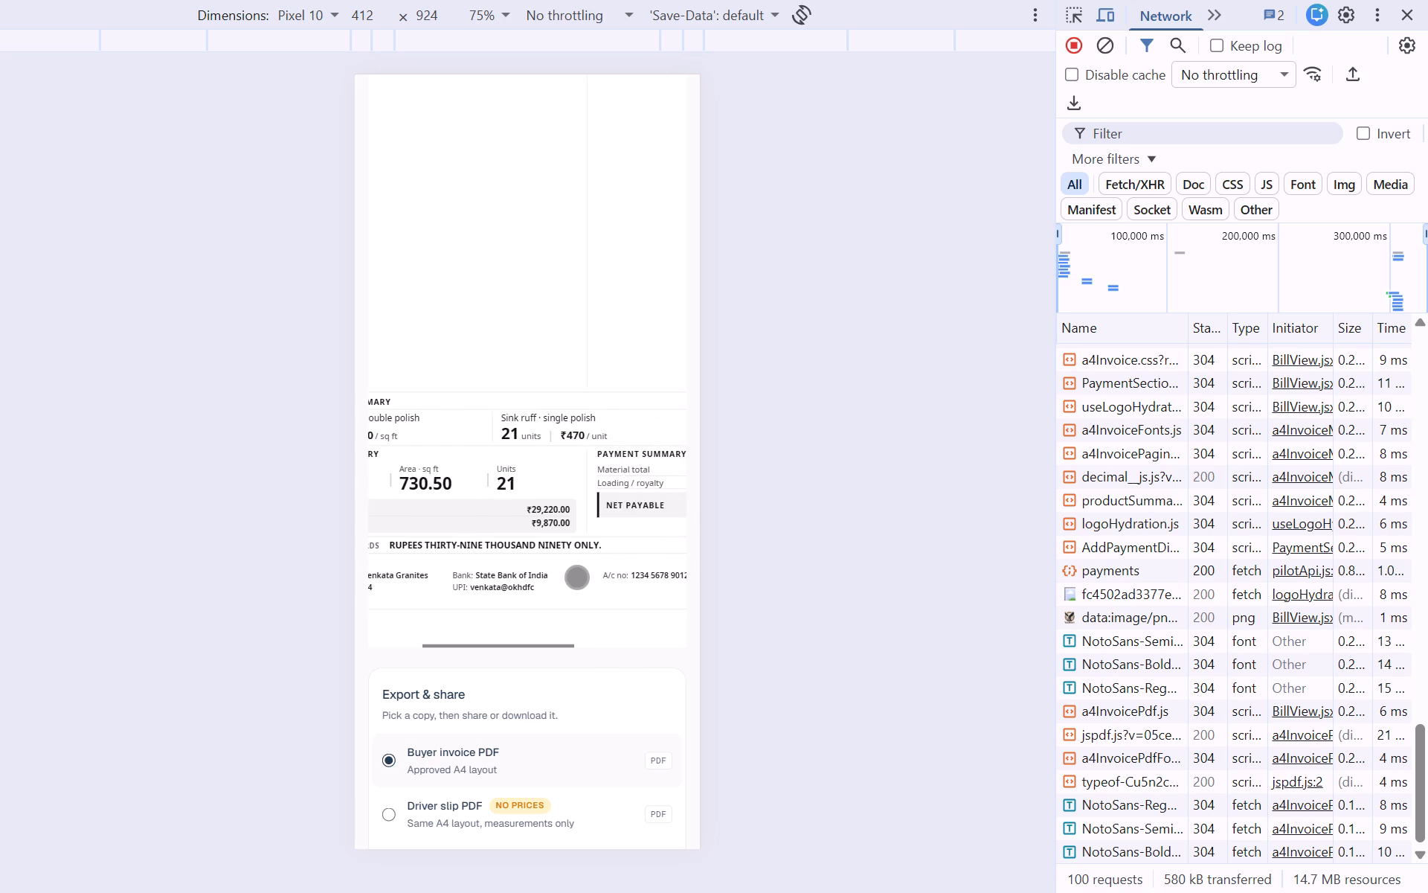
{"action": "scroll", "coordinate": [577, 577], "scroll_direction": "left", "scroll_amount": 2}
{"action": "scroll", "coordinate": [577, 577], "scroll_direction": "right", "scroll_amount": 2}
{"action": "scroll", "coordinate": [577, 577], "scroll_direction": "left", "scroll_amount": 1}
{"action": "scroll", "coordinate": [577, 577], "scroll_direction": "right", "scroll_amount": 1}
{"action": "scroll", "coordinate": [577, 577], "scroll_direction": "left", "scroll_amount": 1}
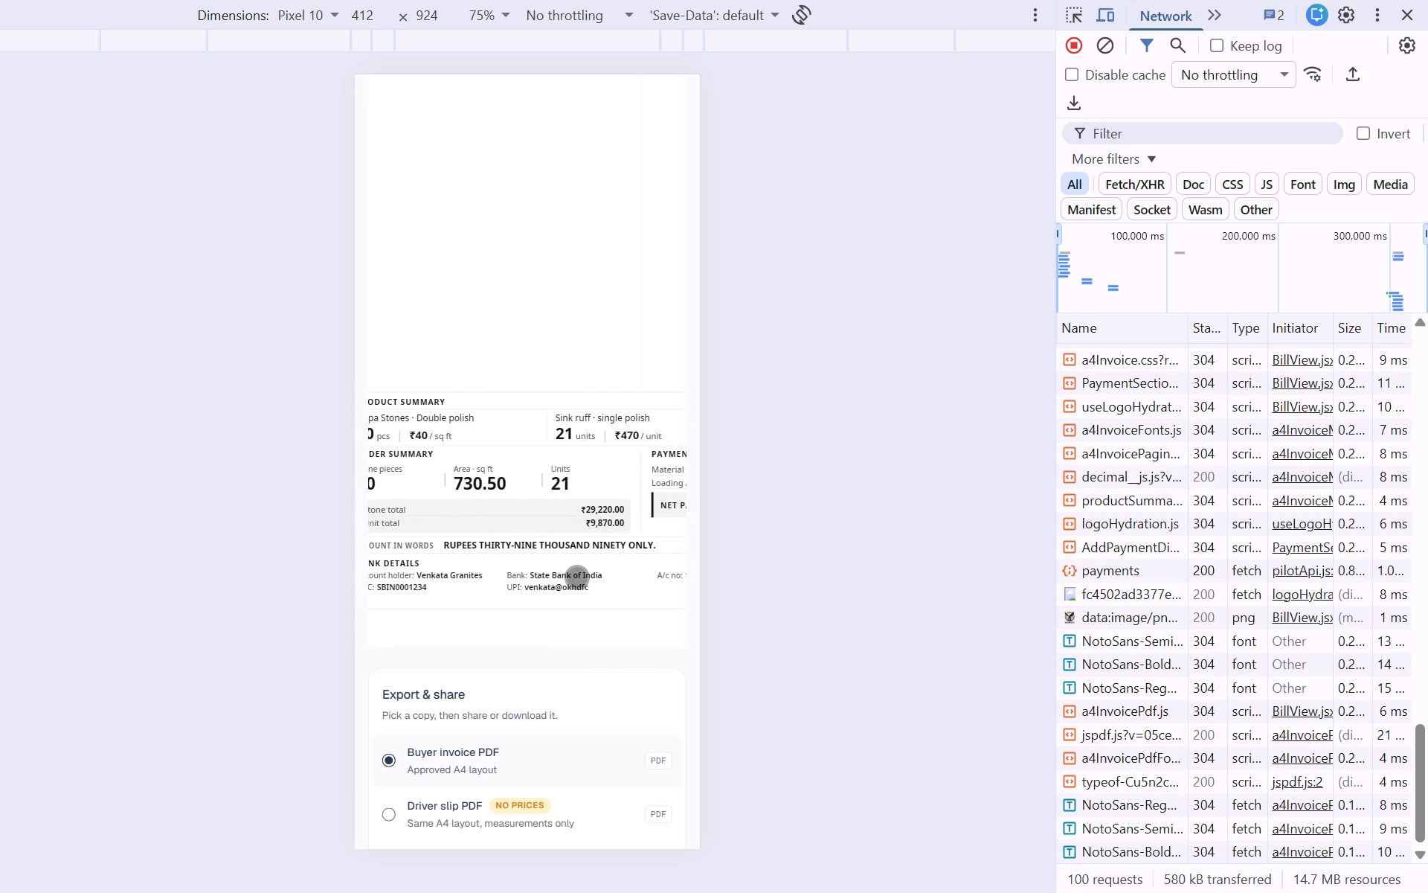
{"action": "scroll", "coordinate": [577, 577], "scroll_direction": "left", "scroll_amount": 1}
{"action": "scroll", "coordinate": [577, 577], "scroll_direction": "right", "scroll_amount": 2}
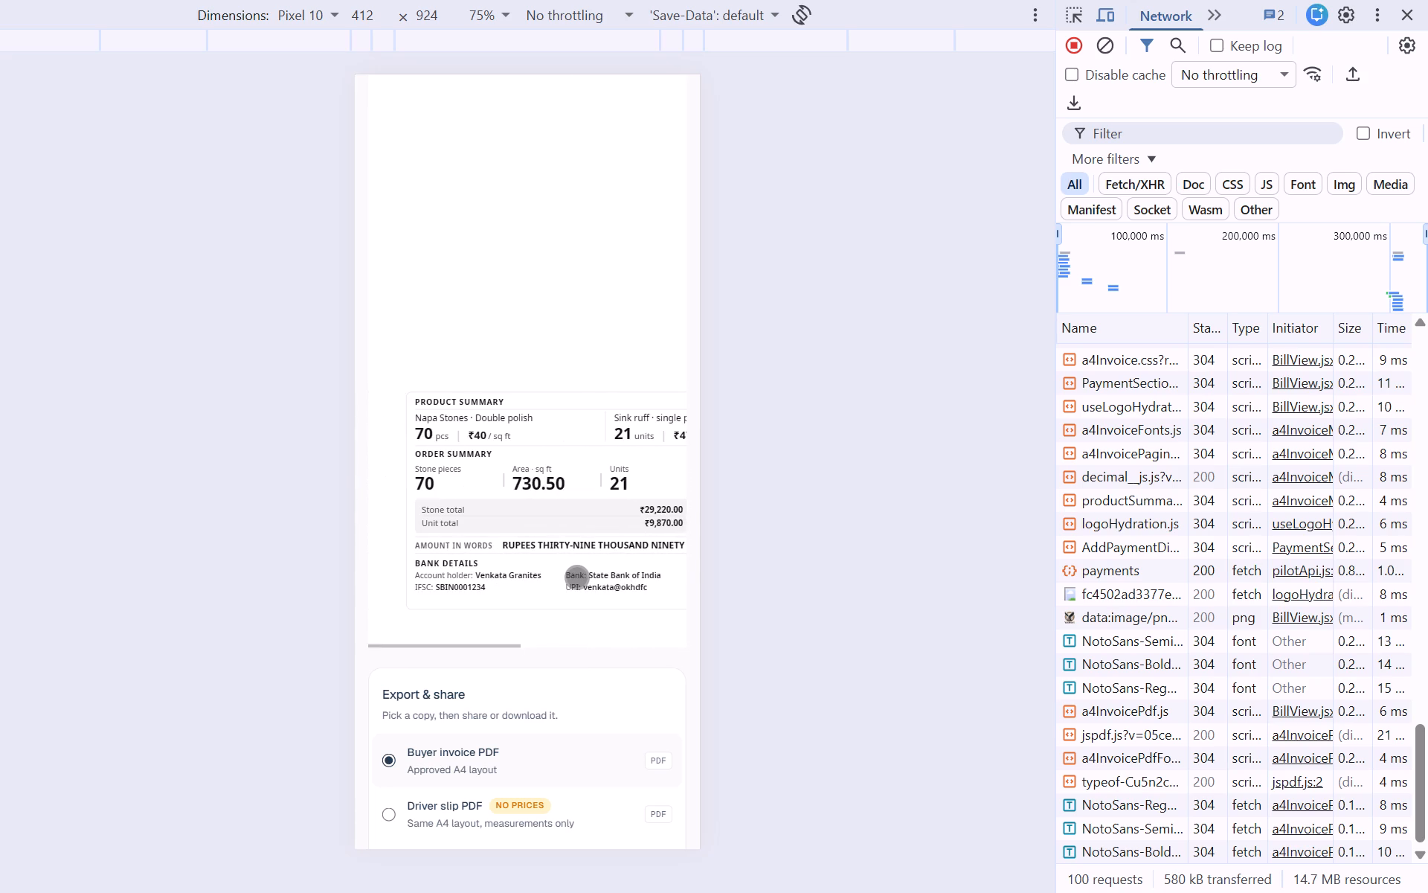
{"action": "scroll", "coordinate": [577, 577], "scroll_direction": "left", "scroll_amount": 3}
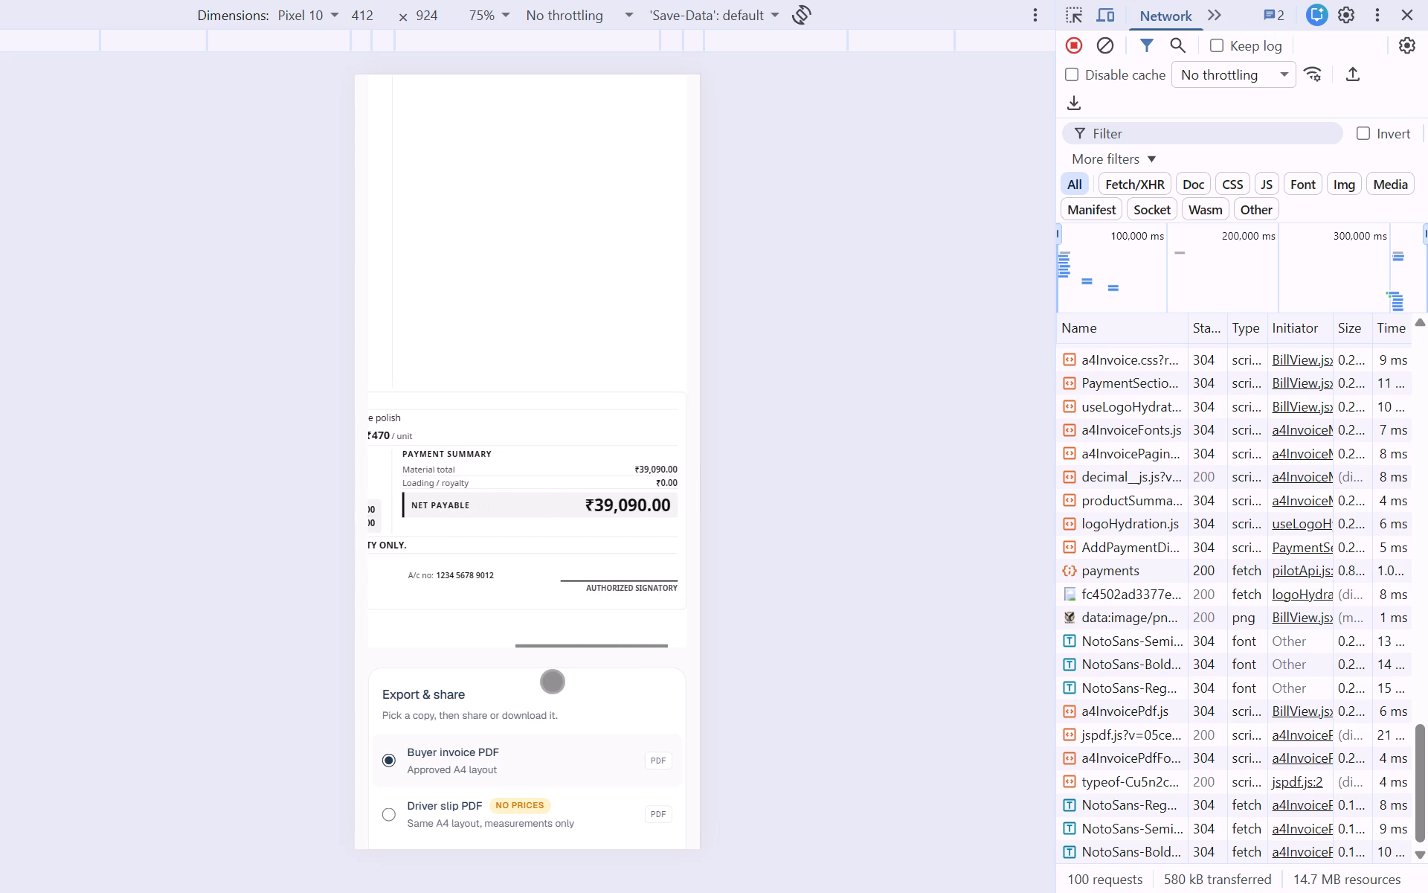
Switch the document preview to the driver slip PDF and check the full width of its layout.
{"action": "scroll", "coordinate": [553, 682], "scroll_direction": "down", "scroll_amount": 3}
{"action": "left_click", "coordinate": [451, 638]}
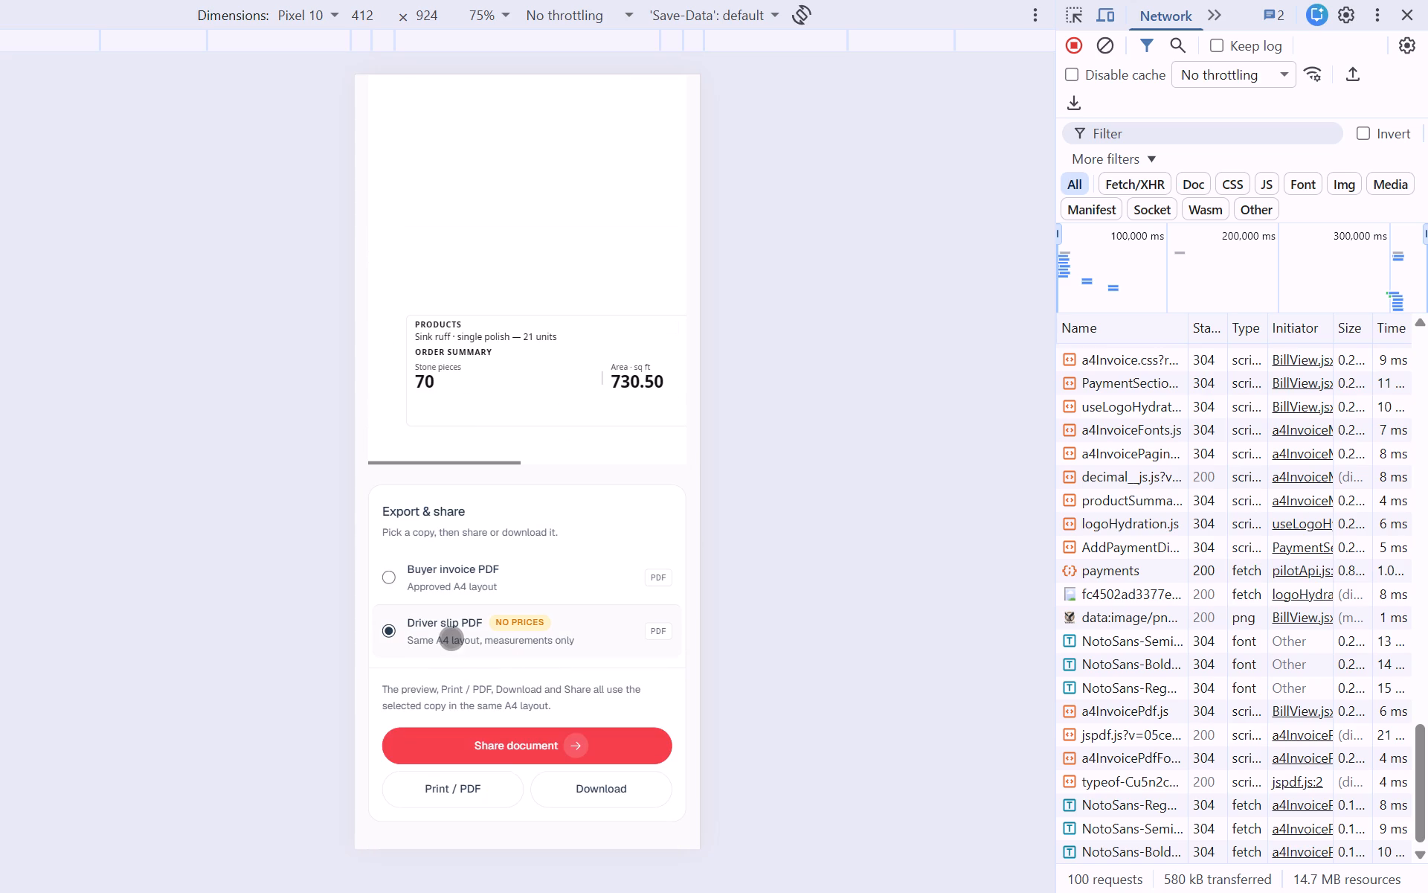
{"action": "scroll", "coordinate": [498, 394], "scroll_direction": "right", "scroll_amount": 4}
{"action": "scroll", "coordinate": [498, 394], "scroll_direction": "left", "scroll_amount": 5}
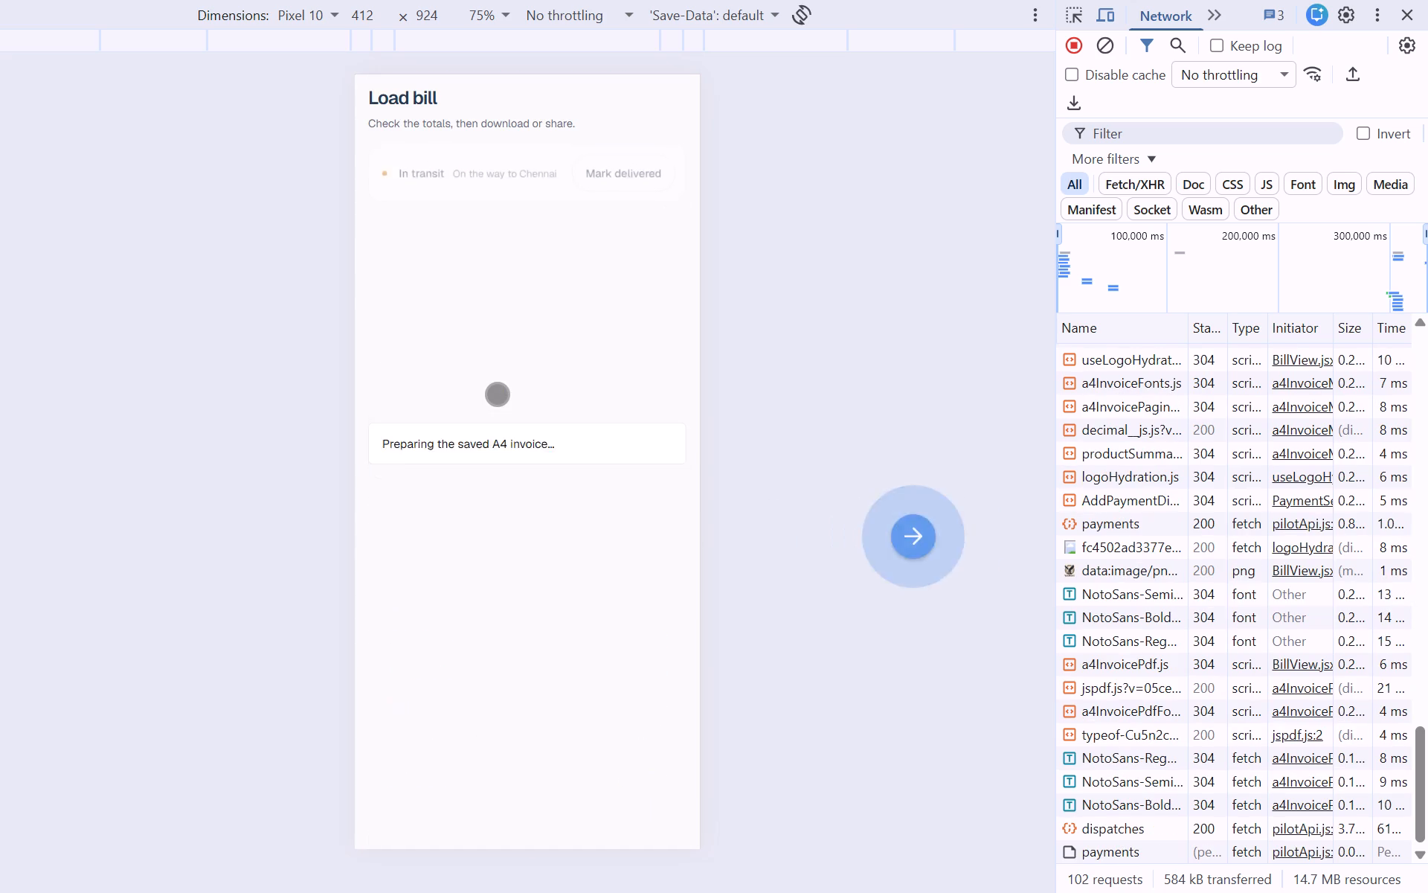
Record a payment of ₹2000 received on Shankar's invoice with the note UPI.
{"action": "scroll", "coordinate": [518, 481], "scroll_direction": "down", "scroll_amount": 3}
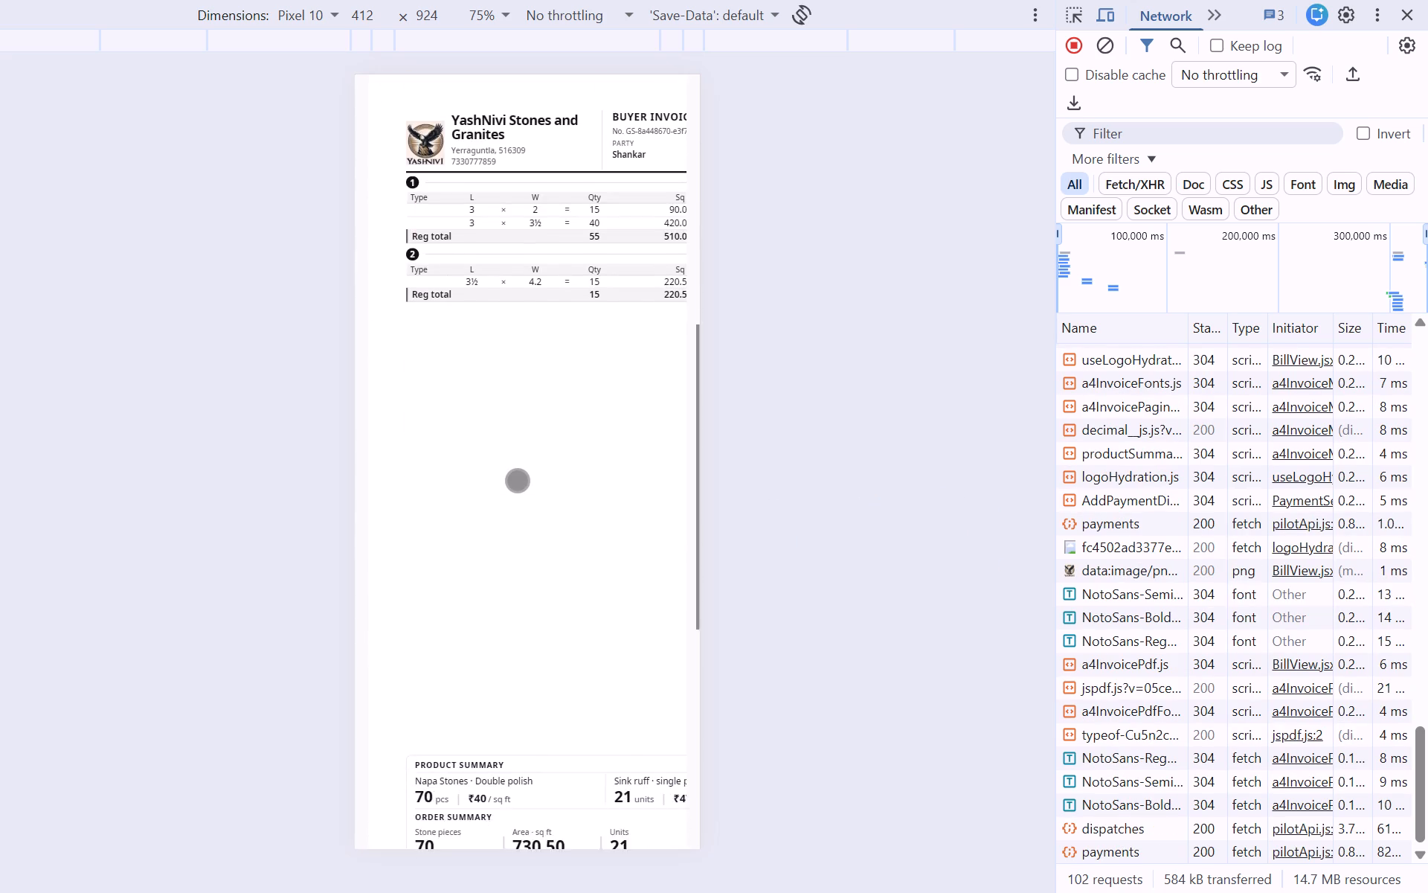
{"action": "scroll", "coordinate": [518, 481], "scroll_direction": "down", "scroll_amount": 5}
{"action": "scroll", "coordinate": [547, 675], "scroll_direction": "up", "scroll_amount": 4}
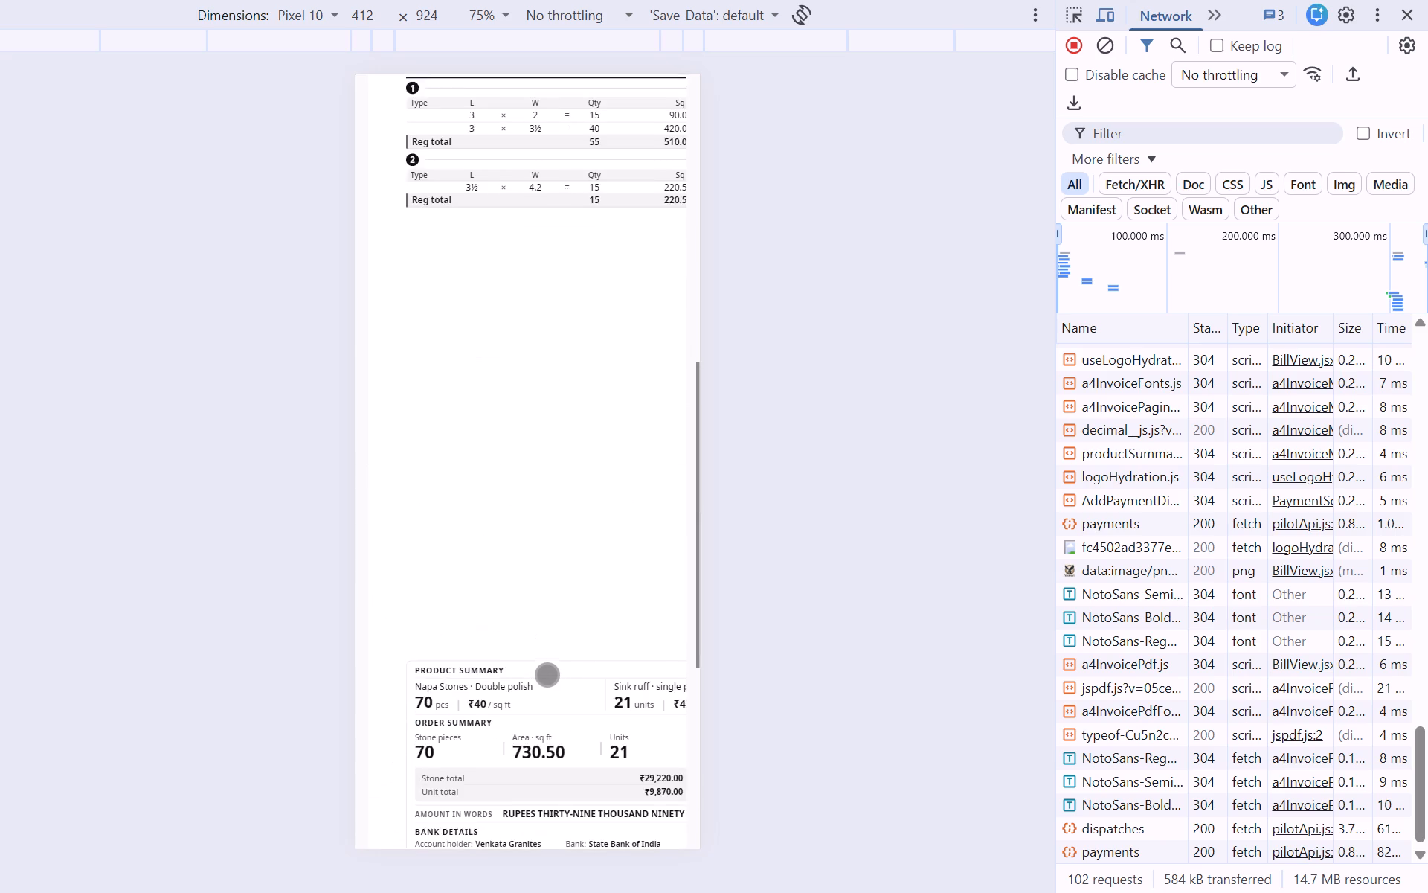
{"action": "scroll", "coordinate": [547, 675], "scroll_direction": "up", "scroll_amount": 4}
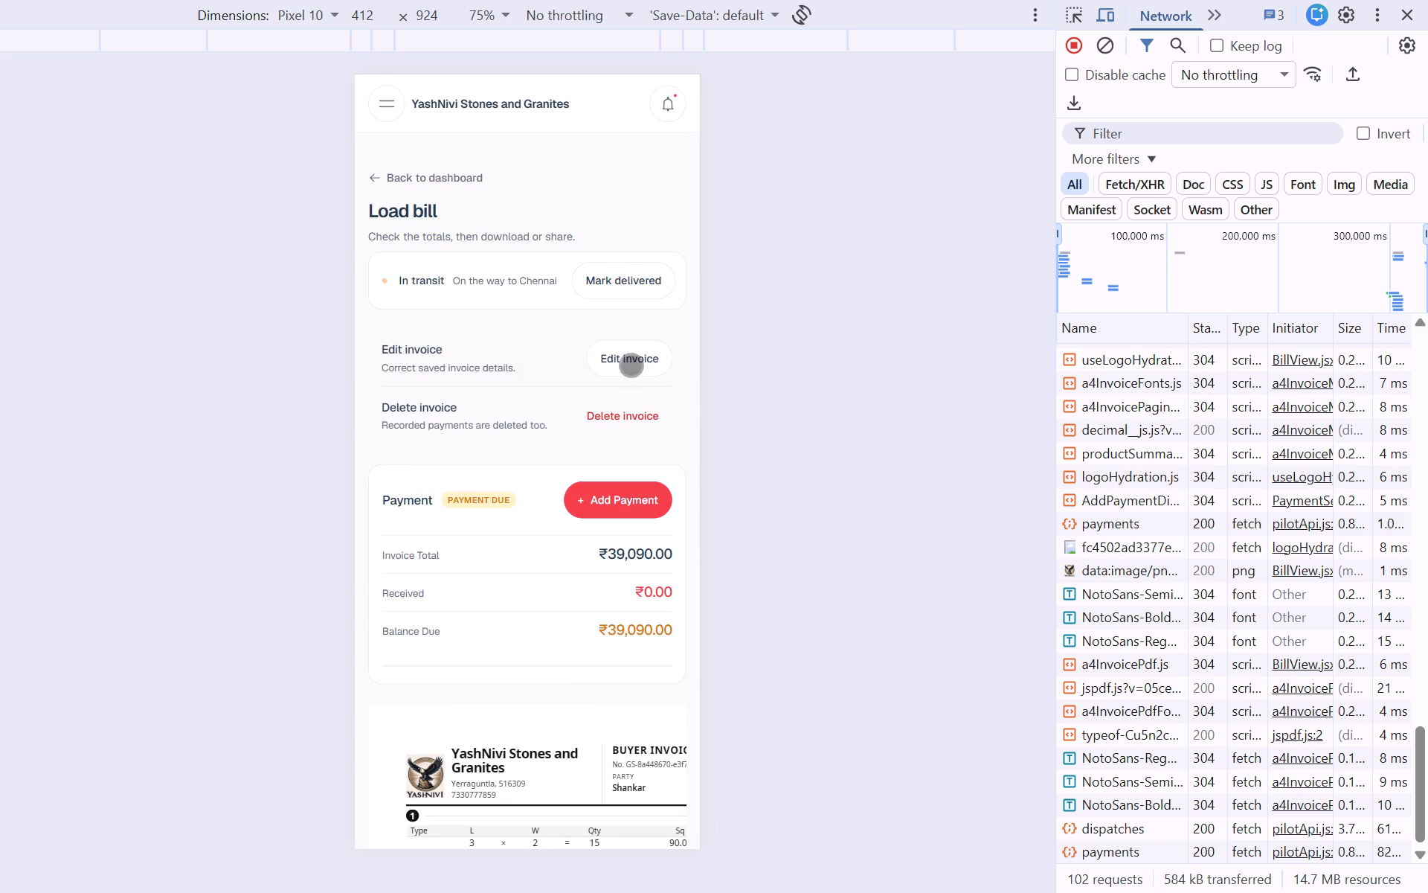
{"action": "left_click", "coordinate": [616, 499]}
{"action": "left_click", "coordinate": [518, 512]}
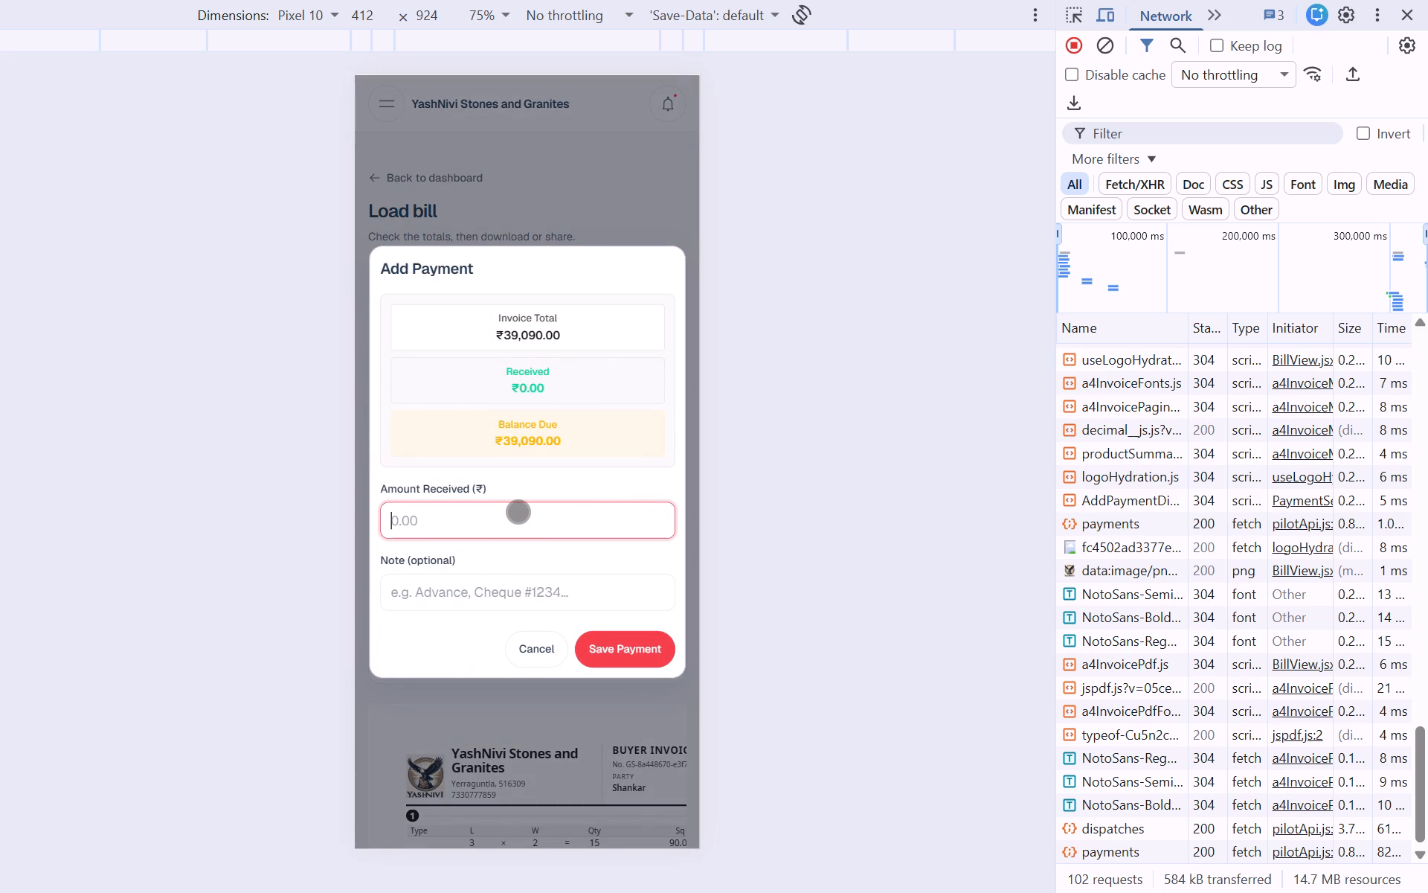
{"action": "type", "text": "20"}
{"action": "key", "text": "0"}
{"action": "key", "text": "0"}
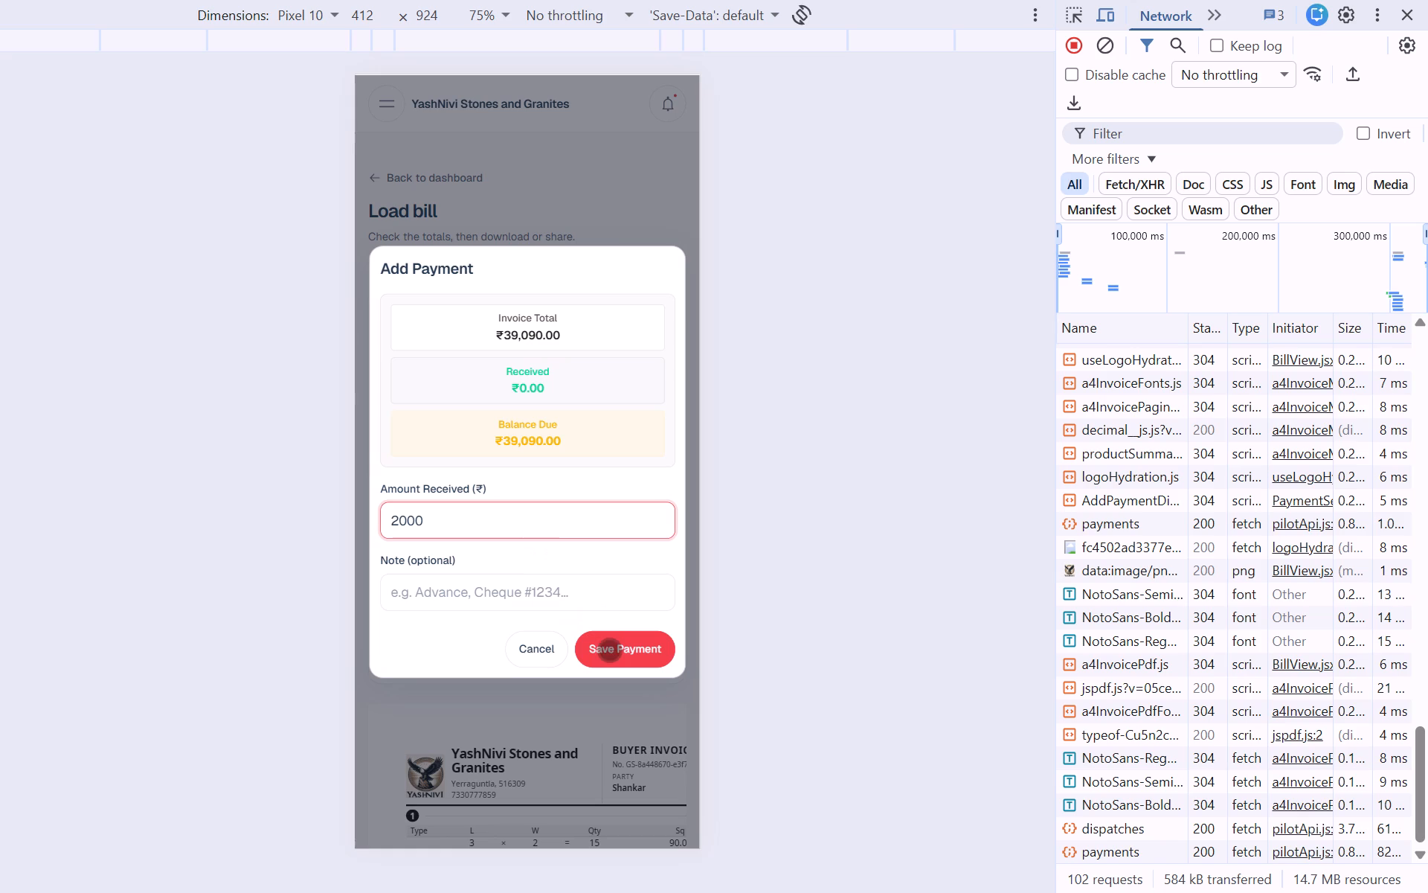
{"action": "left_click", "coordinate": [569, 602]}
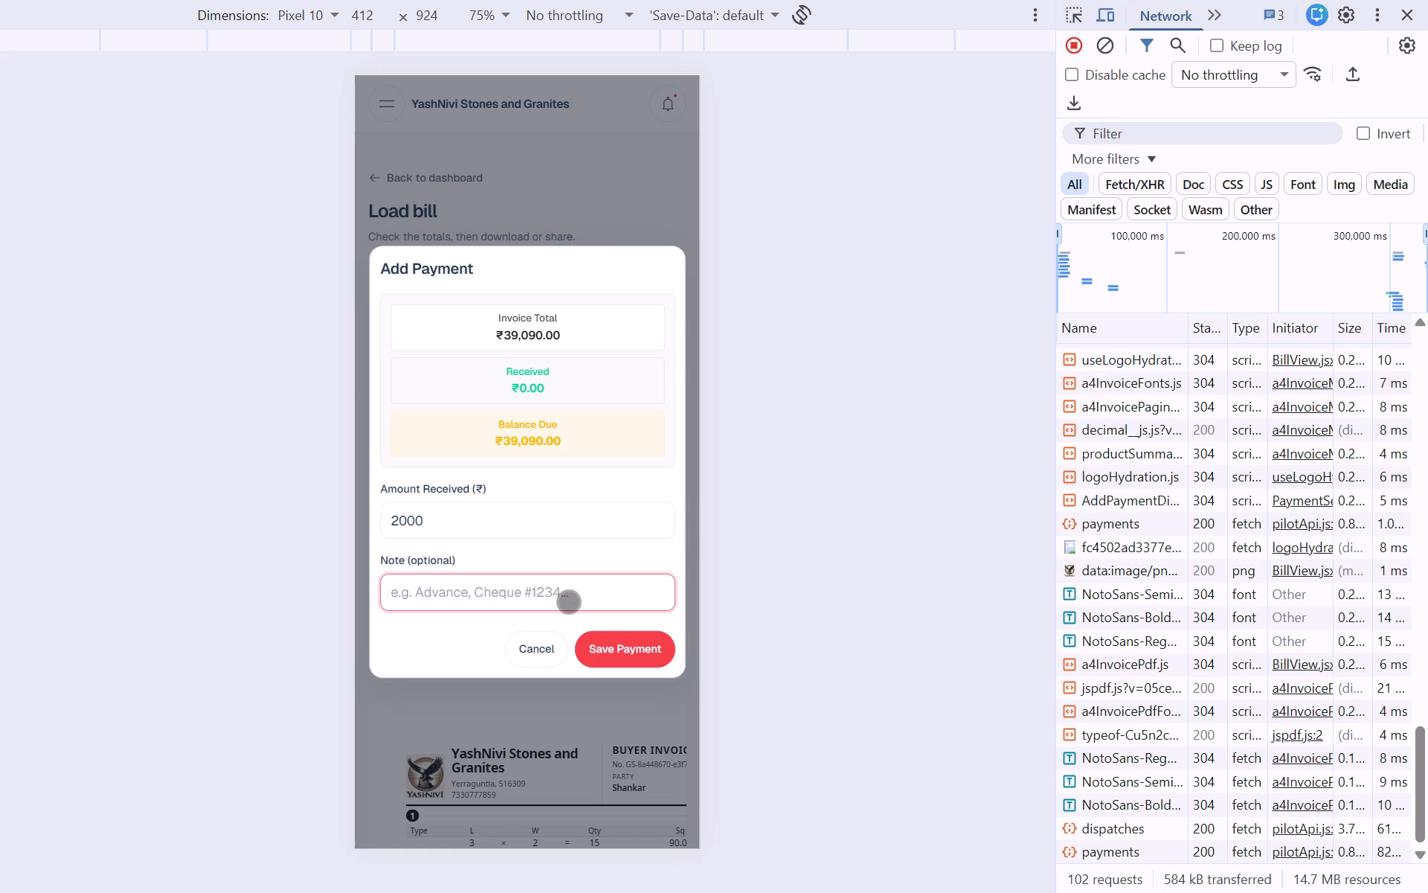
{"action": "type", "text": "UPI"}
{"action": "key", "text": "Return"}
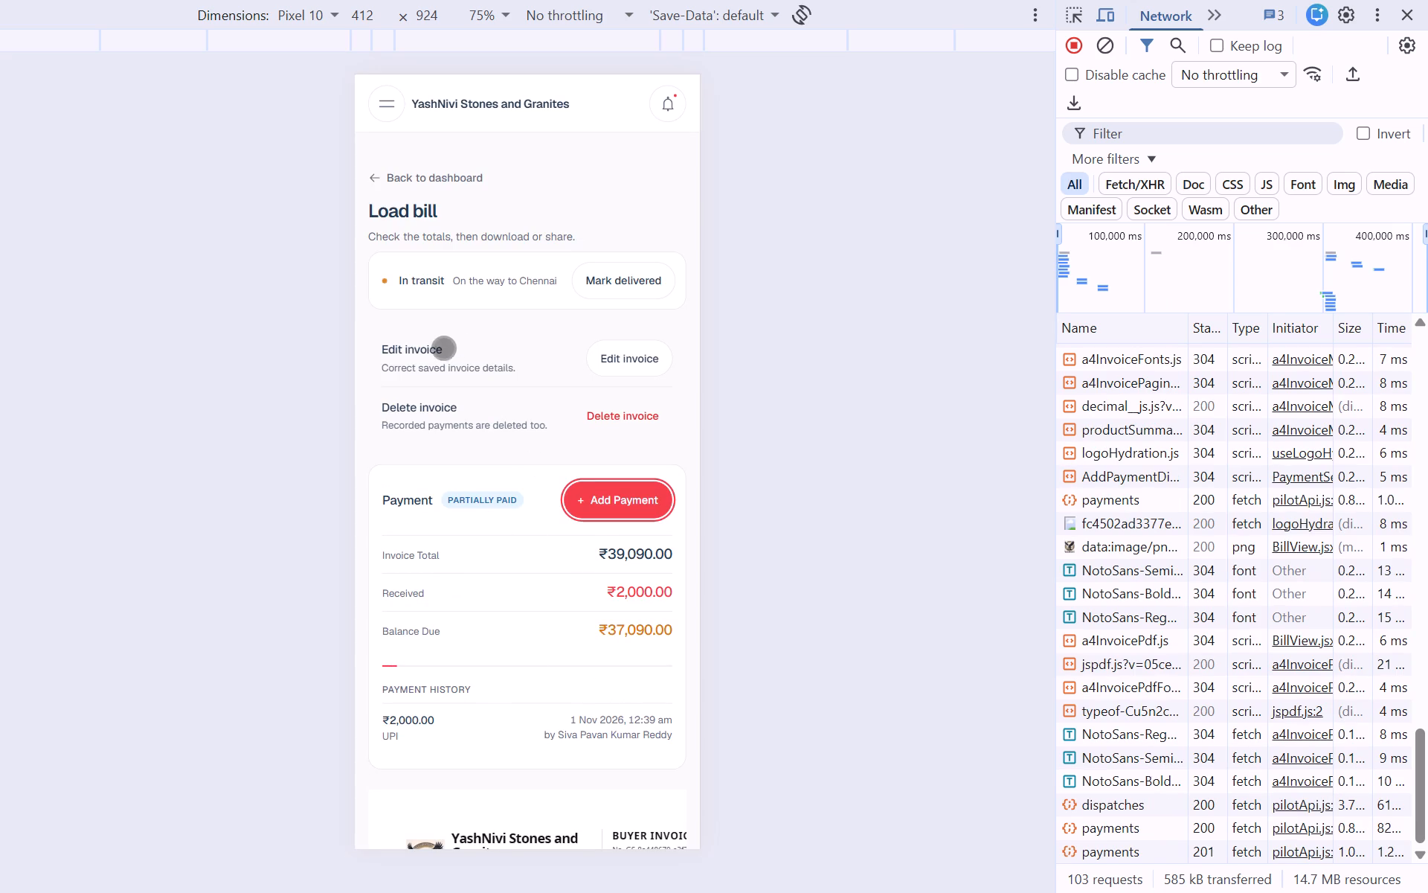
Return to the dashboard and examine the last 30 days' payments, outstanding by party, billing chart, insights and top destinations.
{"action": "scroll", "coordinate": [444, 355], "scroll_direction": "up", "scroll_amount": 1}
{"action": "left_click", "coordinate": [378, 185]}
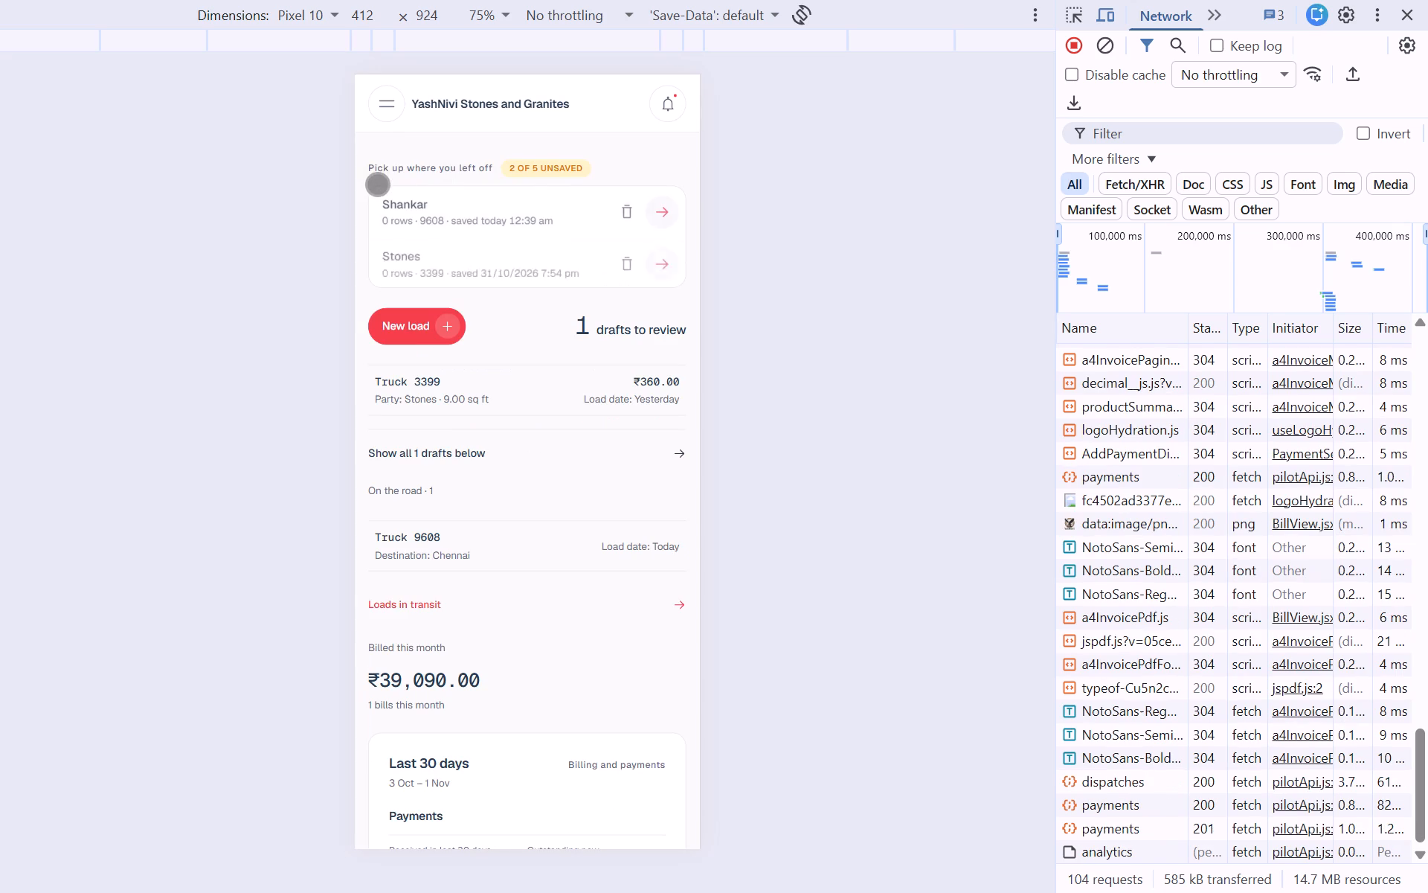
{"action": "scroll", "coordinate": [489, 490], "scroll_direction": "down", "scroll_amount": 2}
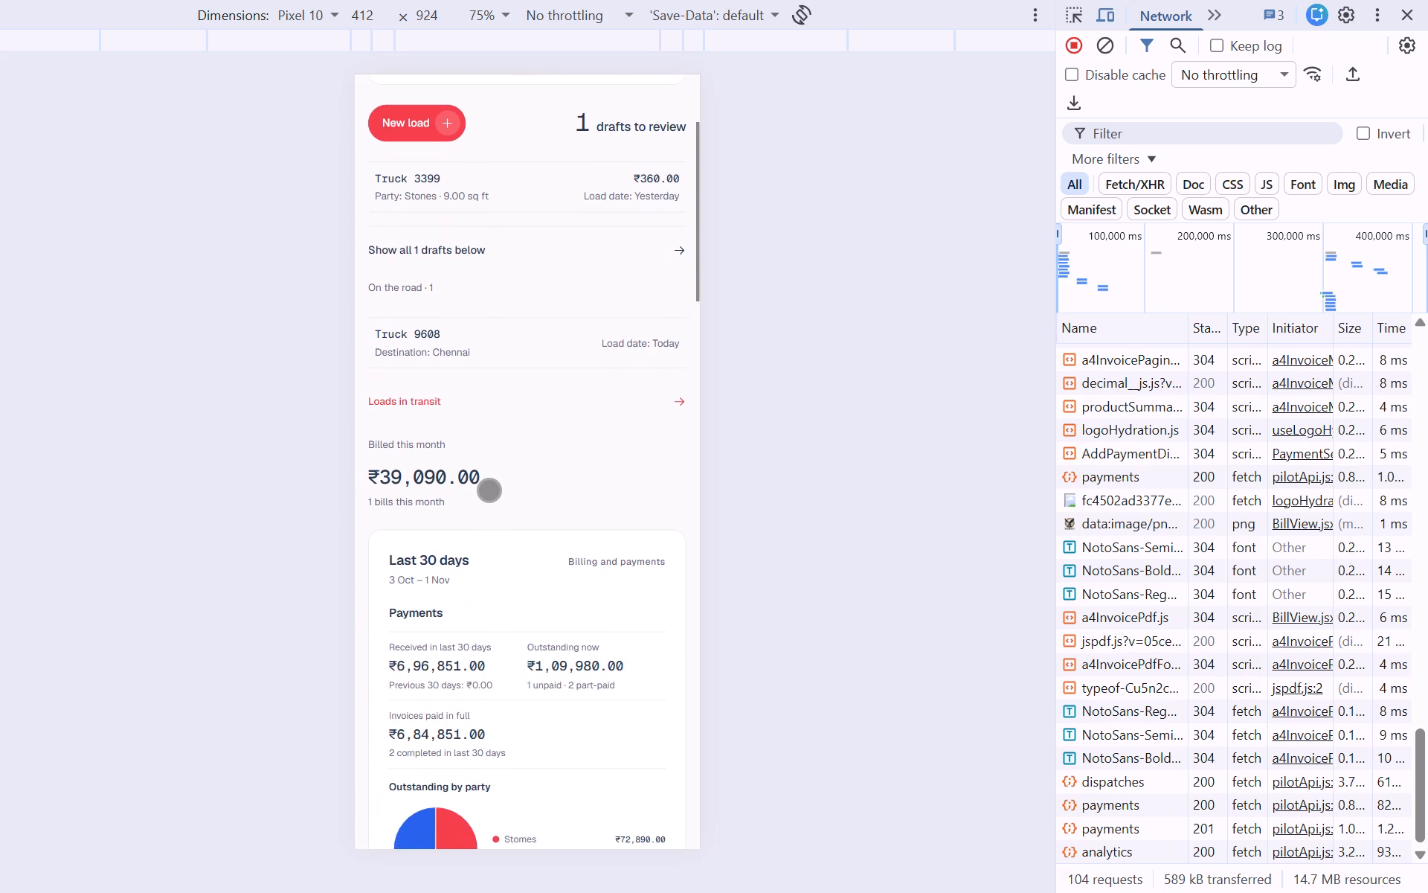
{"action": "scroll", "coordinate": [489, 490], "scroll_direction": "down", "scroll_amount": 2}
{"action": "scroll", "coordinate": [589, 618], "scroll_direction": "down", "scroll_amount": 1}
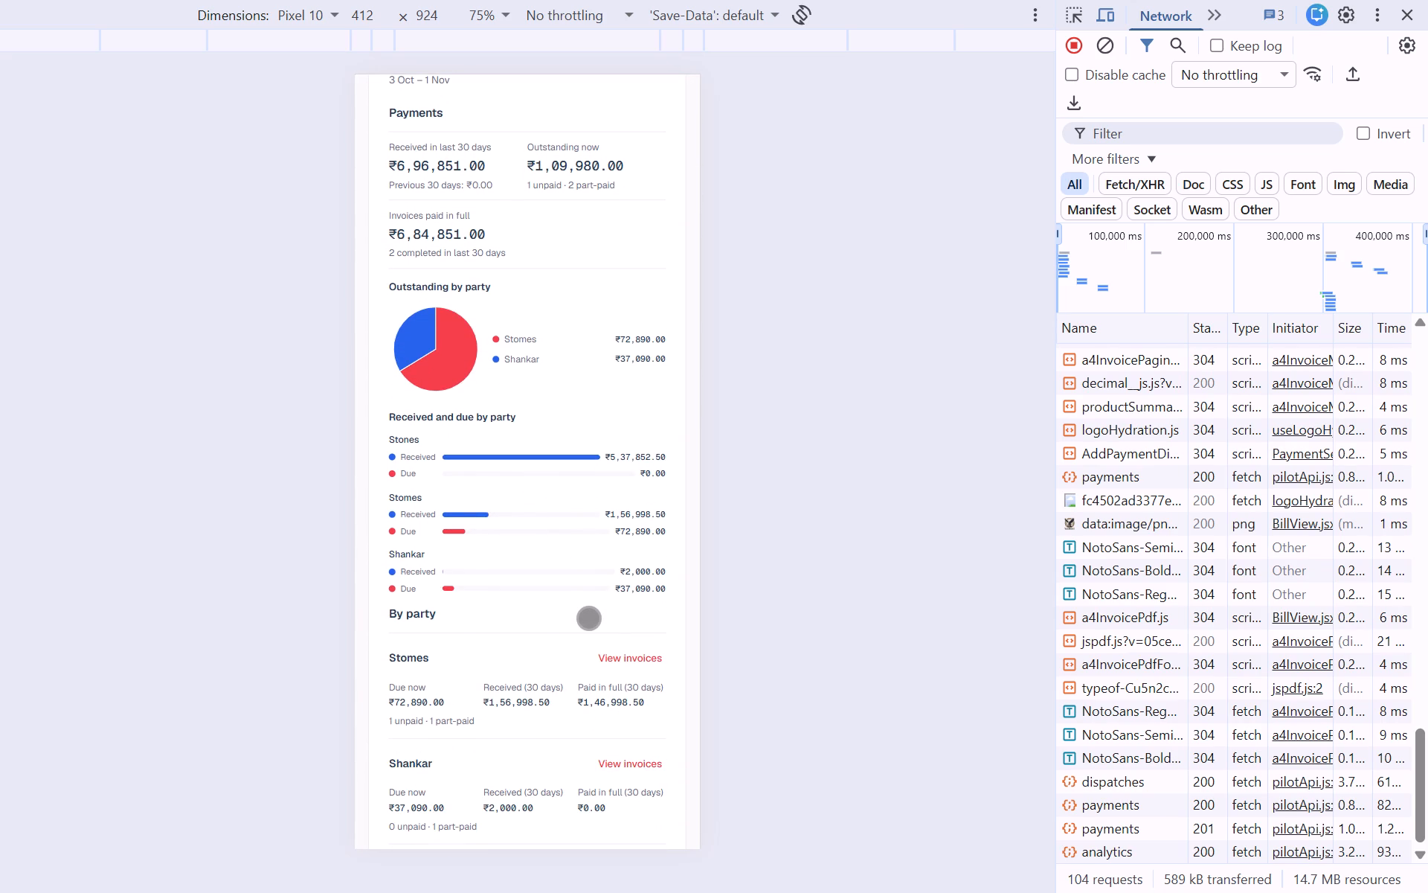
{"action": "scroll", "coordinate": [589, 618], "scroll_direction": "down", "scroll_amount": 1}
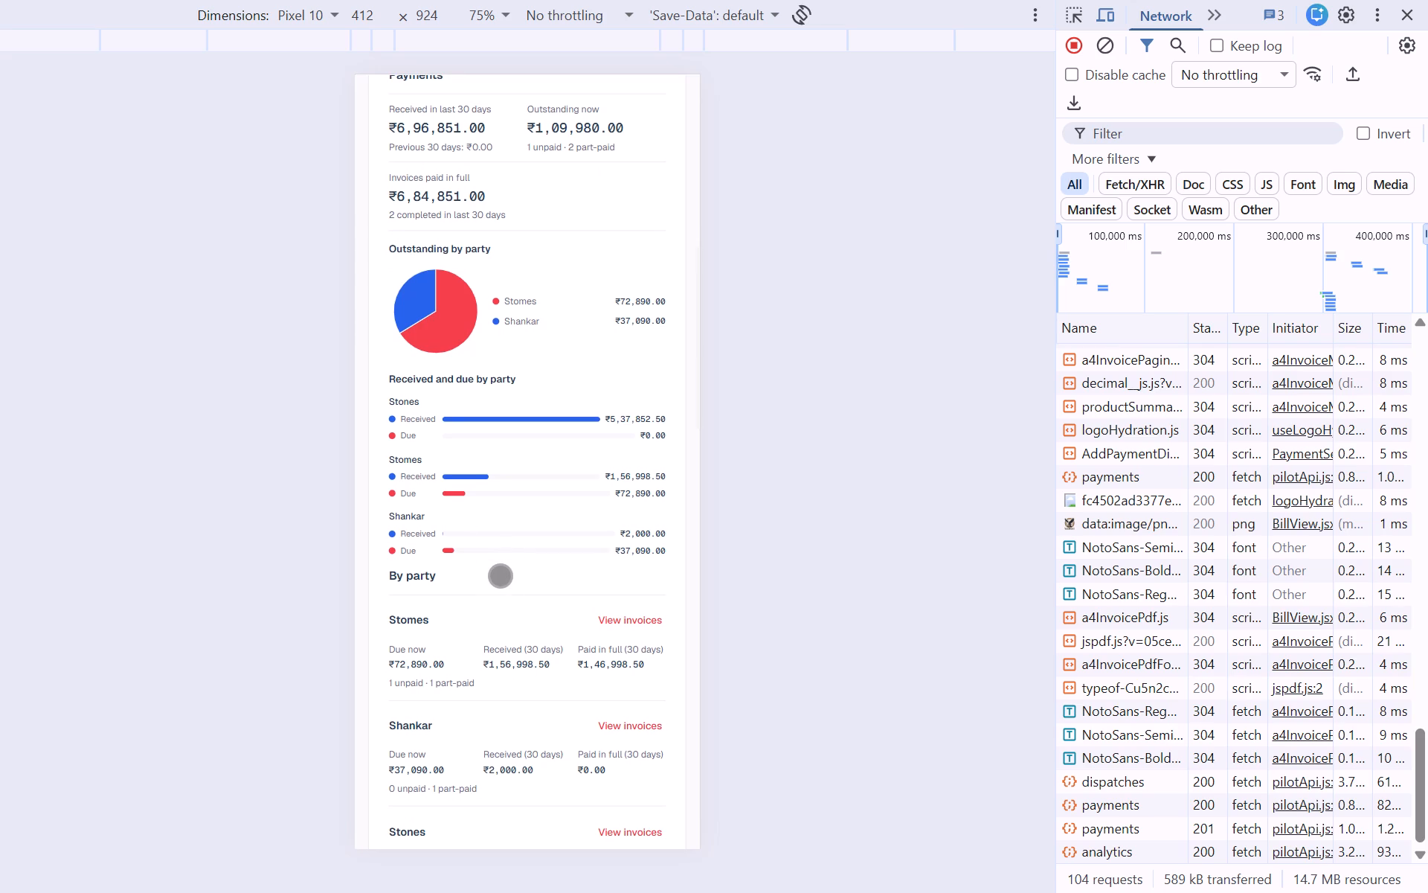
{"action": "scroll", "coordinate": [501, 576], "scroll_direction": "down", "scroll_amount": 2}
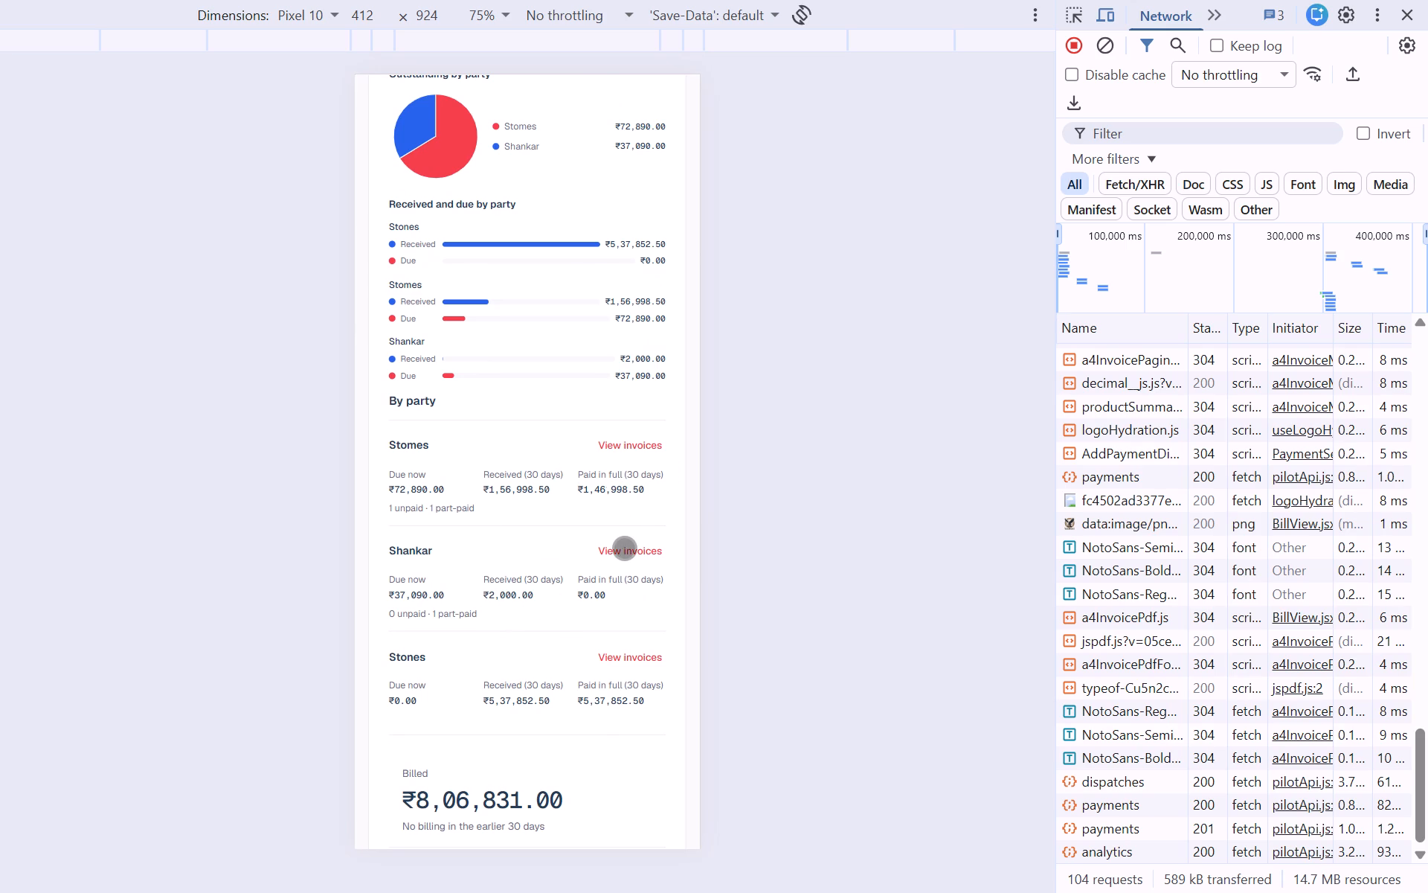
{"action": "scroll", "coordinate": [625, 548], "scroll_direction": "down", "scroll_amount": 1}
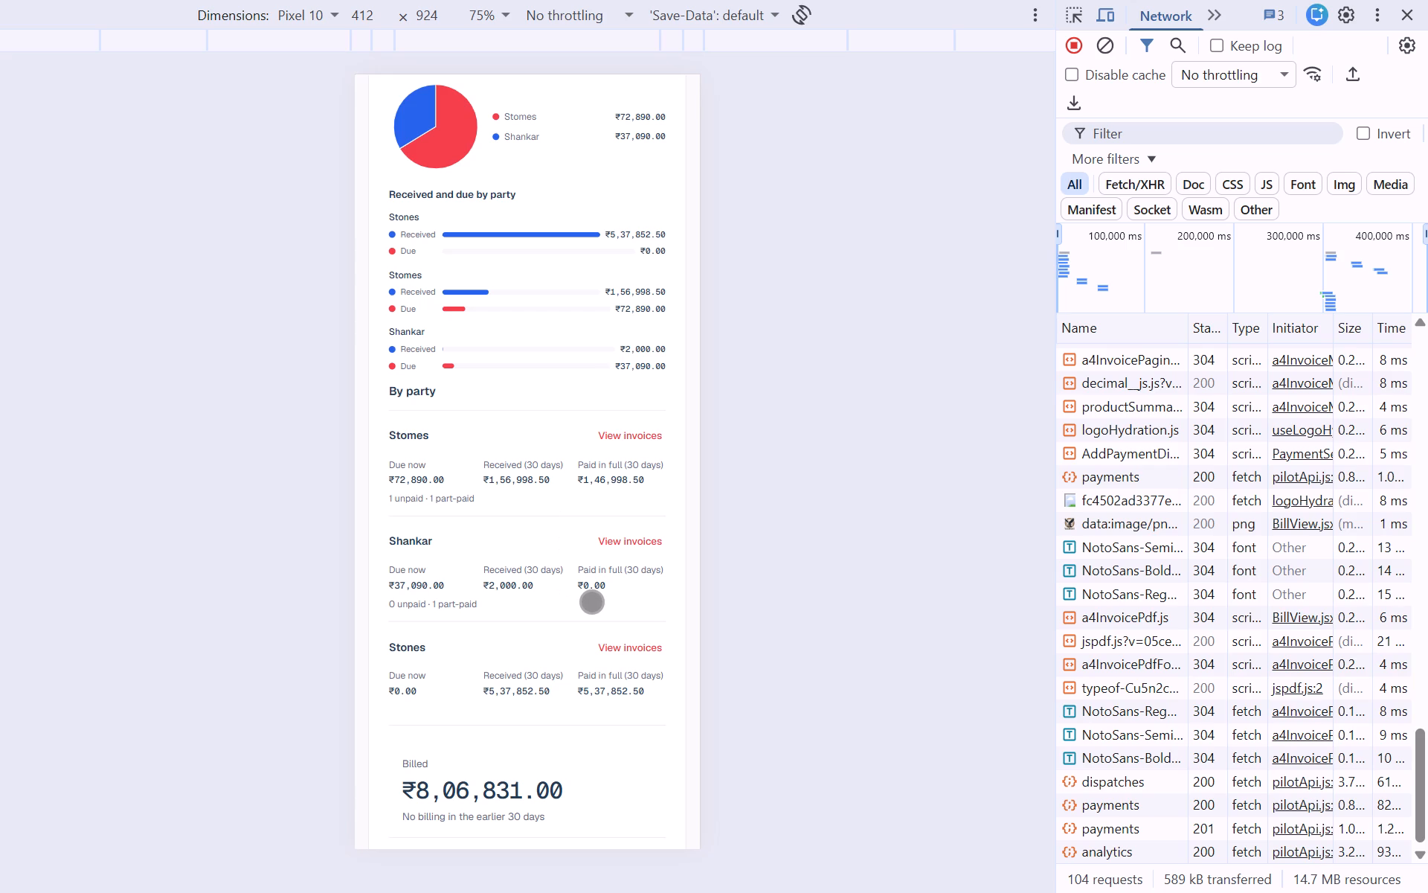
{"action": "scroll", "coordinate": [592, 602], "scroll_direction": "down", "scroll_amount": 1}
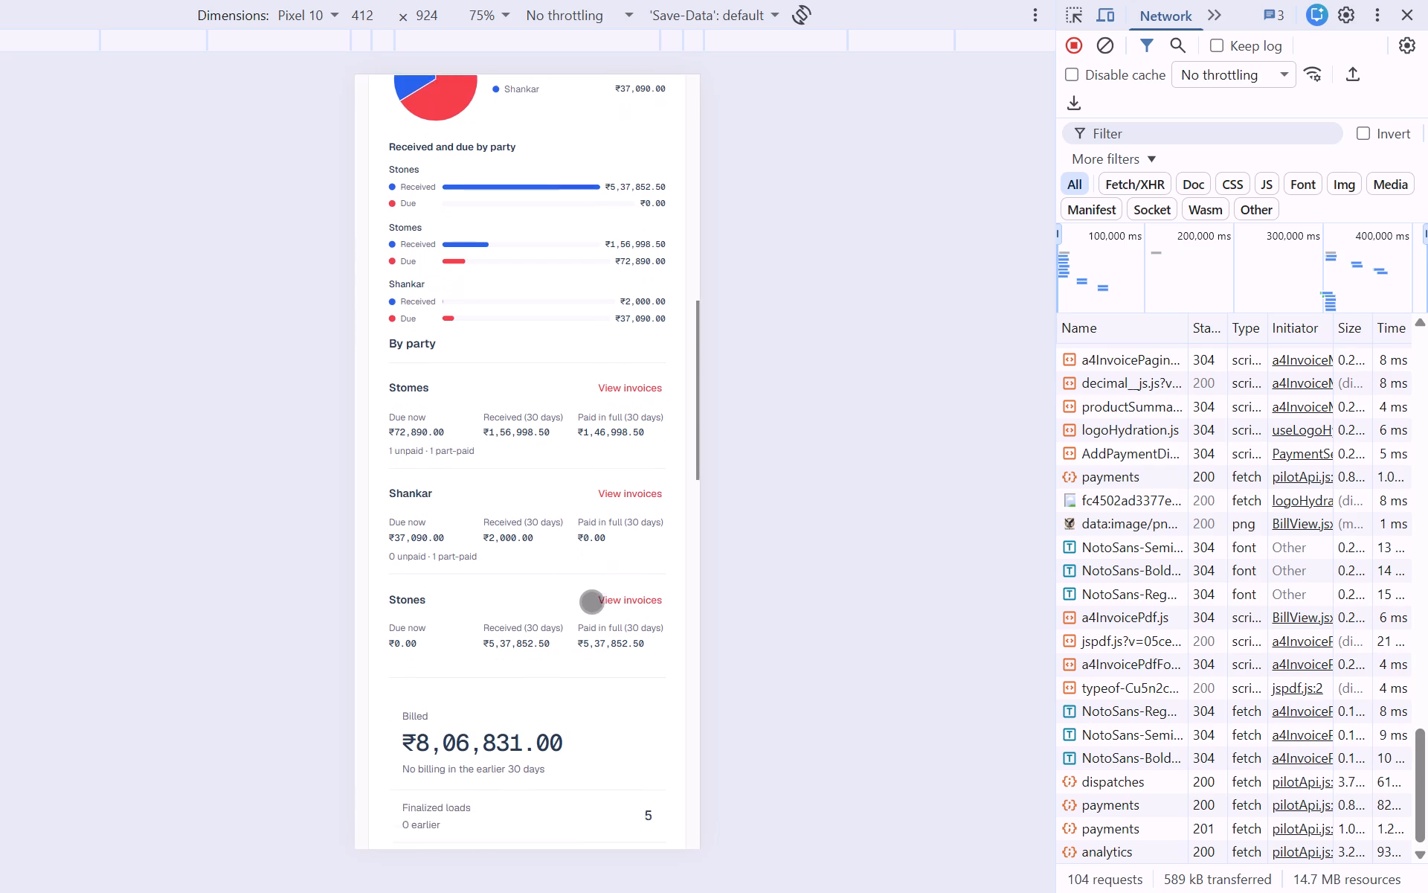
{"action": "scroll", "coordinate": [592, 602], "scroll_direction": "down", "scroll_amount": 1}
{"action": "scroll", "coordinate": [565, 734], "scroll_direction": "down", "scroll_amount": 2}
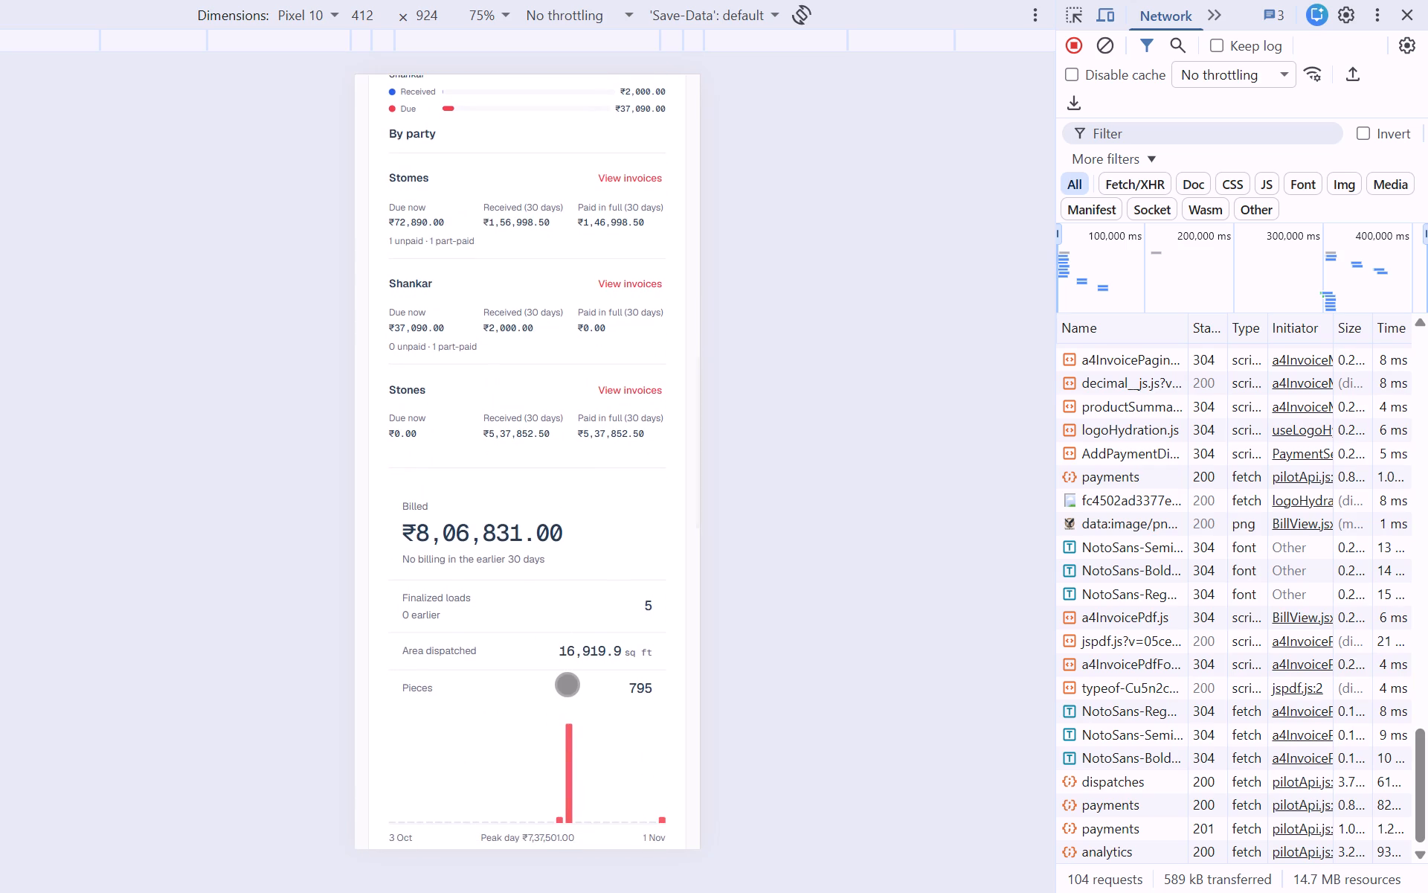
{"action": "scroll", "coordinate": [567, 685], "scroll_direction": "down", "scroll_amount": 3}
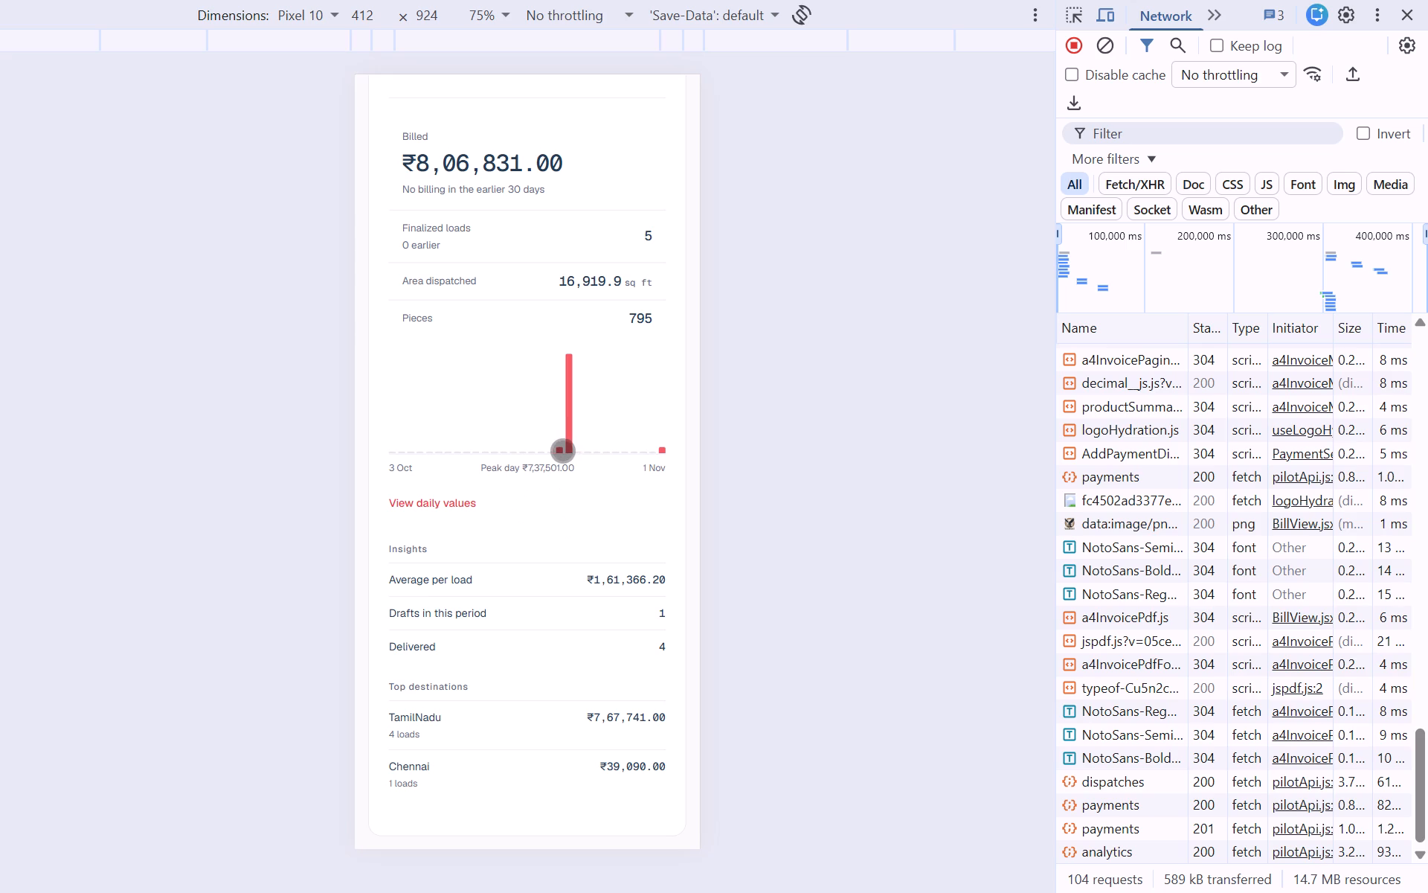
Try to bring up details for the peak-day bar in the billing chart.
{"action": "left_click", "coordinate": [573, 432]}
{"action": "left_click", "coordinate": [573, 432]}
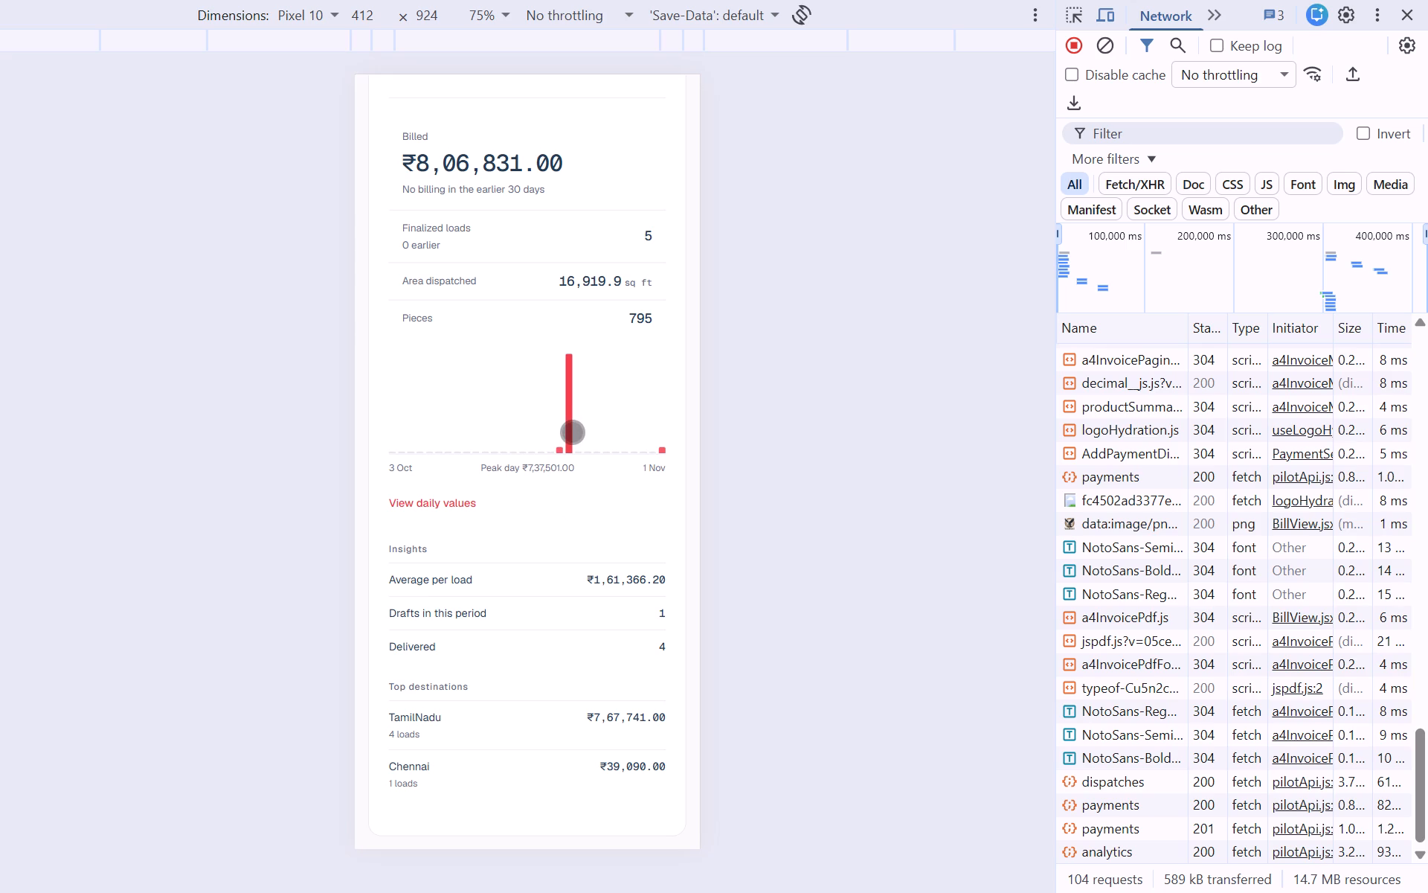
{"action": "left_click", "coordinate": [570, 438]}
{"action": "double_click", "coordinate": [570, 438]}
Review the mobile dashboard layout again, from the unsaved loads through the payment summaries to the billed figures.
{"action": "scroll", "coordinate": [573, 496], "scroll_direction": "down", "scroll_amount": 2}
{"action": "scroll", "coordinate": [573, 496], "scroll_direction": "up", "scroll_amount": 3}
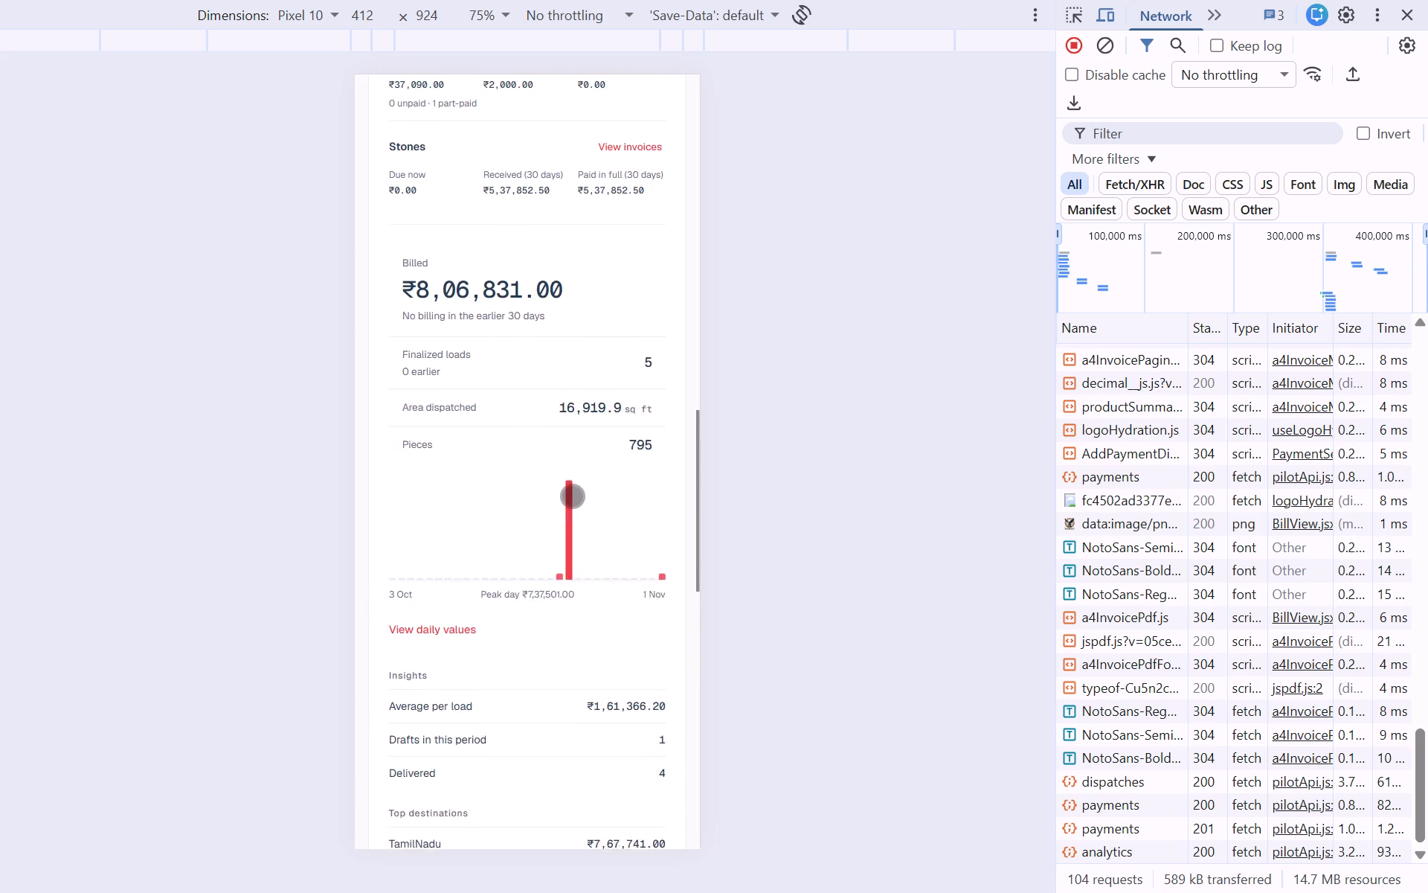
{"action": "scroll", "coordinate": [573, 496], "scroll_direction": "up", "scroll_amount": 5}
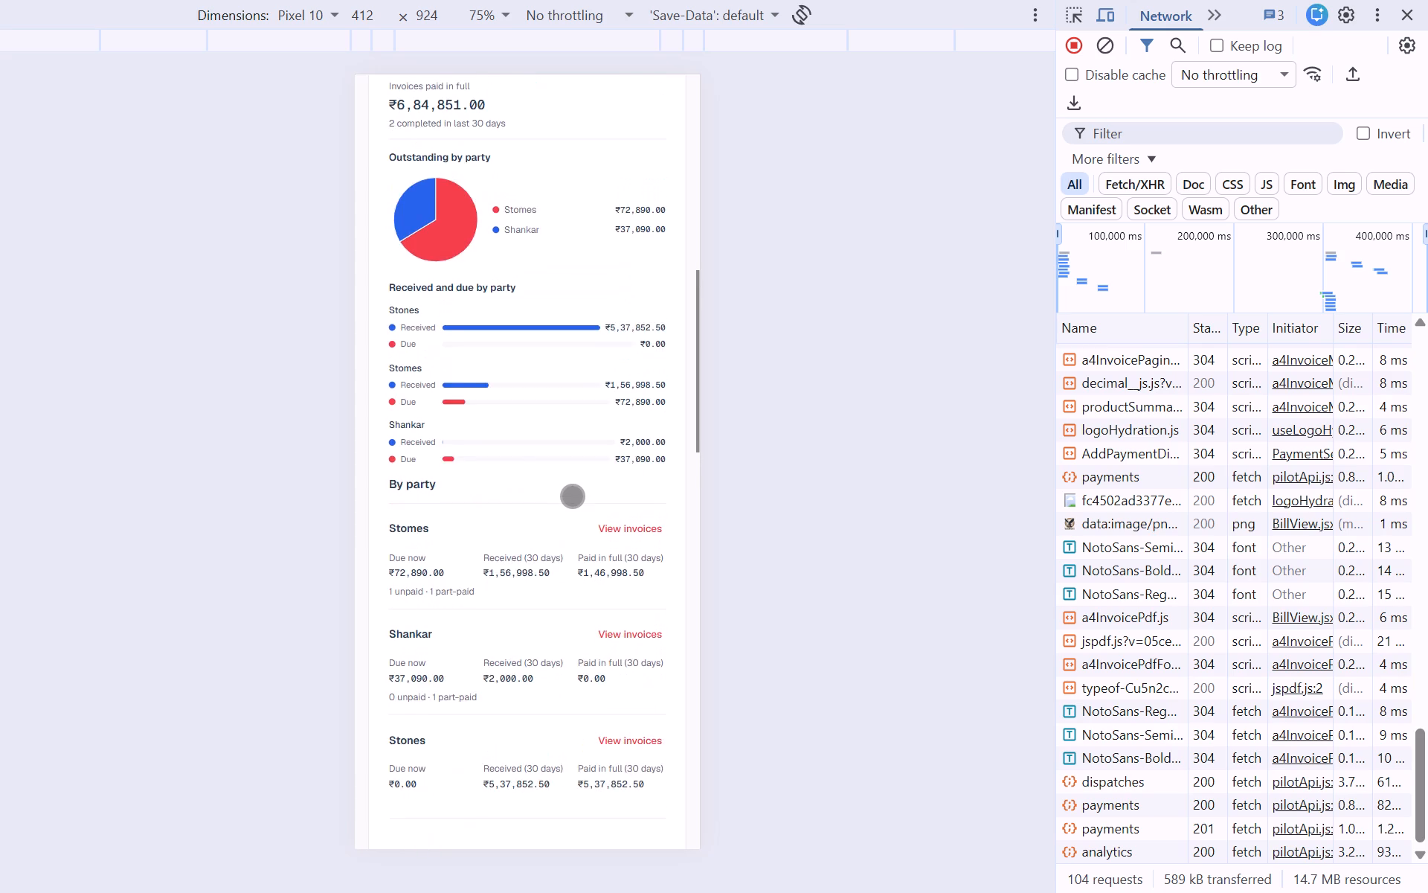
{"action": "scroll", "coordinate": [573, 496], "scroll_direction": "up", "scroll_amount": 2}
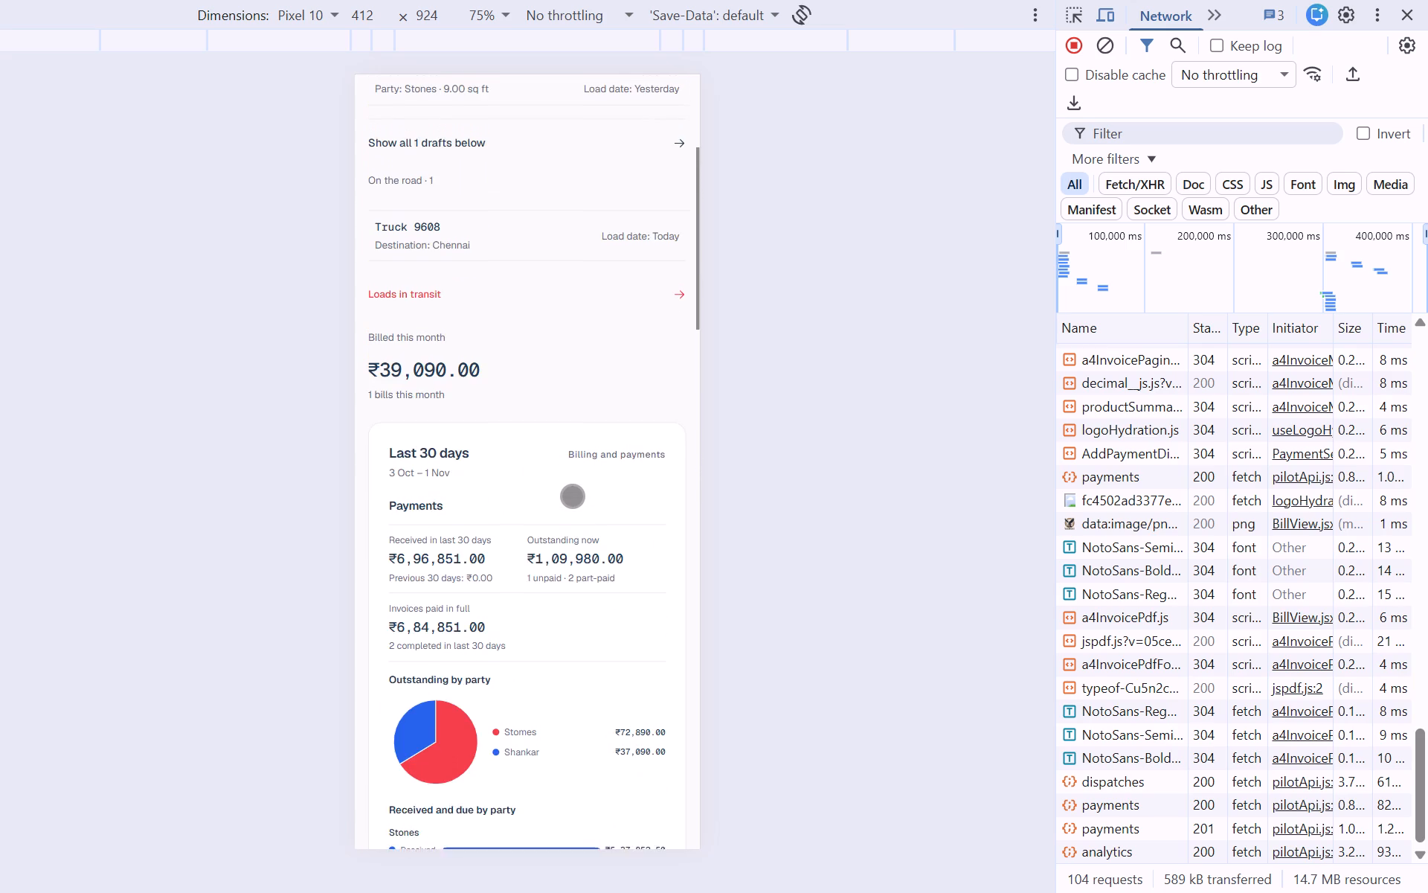
{"action": "scroll", "coordinate": [573, 496], "scroll_direction": "up", "scroll_amount": 1}
{"action": "scroll", "coordinate": [510, 398], "scroll_direction": "up", "scroll_amount": 2}
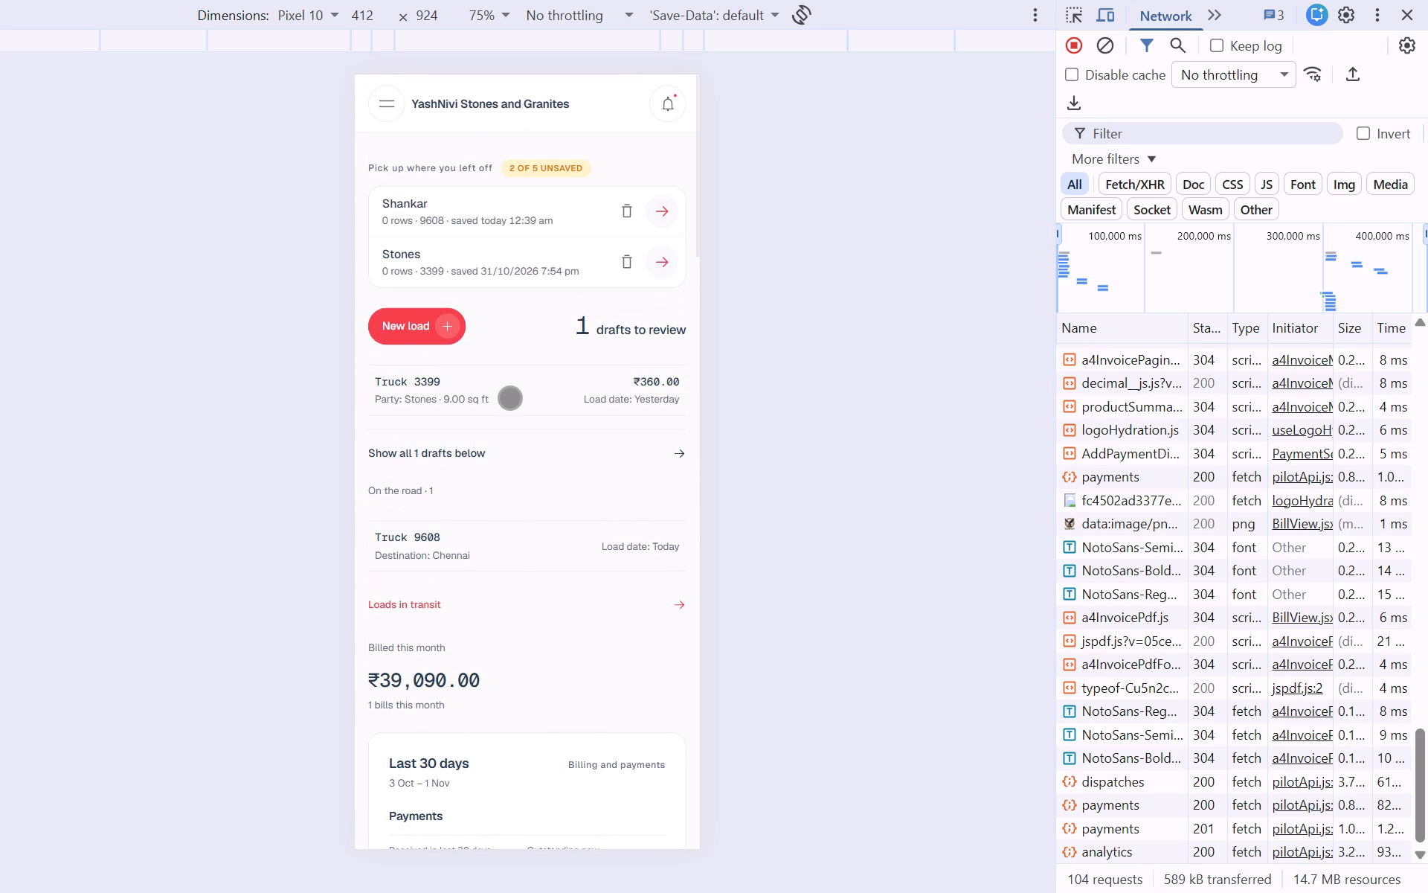
{"action": "scroll", "coordinate": [544, 591], "scroll_direction": "down", "scroll_amount": 1}
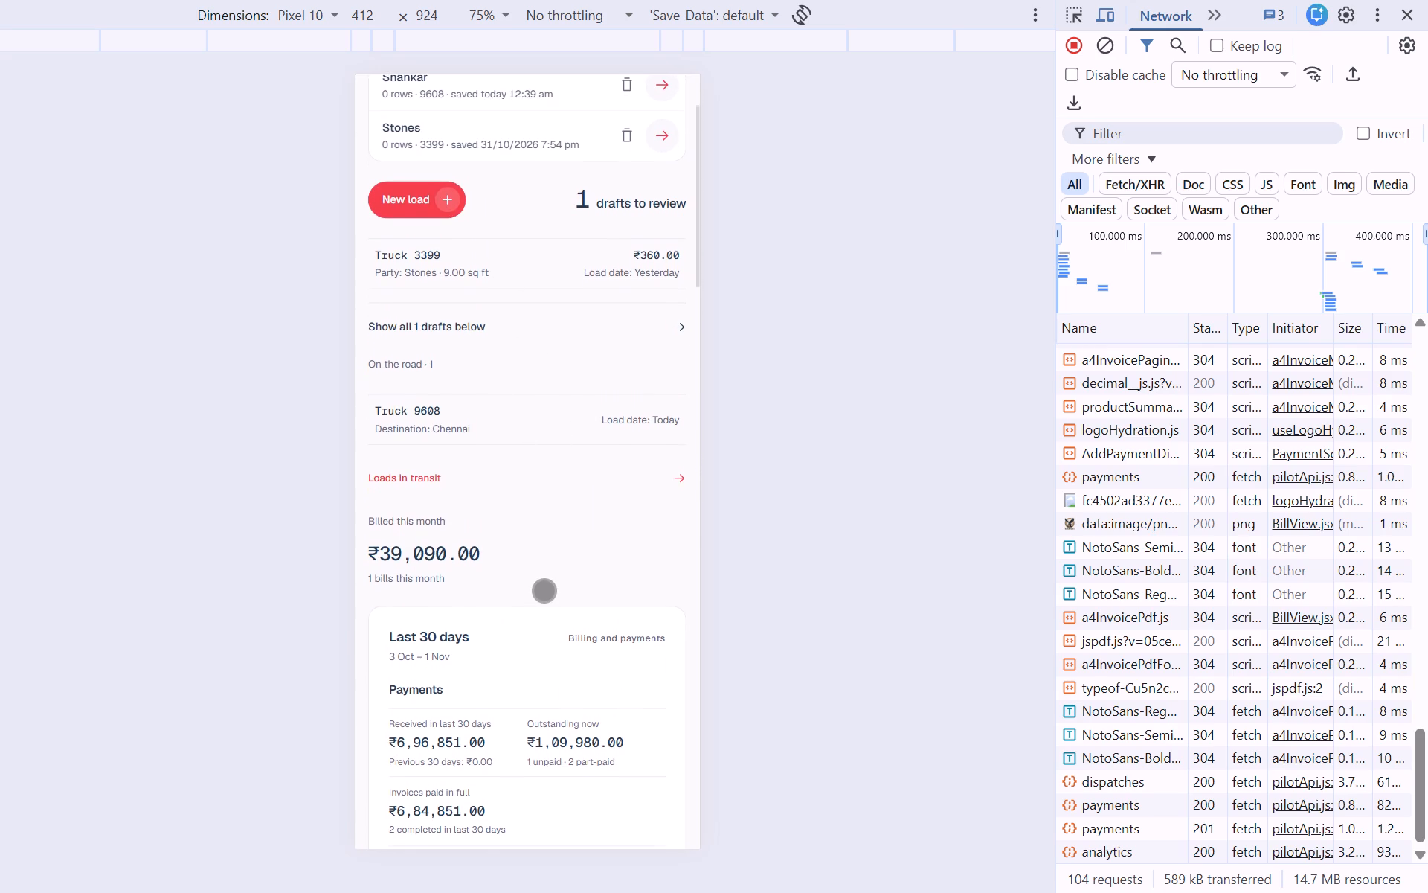
{"action": "scroll", "coordinate": [544, 591], "scroll_direction": "down", "scroll_amount": 9}
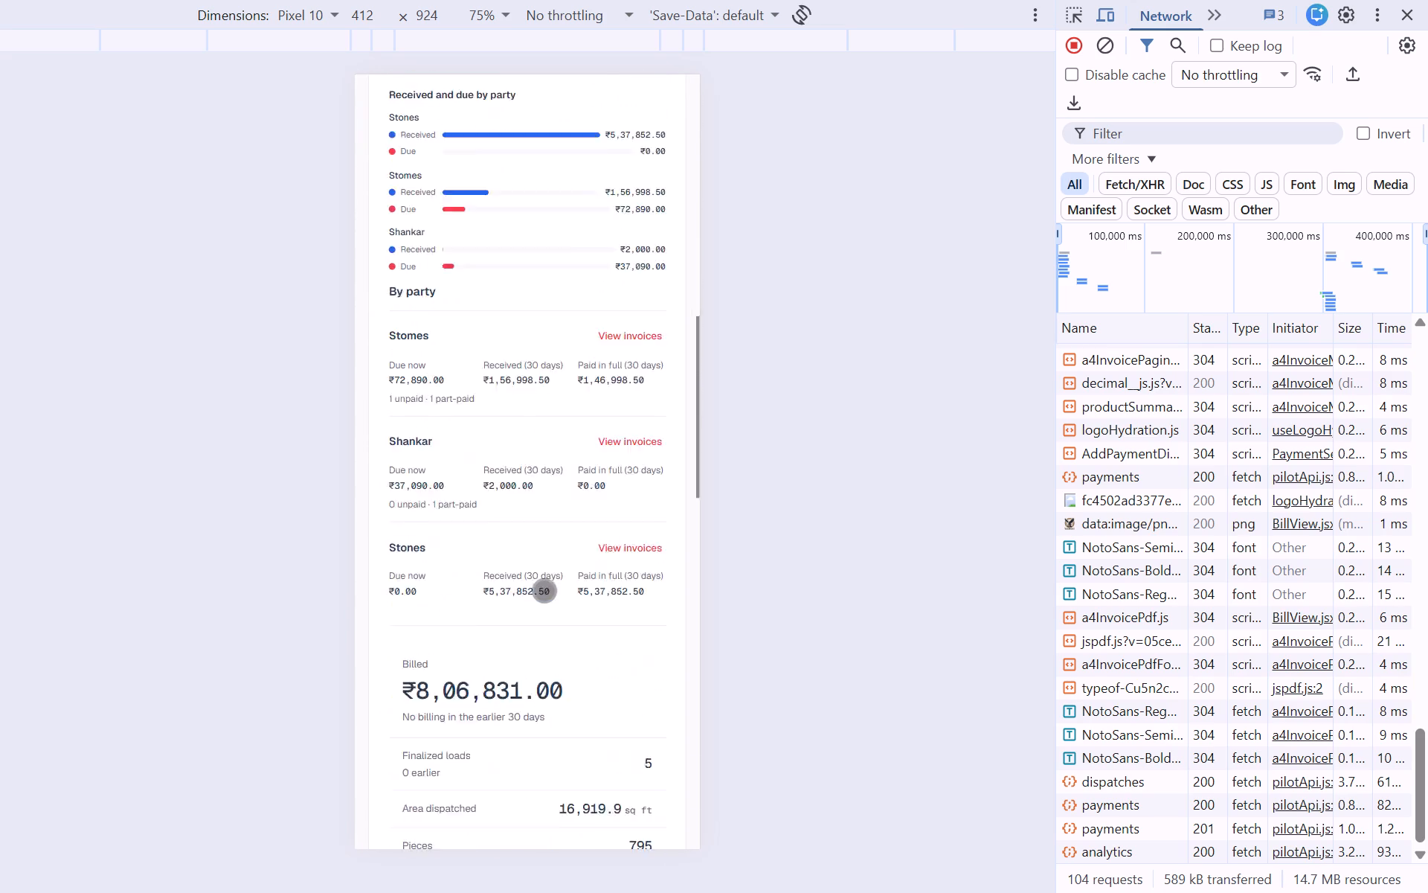
{"action": "scroll", "coordinate": [544, 591], "scroll_direction": "down", "scroll_amount": 5}
{"action": "scroll", "coordinate": [544, 591], "scroll_direction": "up", "scroll_amount": 6}
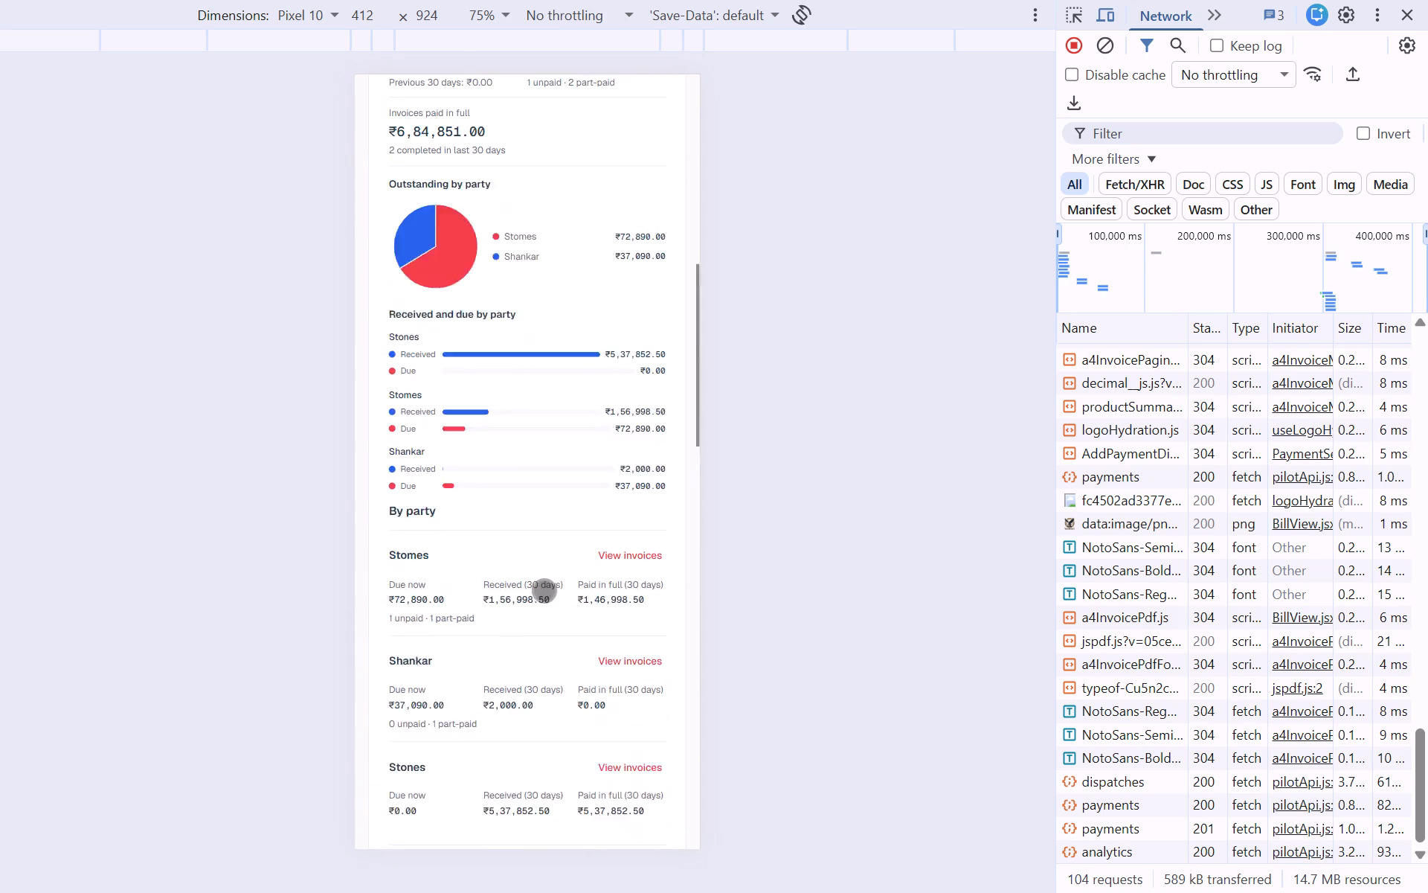
{"action": "scroll", "coordinate": [544, 591], "scroll_direction": "up", "scroll_amount": 5}
Open the Loading entries page and look over its list of all load records.
{"action": "left_click", "coordinate": [390, 113]}
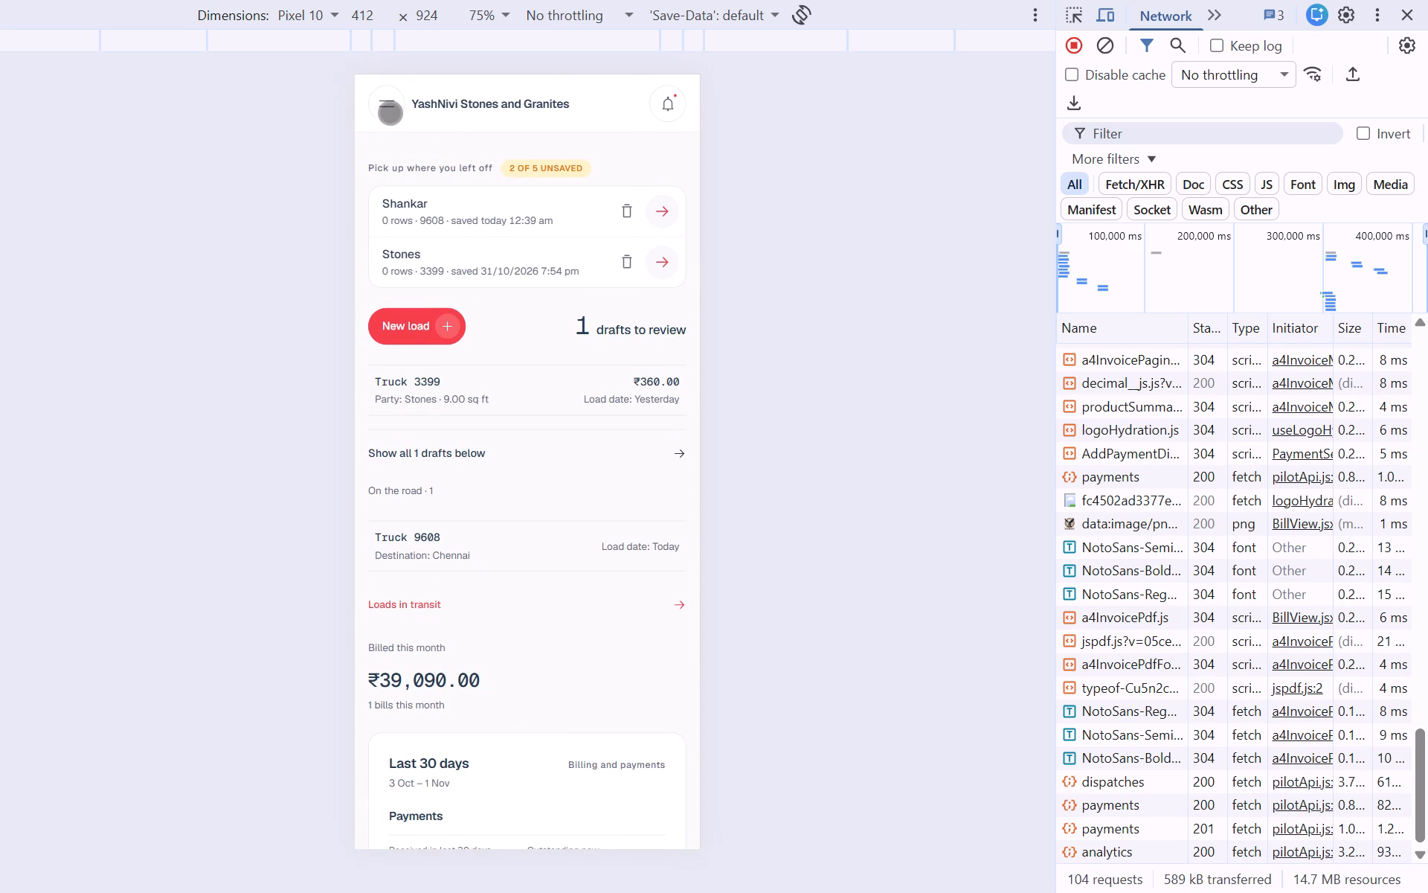
{"action": "left_click", "coordinate": [457, 242]}
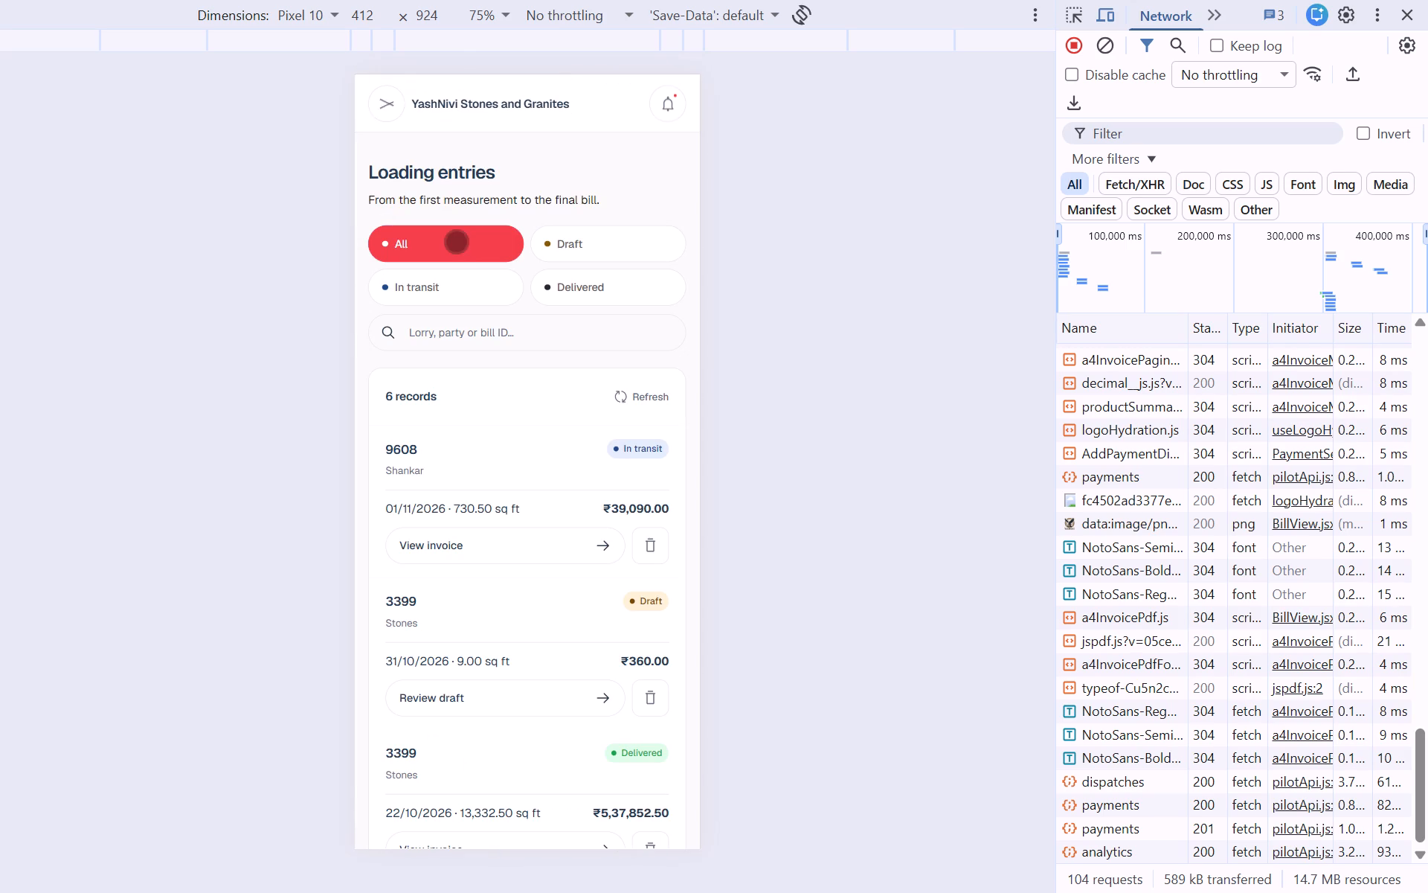
{"action": "scroll", "coordinate": [572, 461], "scroll_direction": "down", "scroll_amount": 2}
{"action": "scroll", "coordinate": [572, 461], "scroll_direction": "up", "scroll_amount": 3}
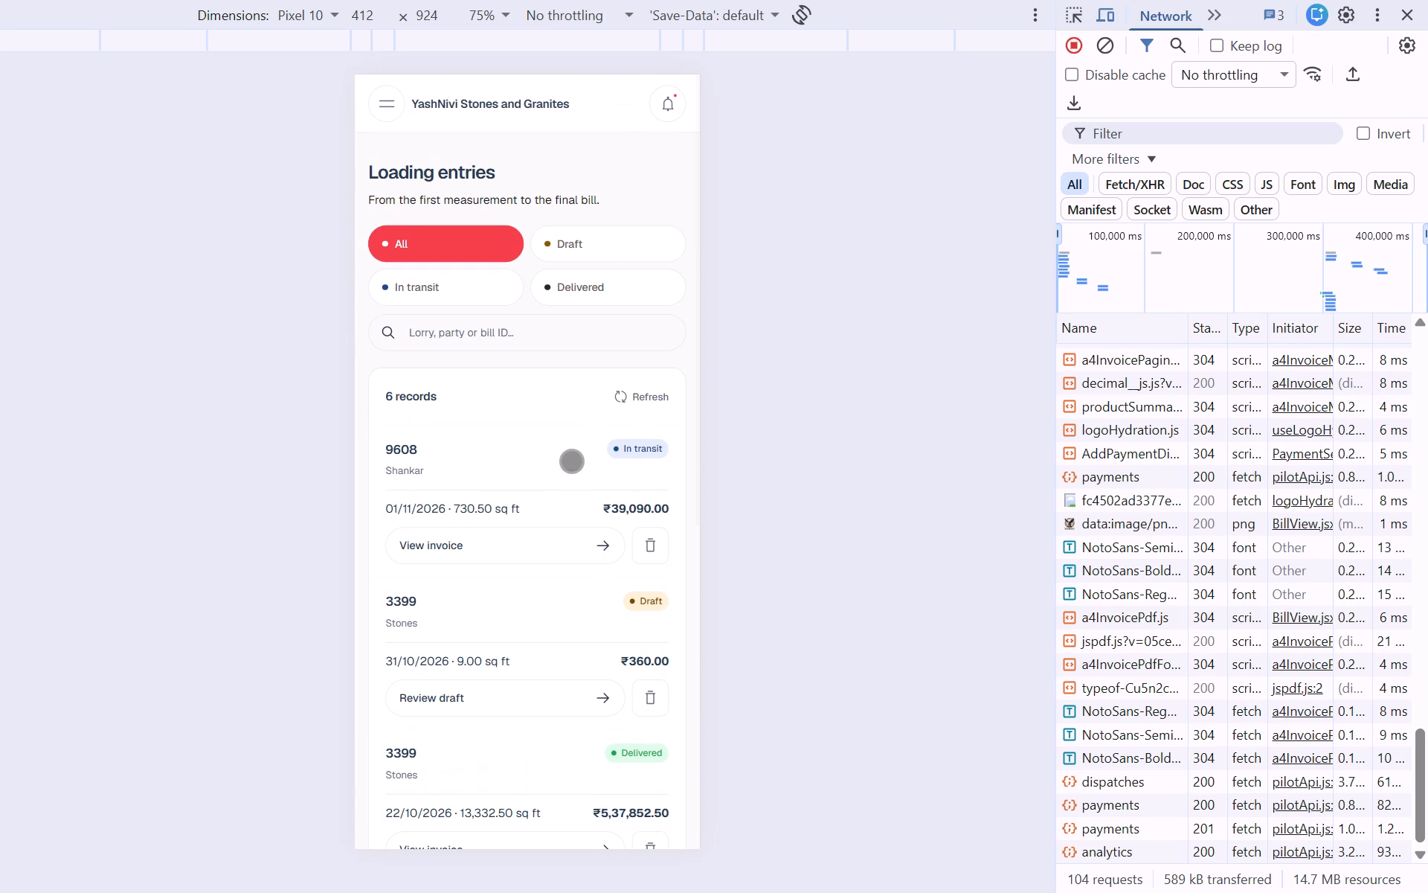
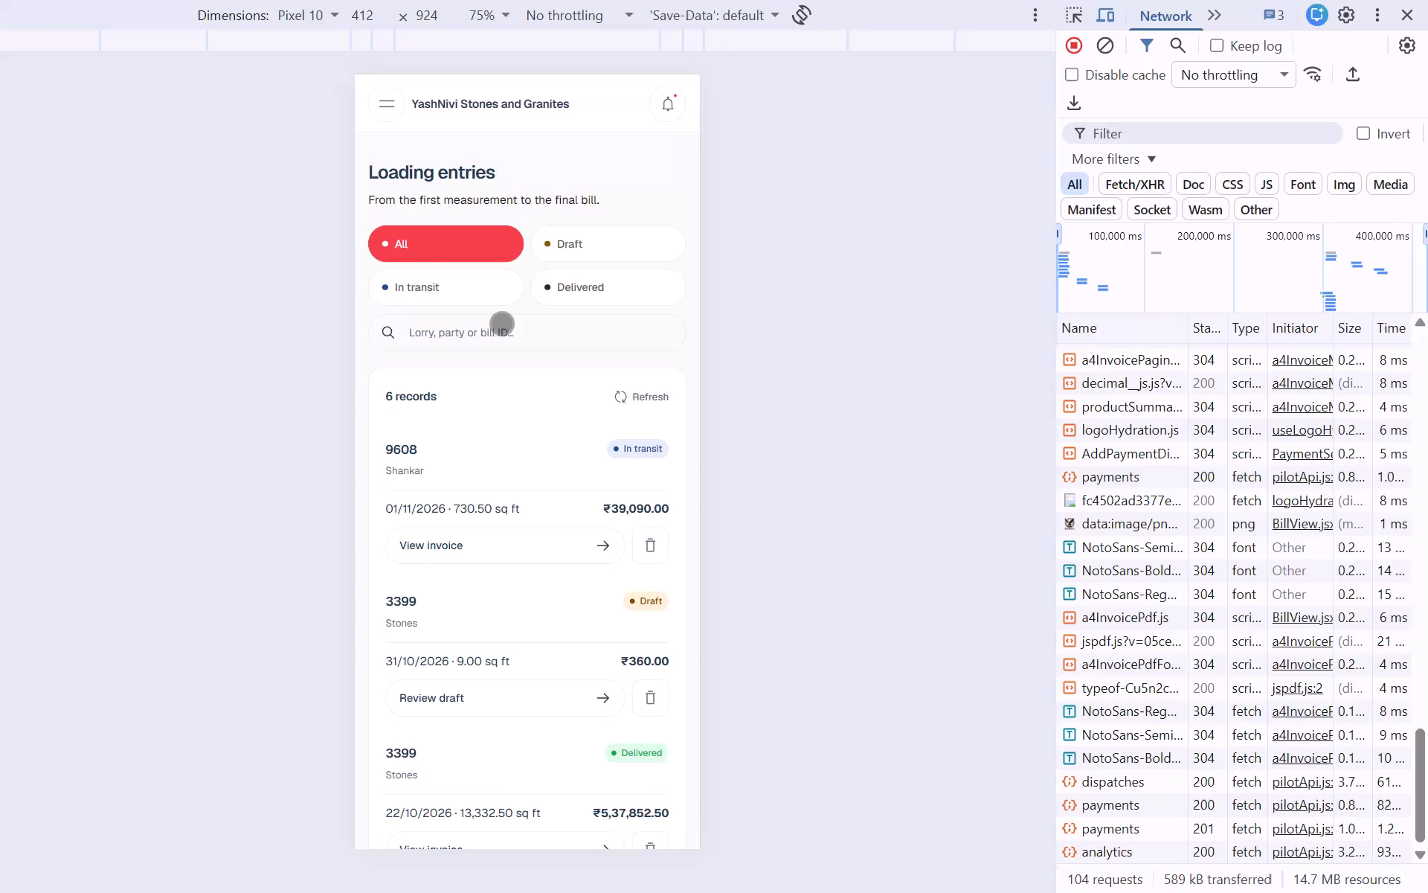
Try the loading entries' status filters In transit, Draft and Delivered in turn, ending on All.
{"action": "left_click", "coordinate": [428, 339]}
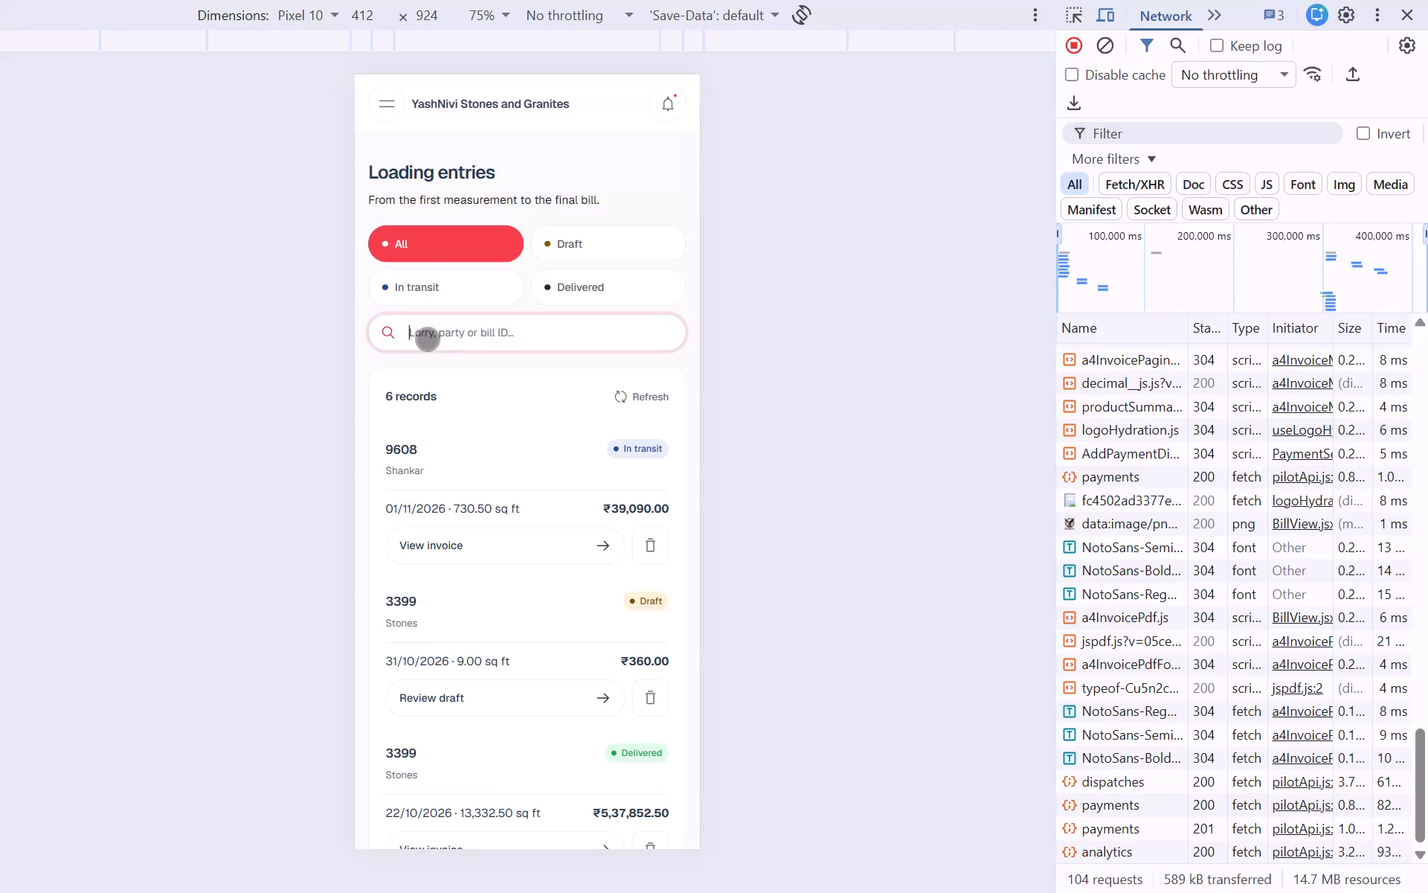
{"action": "left_click", "coordinate": [460, 334]}
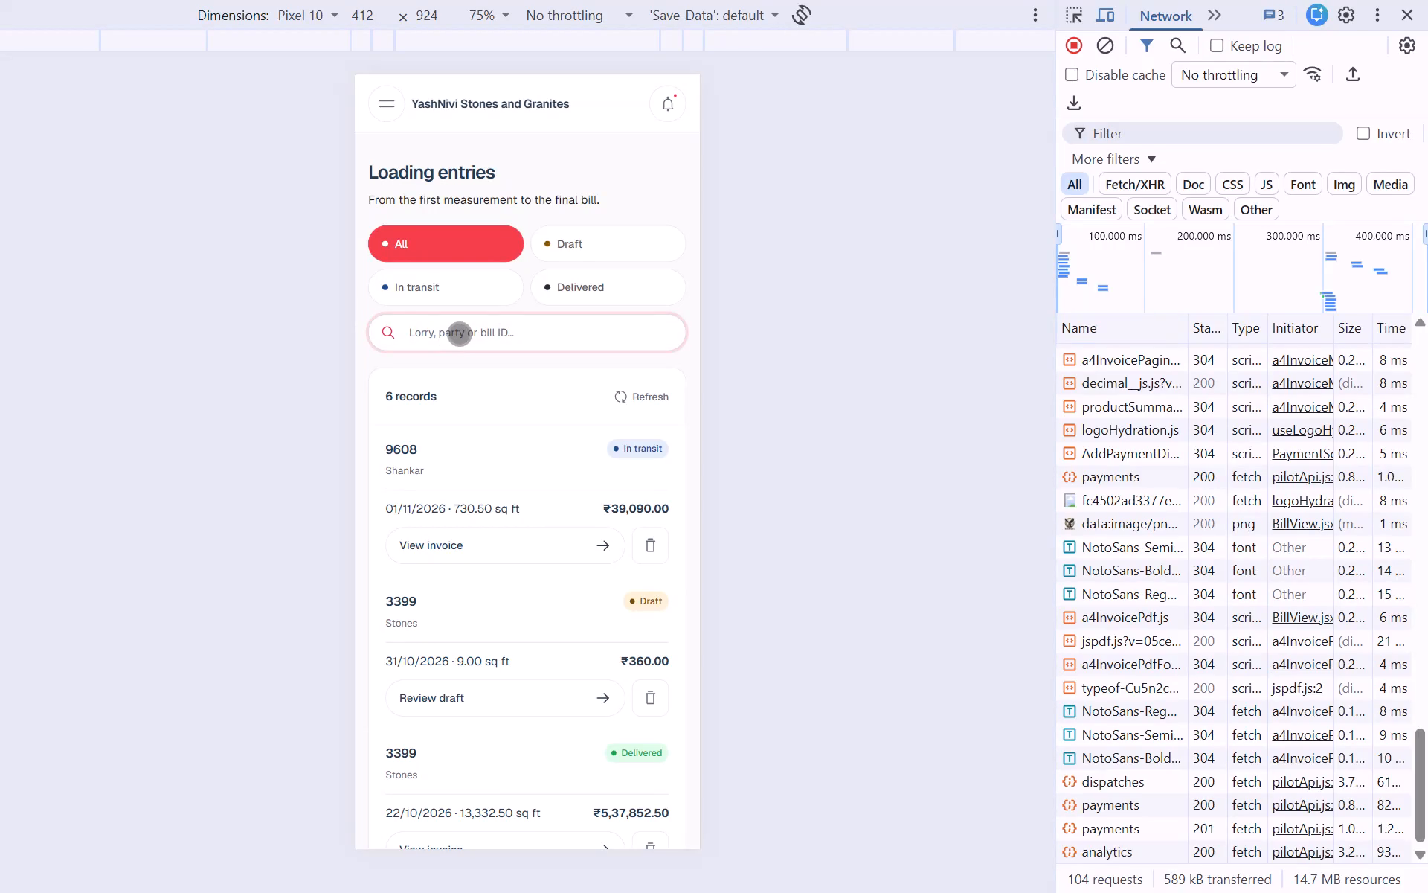
{"action": "left_click", "coordinate": [460, 334]}
{"action": "left_click", "coordinate": [521, 285]}
{"action": "left_click", "coordinate": [611, 246]}
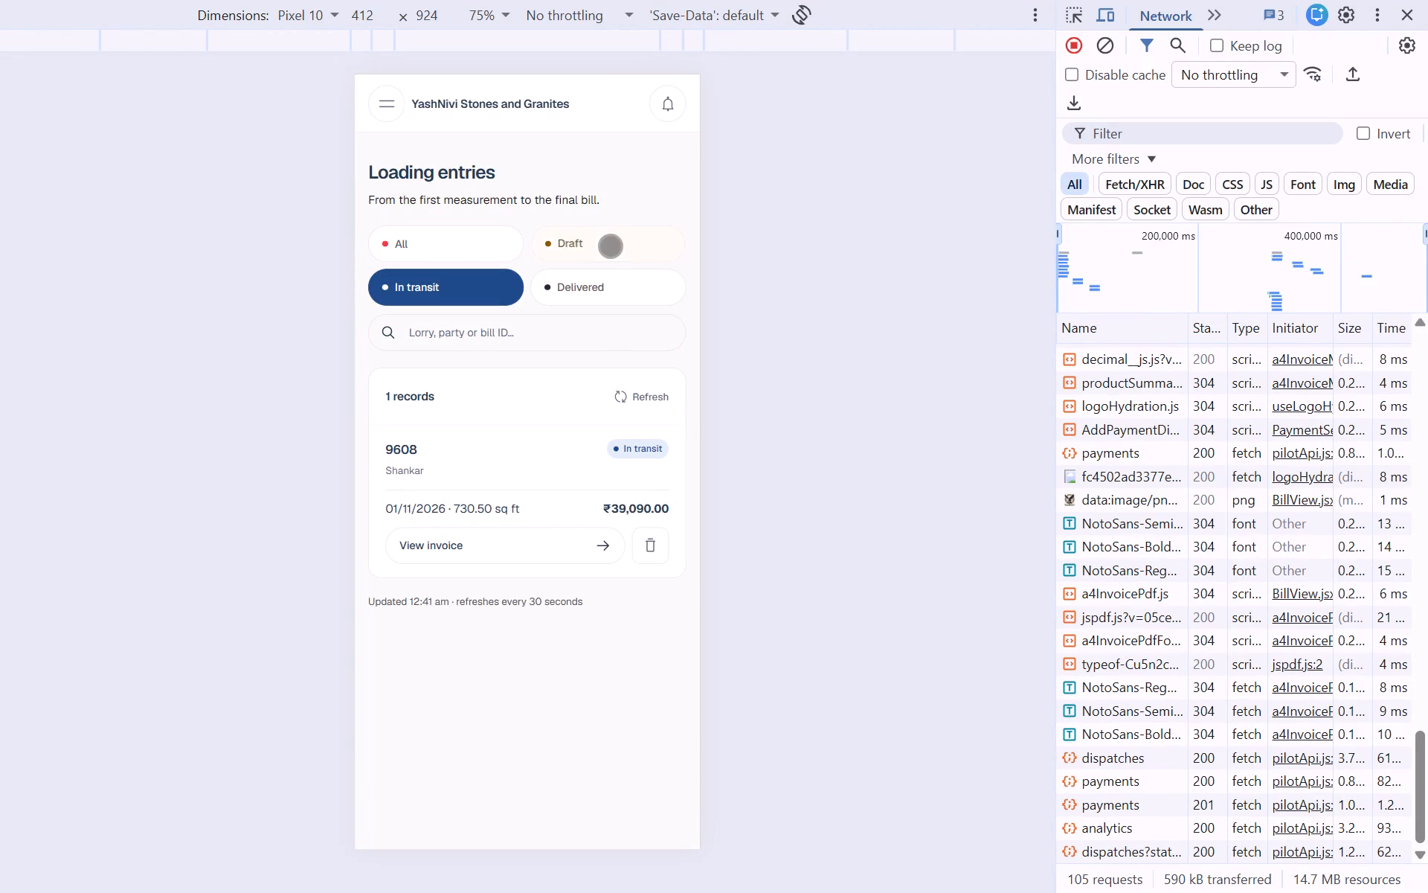
{"action": "left_click", "coordinate": [462, 303]}
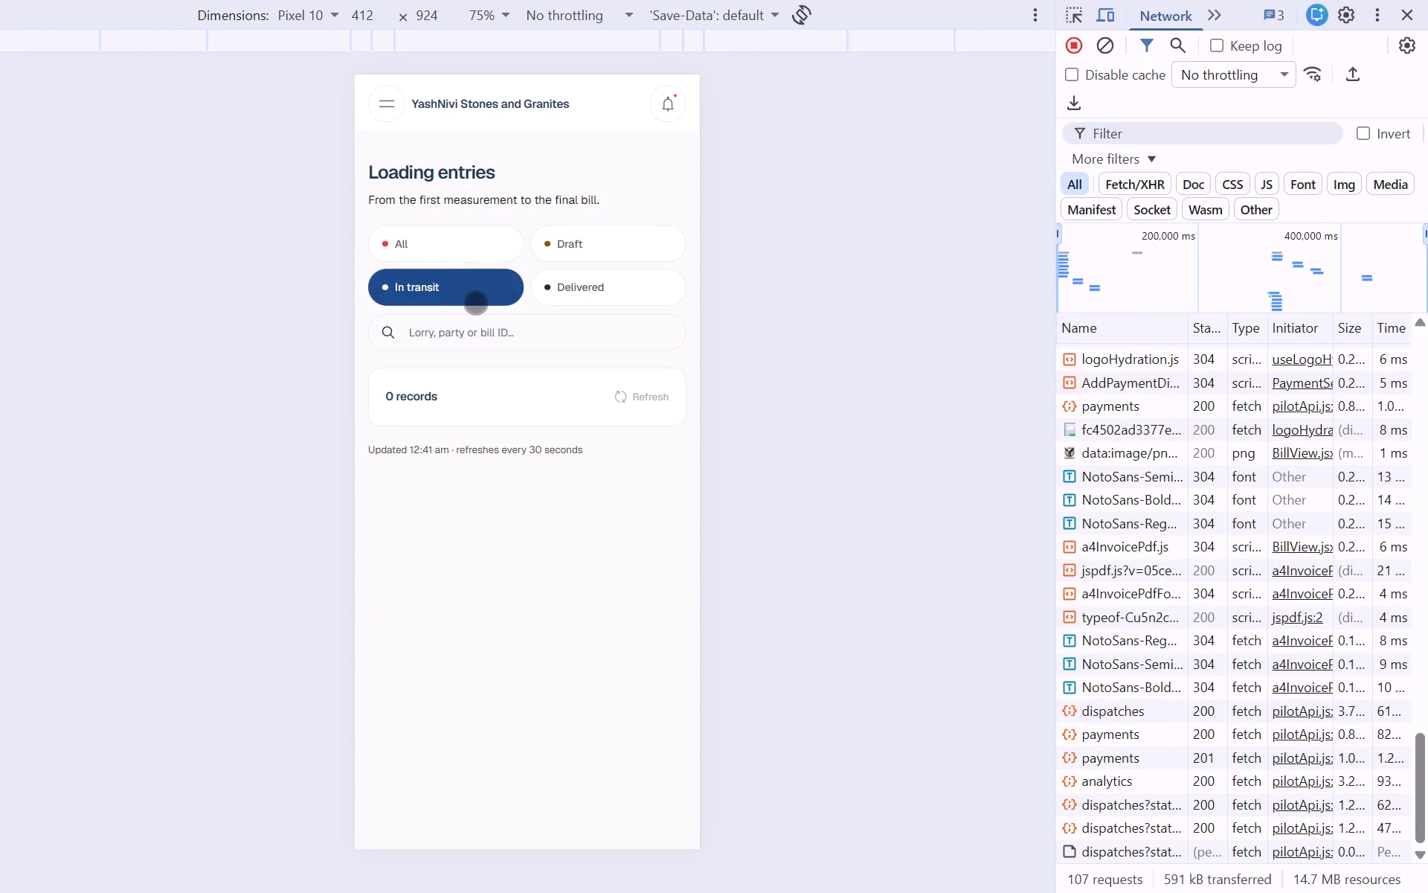
{"action": "left_click", "coordinate": [560, 289]}
{"action": "left_click", "coordinate": [475, 257]}
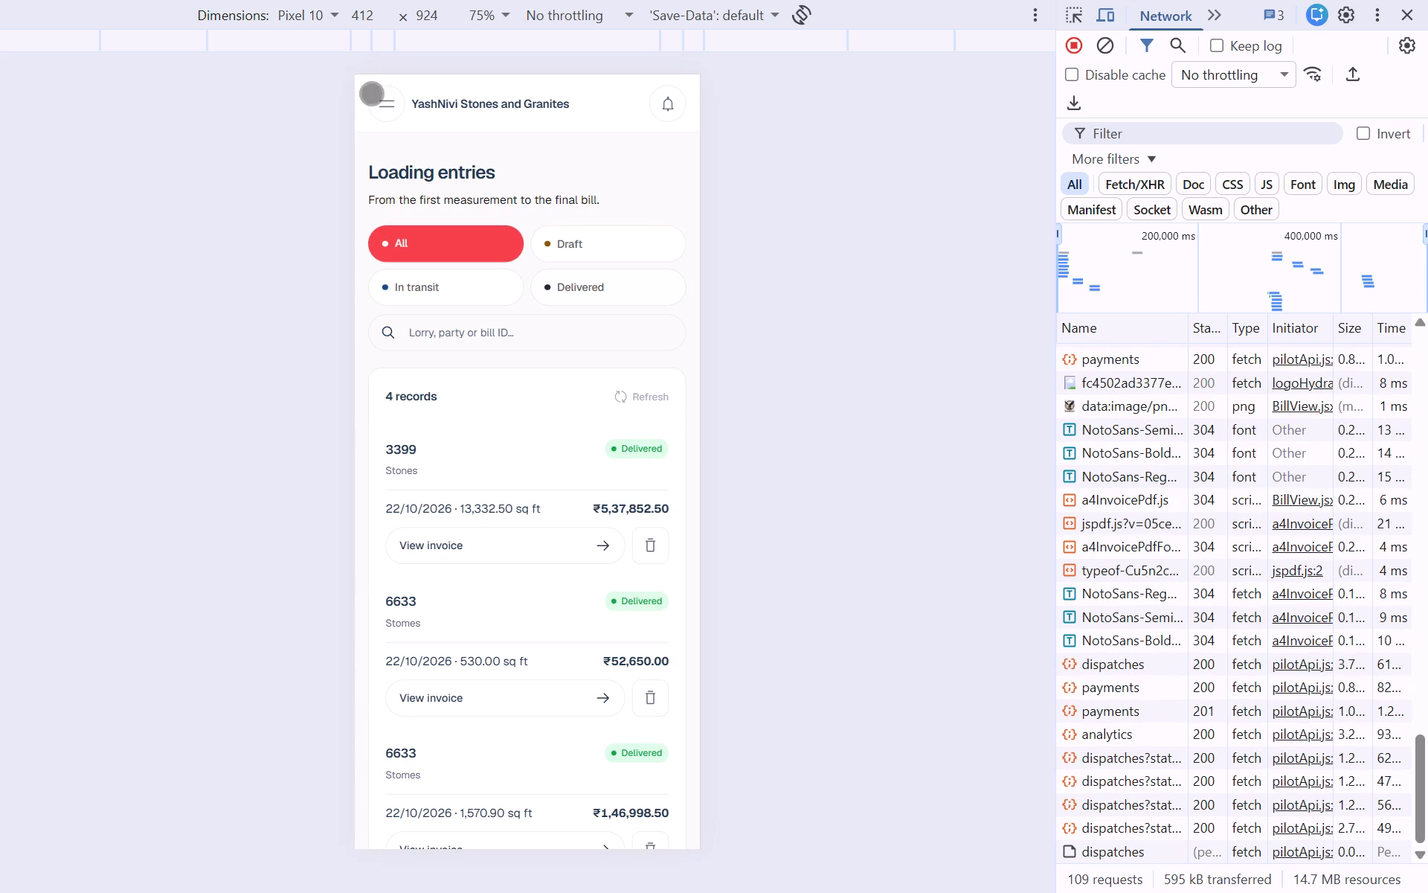
Return to the dashboard and look over its draft, on-the-road and last 30 days' payment sections.
{"action": "left_click", "coordinate": [391, 106]}
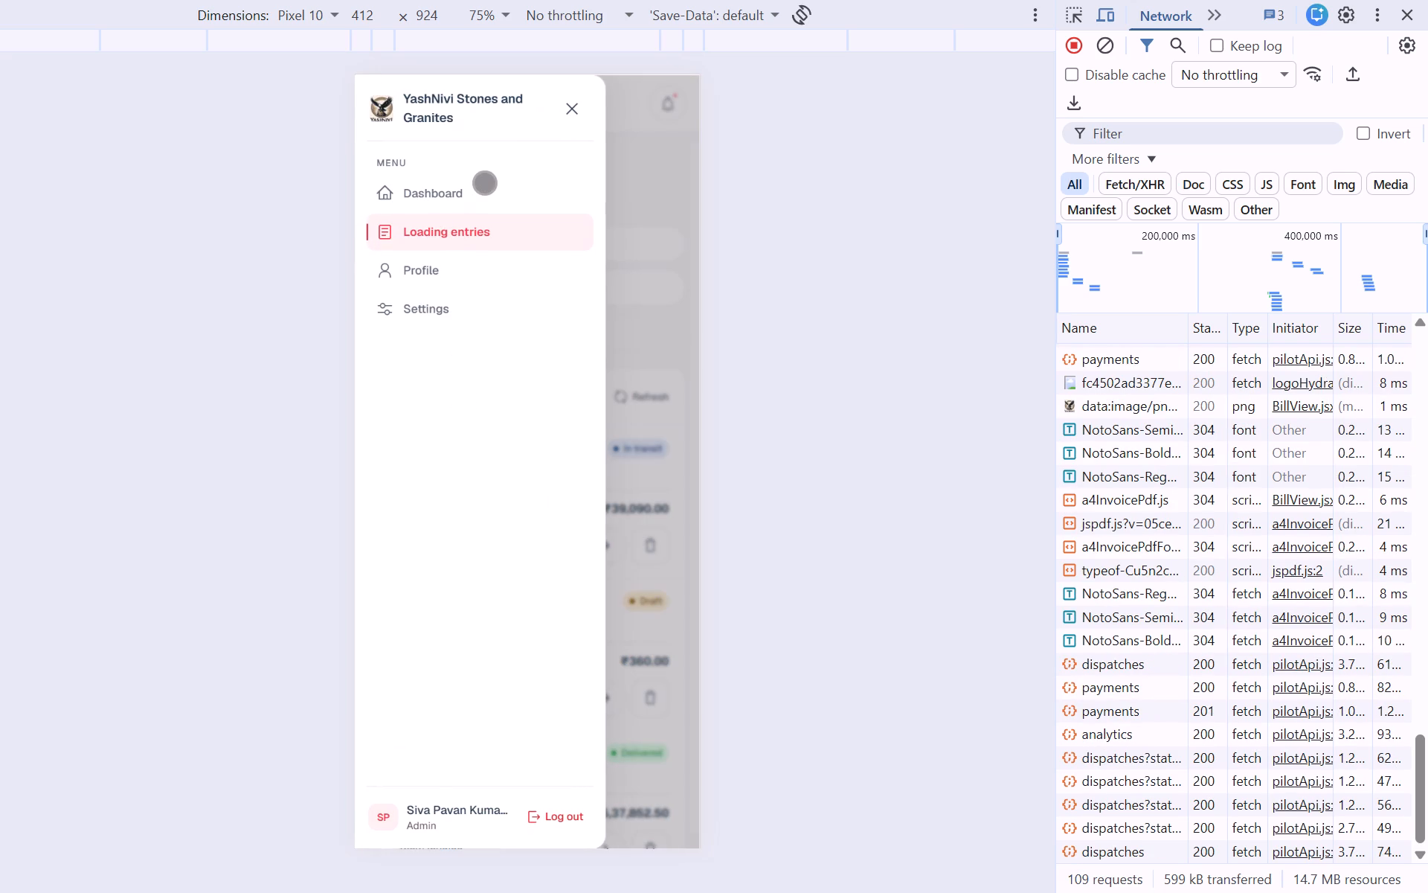
{"action": "left_click", "coordinate": [485, 183]}
{"action": "scroll", "coordinate": [551, 587], "scroll_direction": "down", "scroll_amount": 1}
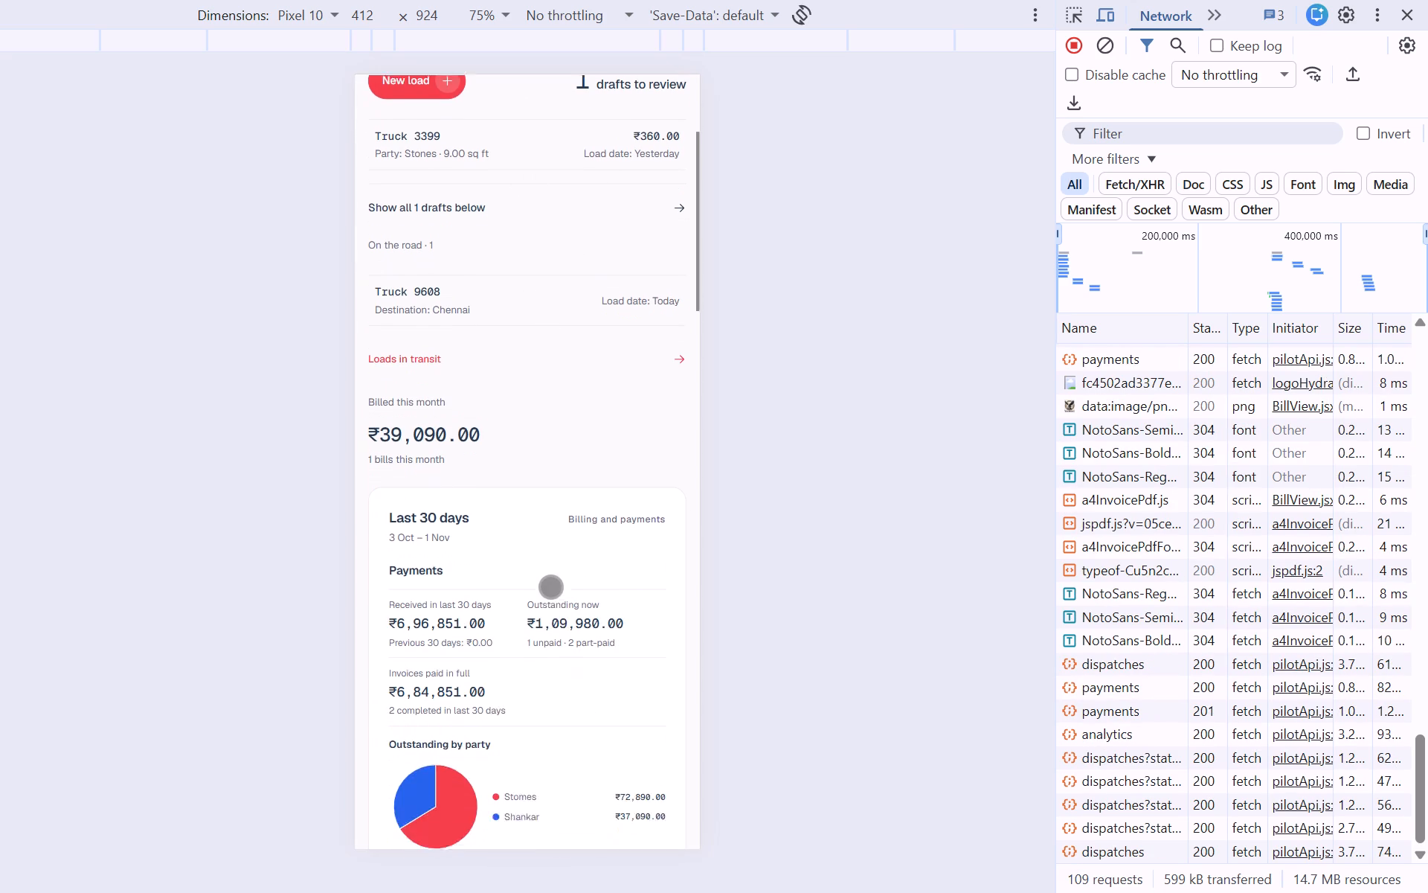
{"action": "scroll", "coordinate": [551, 587], "scroll_direction": "up", "scroll_amount": 2}
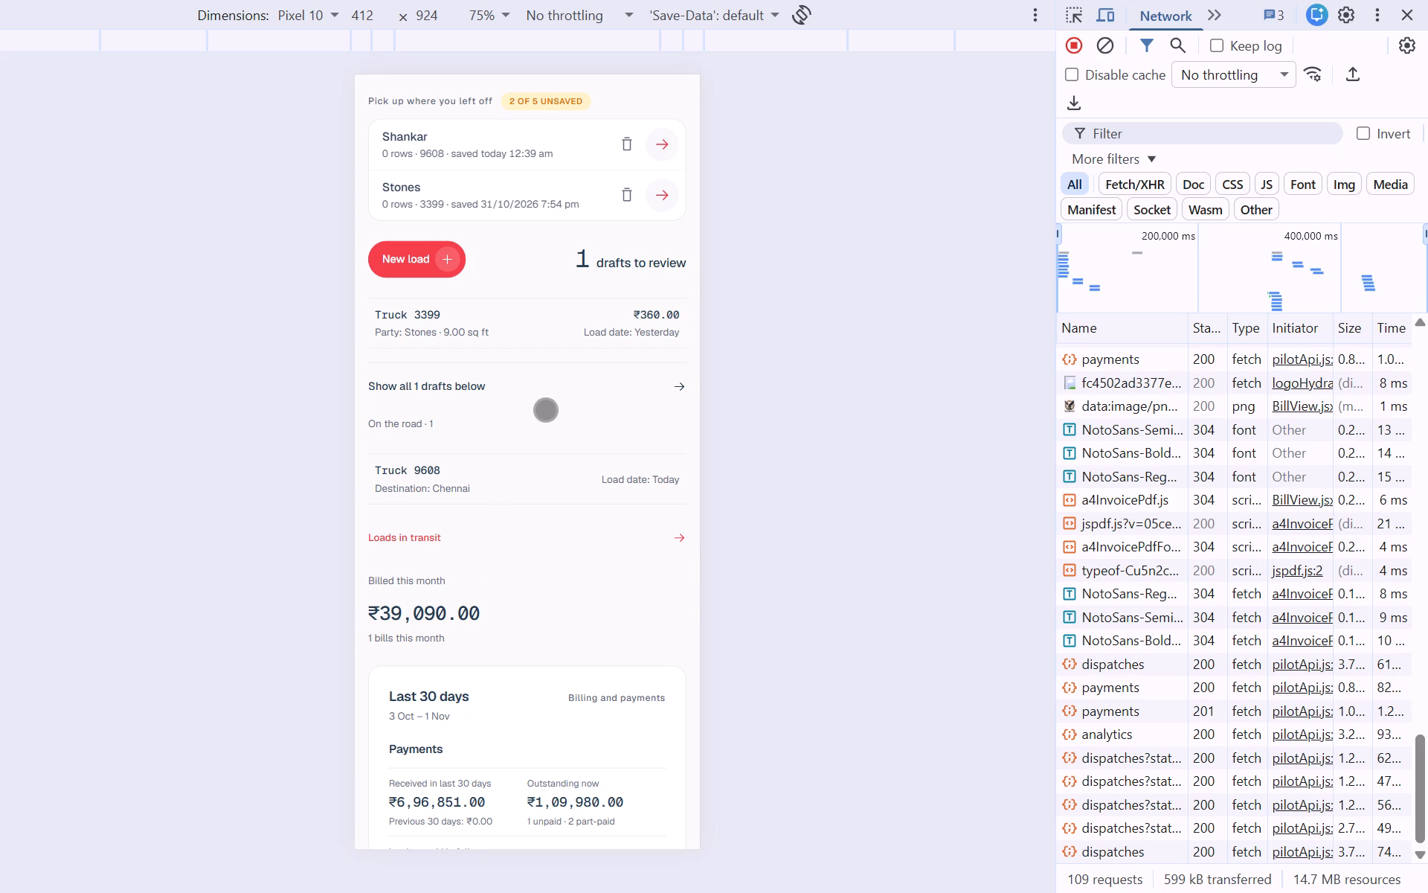
Examine the dashboard's last 30 days' payment charts, the by-party breakdown and the billed figures on the phone layout.
{"action": "scroll", "coordinate": [546, 410], "scroll_direction": "up", "scroll_amount": 3}
{"action": "scroll", "coordinate": [544, 589], "scroll_direction": "down", "scroll_amount": 3}
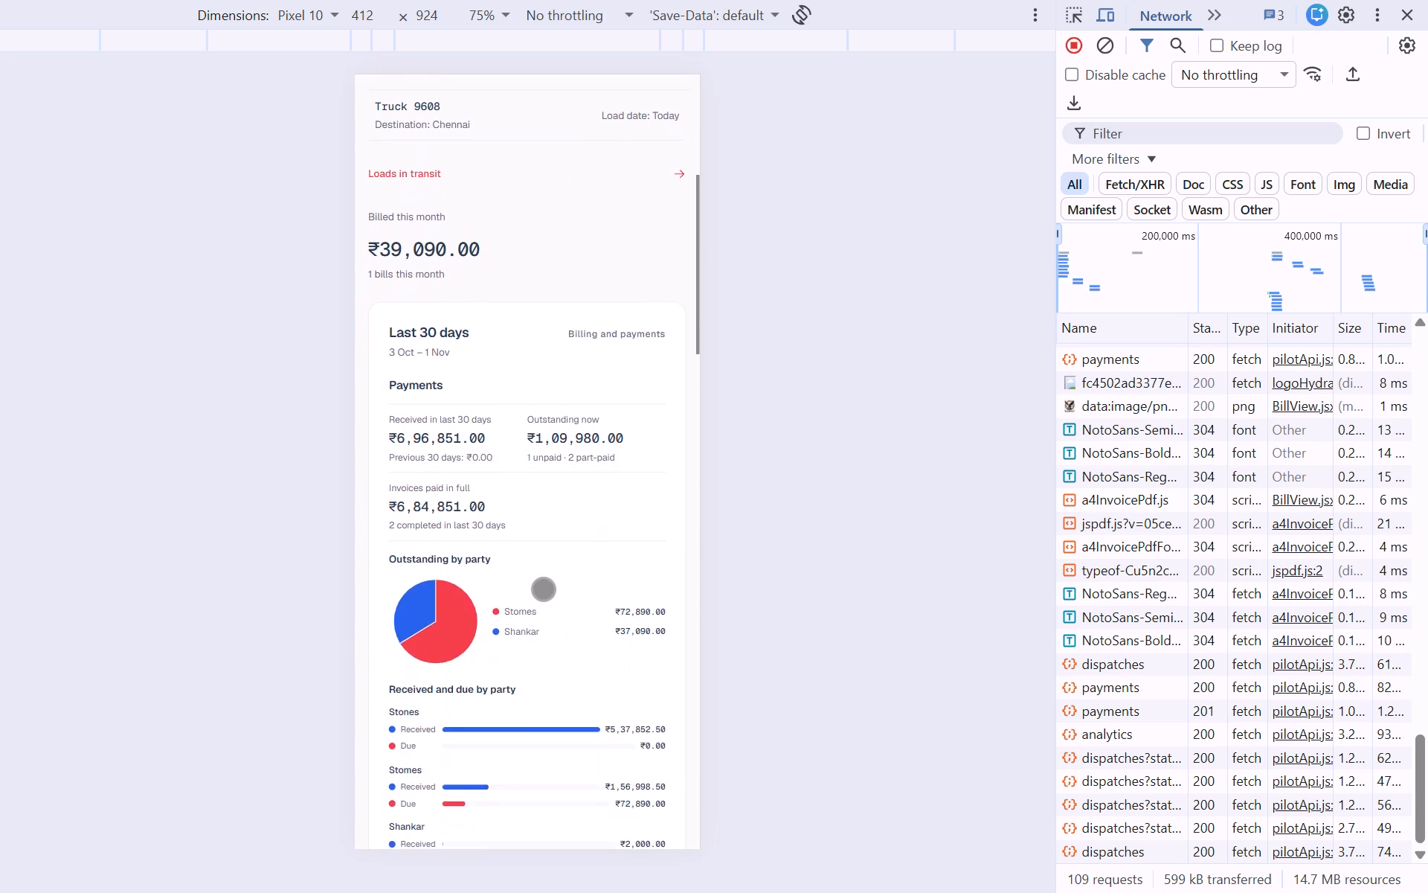
{"action": "scroll", "coordinate": [544, 589], "scroll_direction": "down", "scroll_amount": 4}
{"action": "scroll", "coordinate": [544, 589], "scroll_direction": "up", "scroll_amount": 1}
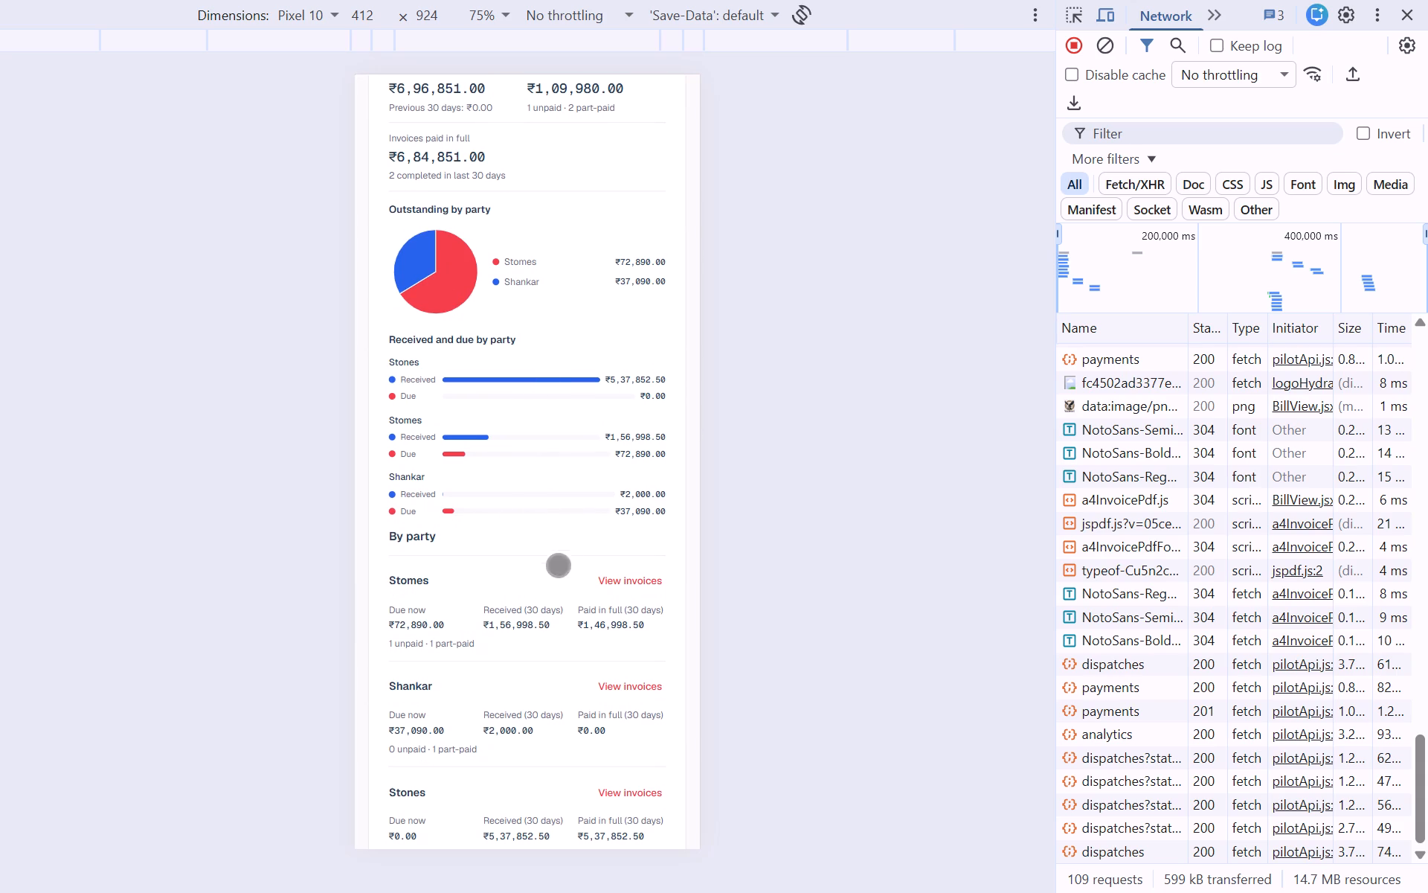
{"action": "scroll", "coordinate": [538, 587], "scroll_direction": "down", "scroll_amount": 1}
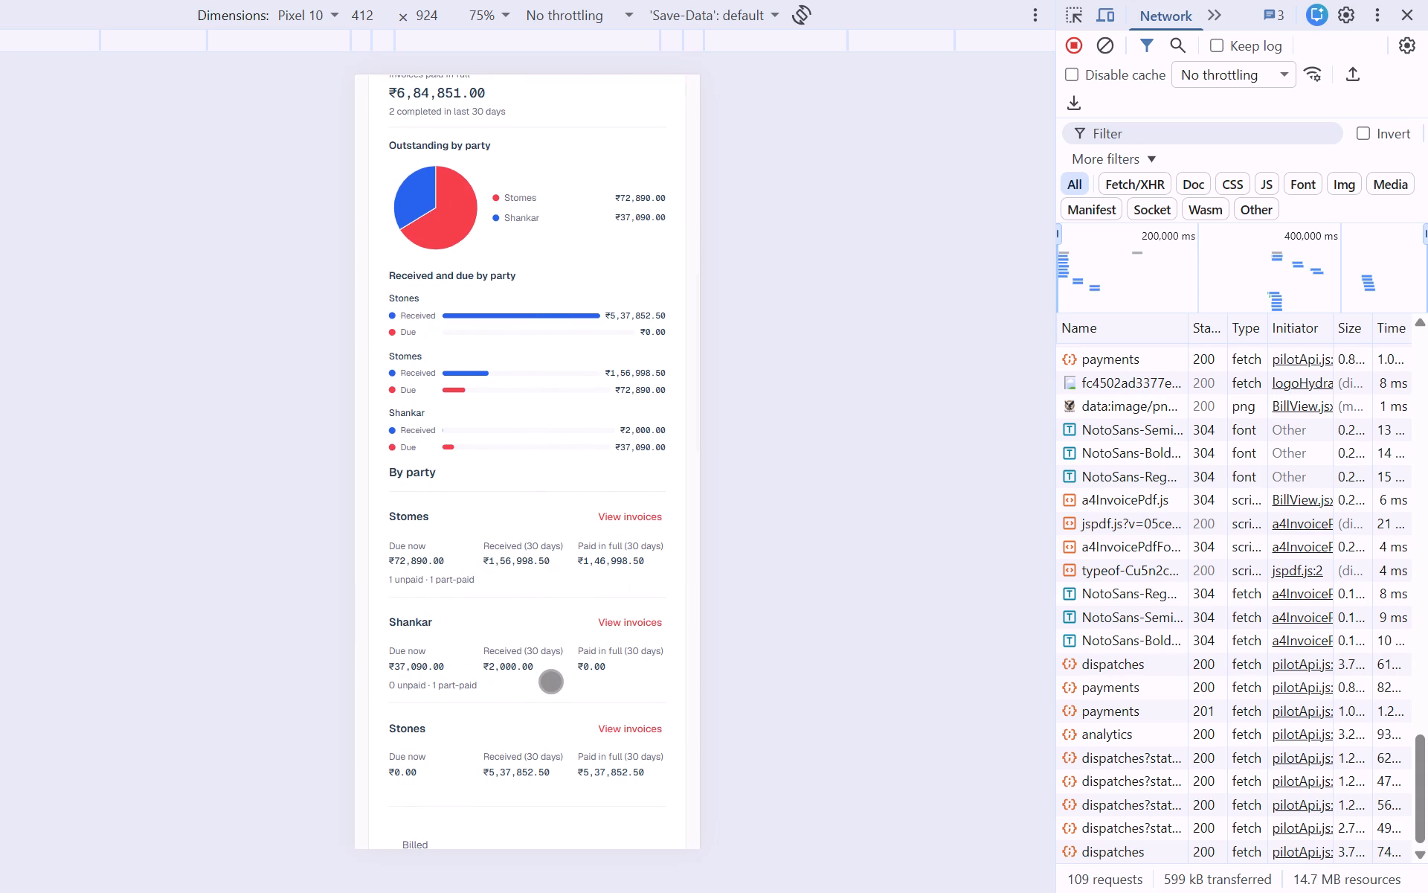
{"action": "scroll", "coordinate": [551, 682], "scroll_direction": "down", "scroll_amount": 4}
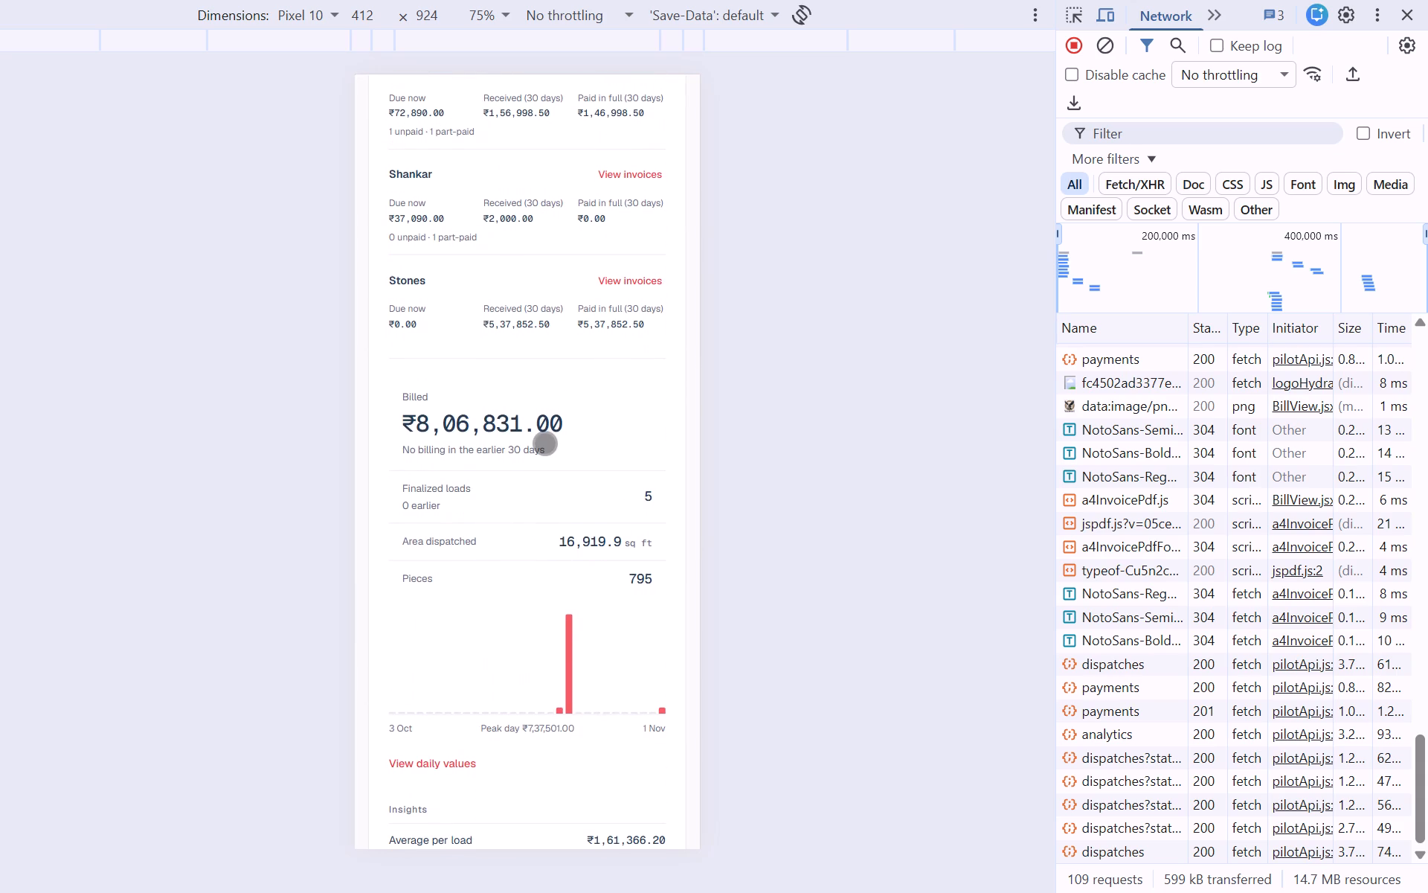
{"action": "scroll", "coordinate": [545, 444], "scroll_direction": "up", "scroll_amount": 2}
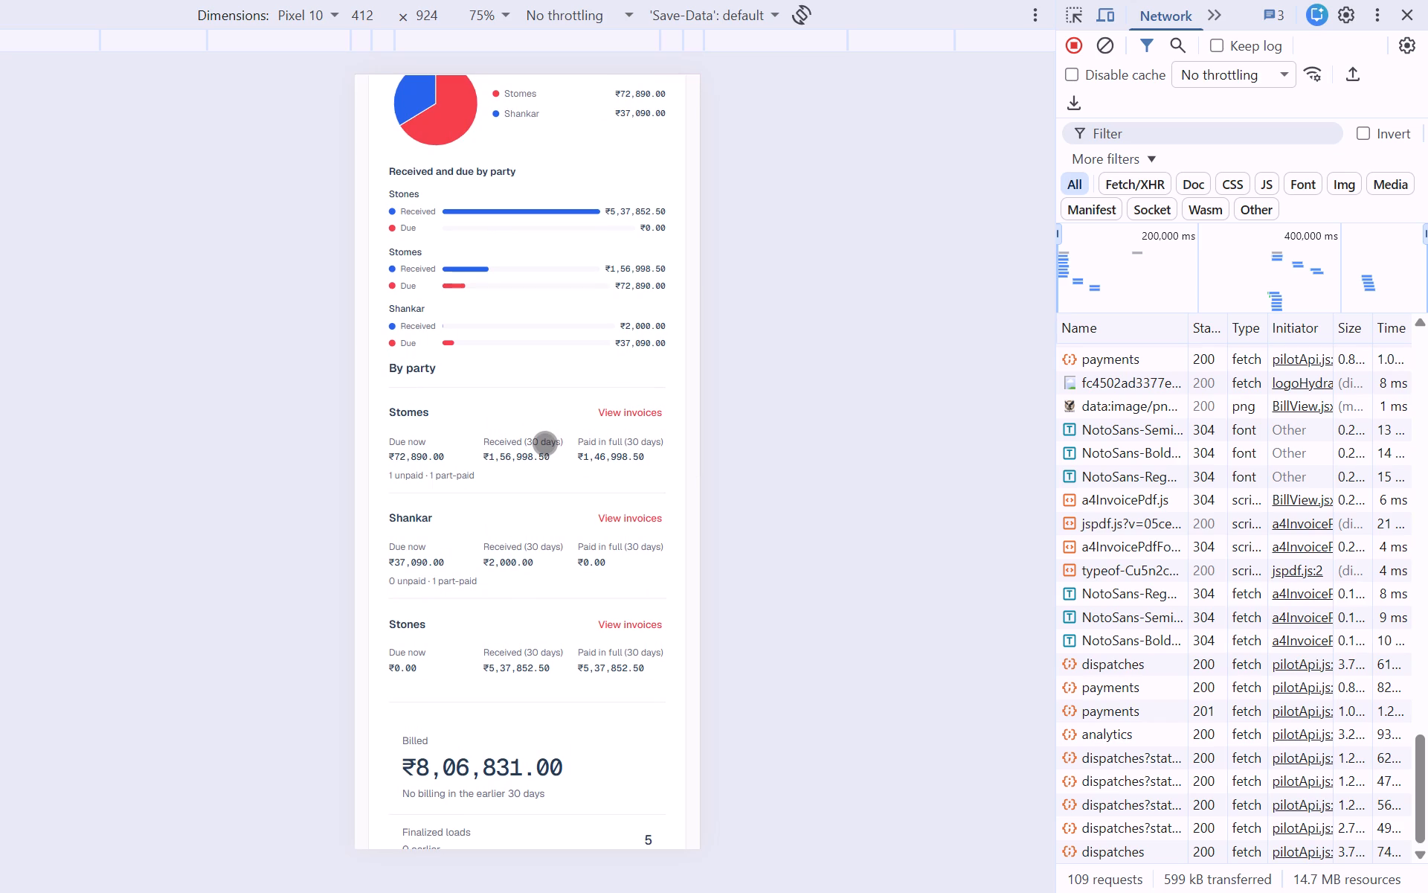
Open the invoices for the party Stomes from the by-party breakdown and look over the filtered loading entries.
{"action": "left_click", "coordinate": [626, 413]}
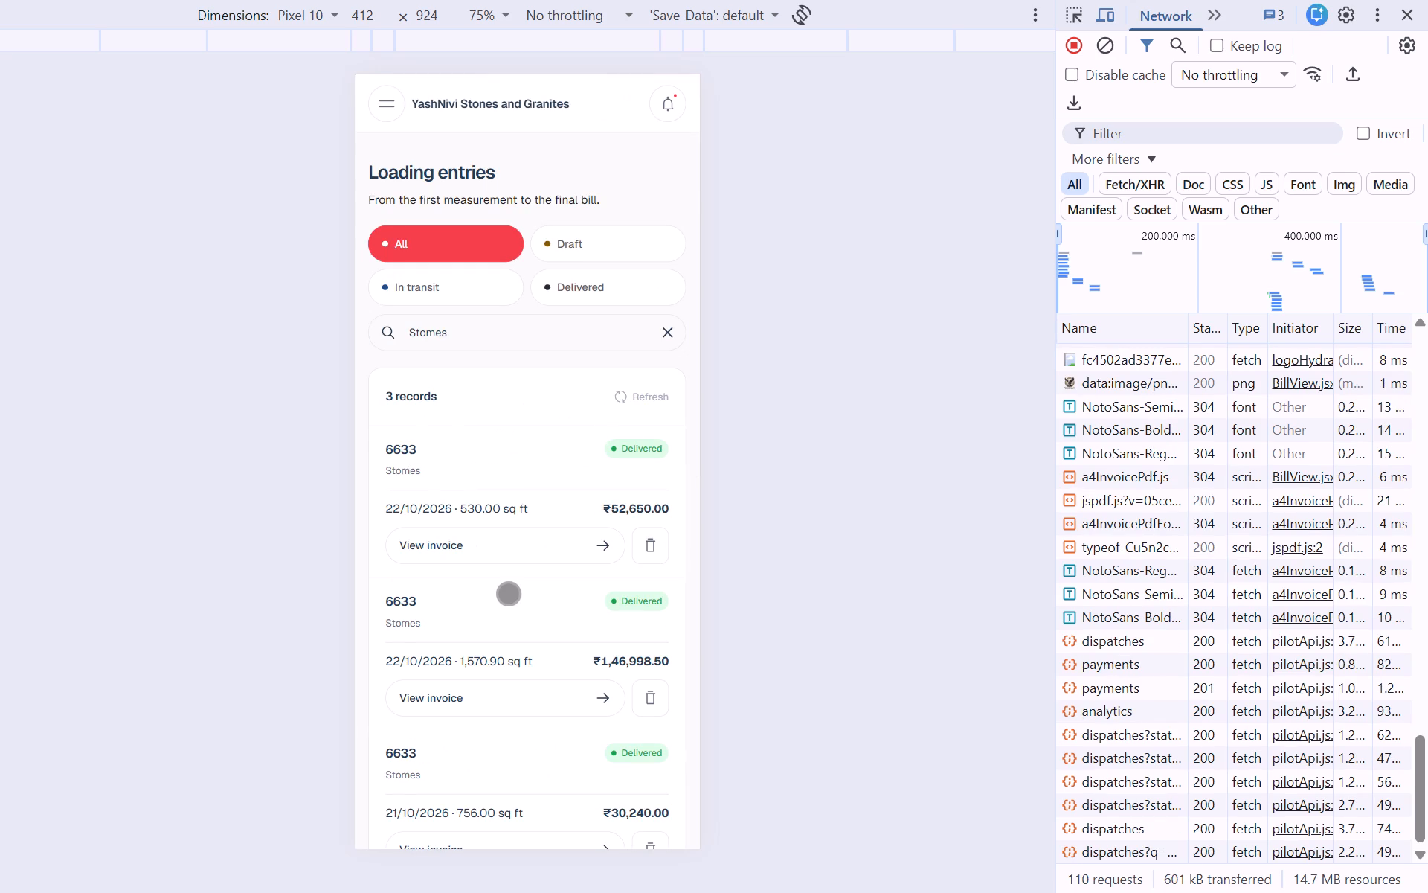
{"action": "scroll", "coordinate": [509, 594], "scroll_direction": "down", "scroll_amount": 3}
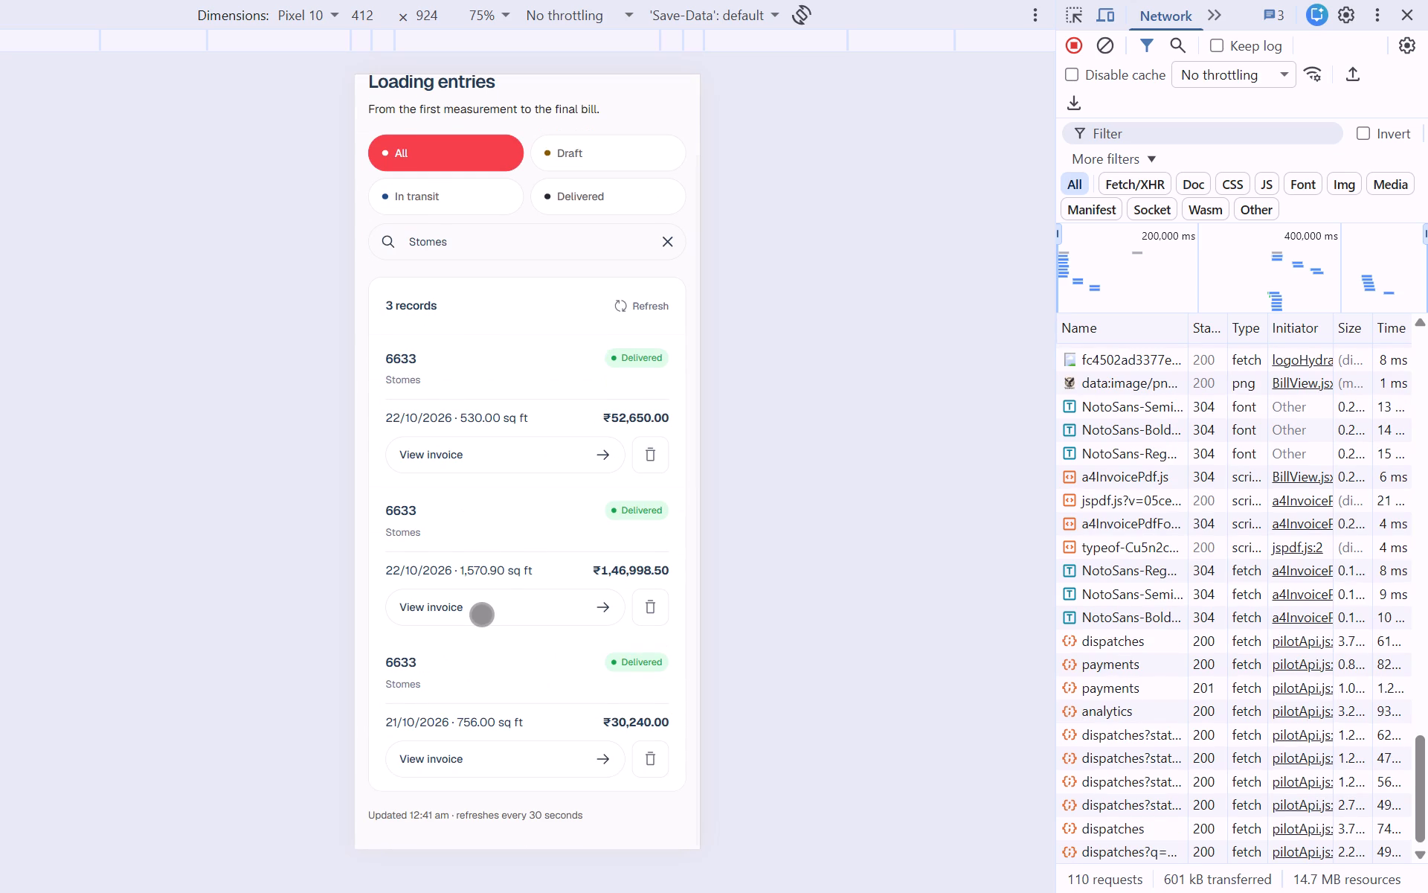
{"action": "scroll", "coordinate": [482, 615], "scroll_direction": "down", "scroll_amount": 2}
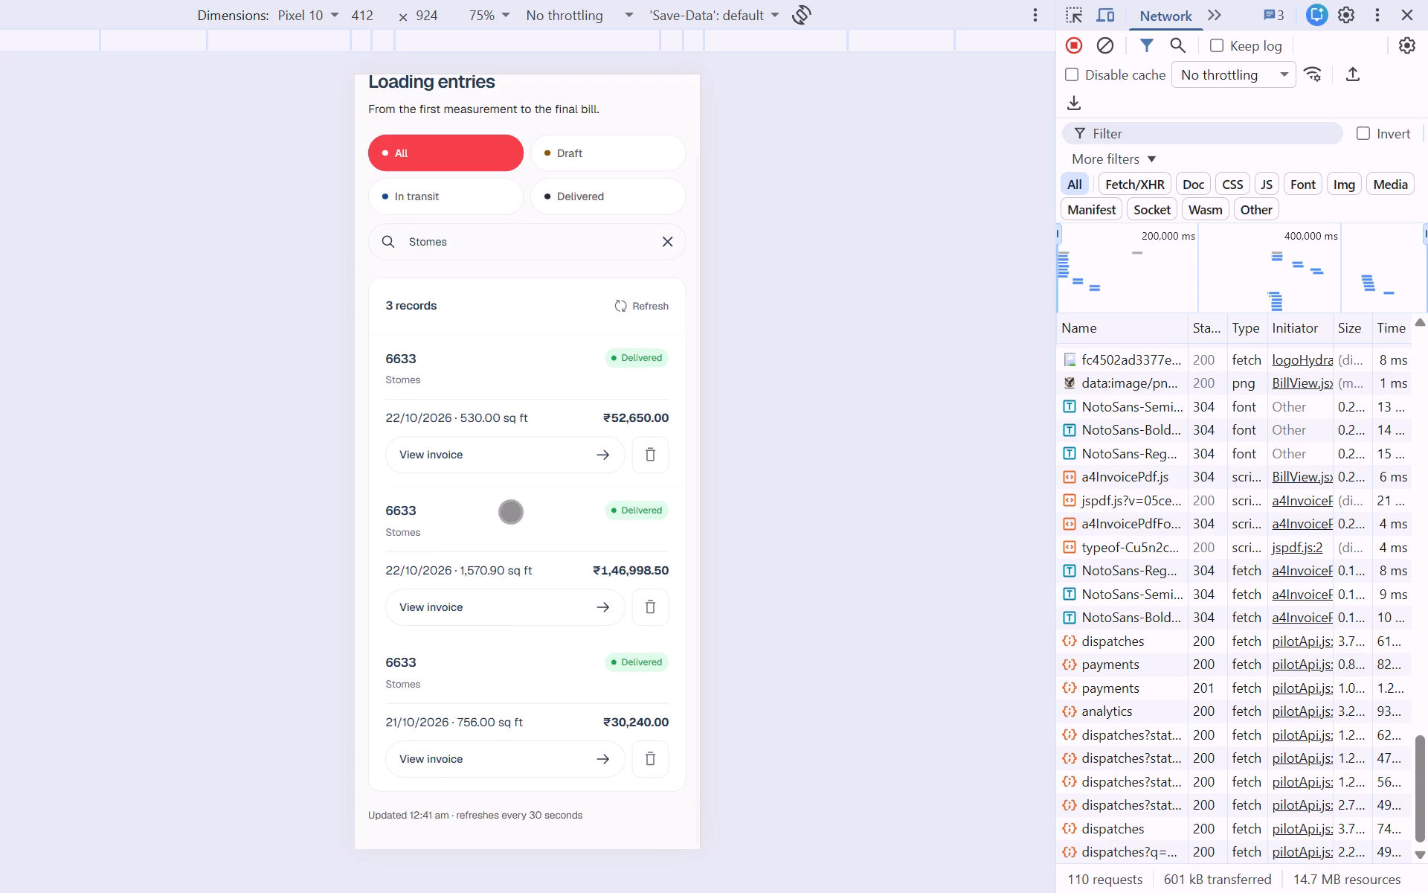
{"action": "scroll", "coordinate": [511, 512], "scroll_direction": "up", "scroll_amount": 2}
{"action": "scroll", "coordinate": [511, 512], "scroll_direction": "down", "scroll_amount": 1}
{"action": "scroll", "coordinate": [511, 512], "scroll_direction": "up", "scroll_amount": 1}
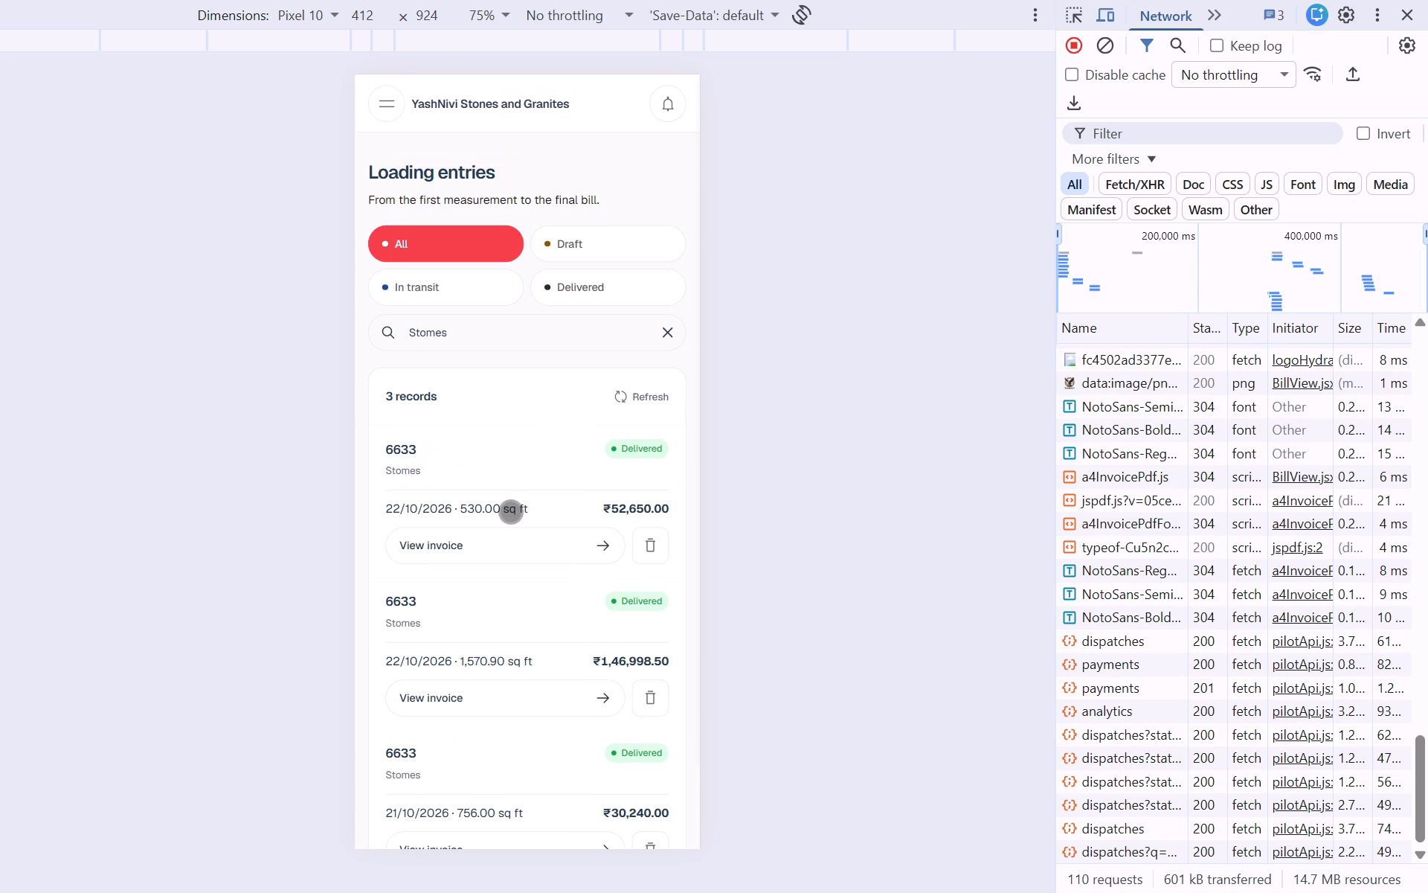
Look over the loading entries found for the party Stomes and clear that search.
{"action": "left_click", "coordinate": [530, 342]}
{"action": "scroll", "coordinate": [504, 574], "scroll_direction": "down", "scroll_amount": 1}
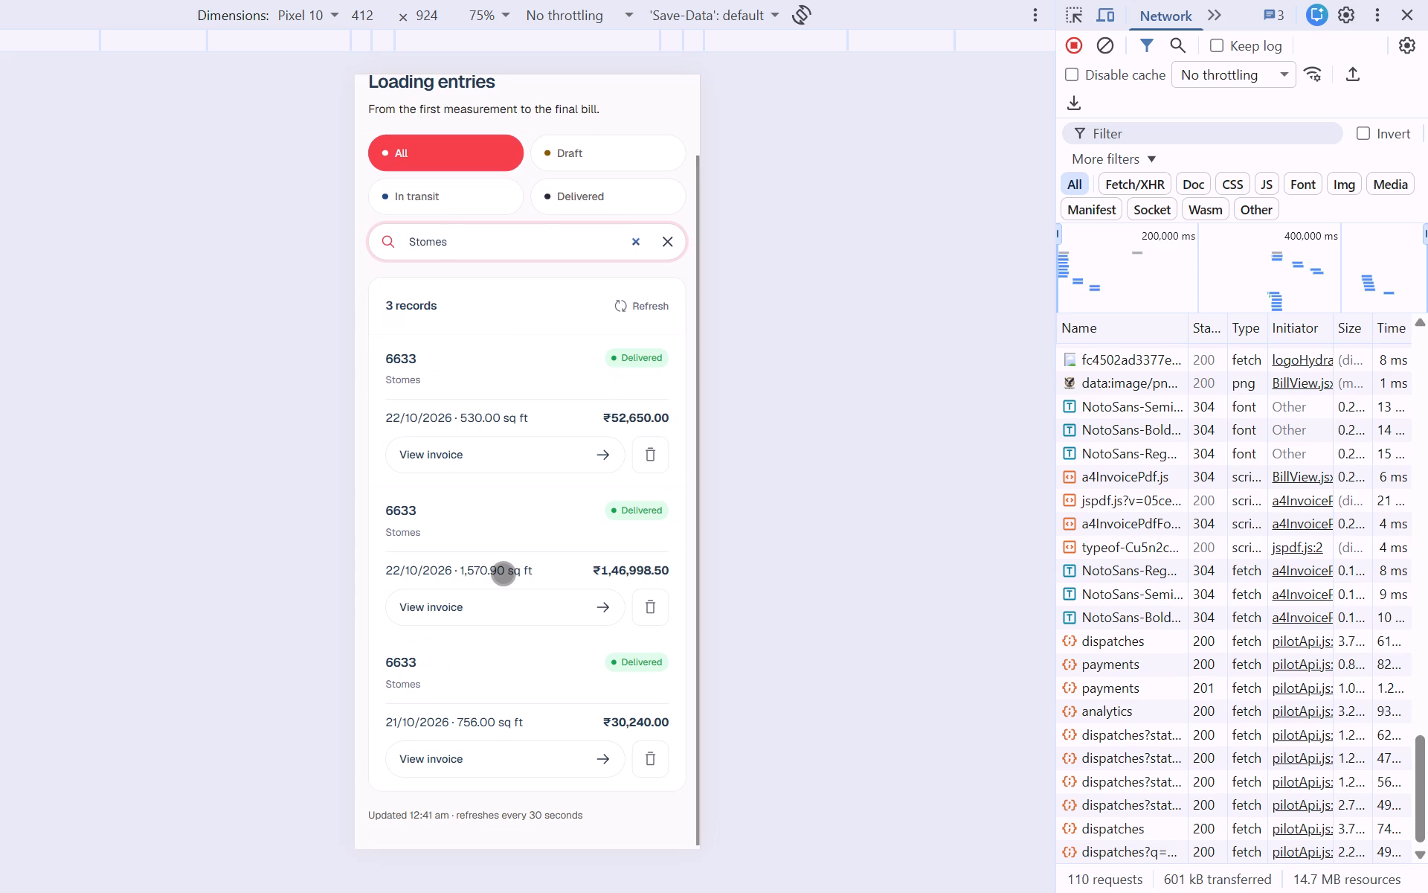
{"action": "scroll", "coordinate": [504, 574], "scroll_direction": "down", "scroll_amount": 2}
{"action": "scroll", "coordinate": [504, 574], "scroll_direction": "up", "scroll_amount": 2}
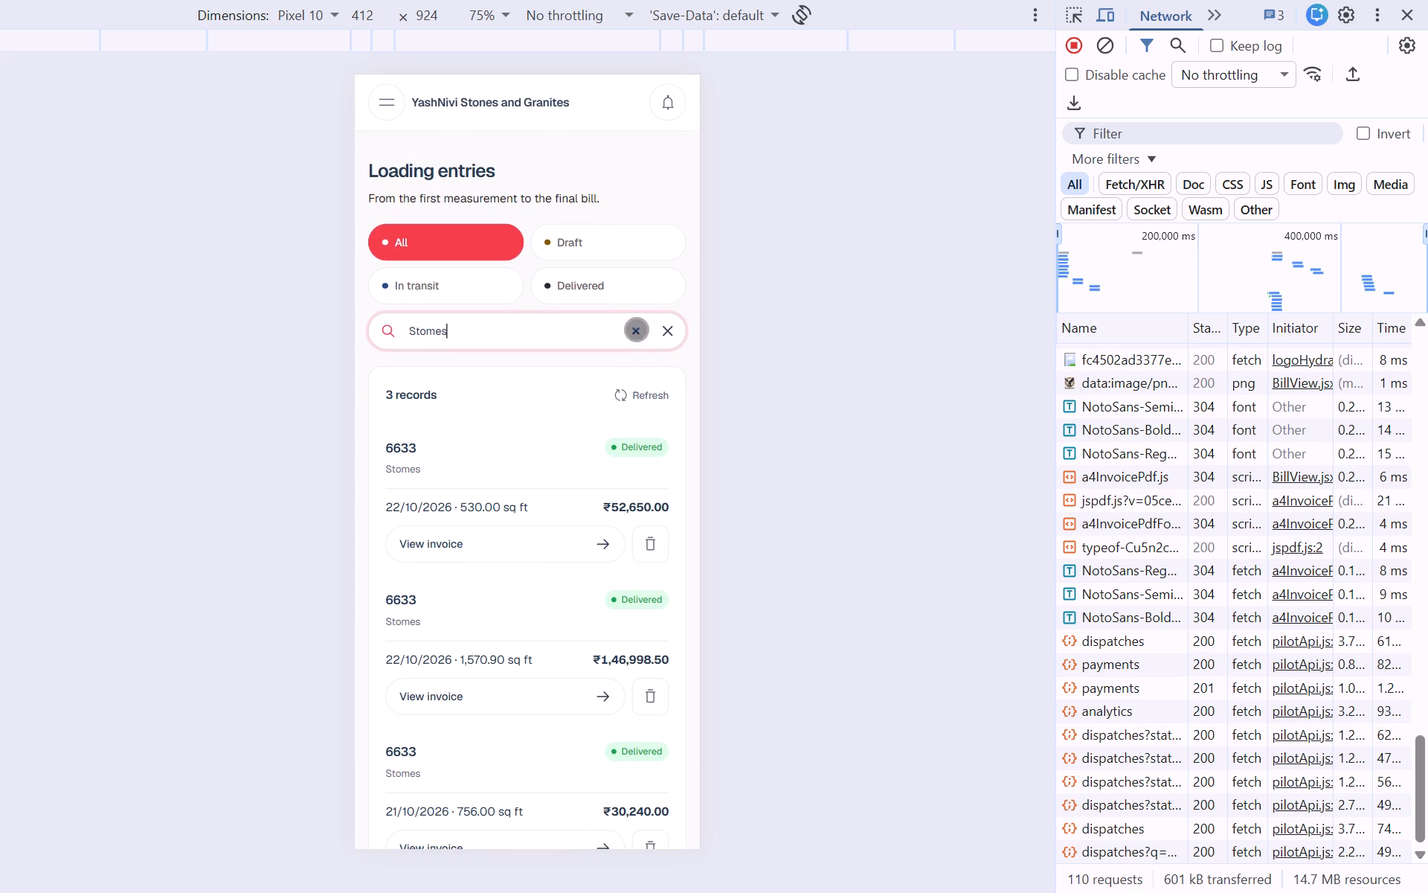
{"action": "left_click", "coordinate": [637, 332]}
Search the loading entries for "sha", and look over the complete list again with the search cleared.
{"action": "left_click", "coordinate": [542, 339]}
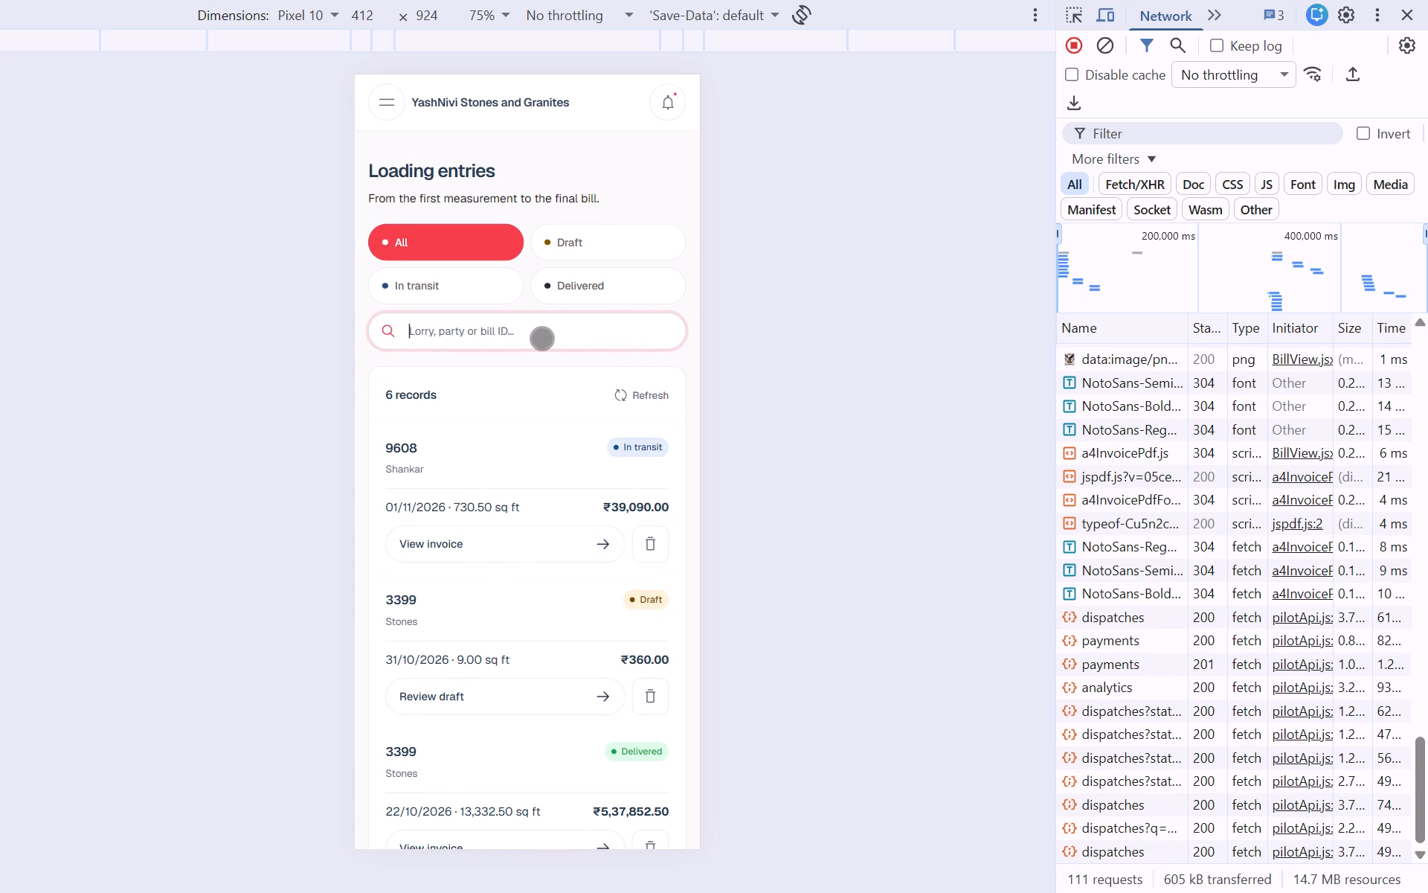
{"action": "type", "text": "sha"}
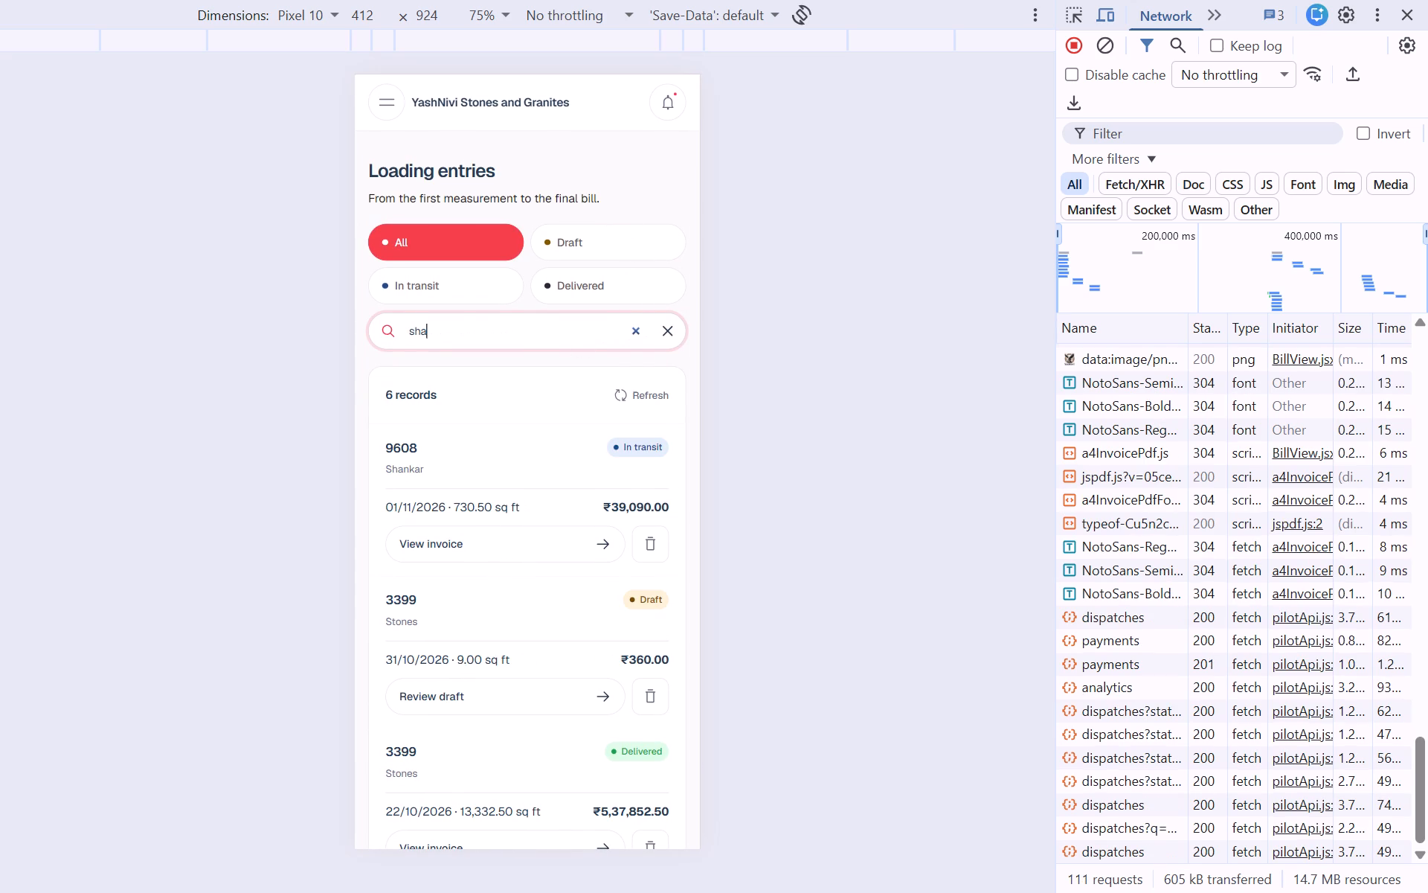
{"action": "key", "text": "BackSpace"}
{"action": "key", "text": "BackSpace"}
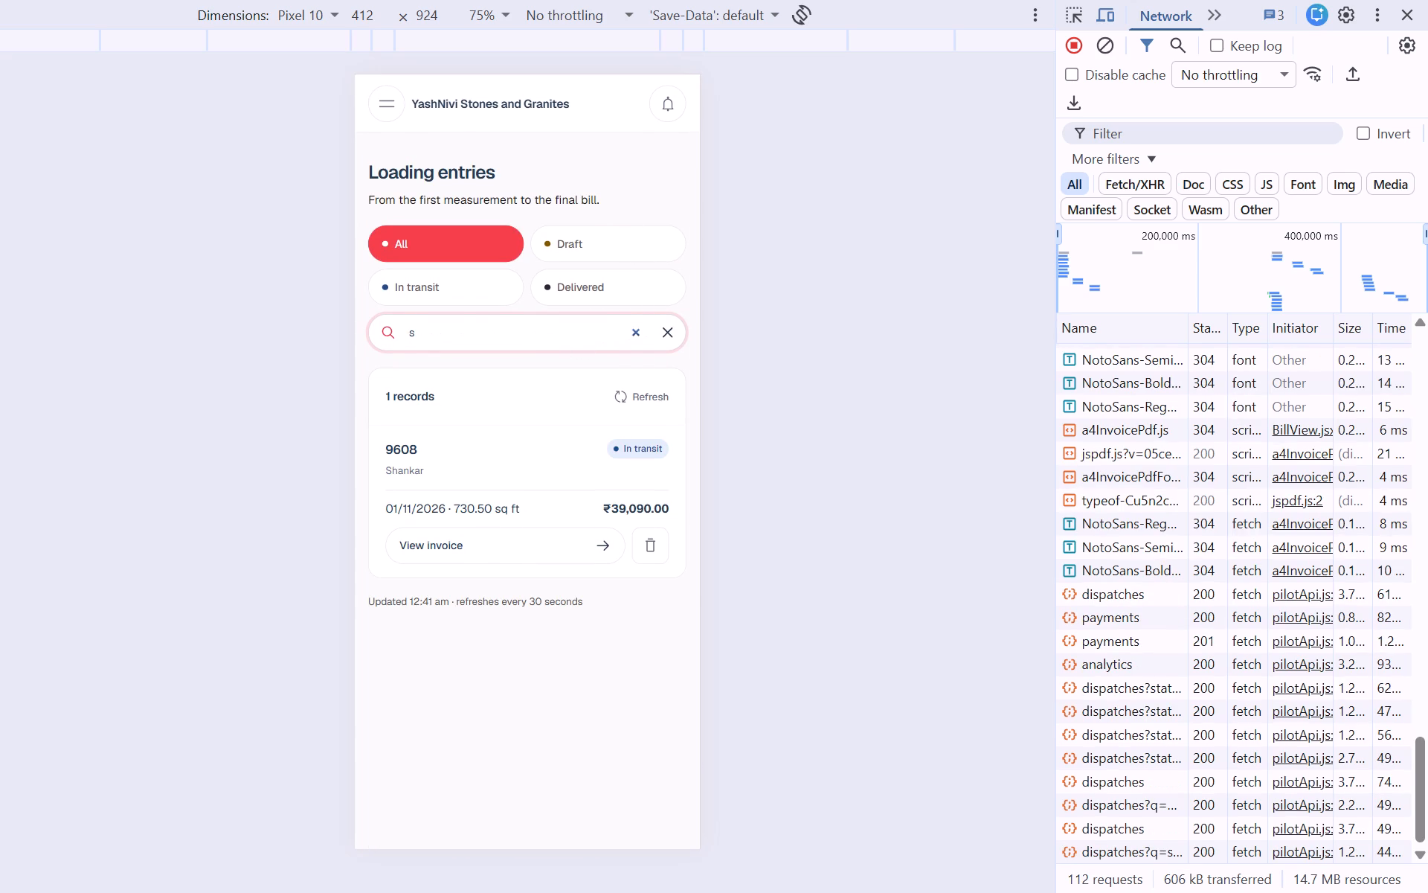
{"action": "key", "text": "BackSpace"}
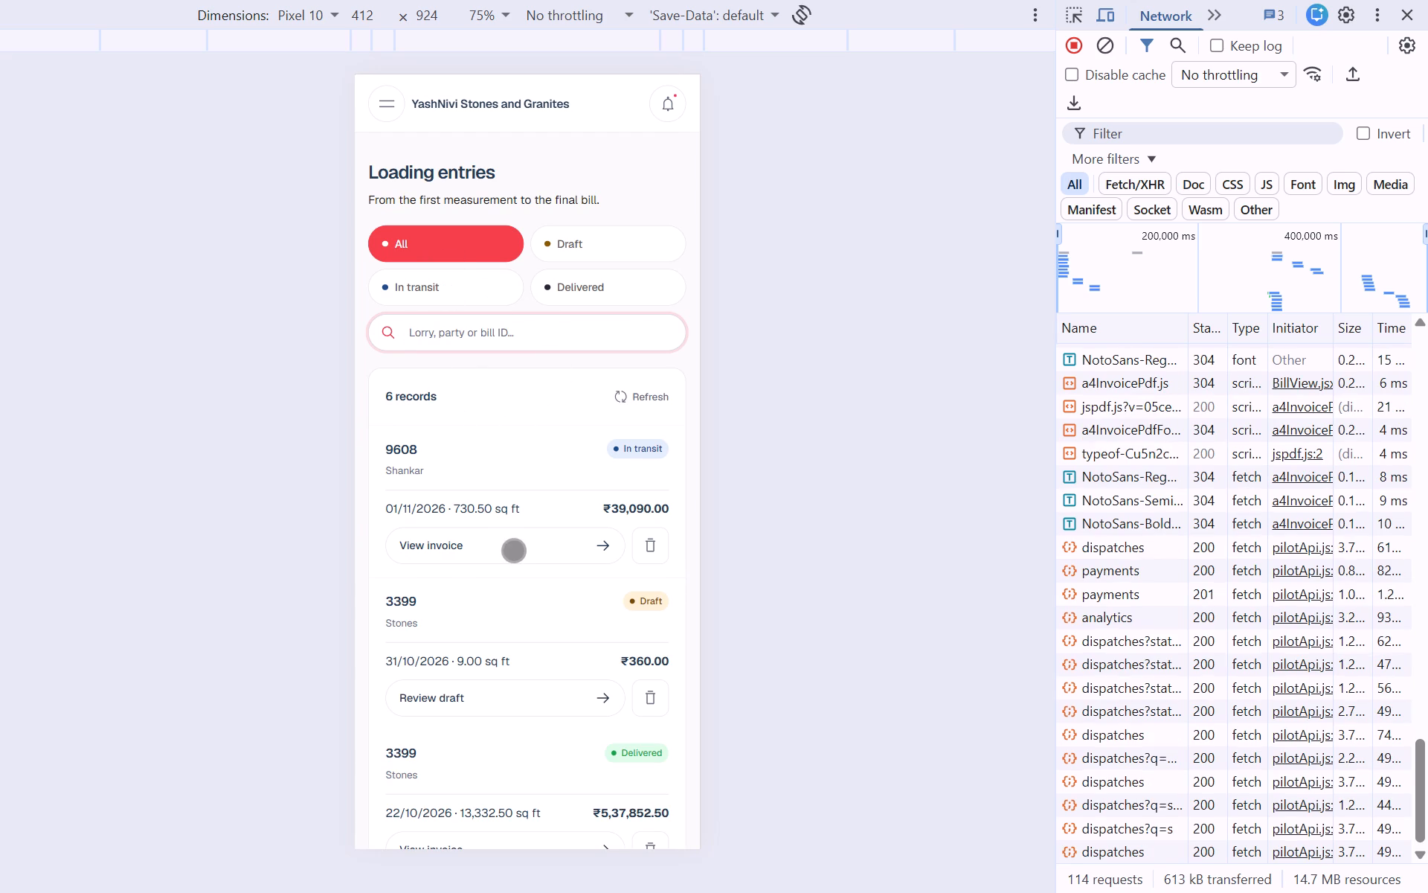
{"action": "scroll", "coordinate": [508, 659], "scroll_direction": "down", "scroll_amount": 7}
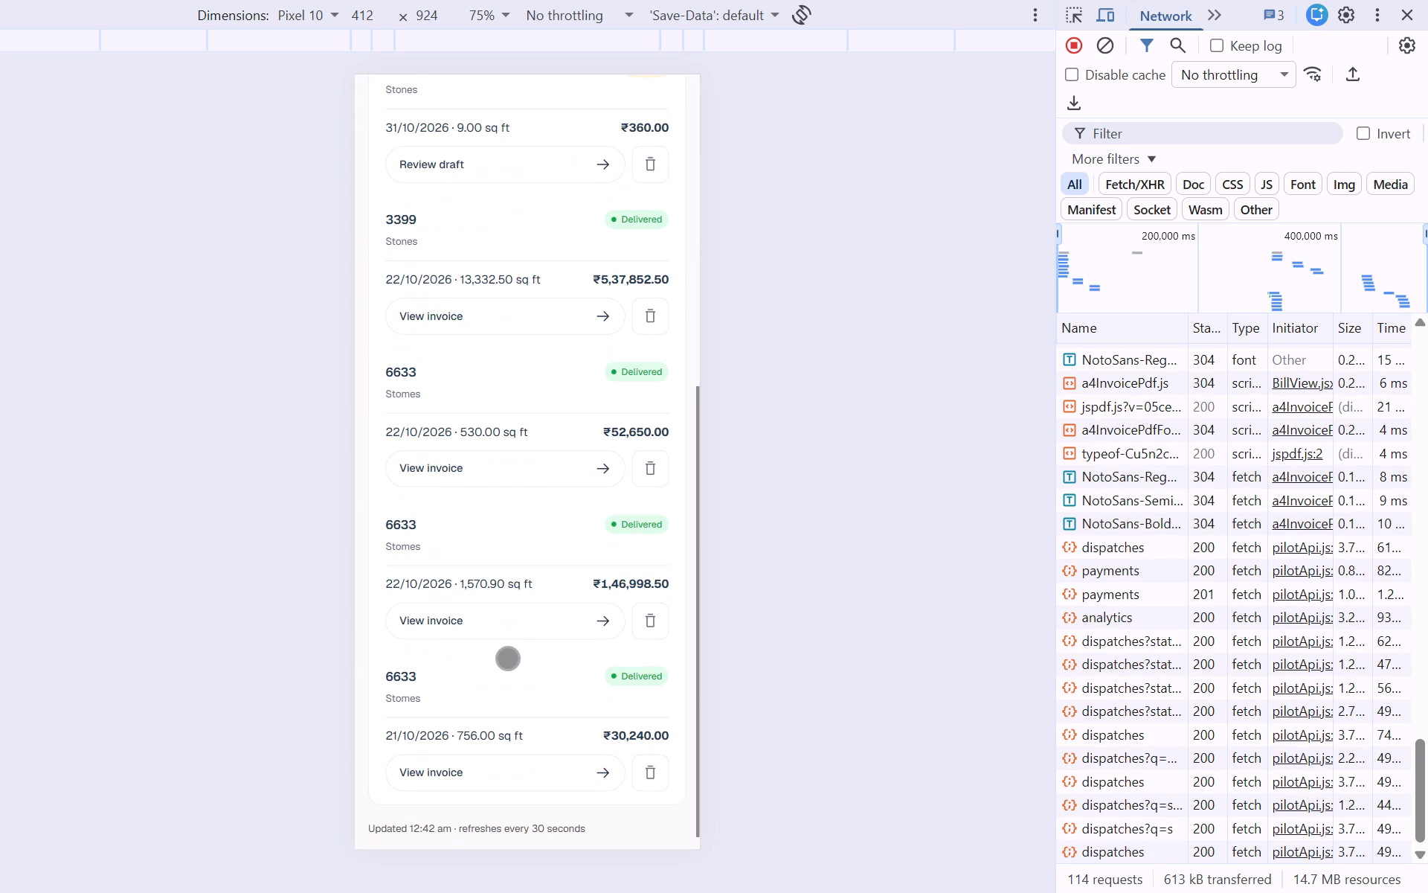
{"action": "scroll", "coordinate": [502, 406], "scroll_direction": "up", "scroll_amount": 4}
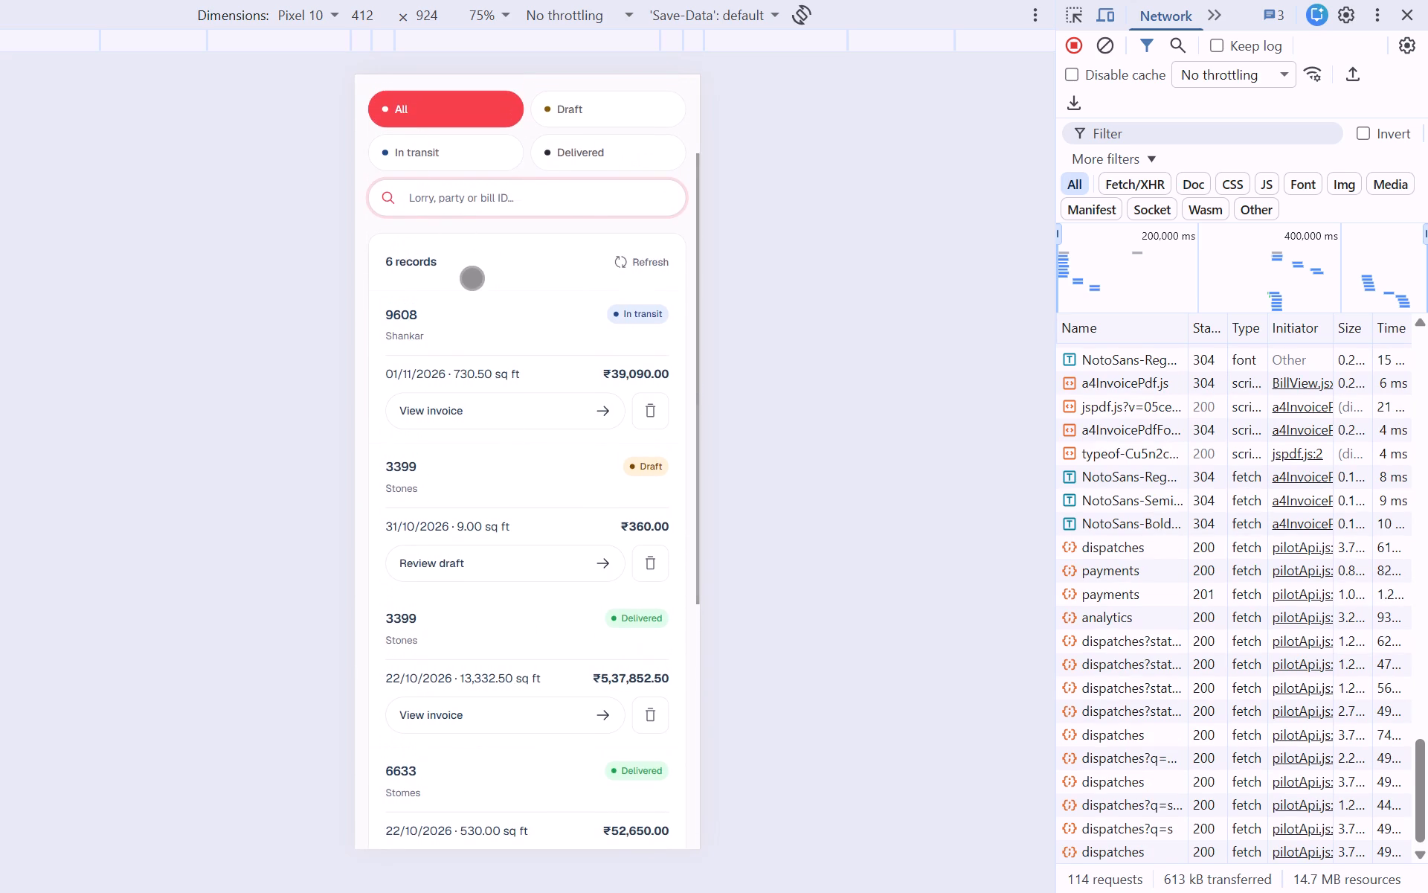
{"action": "scroll", "coordinate": [472, 278], "scroll_direction": "up", "scroll_amount": 3}
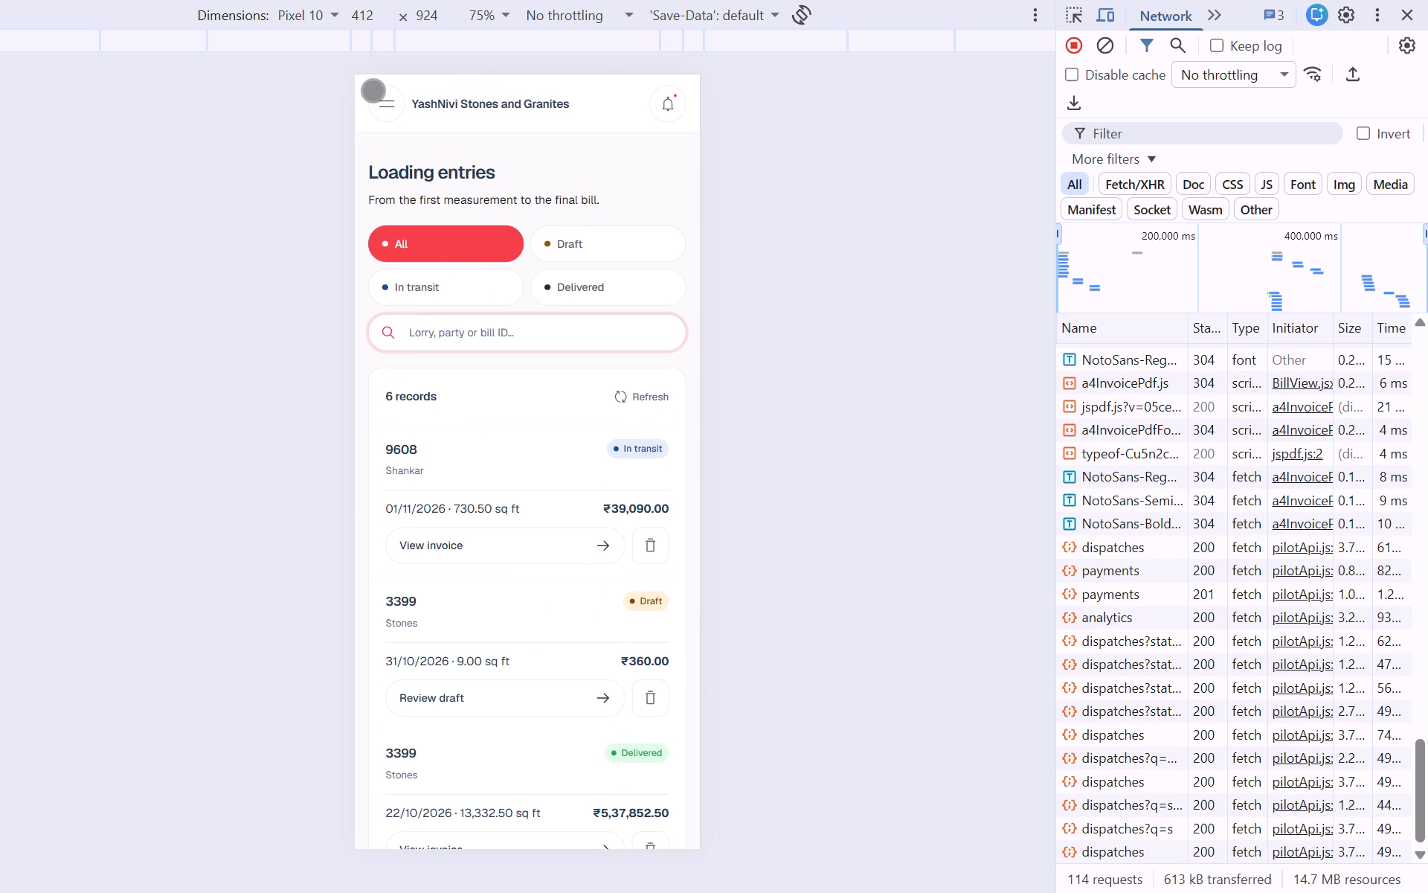
Return to the dashboard and look through it from the unsaved loads down to the Recent loads list.
{"action": "left_click", "coordinate": [378, 102]}
{"action": "left_click", "coordinate": [425, 184]}
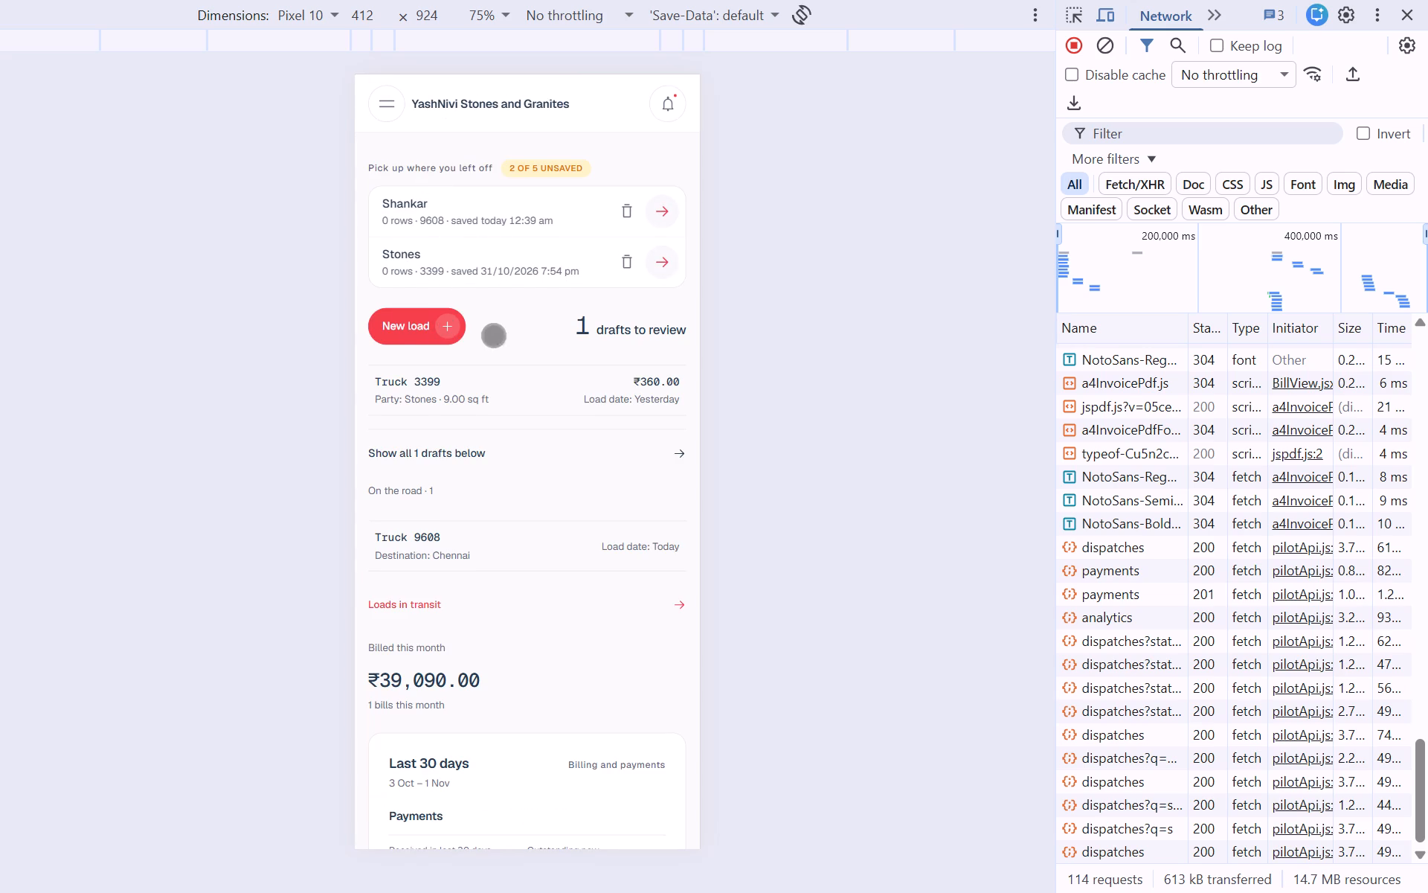
{"action": "scroll", "coordinate": [494, 384], "scroll_direction": "down", "scroll_amount": 1}
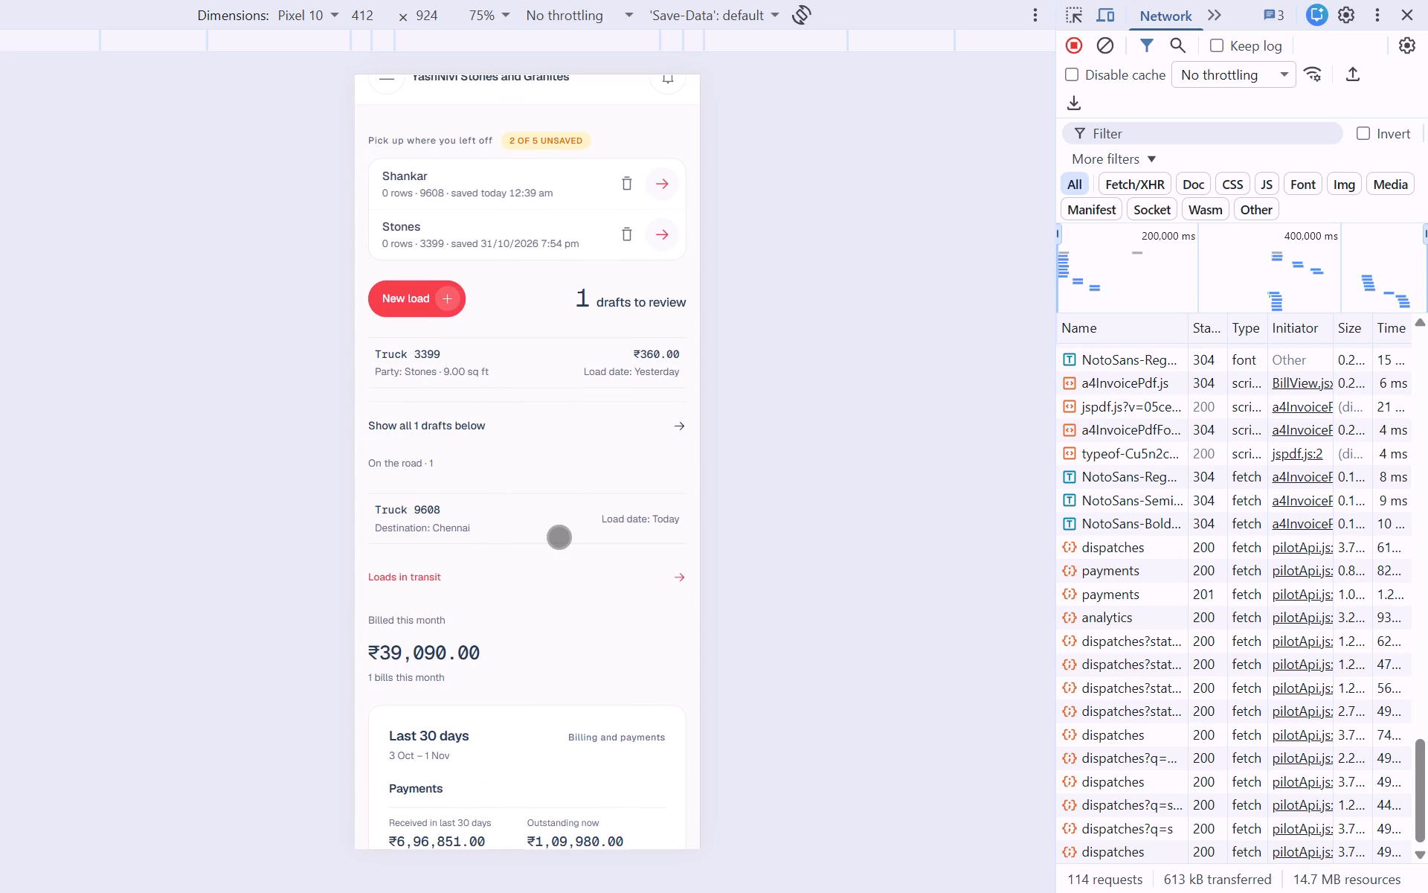
{"action": "scroll", "coordinate": [559, 537], "scroll_direction": "down", "scroll_amount": 6}
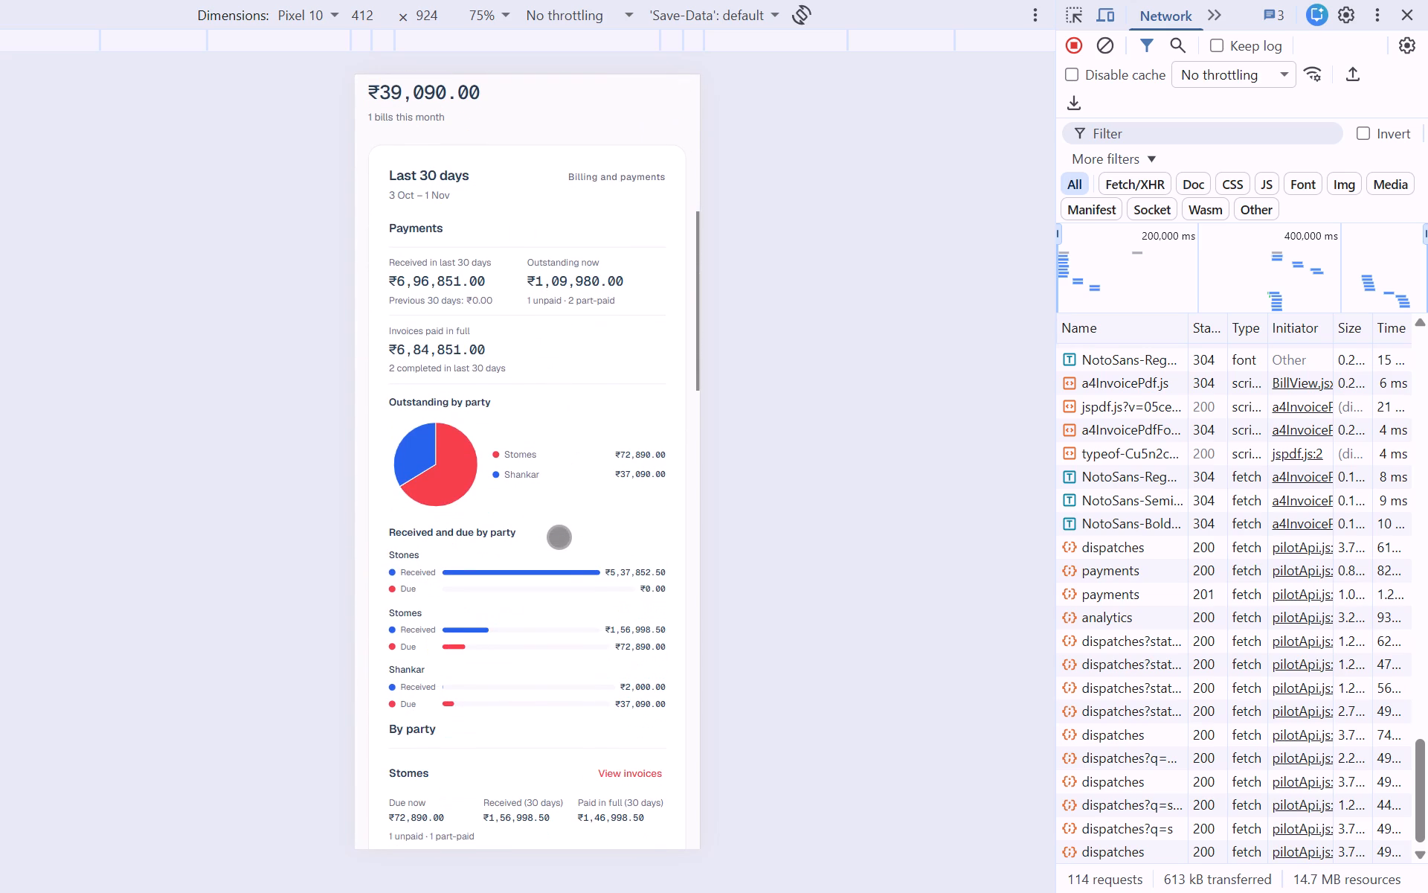
{"action": "scroll", "coordinate": [547, 543], "scroll_direction": "down", "scroll_amount": 1}
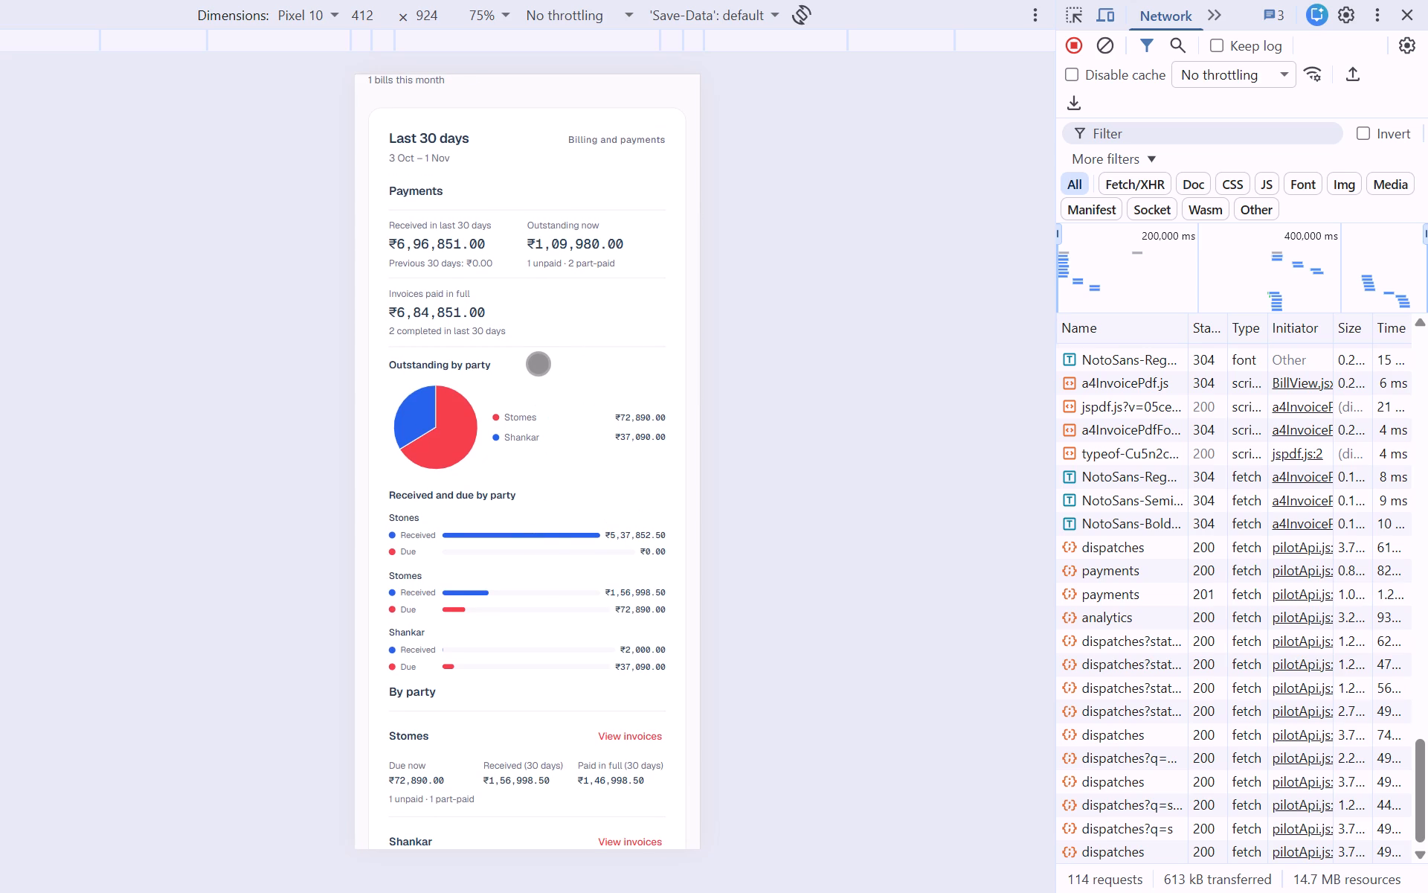
Examine the dashboard's last 30 days analytics, from outstanding amounts by party through billing, insights and top destinations to Recent loads.
{"action": "scroll", "coordinate": [553, 555], "scroll_direction": "down", "scroll_amount": 2}
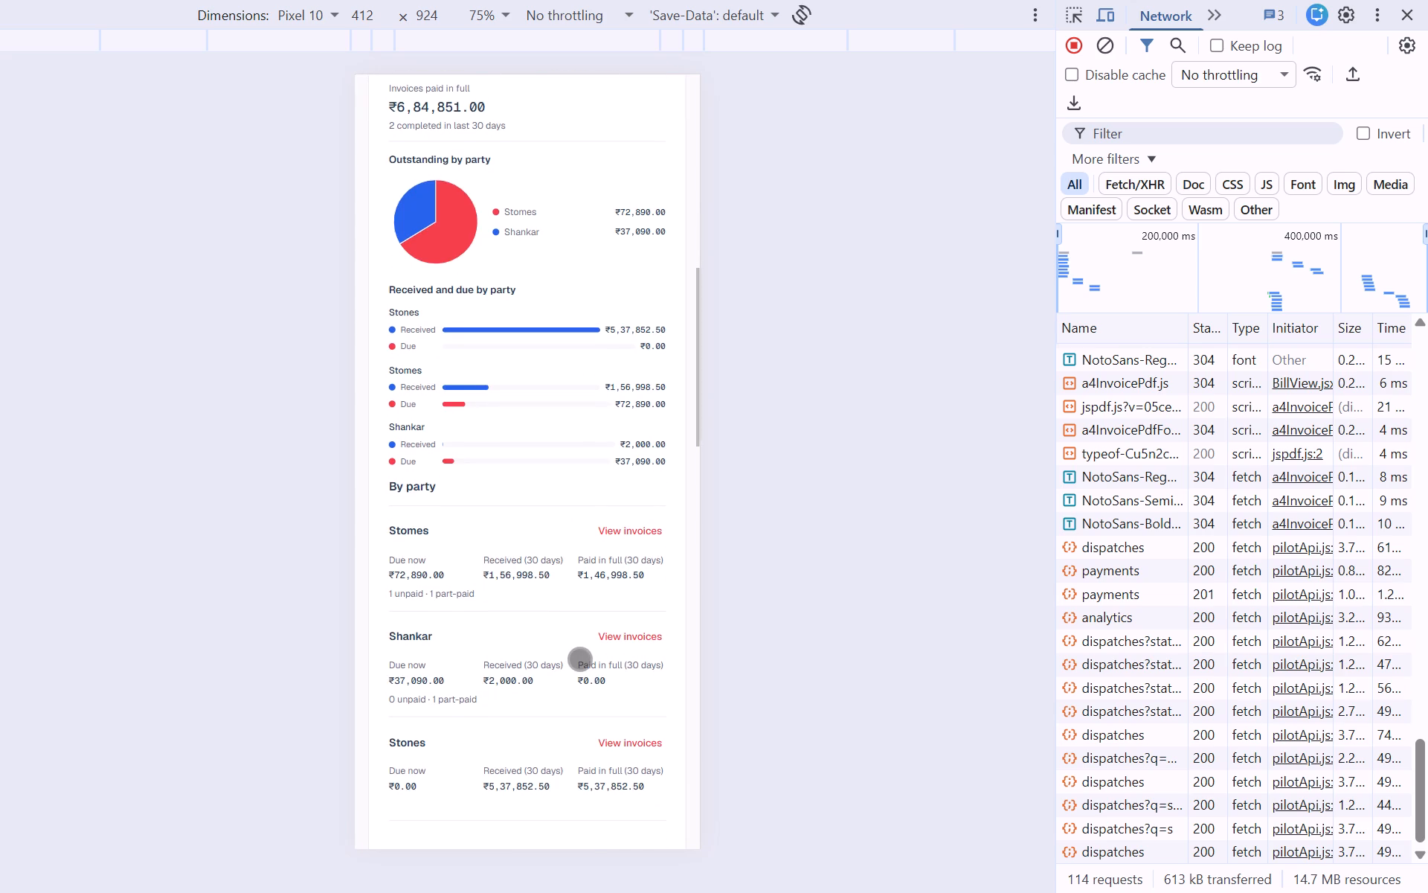
{"action": "scroll", "coordinate": [580, 659], "scroll_direction": "down", "scroll_amount": 2}
{"action": "scroll", "coordinate": [562, 466], "scroll_direction": "down", "scroll_amount": 1}
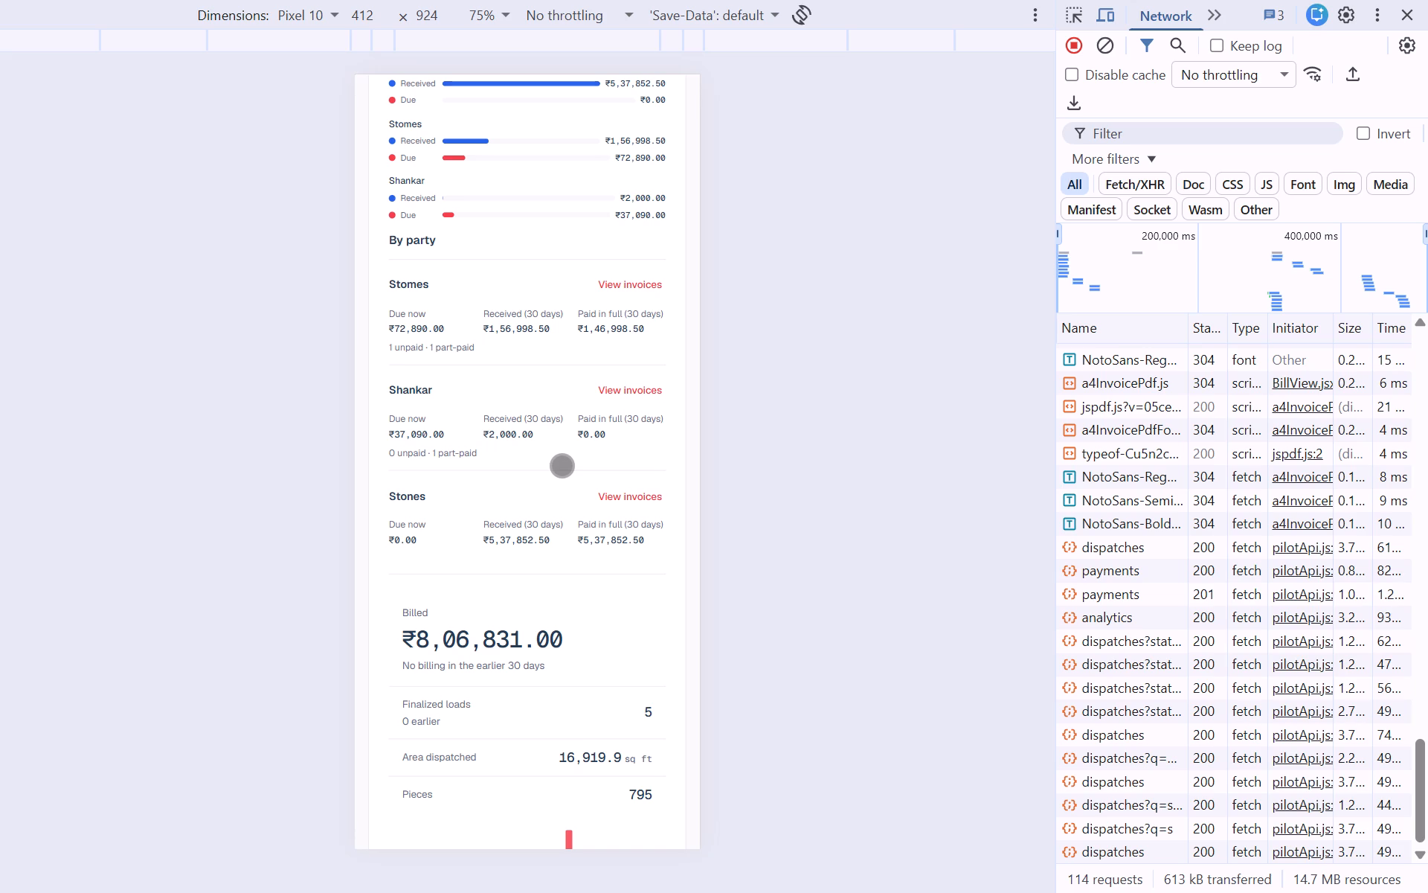
{"action": "scroll", "coordinate": [562, 466], "scroll_direction": "down", "scroll_amount": 2}
{"action": "scroll", "coordinate": [556, 636], "scroll_direction": "down", "scroll_amount": 1}
{"action": "scroll", "coordinate": [539, 417], "scroll_direction": "up", "scroll_amount": 1}
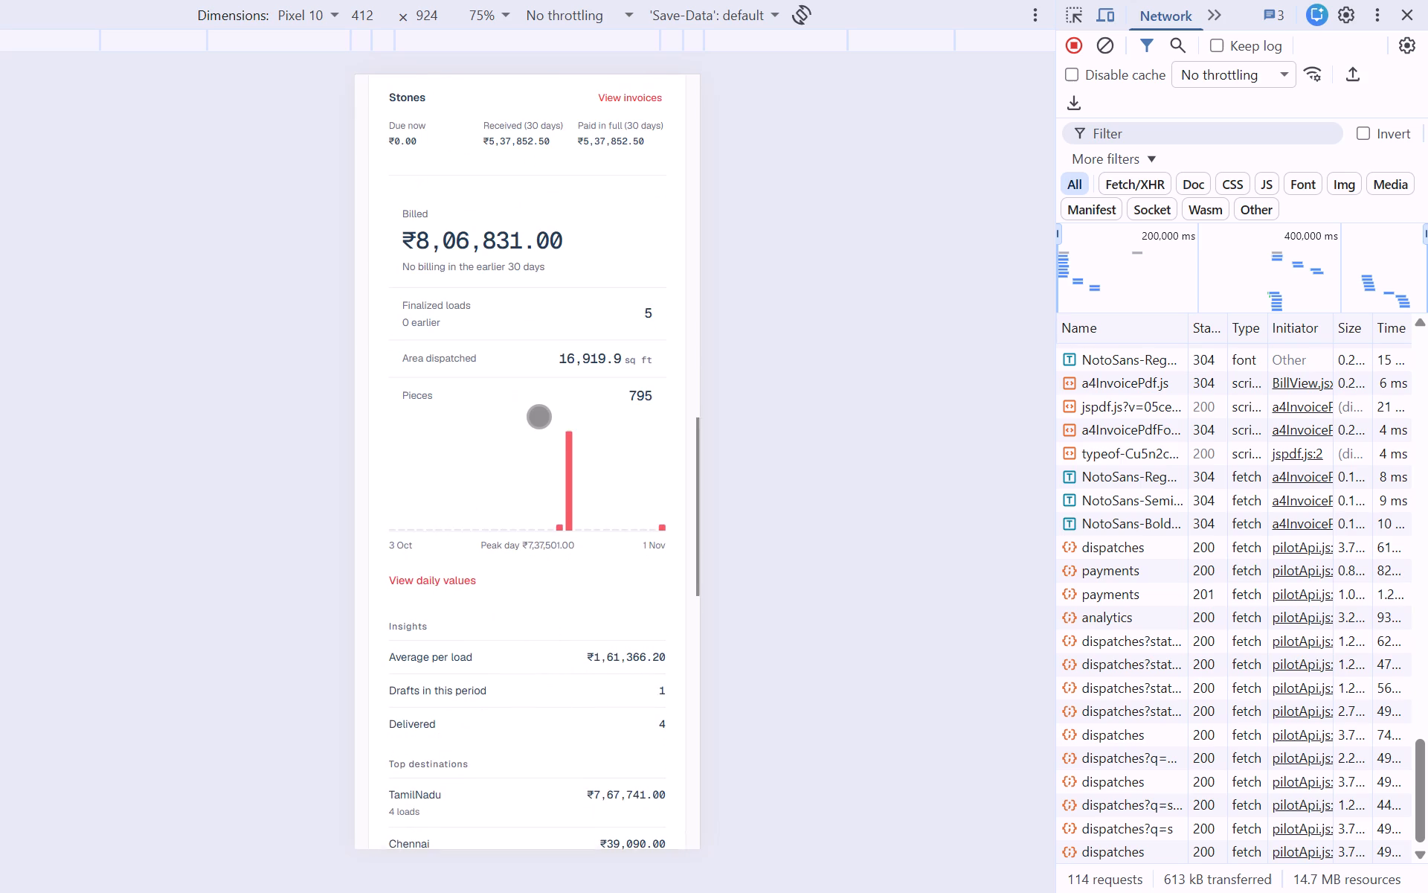
{"action": "scroll", "coordinate": [539, 417], "scroll_direction": "up", "scroll_amount": 1}
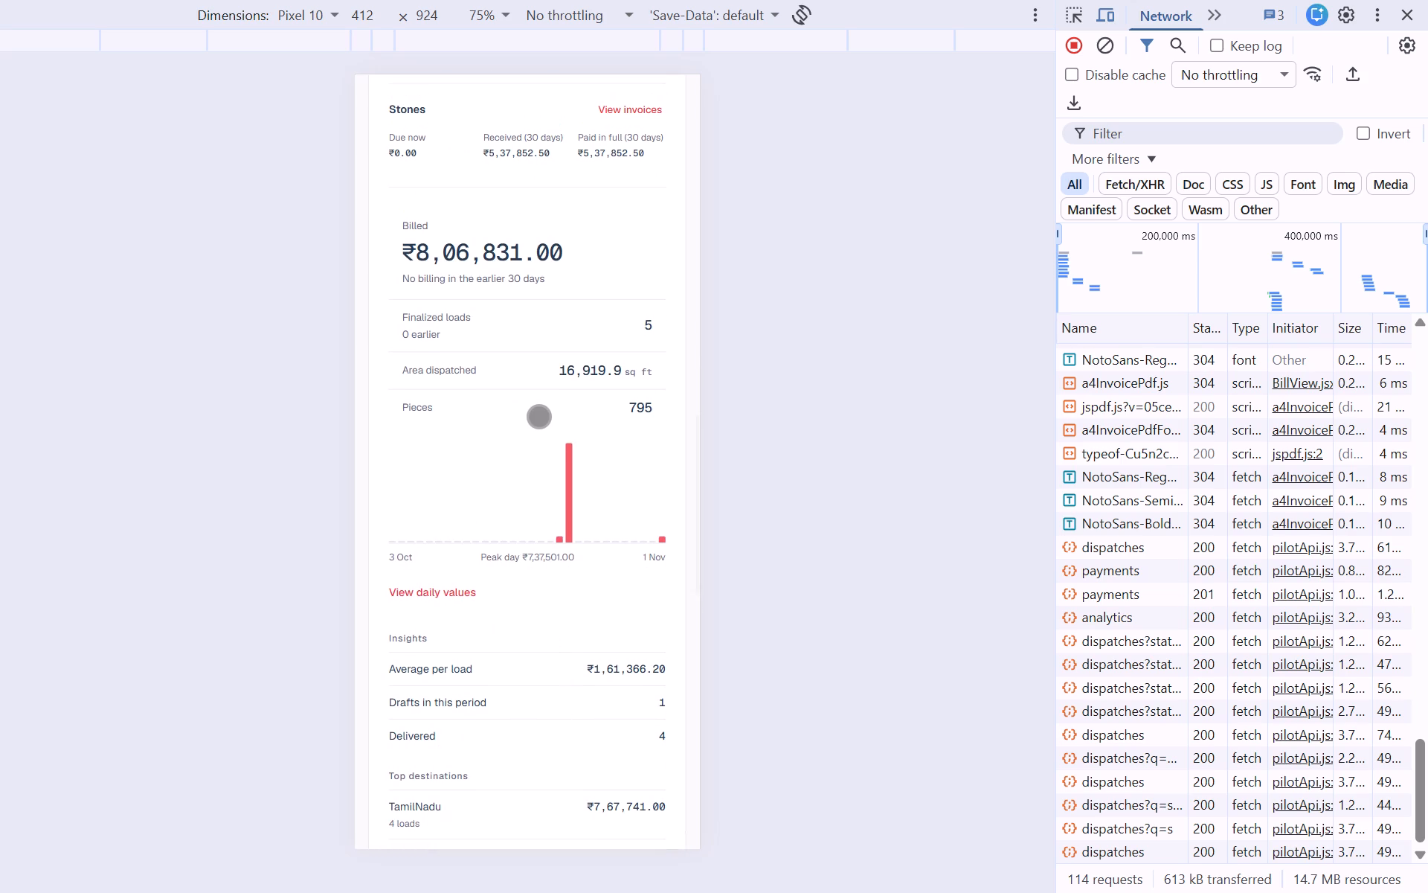
{"action": "scroll", "coordinate": [545, 635], "scroll_direction": "down", "scroll_amount": 2}
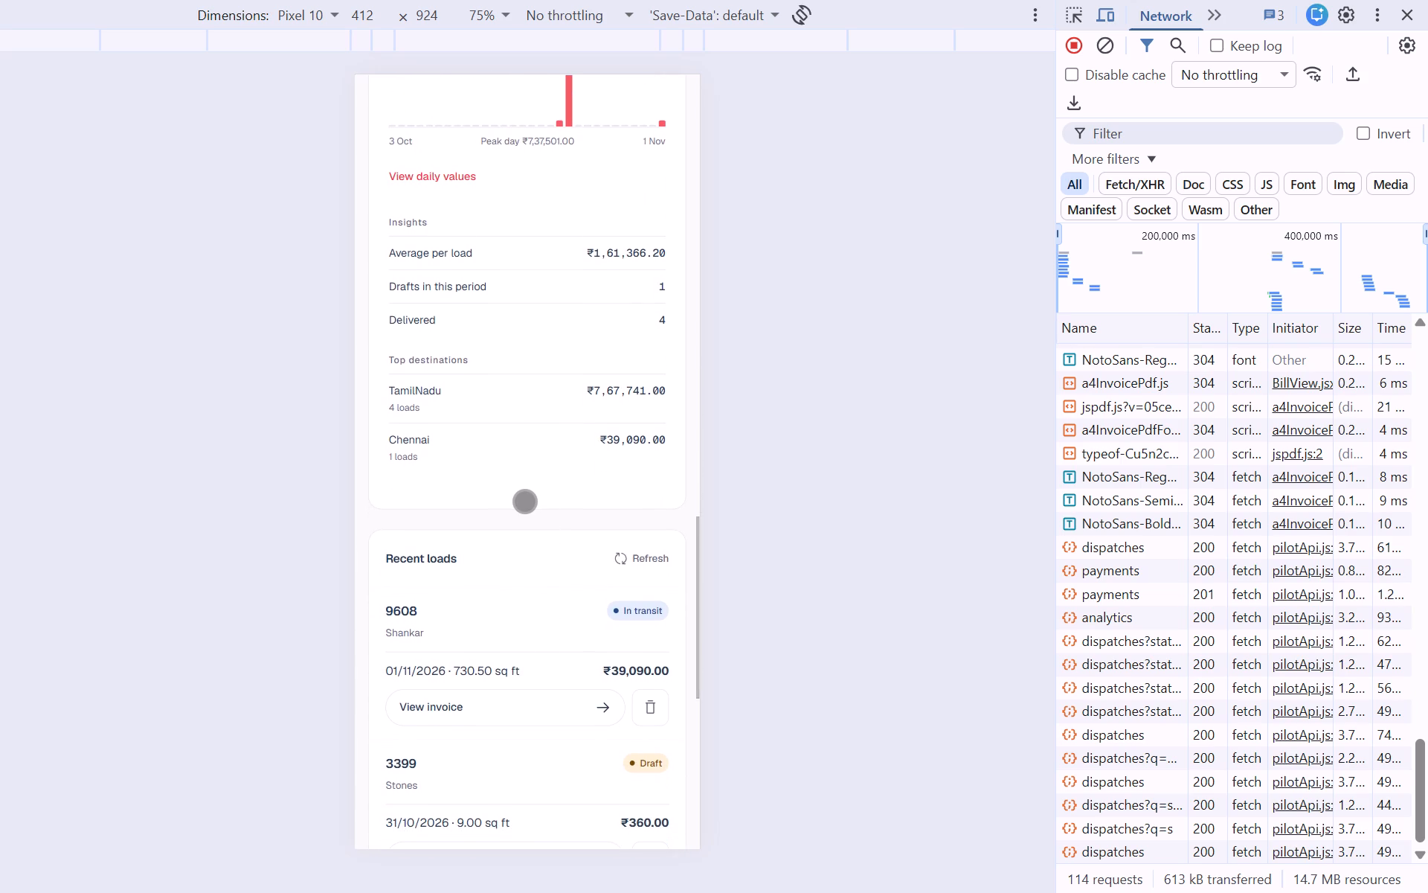
{"action": "scroll", "coordinate": [525, 502], "scroll_direction": "down", "scroll_amount": 4}
{"action": "scroll", "coordinate": [525, 502], "scroll_direction": "up", "scroll_amount": 1}
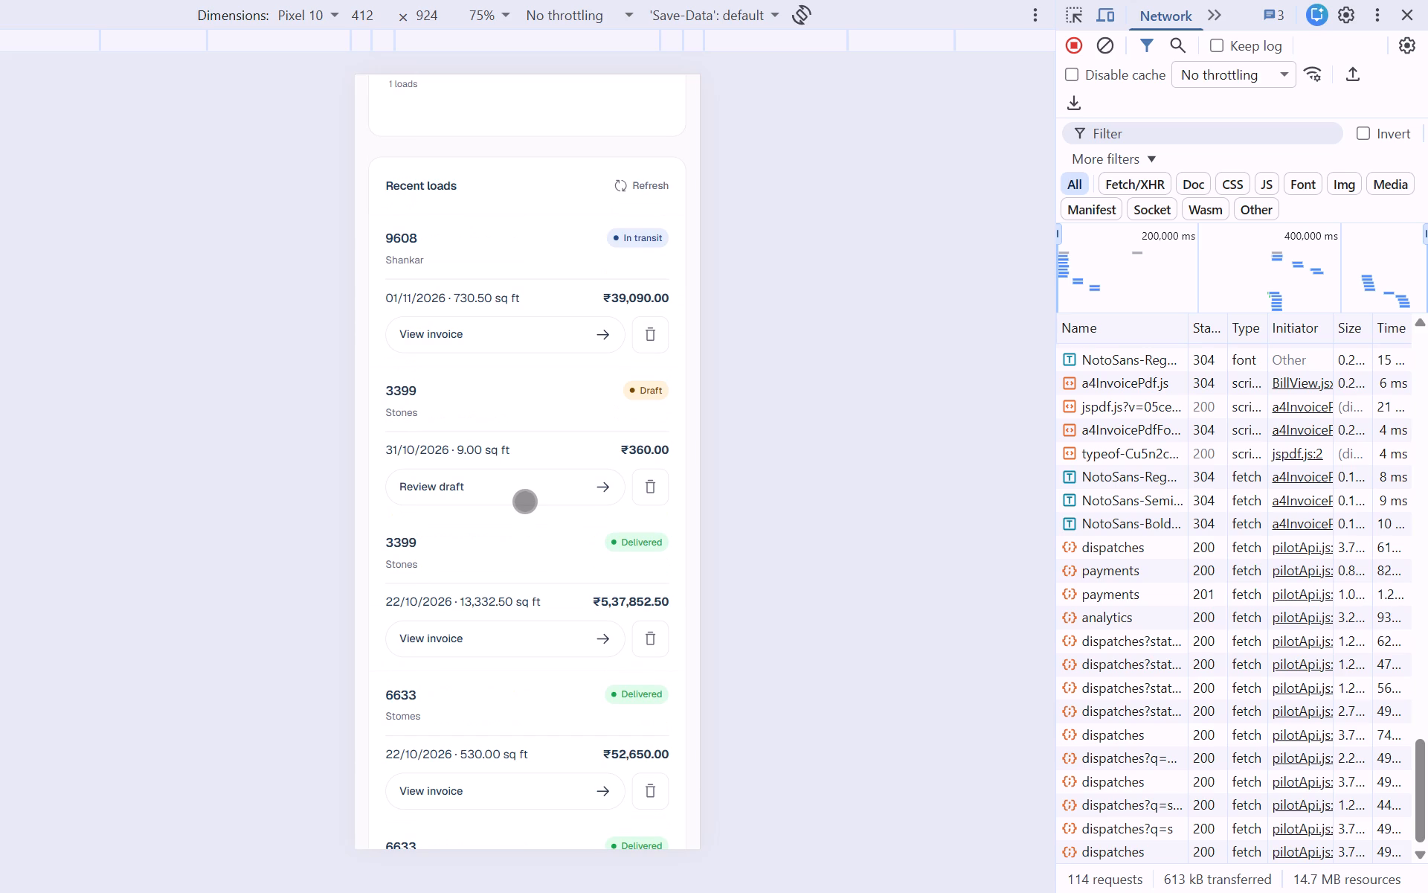
Examine the dashboard's monthly billing, last 30 days' payments, outstanding by party and received-and-due by party sections.
{"action": "scroll", "coordinate": [525, 502], "scroll_direction": "up", "scroll_amount": 11}
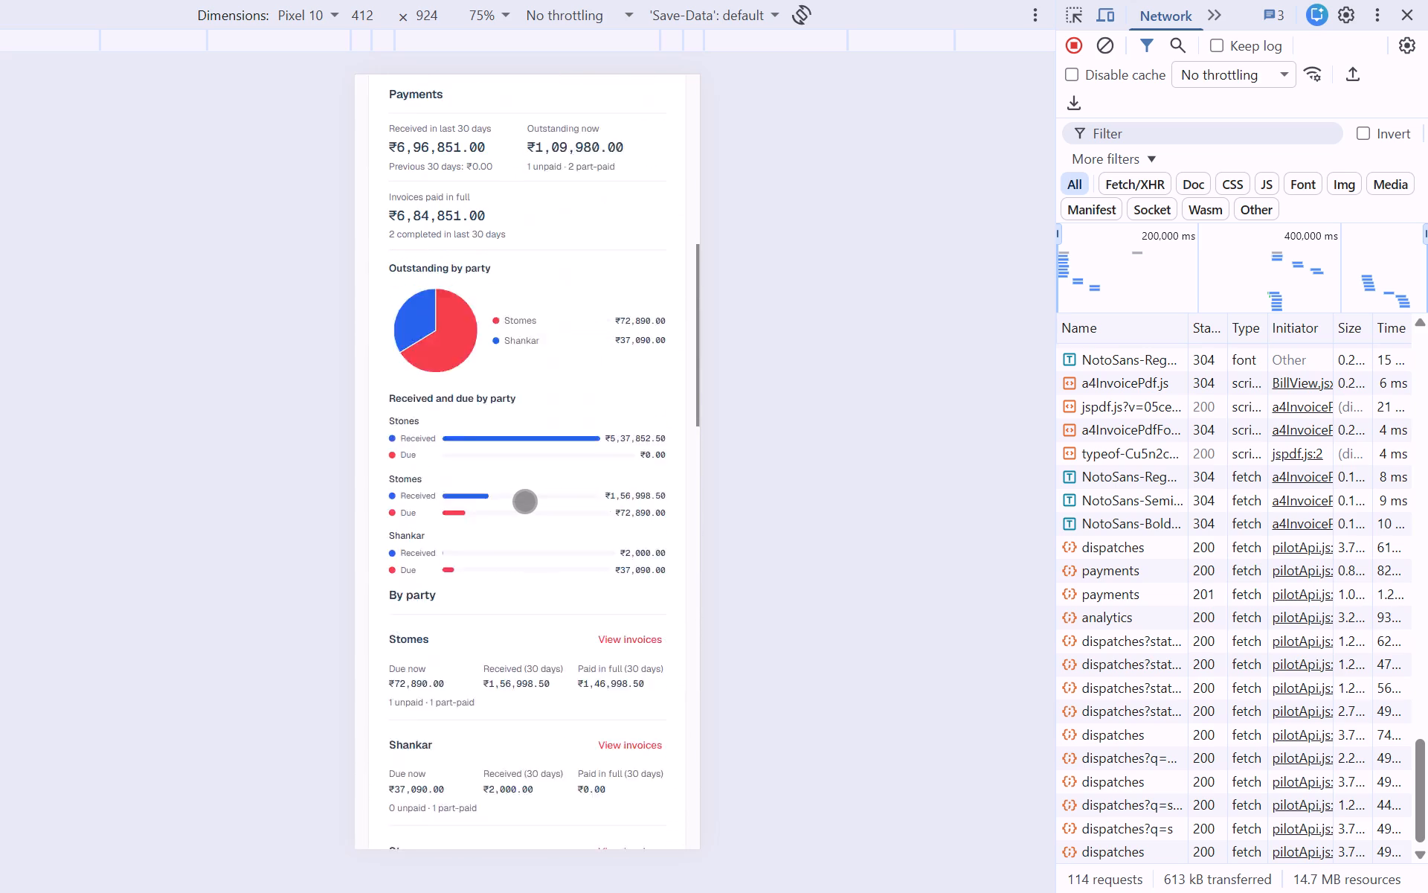
{"action": "scroll", "coordinate": [547, 304], "scroll_direction": "up", "scroll_amount": 4}
{"action": "scroll", "coordinate": [547, 304], "scroll_direction": "down", "scroll_amount": 5}
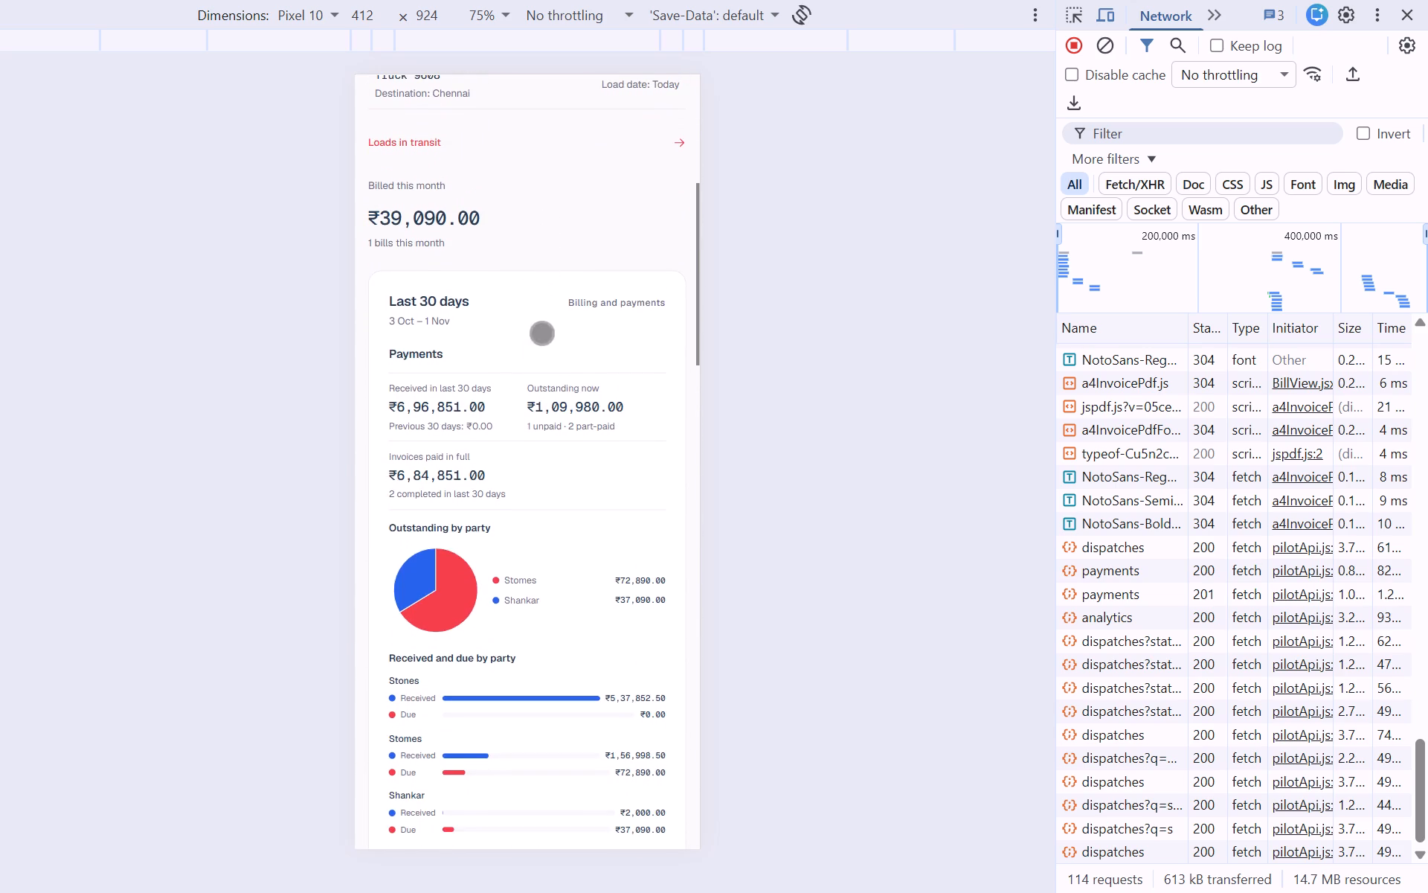
{"action": "scroll", "coordinate": [551, 467], "scroll_direction": "down", "scroll_amount": 3}
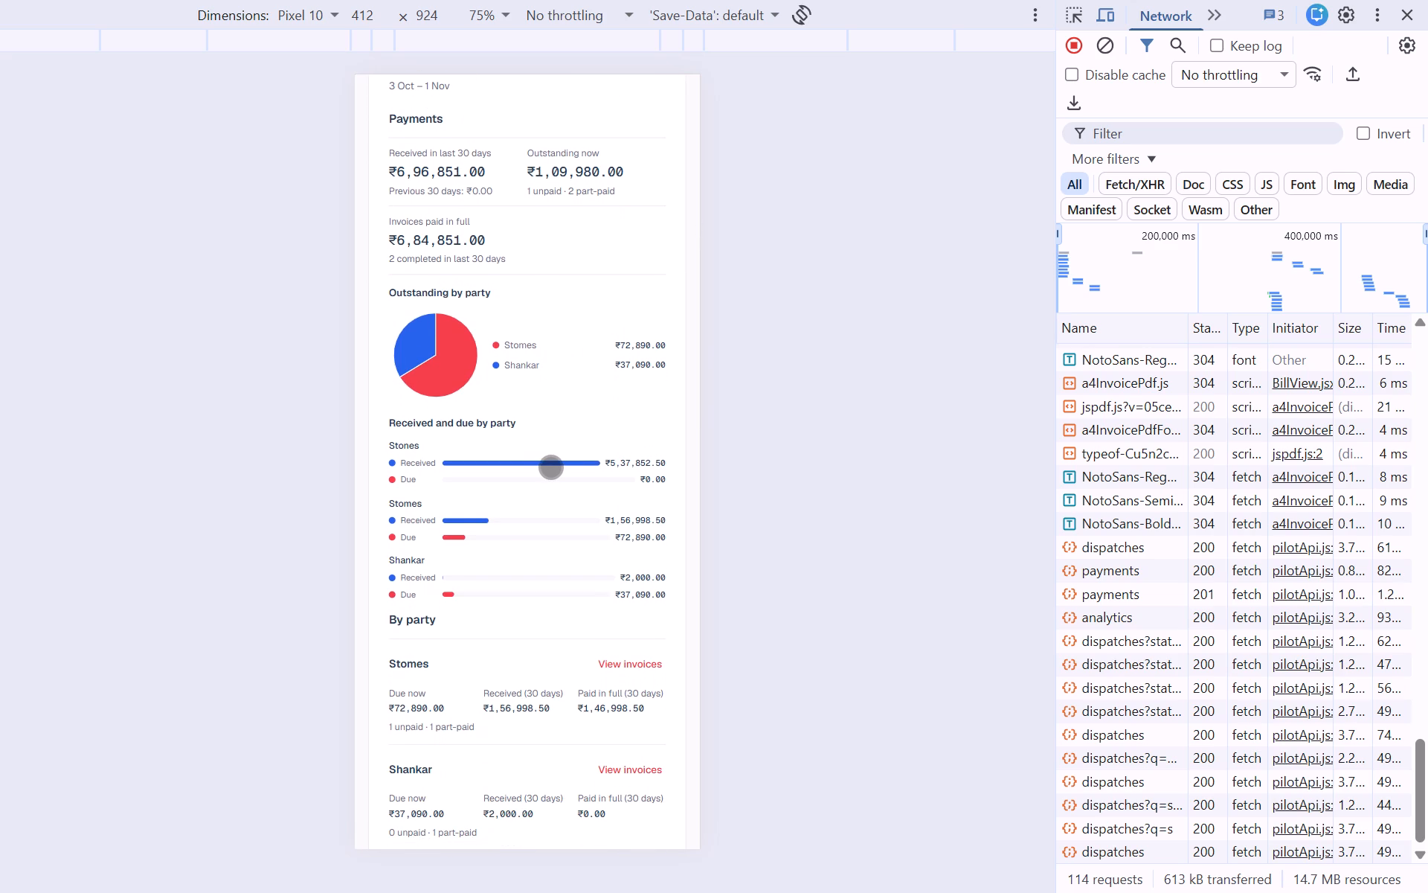
{"action": "scroll", "coordinate": [551, 467], "scroll_direction": "up", "scroll_amount": 2}
{"action": "scroll", "coordinate": [566, 355], "scroll_direction": "up", "scroll_amount": 1}
{"action": "scroll", "coordinate": [566, 355], "scroll_direction": "down", "scroll_amount": 1}
{"action": "scroll", "coordinate": [566, 355], "scroll_direction": "up", "scroll_amount": 1}
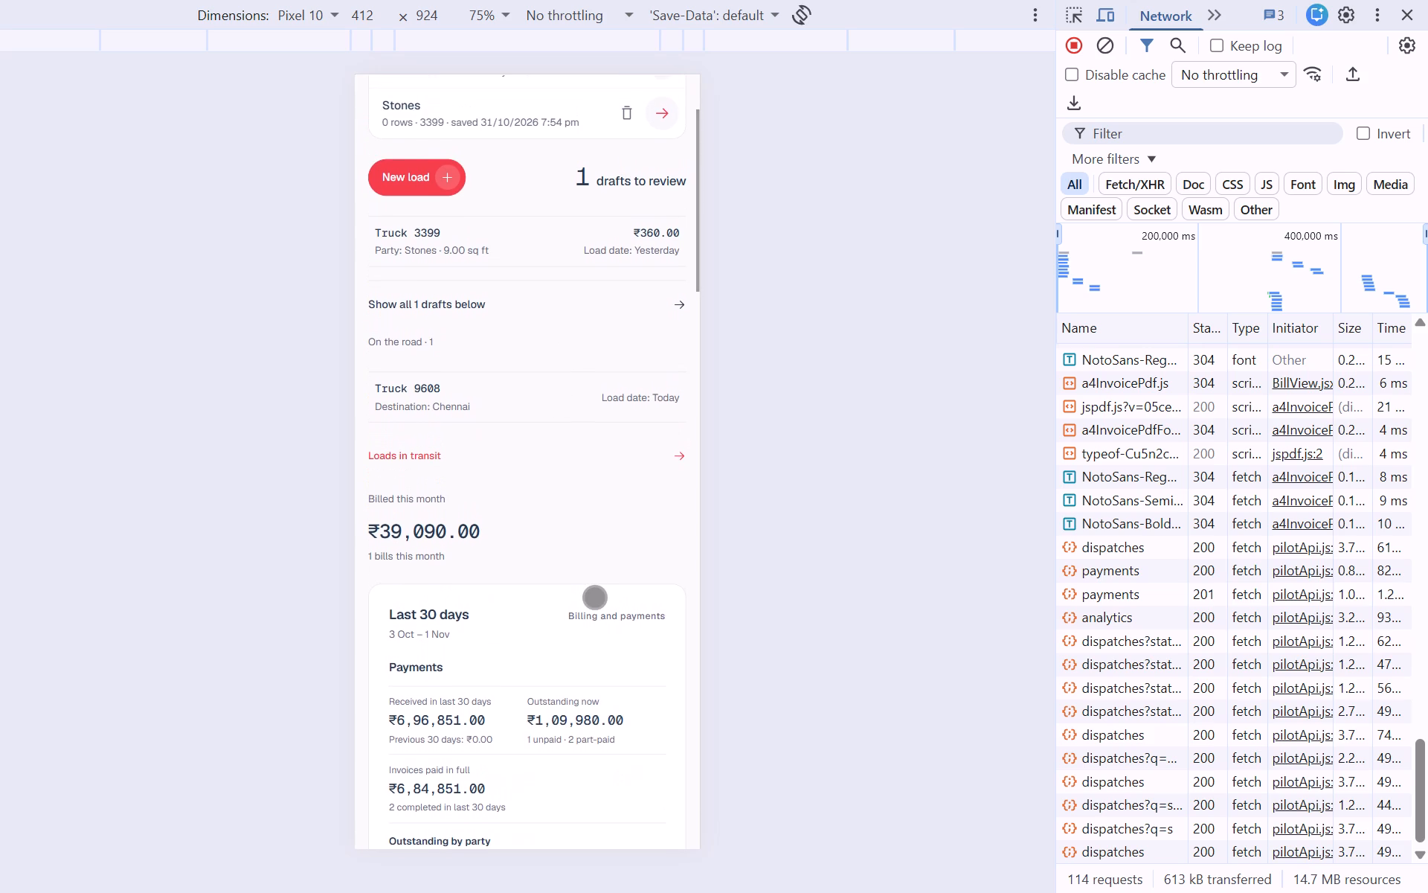
{"action": "scroll", "coordinate": [595, 598], "scroll_direction": "down", "scroll_amount": 1}
{"action": "scroll", "coordinate": [595, 598], "scroll_direction": "up", "scroll_amount": 1}
{"action": "scroll", "coordinate": [555, 456], "scroll_direction": "down", "scroll_amount": 2}
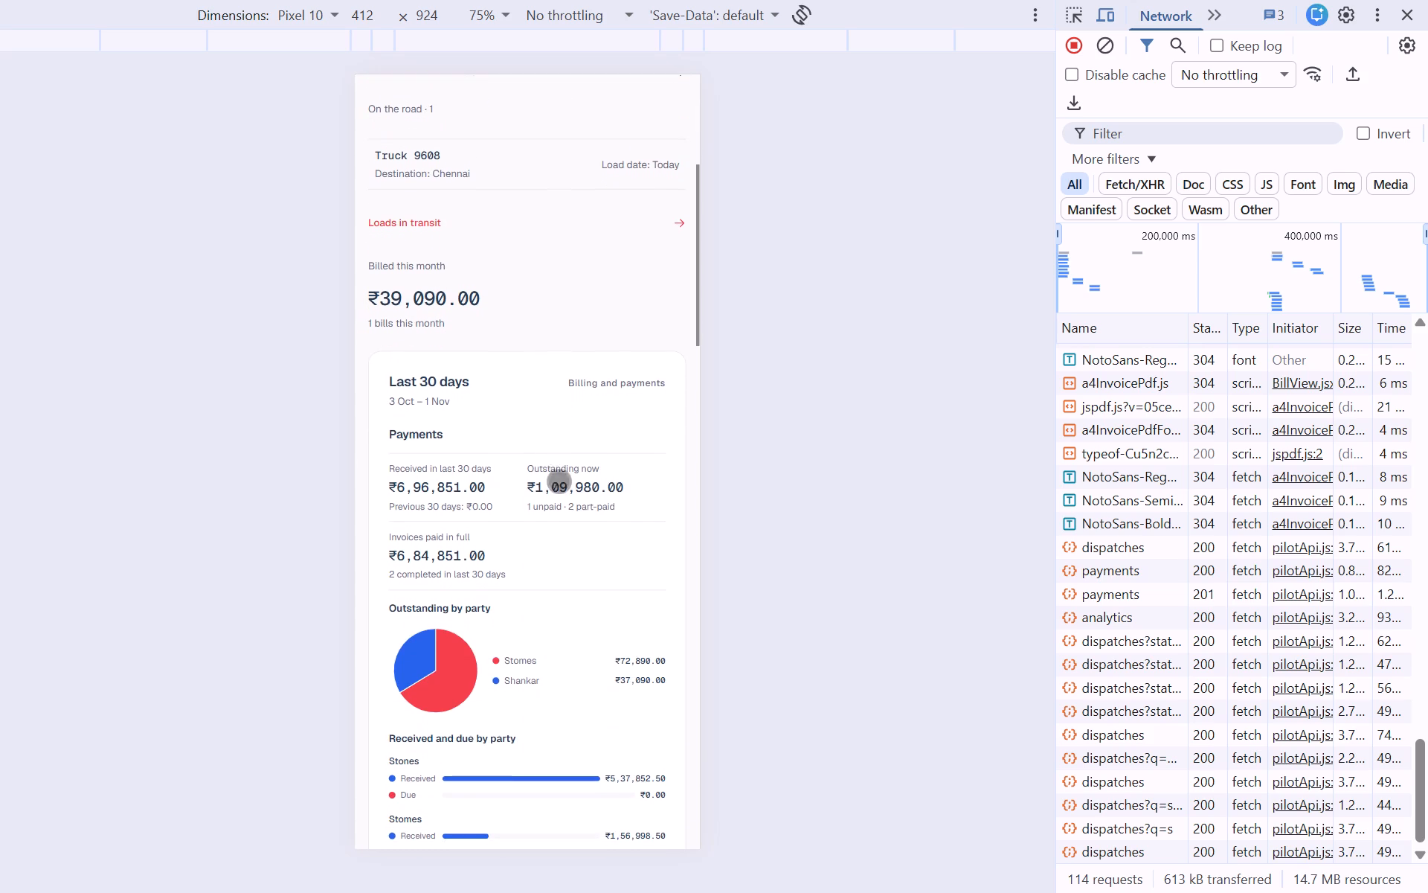
{"action": "scroll", "coordinate": [593, 561], "scroll_direction": "down", "scroll_amount": 1}
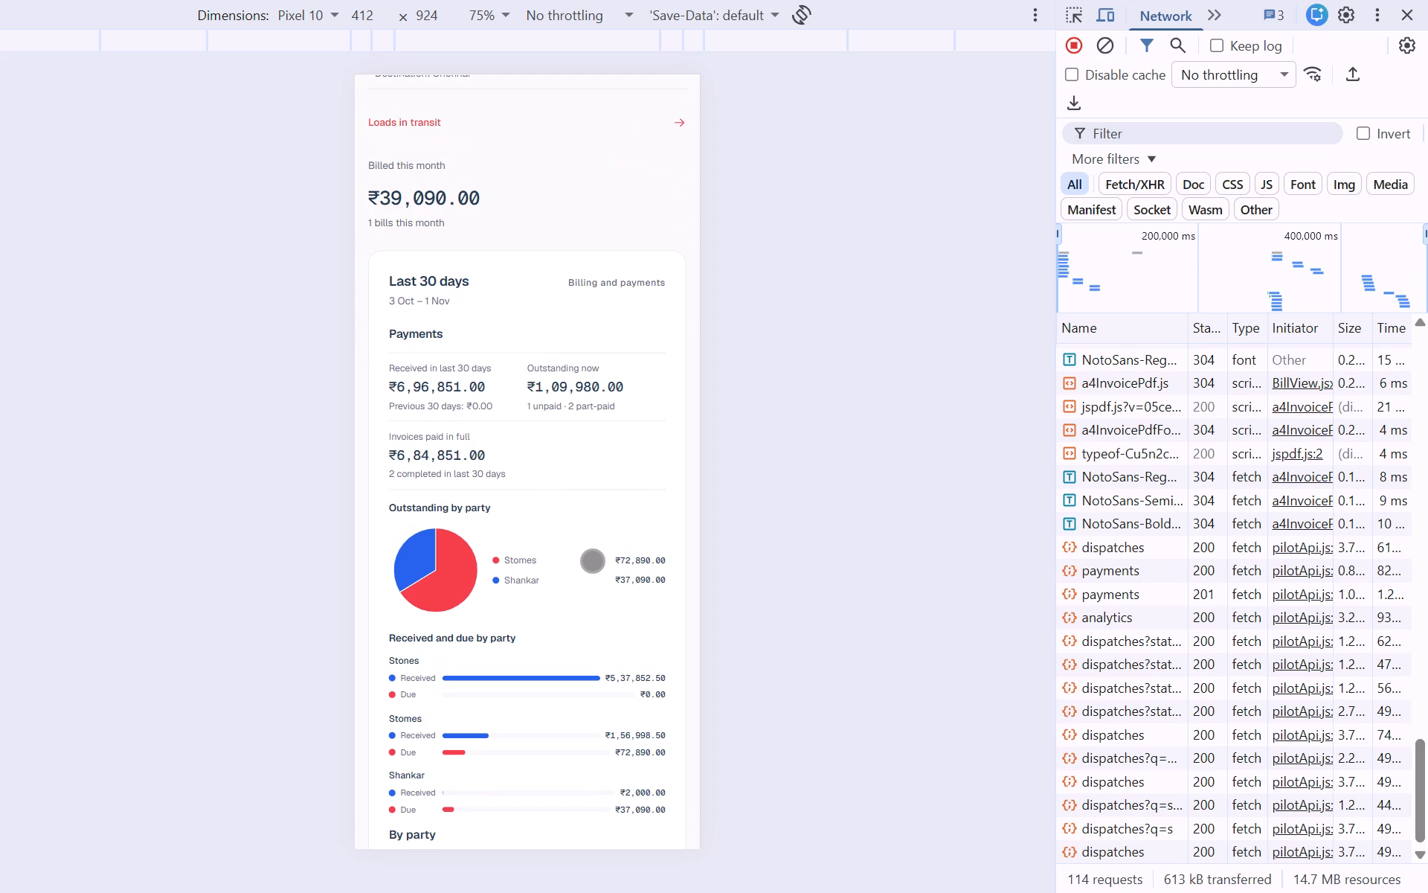
{"action": "scroll", "coordinate": [566, 409], "scroll_direction": "up", "scroll_amount": 2}
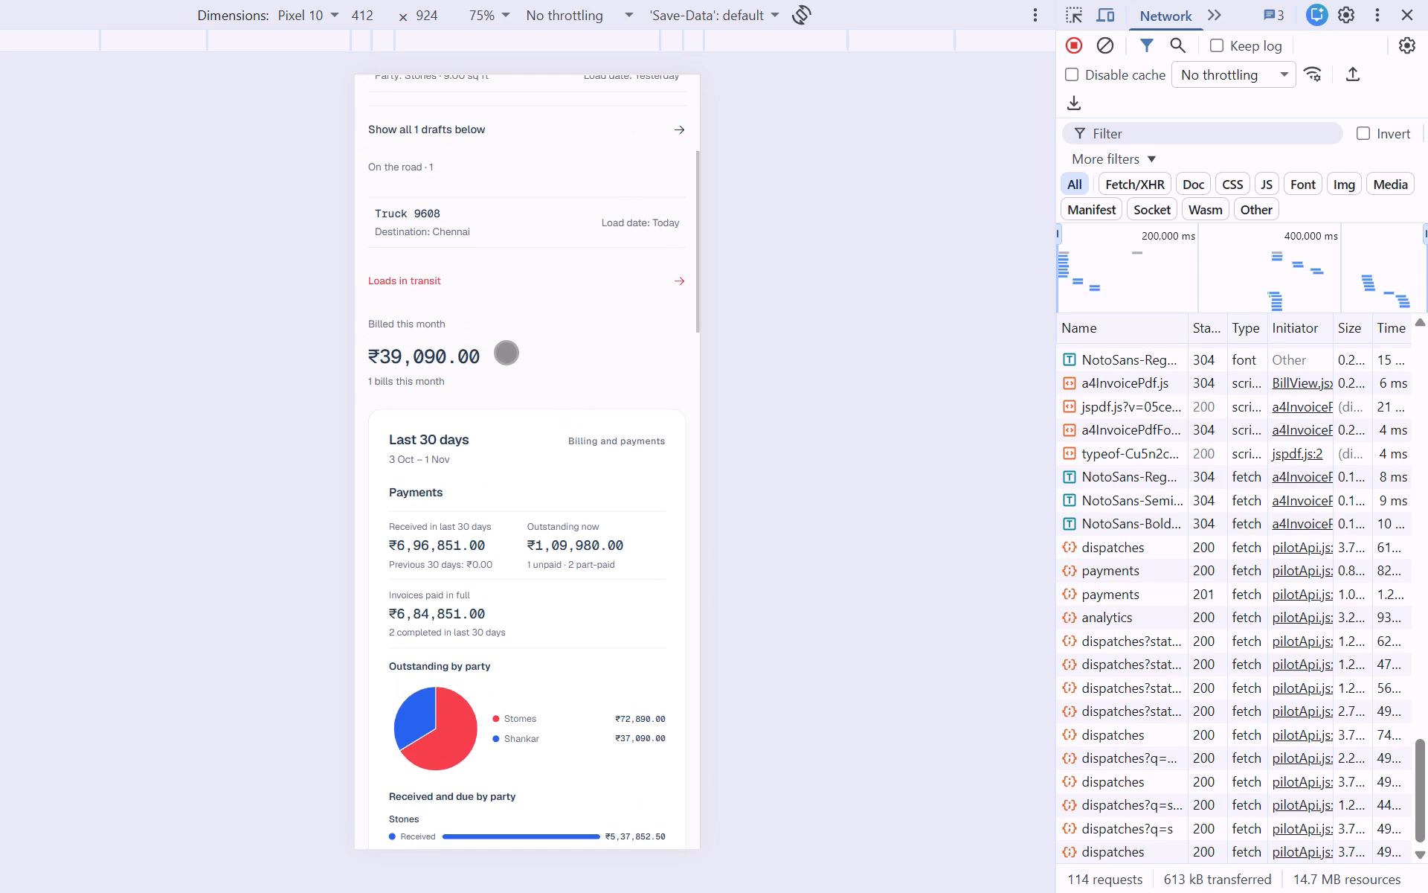
{"action": "scroll", "coordinate": [506, 353], "scroll_direction": "up", "scroll_amount": 1}
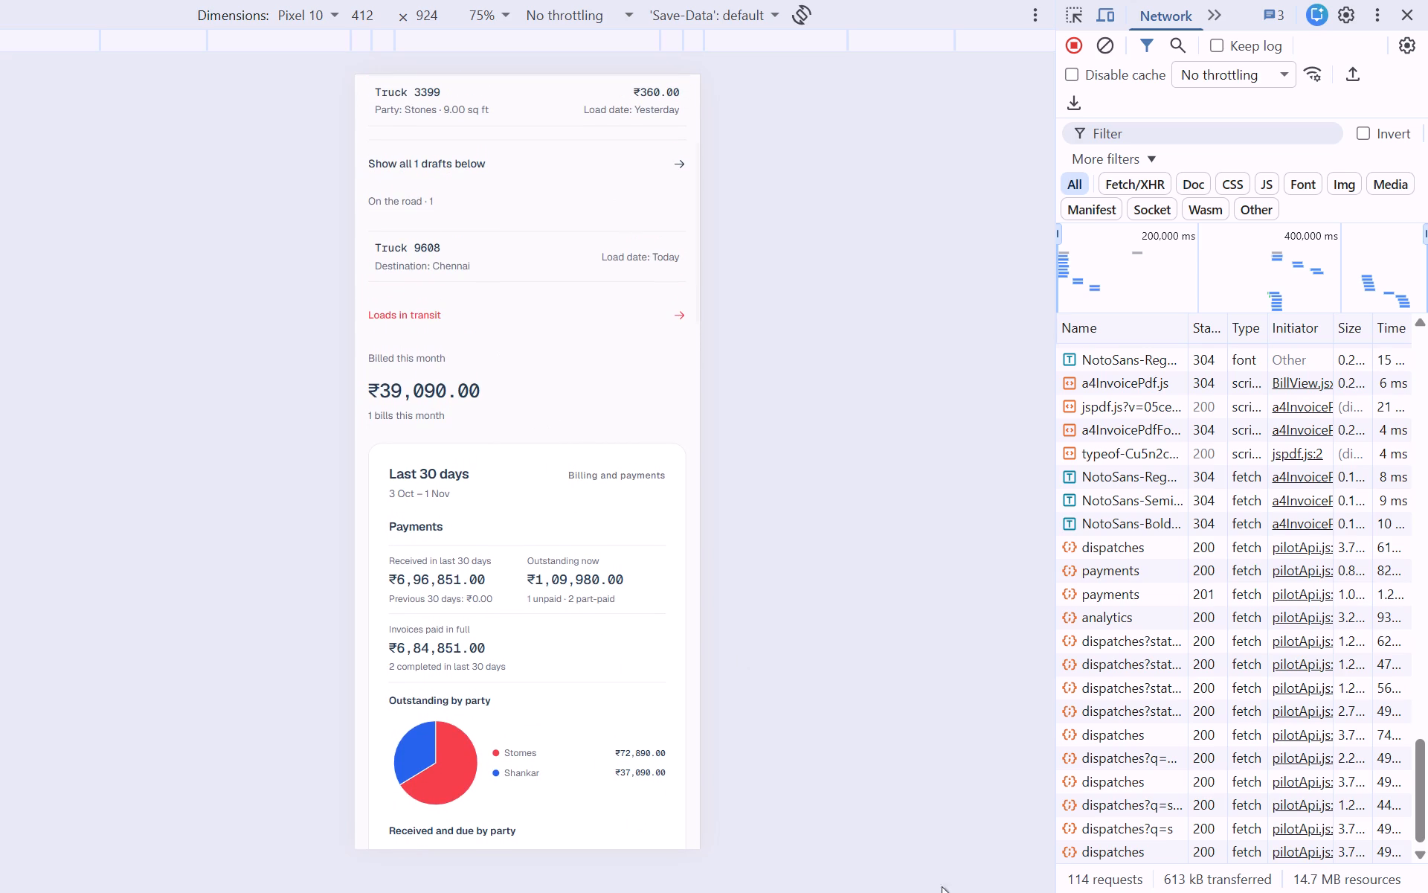
Examine the received, outstanding and invoices-paid-in-full figures in the dashboard's Last 30 days payments section.
{"action": "scroll", "coordinate": [664, 628], "scroll_direction": "left", "scroll_amount": 1}
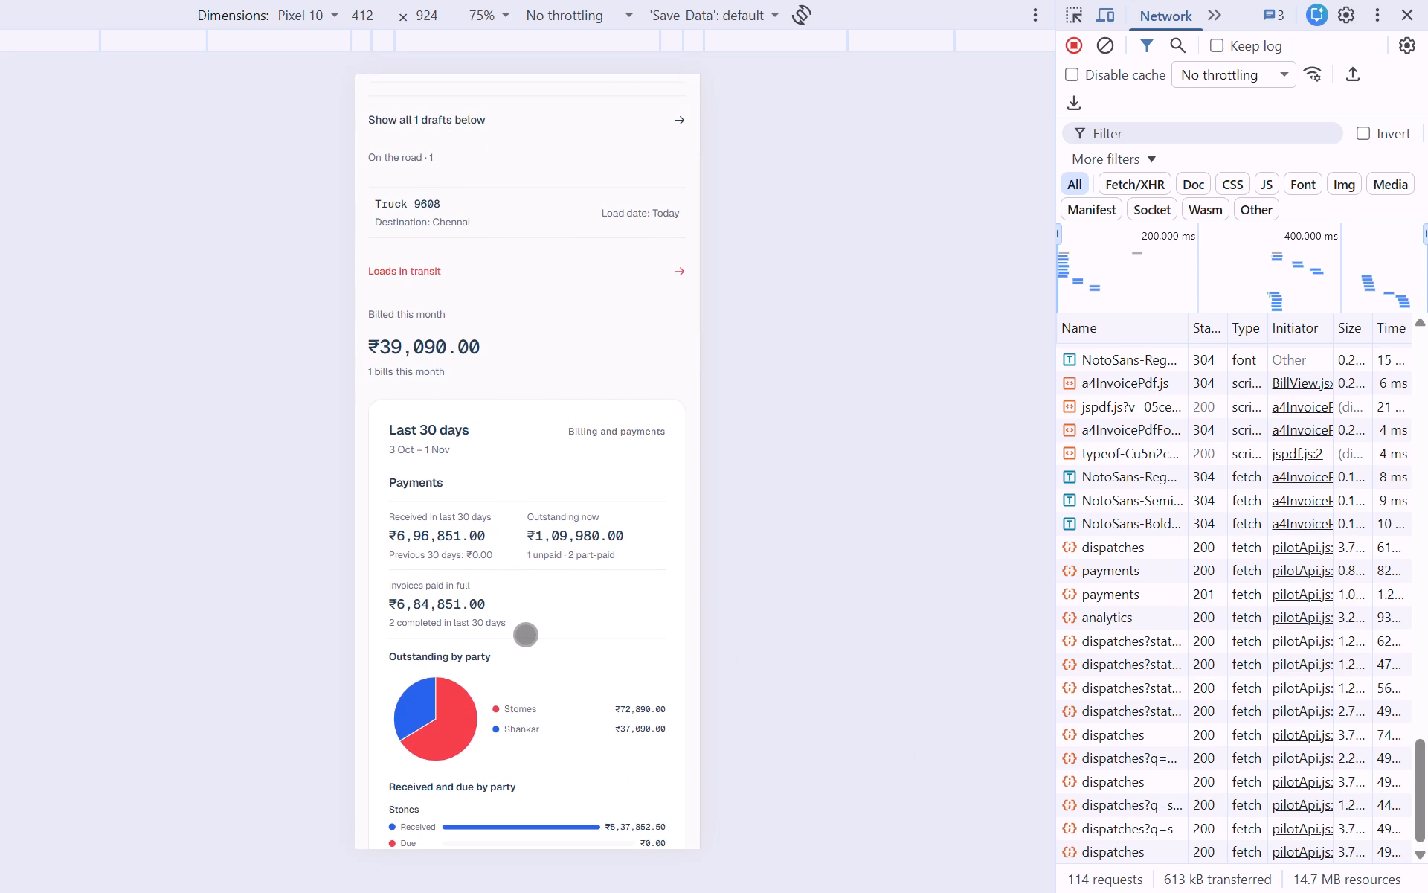
{"action": "scroll", "coordinate": [526, 635], "scroll_direction": "down", "scroll_amount": 1}
{"action": "scroll", "coordinate": [575, 596], "scroll_direction": "down", "scroll_amount": 1}
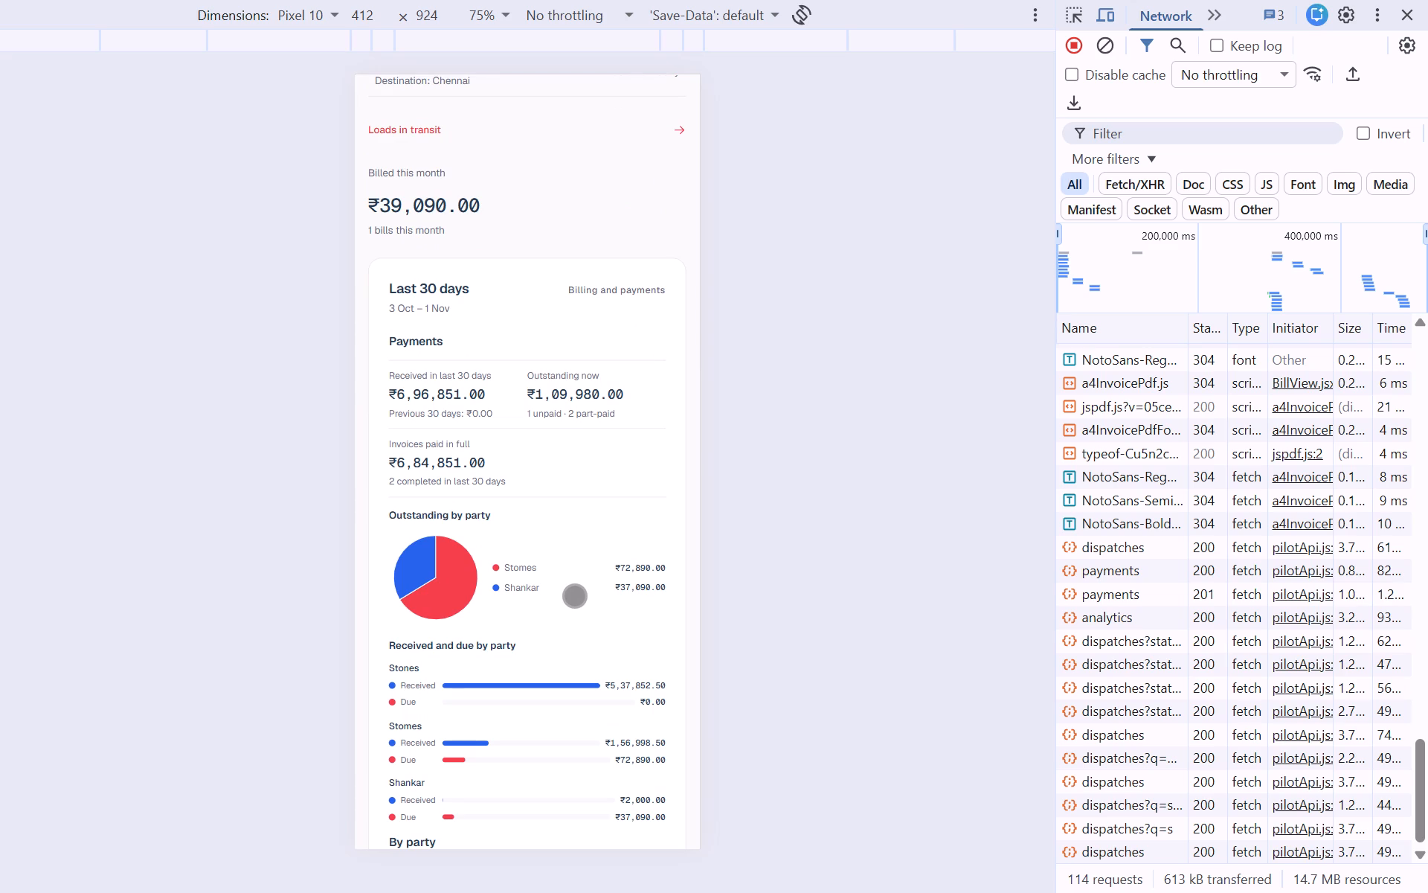
{"action": "left_click", "coordinate": [570, 385]}
{"action": "left_click", "coordinate": [419, 383]}
{"action": "left_click", "coordinate": [436, 467]}
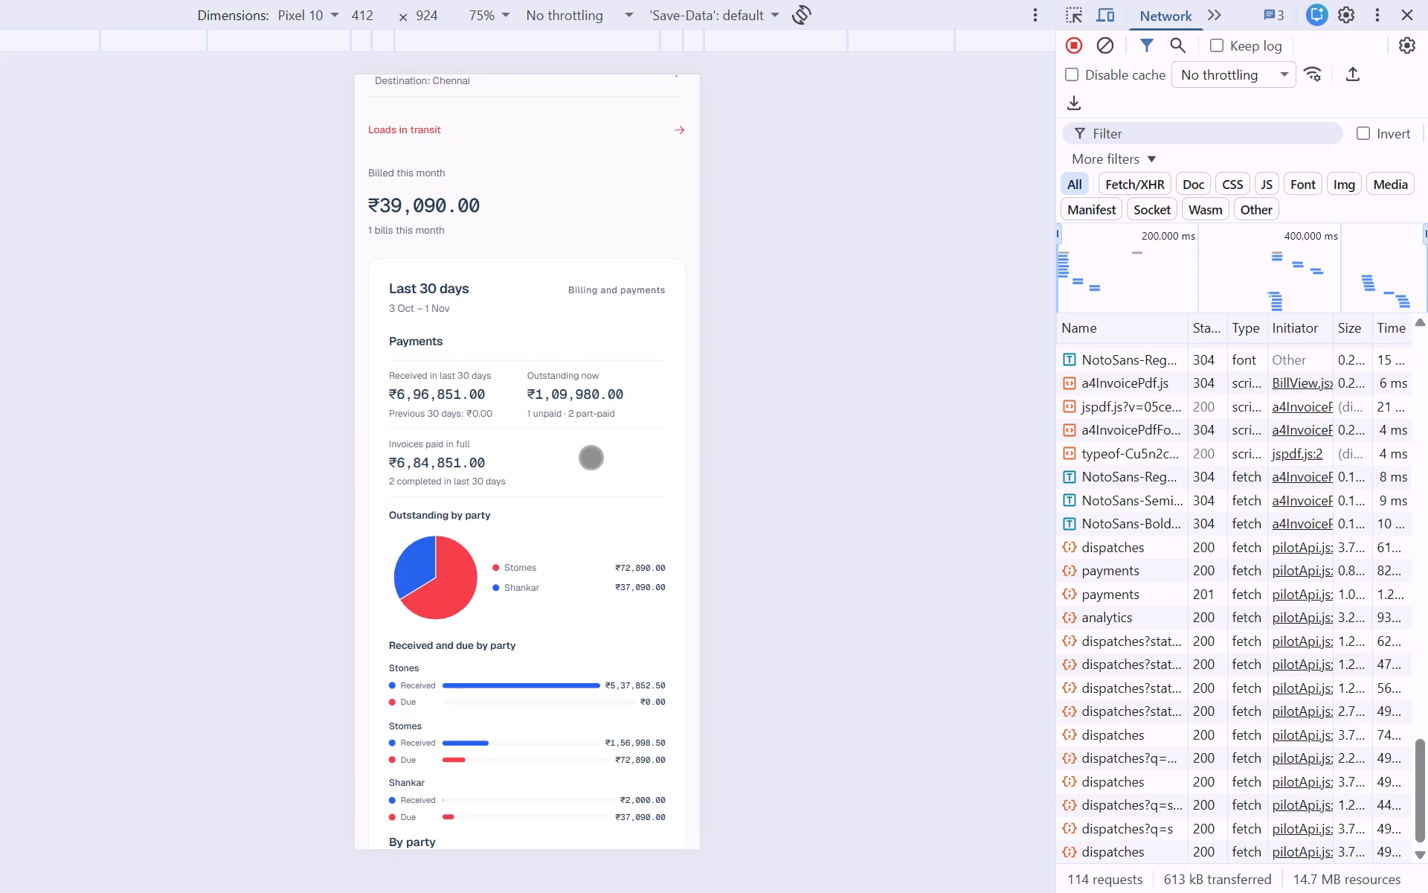
{"action": "scroll", "coordinate": [611, 490], "scroll_direction": "down", "scroll_amount": 1}
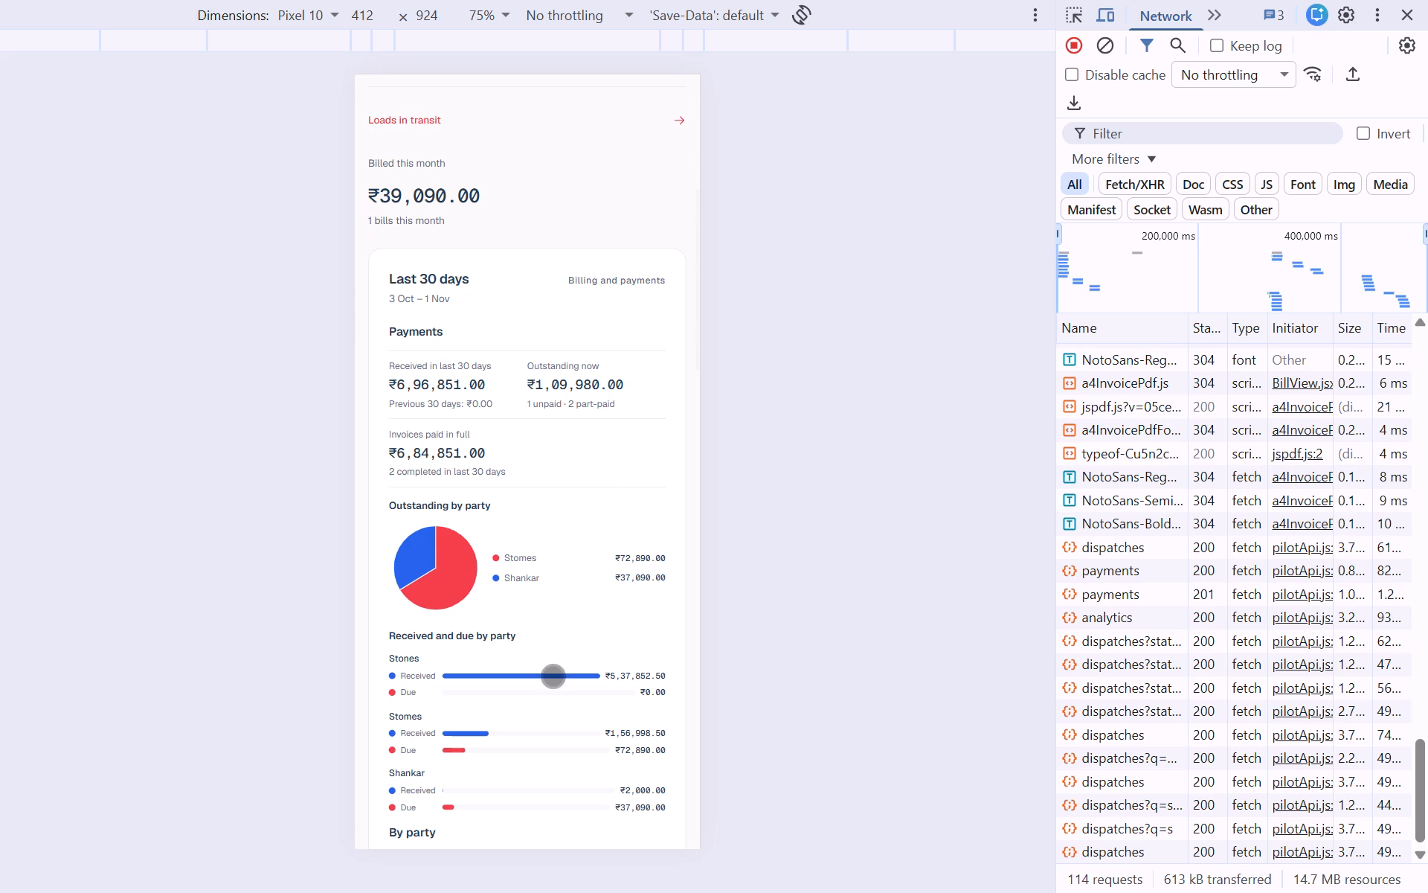
Look through the dashboard's By party breakdown and billed totals, and review them against the payments summary and party charts above.
{"action": "scroll", "coordinate": [553, 676], "scroll_direction": "down", "scroll_amount": 2}
{"action": "scroll", "coordinate": [584, 729], "scroll_direction": "down", "scroll_amount": 1}
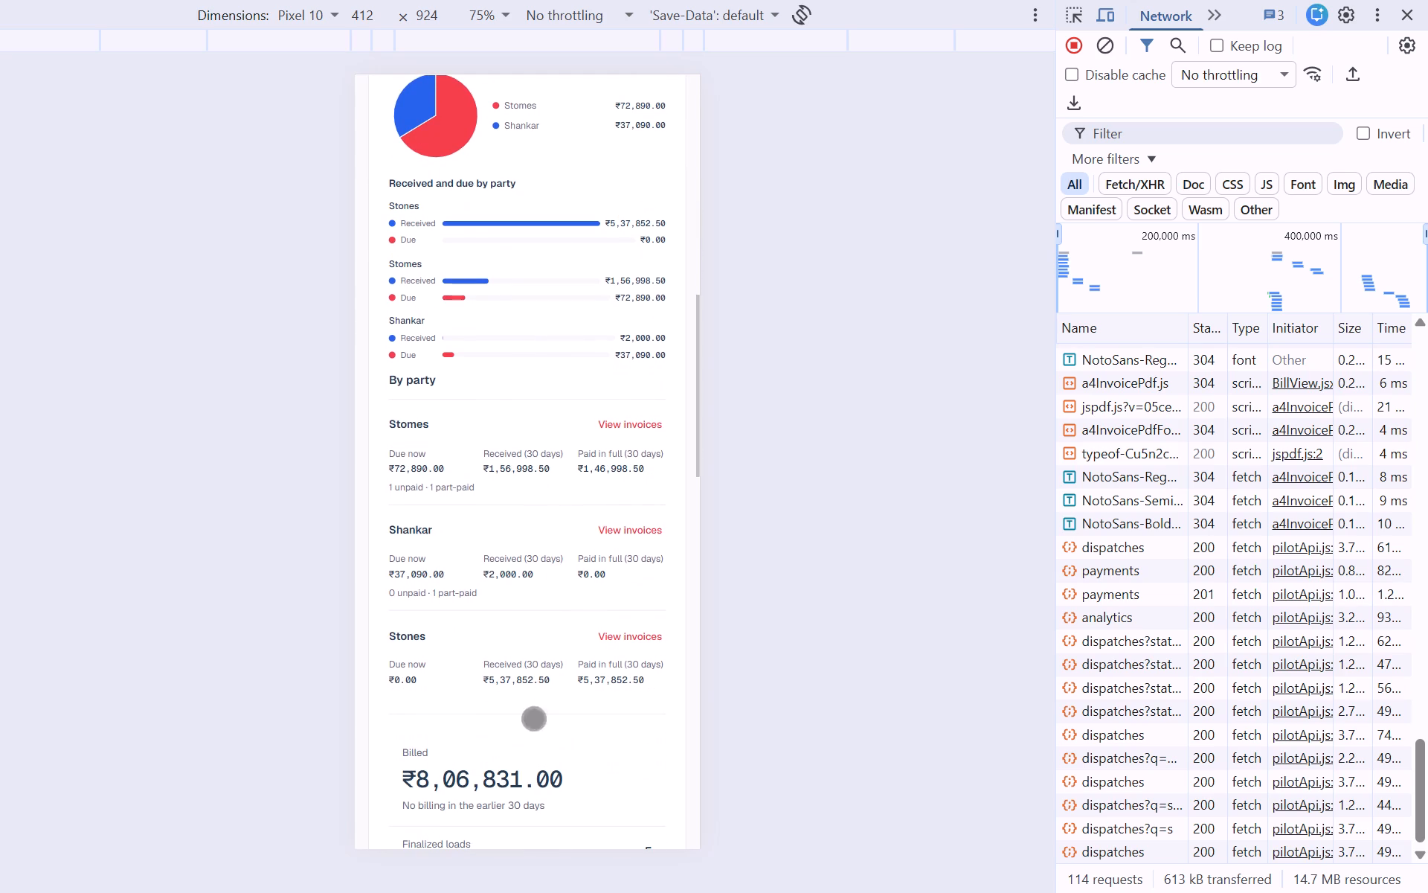
{"action": "scroll", "coordinate": [556, 741], "scroll_direction": "down", "scroll_amount": 1}
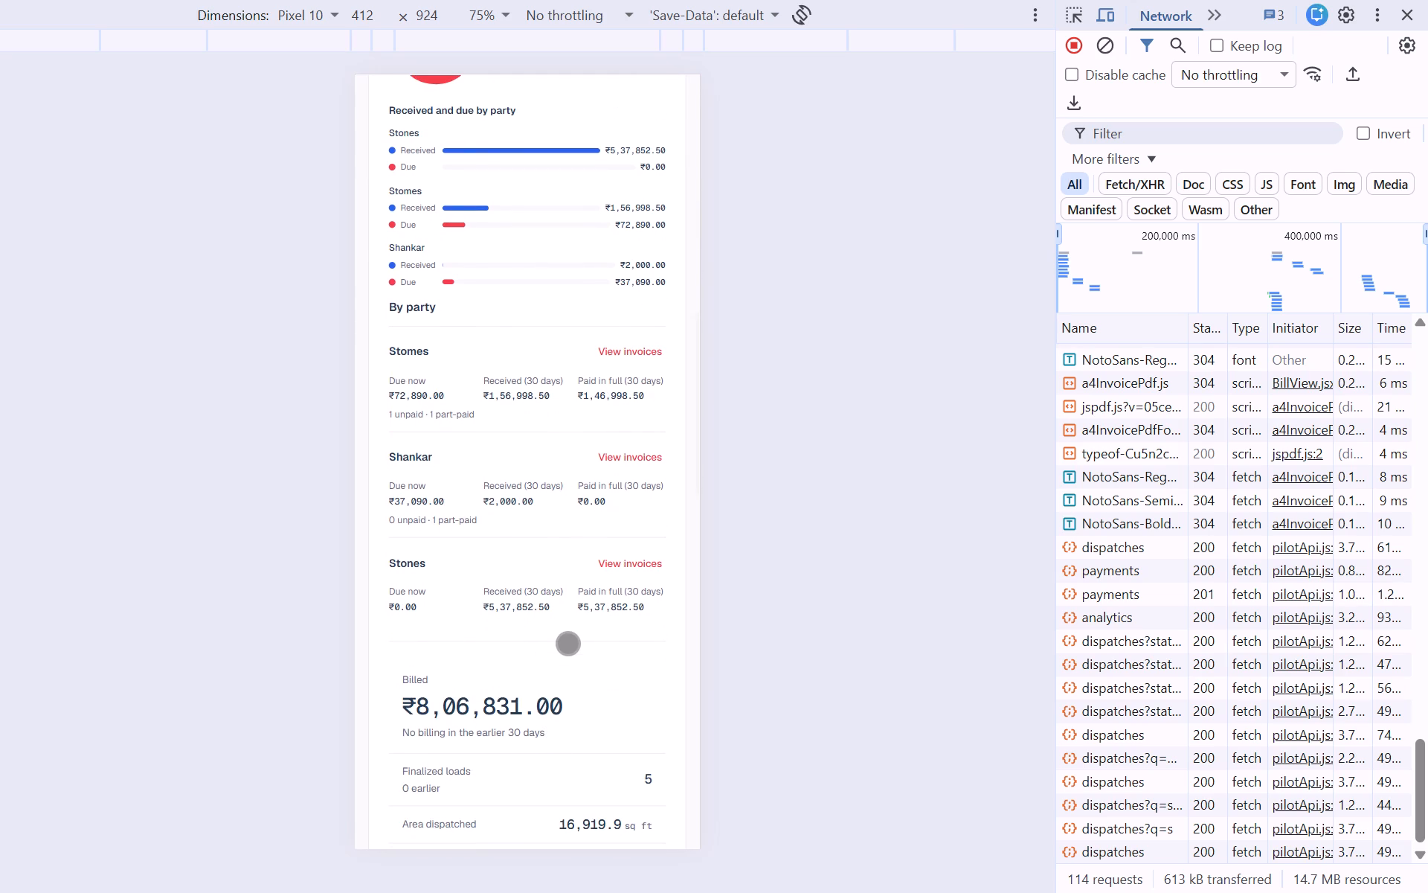
{"action": "scroll", "coordinate": [568, 644], "scroll_direction": "down", "scroll_amount": 2}
{"action": "scroll", "coordinate": [528, 483], "scroll_direction": "up", "scroll_amount": 1}
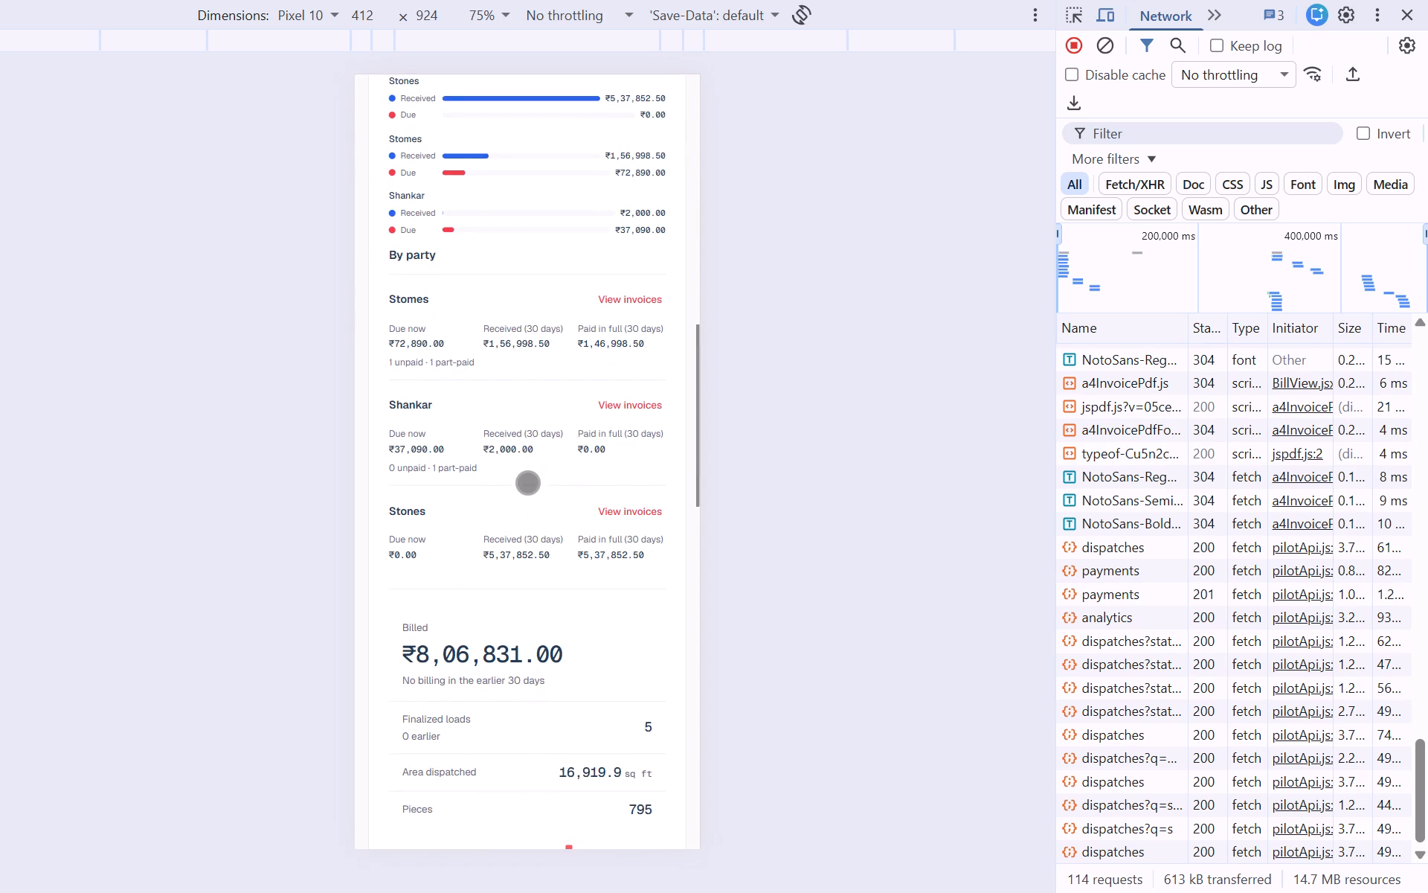
{"action": "scroll", "coordinate": [510, 369], "scroll_direction": "up", "scroll_amount": 4}
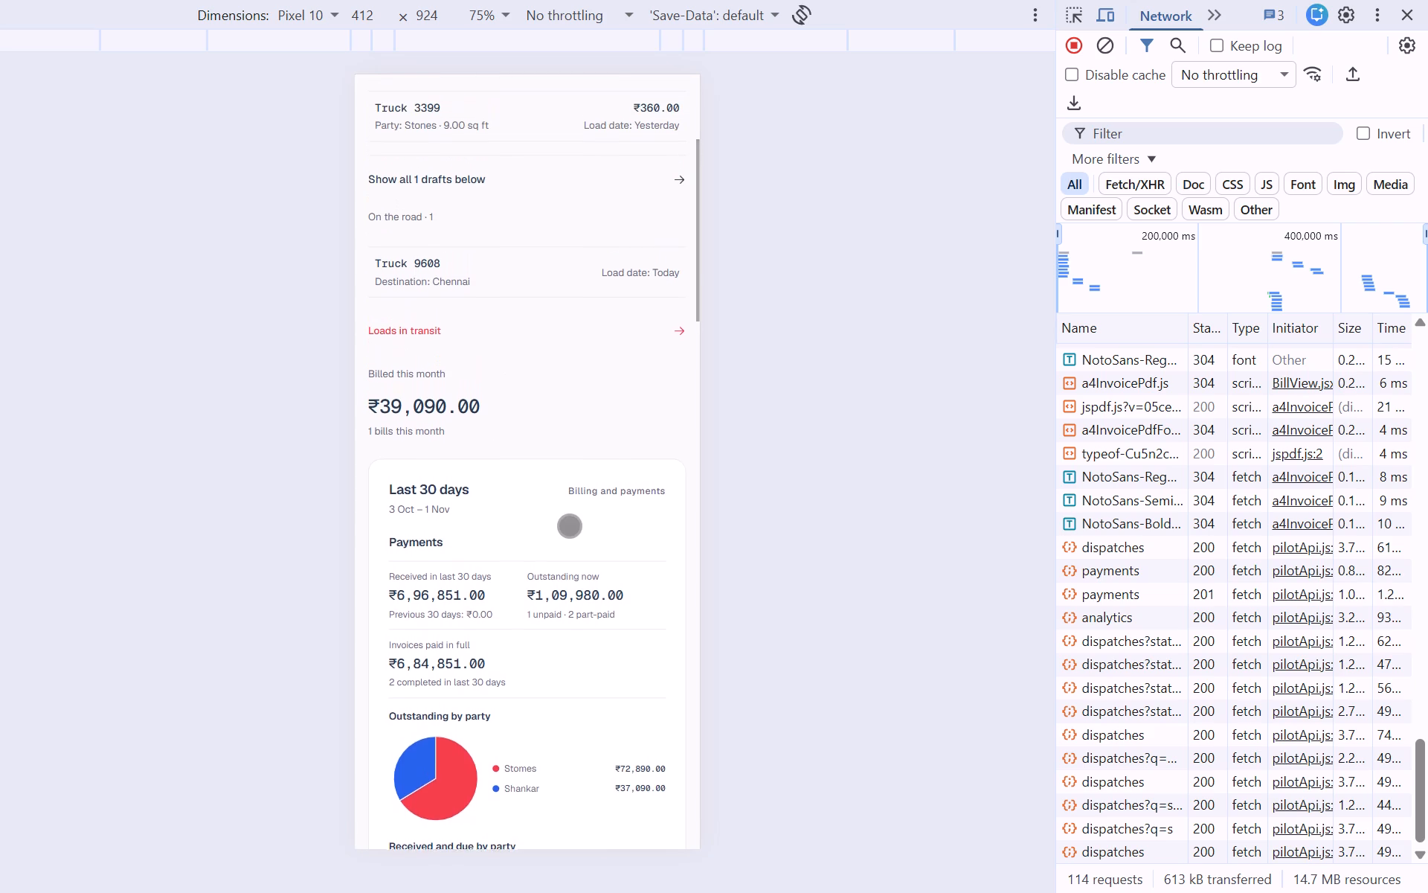
{"action": "scroll", "coordinate": [570, 526], "scroll_direction": "down", "scroll_amount": 4}
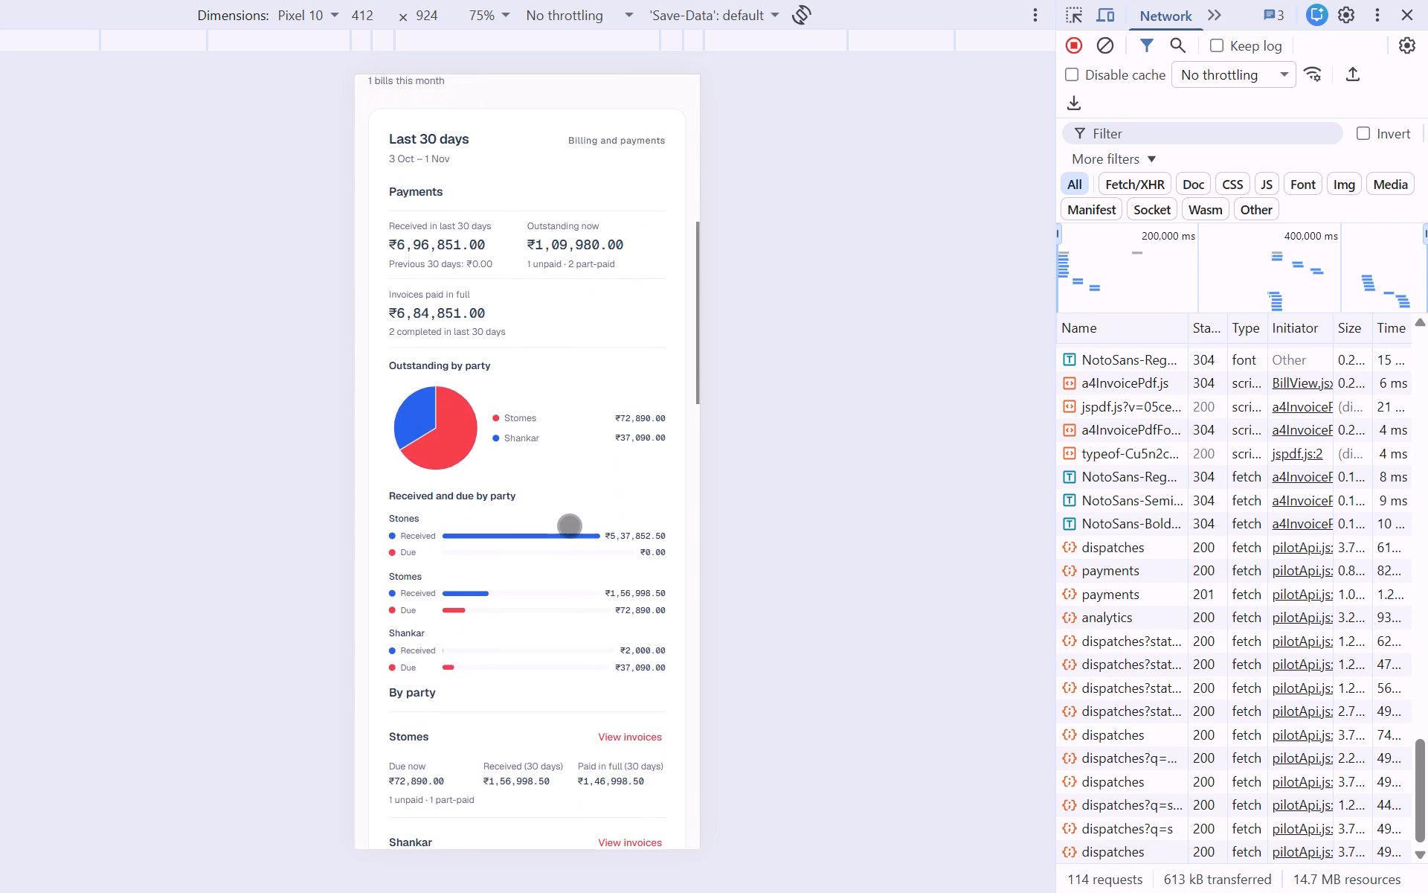
{"action": "scroll", "coordinate": [526, 618], "scroll_direction": "down", "scroll_amount": 1}
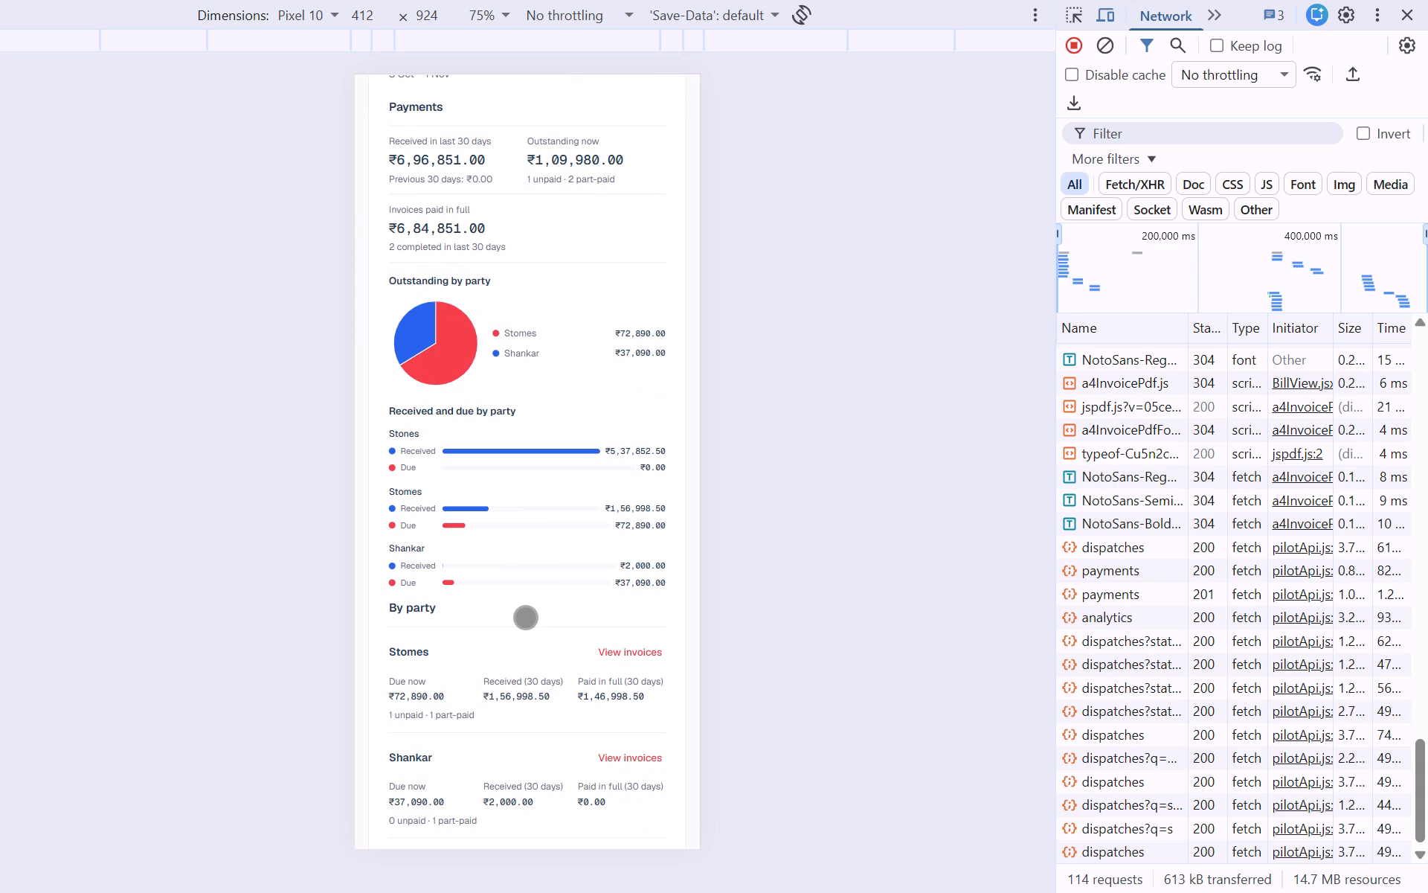
Examine the by-party figures, daily billing chart, insights and top destinations on the dashboard.
{"action": "scroll", "coordinate": [526, 618], "scroll_direction": "down", "scroll_amount": 10}
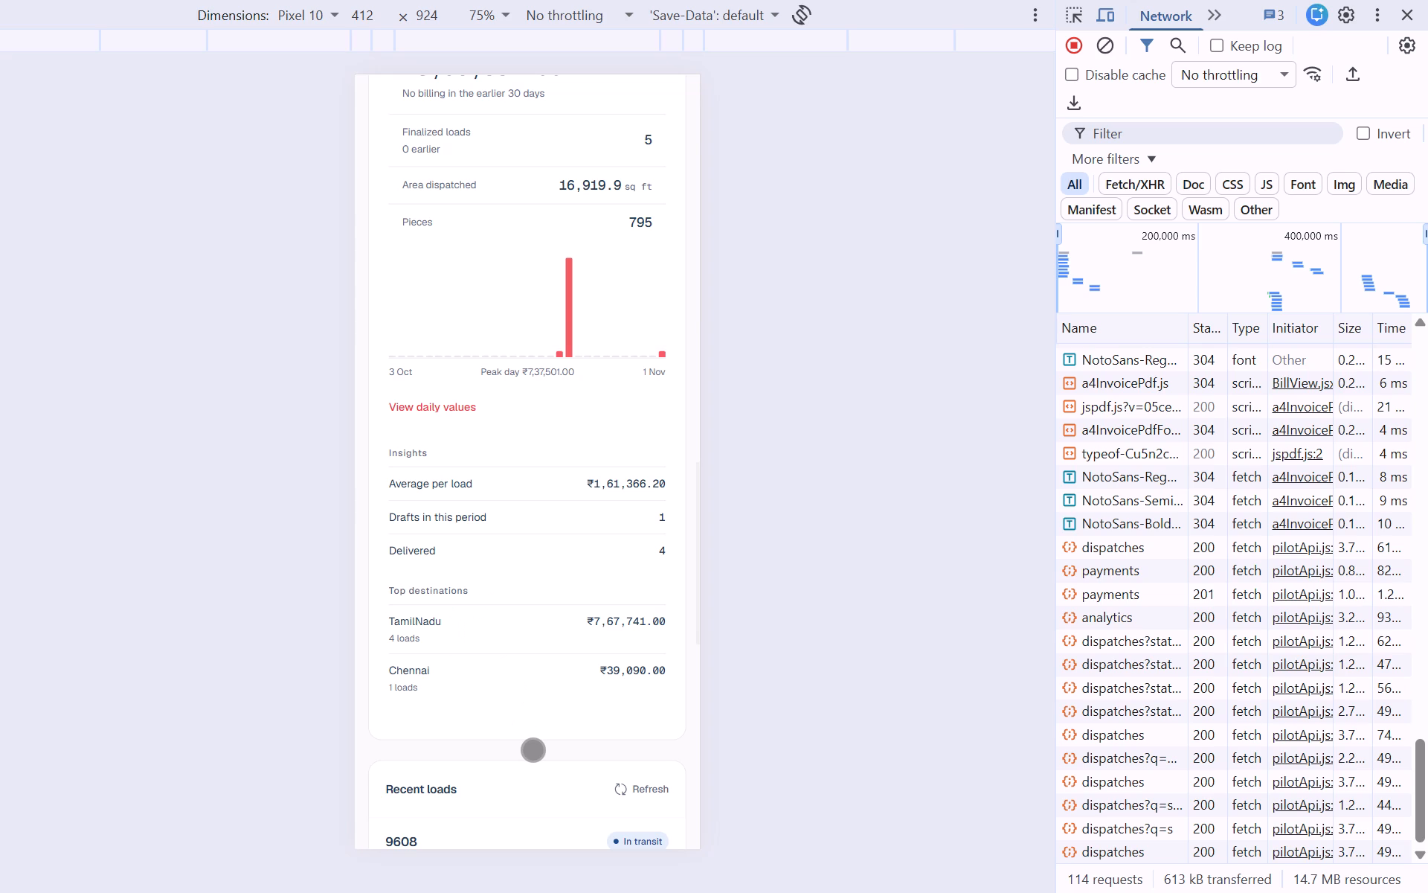
{"action": "scroll", "coordinate": [566, 300], "scroll_direction": "up", "scroll_amount": 7}
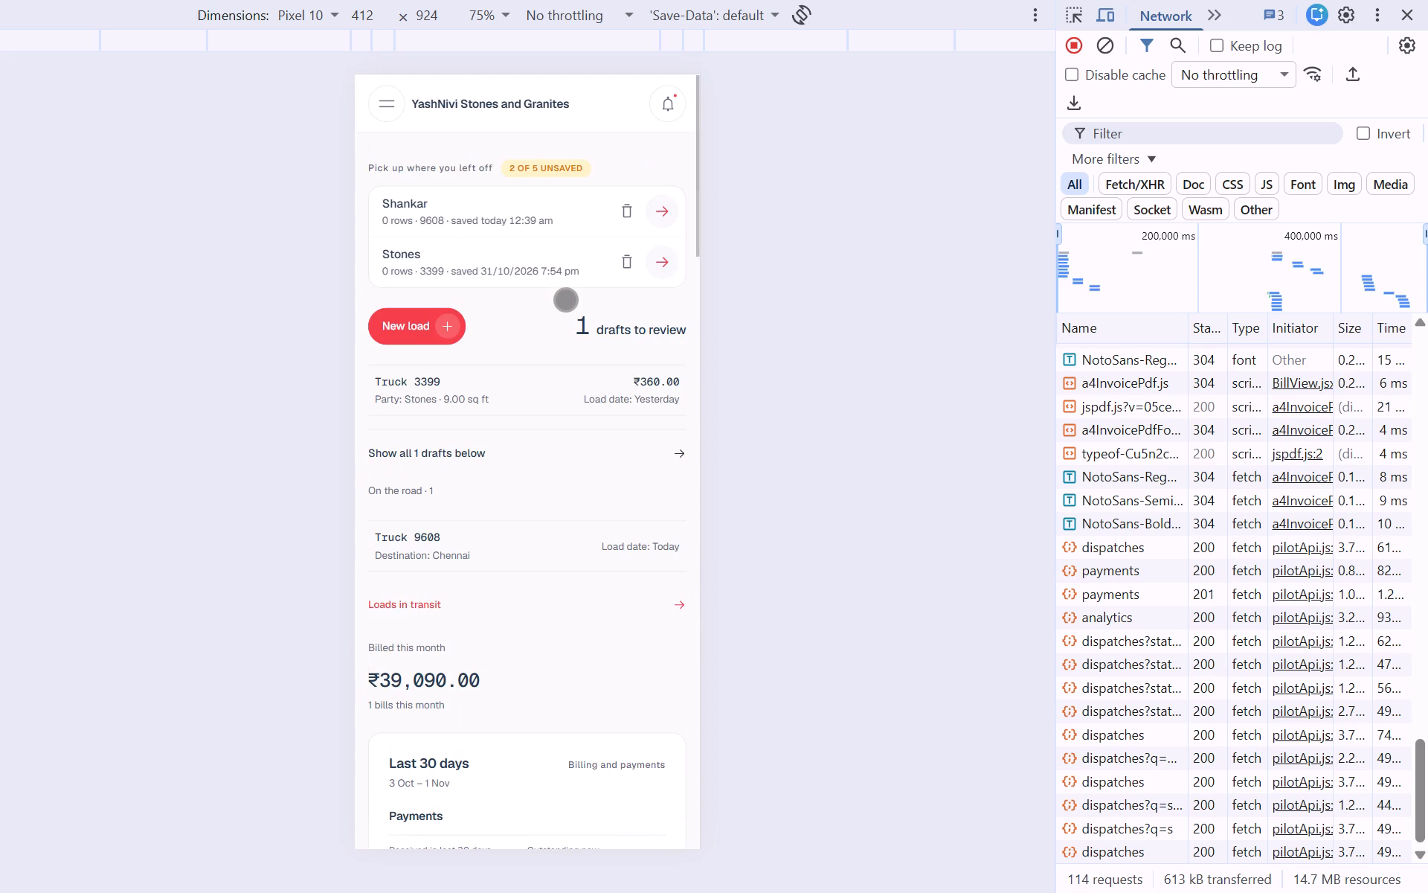
Review the dashboard from its top through the drafts and loads in transit to the by-party payment figures.
{"action": "scroll", "coordinate": [533, 522], "scroll_direction": "down", "scroll_amount": 4}
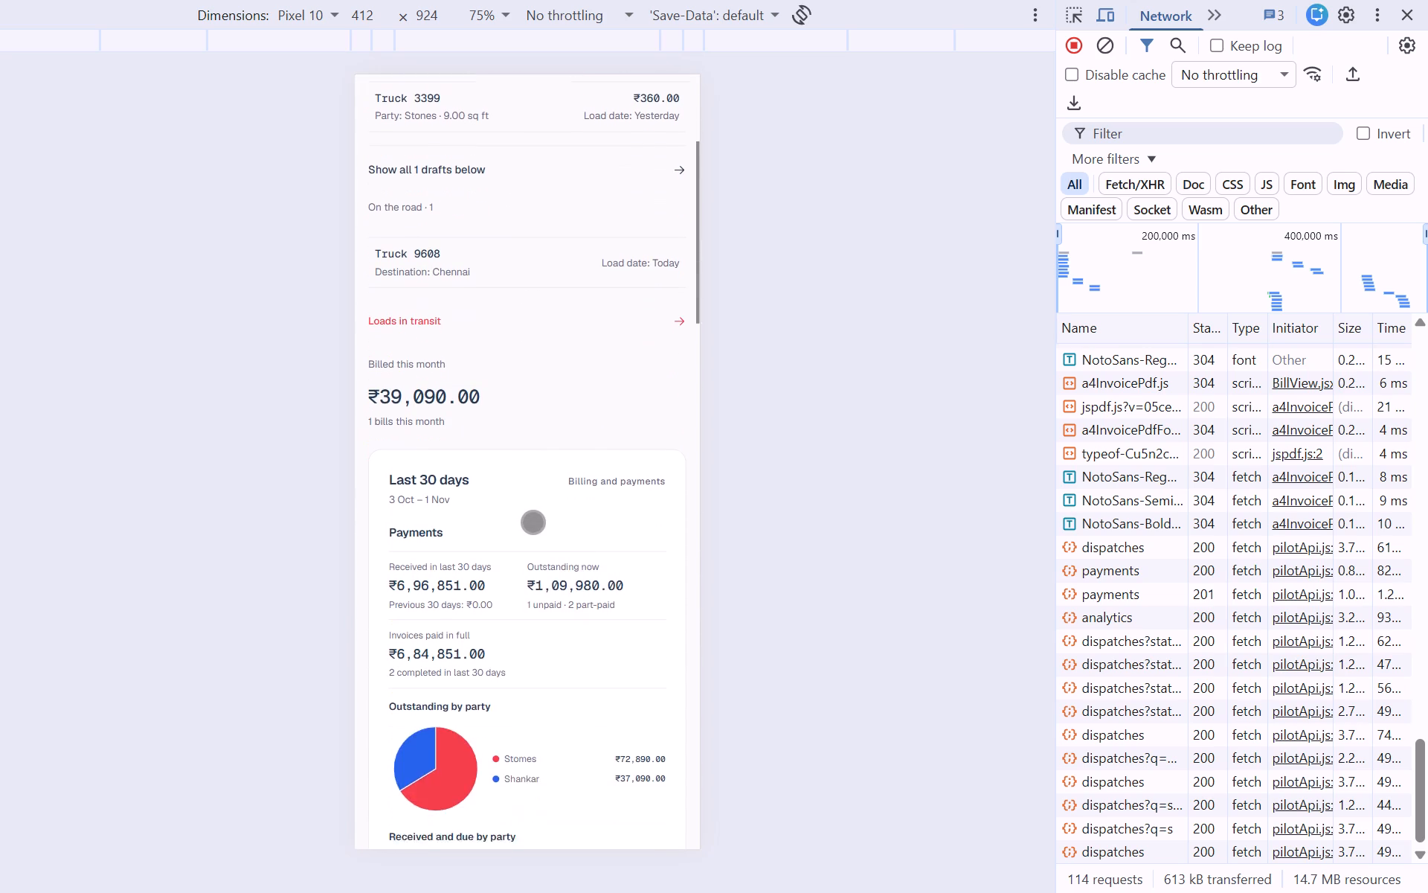
{"action": "scroll", "coordinate": [533, 522], "scroll_direction": "down", "scroll_amount": 3}
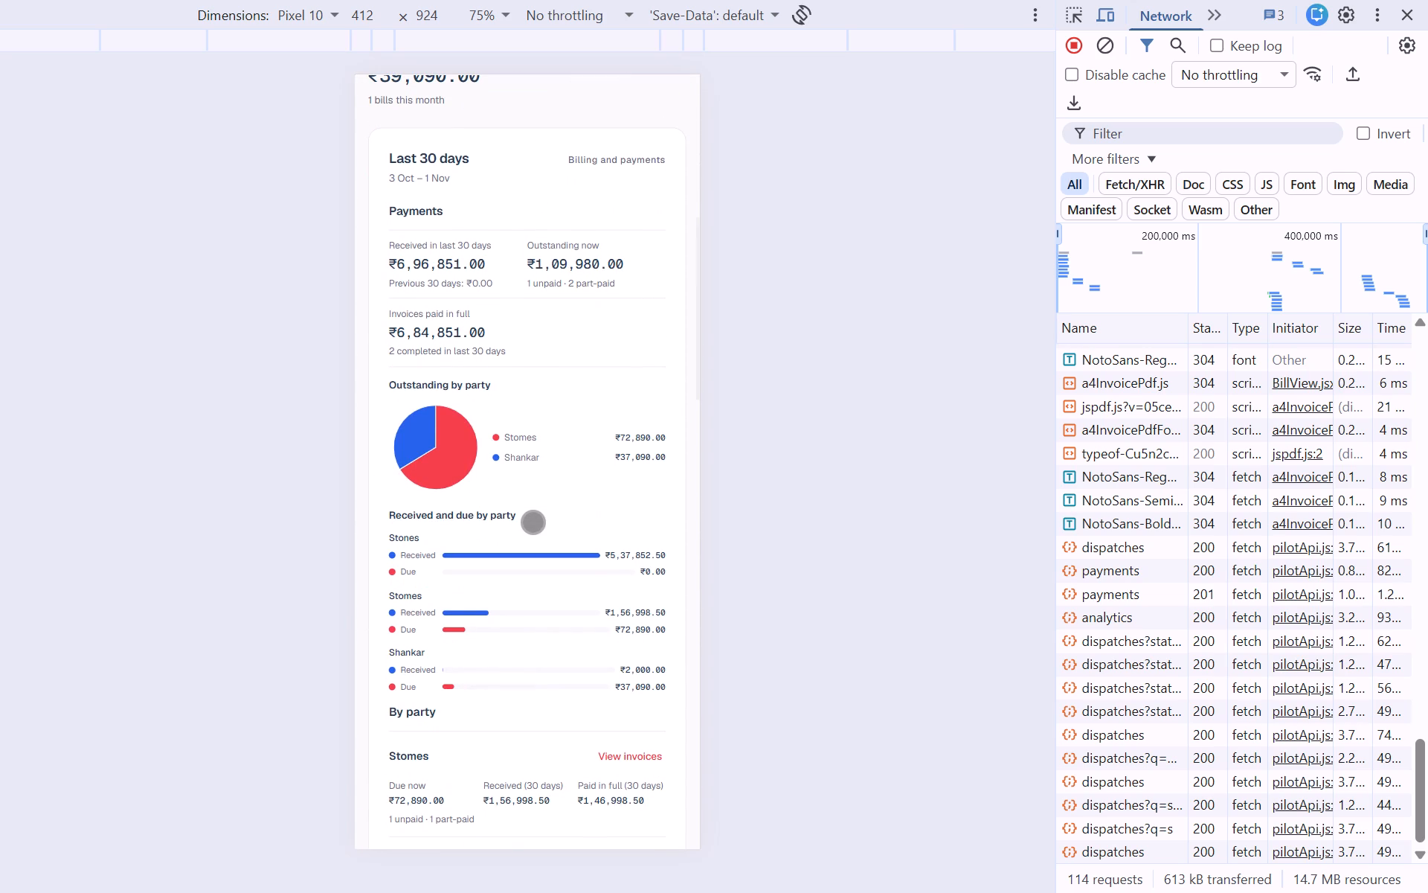
{"action": "scroll", "coordinate": [533, 522], "scroll_direction": "up", "scroll_amount": 2}
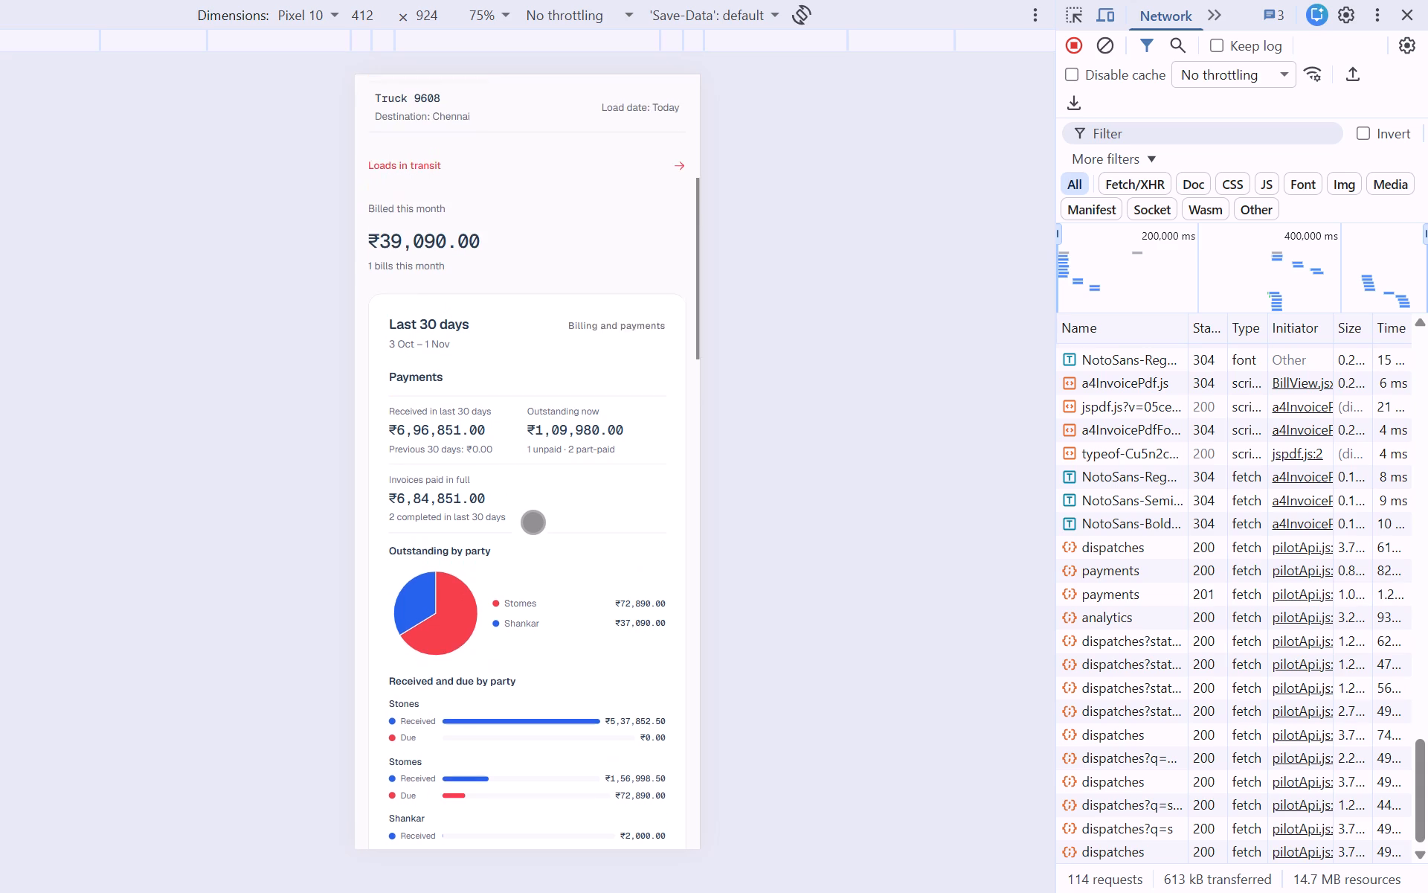
{"action": "scroll", "coordinate": [533, 522], "scroll_direction": "up", "scroll_amount": 2}
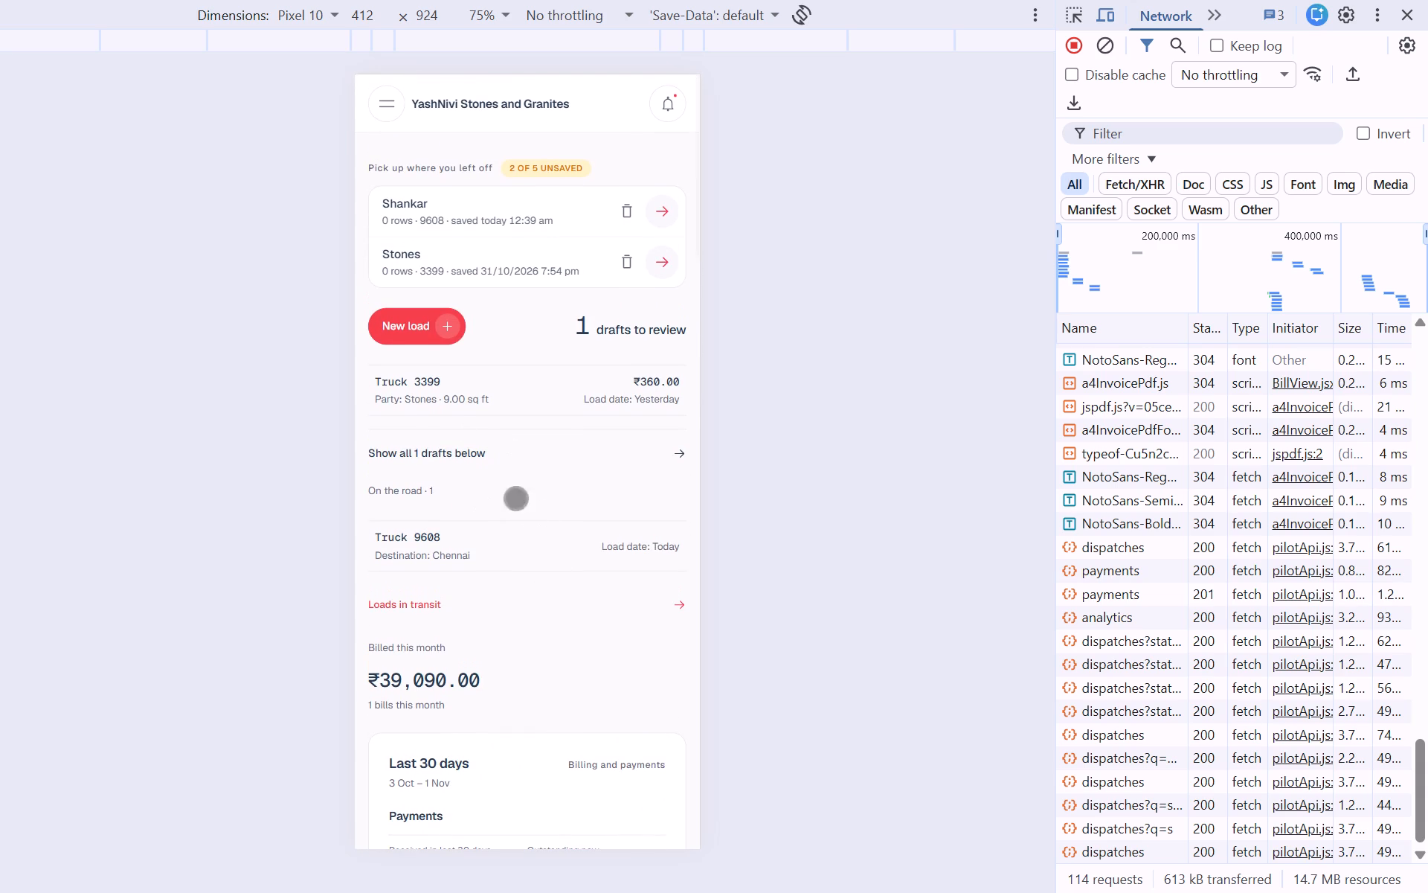
View the Truck 3399 draft from the dashboard twice, returning to the dashboard each time.
{"action": "scroll", "coordinate": [554, 568], "scroll_direction": "down", "scroll_amount": 1}
{"action": "scroll", "coordinate": [554, 568], "scroll_direction": "up", "scroll_amount": 1}
{"action": "scroll", "coordinate": [554, 568], "scroll_direction": "down", "scroll_amount": 1}
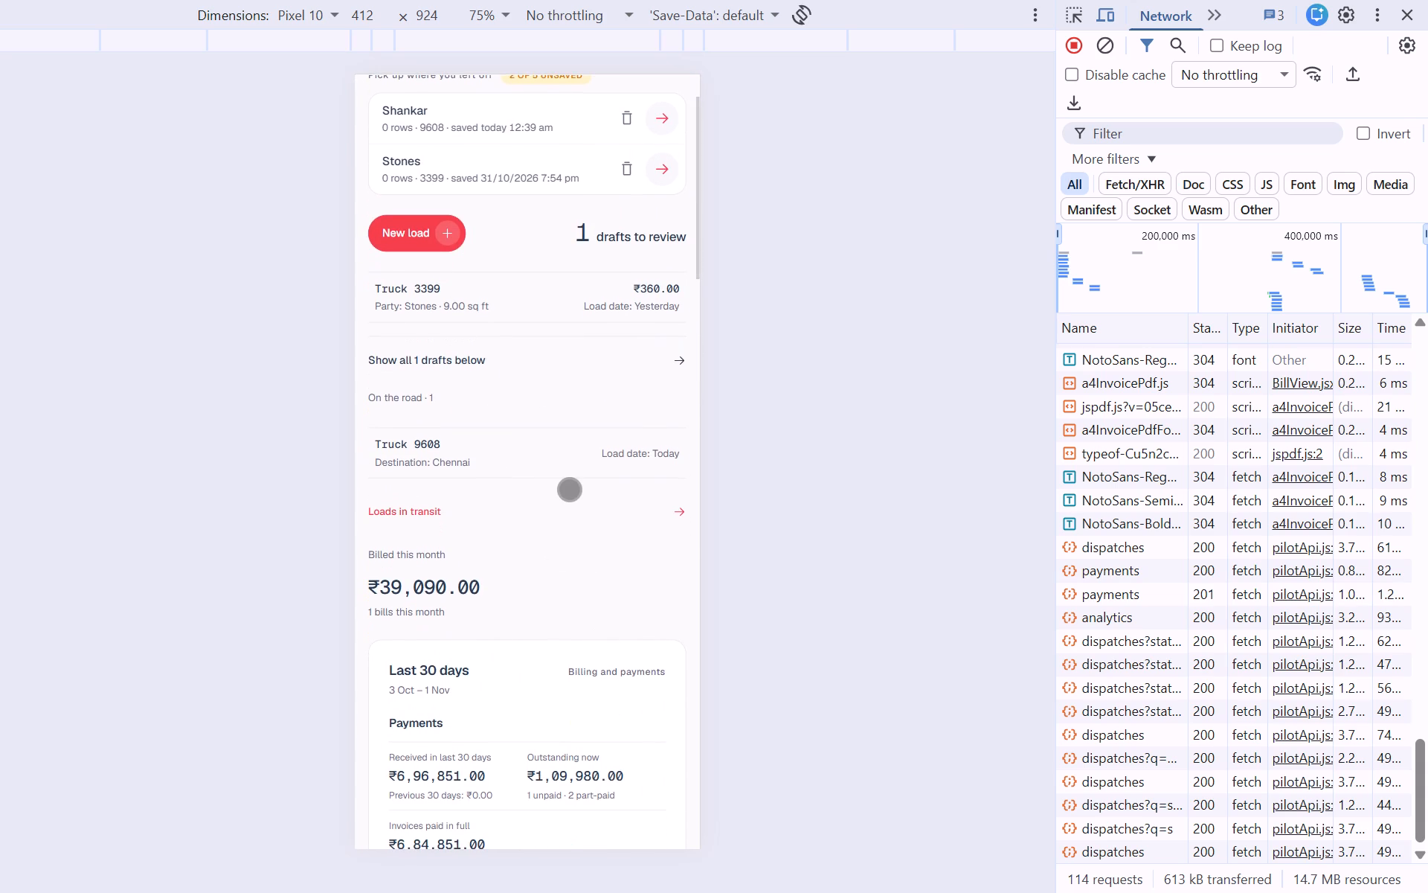
{"action": "scroll", "coordinate": [570, 490], "scroll_direction": "up", "scroll_amount": 1}
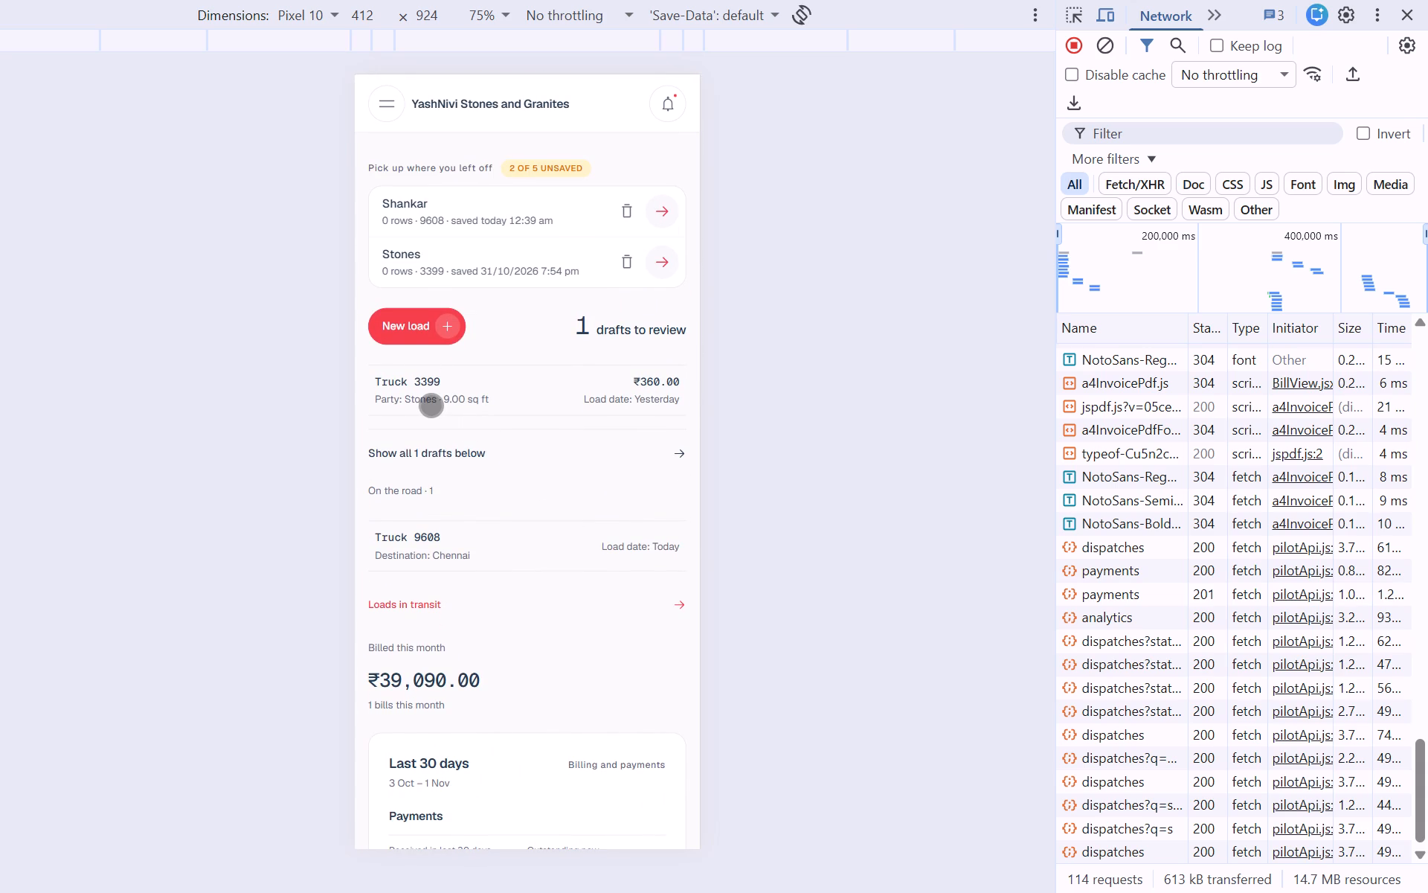
{"action": "left_click", "coordinate": [488, 391]}
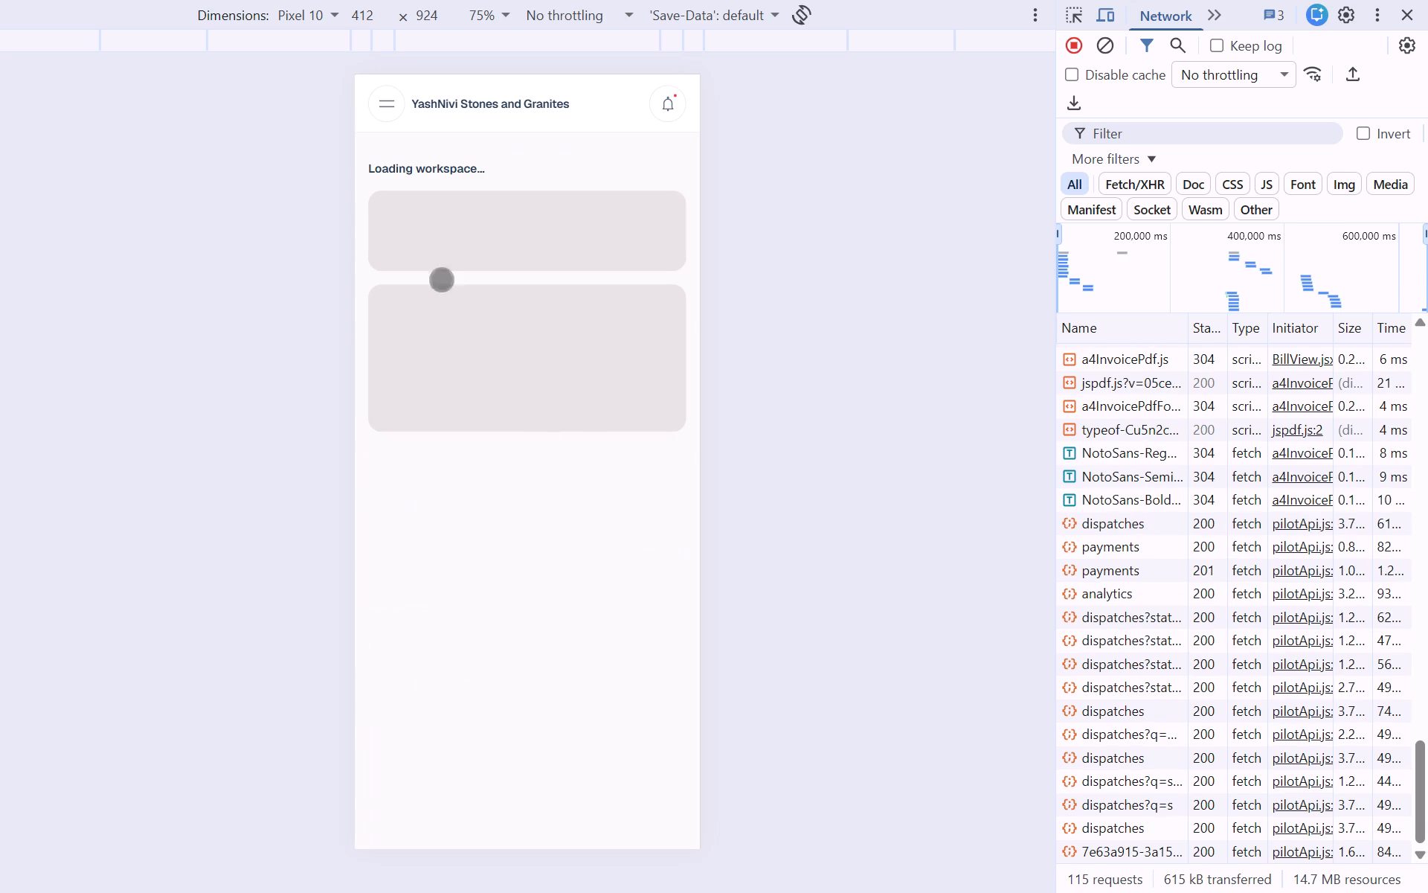
{"action": "left_click", "coordinate": [372, 176]}
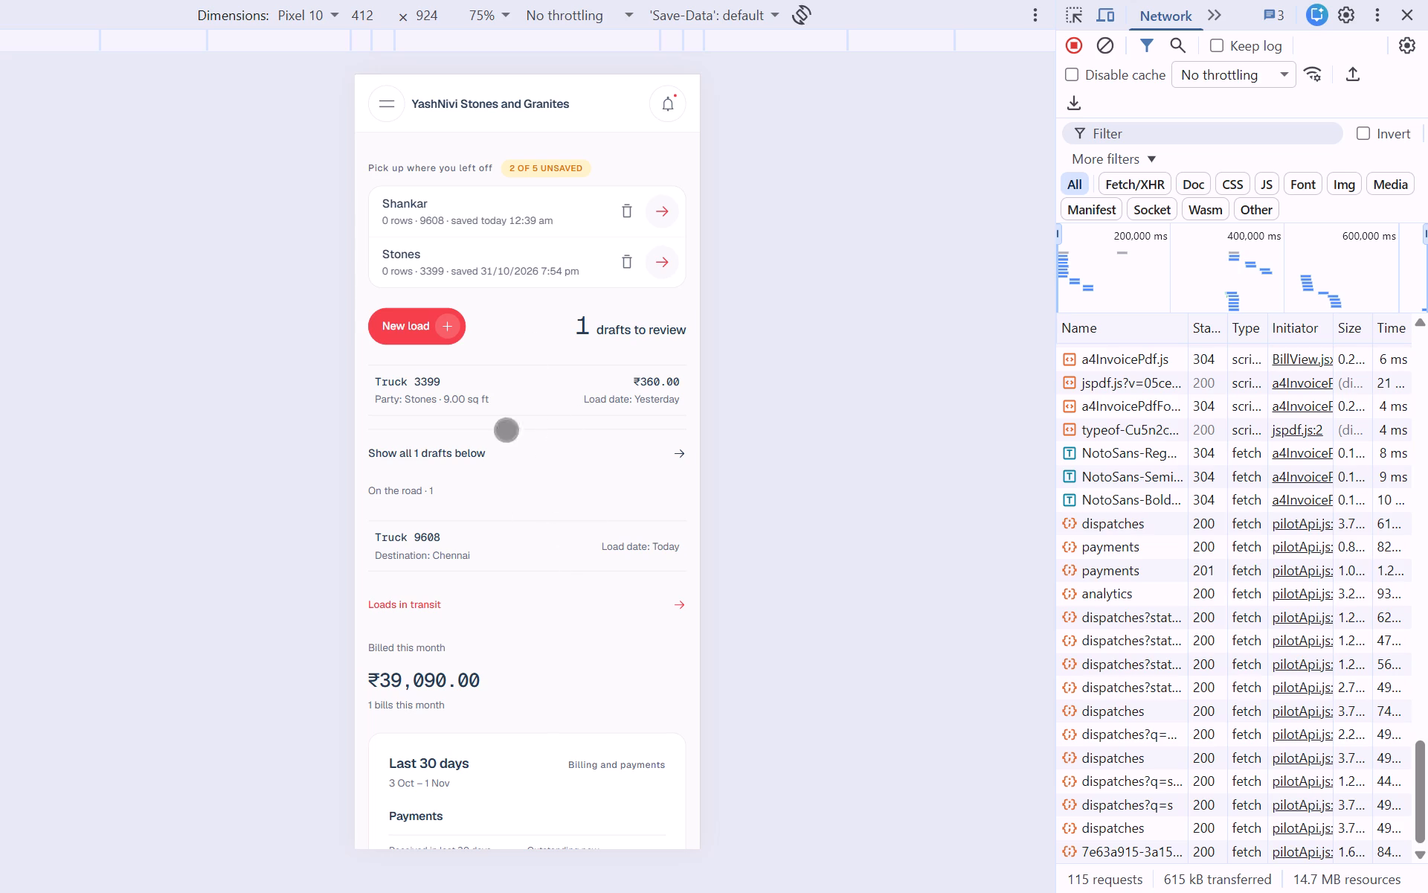
{"action": "left_click", "coordinate": [539, 412]}
{"action": "left_click", "coordinate": [379, 176]}
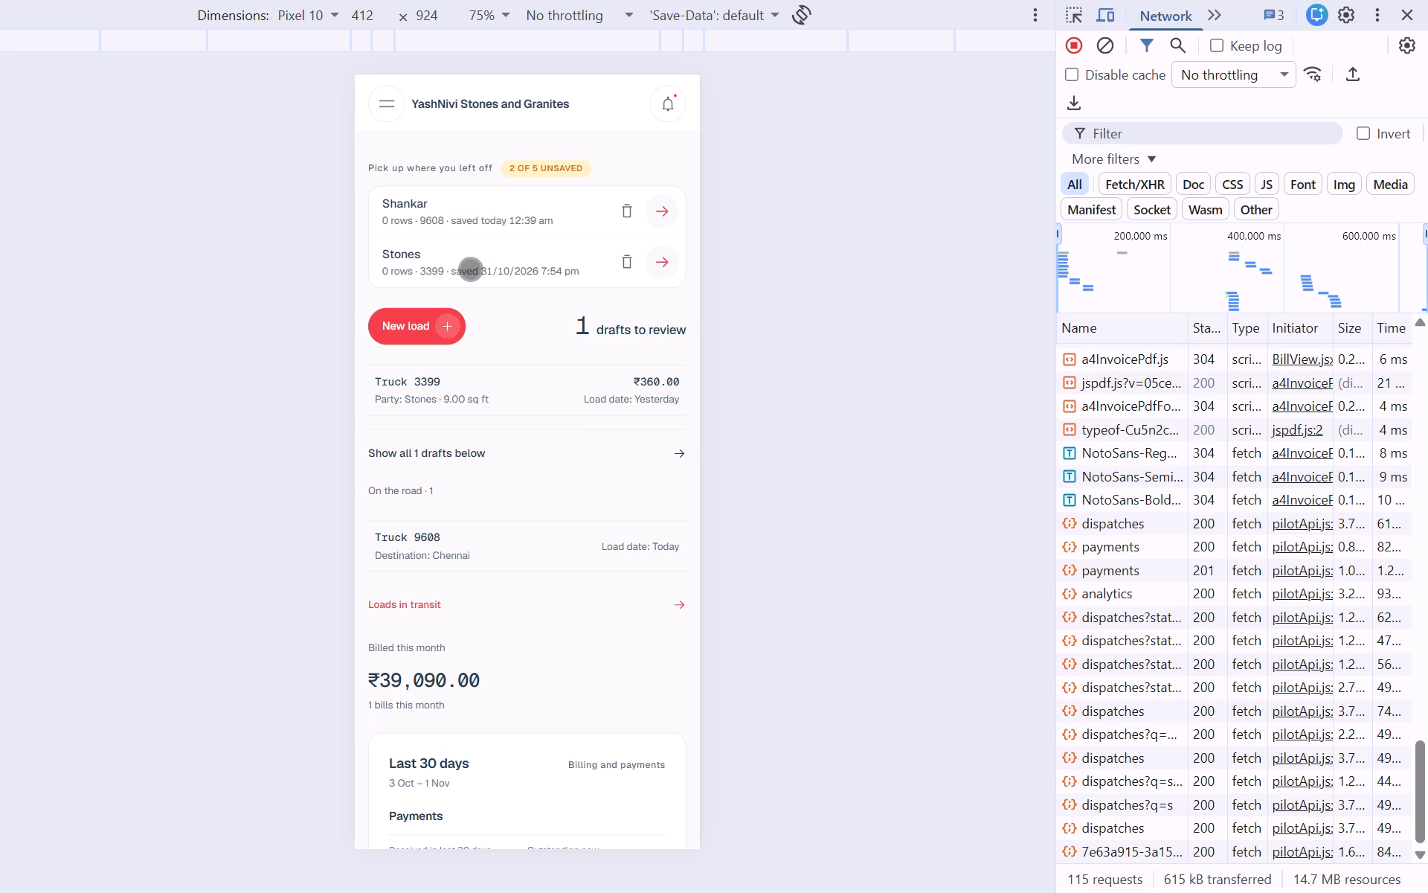
Resume Shankar's unsaved load from the dashboard and look over its form down to the load summary.
{"action": "left_click", "coordinate": [660, 214]}
{"action": "scroll", "coordinate": [527, 532], "scroll_direction": "down", "scroll_amount": 5}
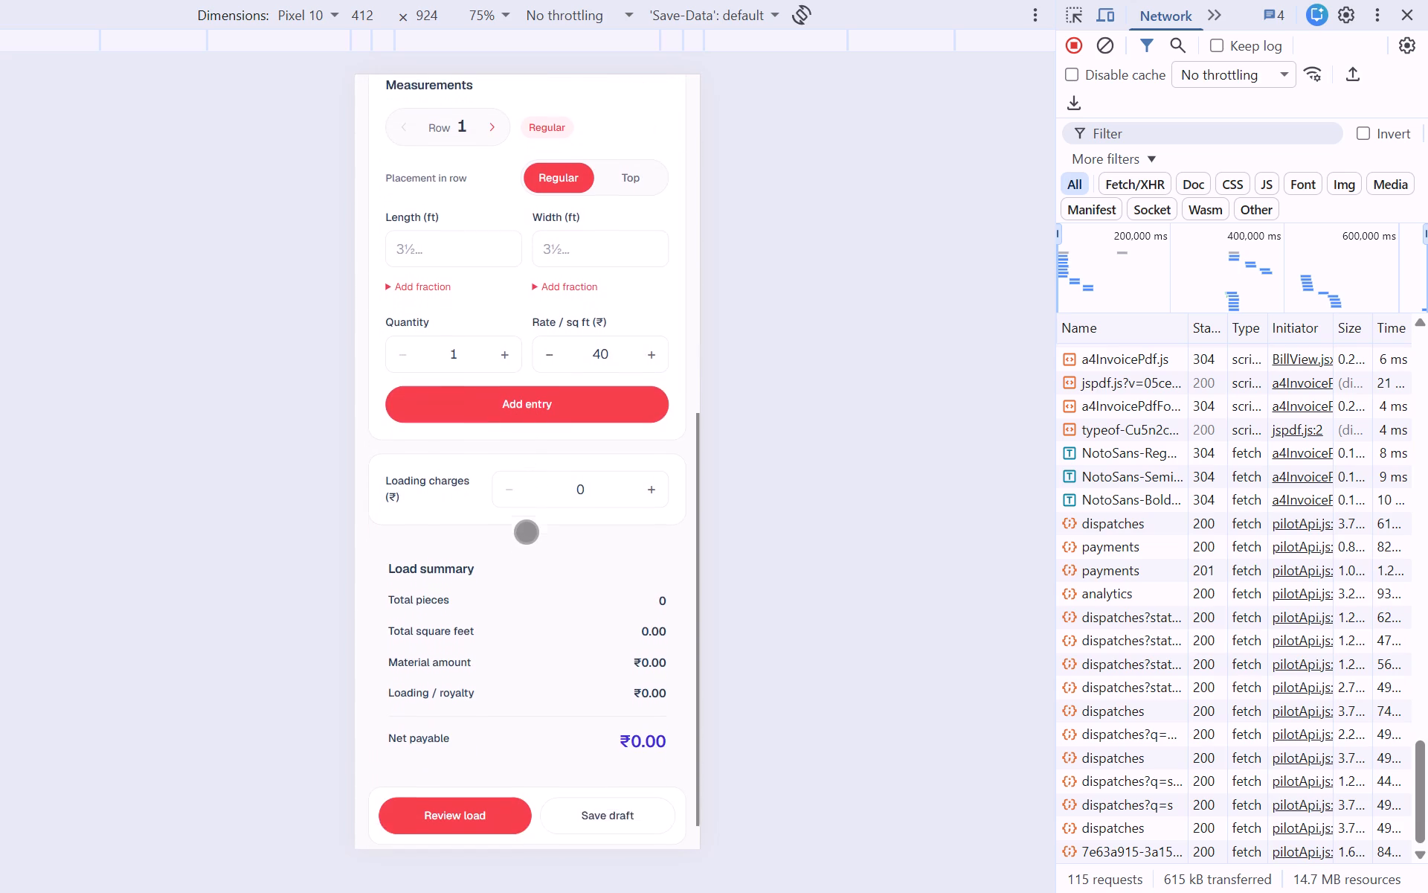
{"action": "scroll", "coordinate": [527, 532], "scroll_direction": "down", "scroll_amount": 4}
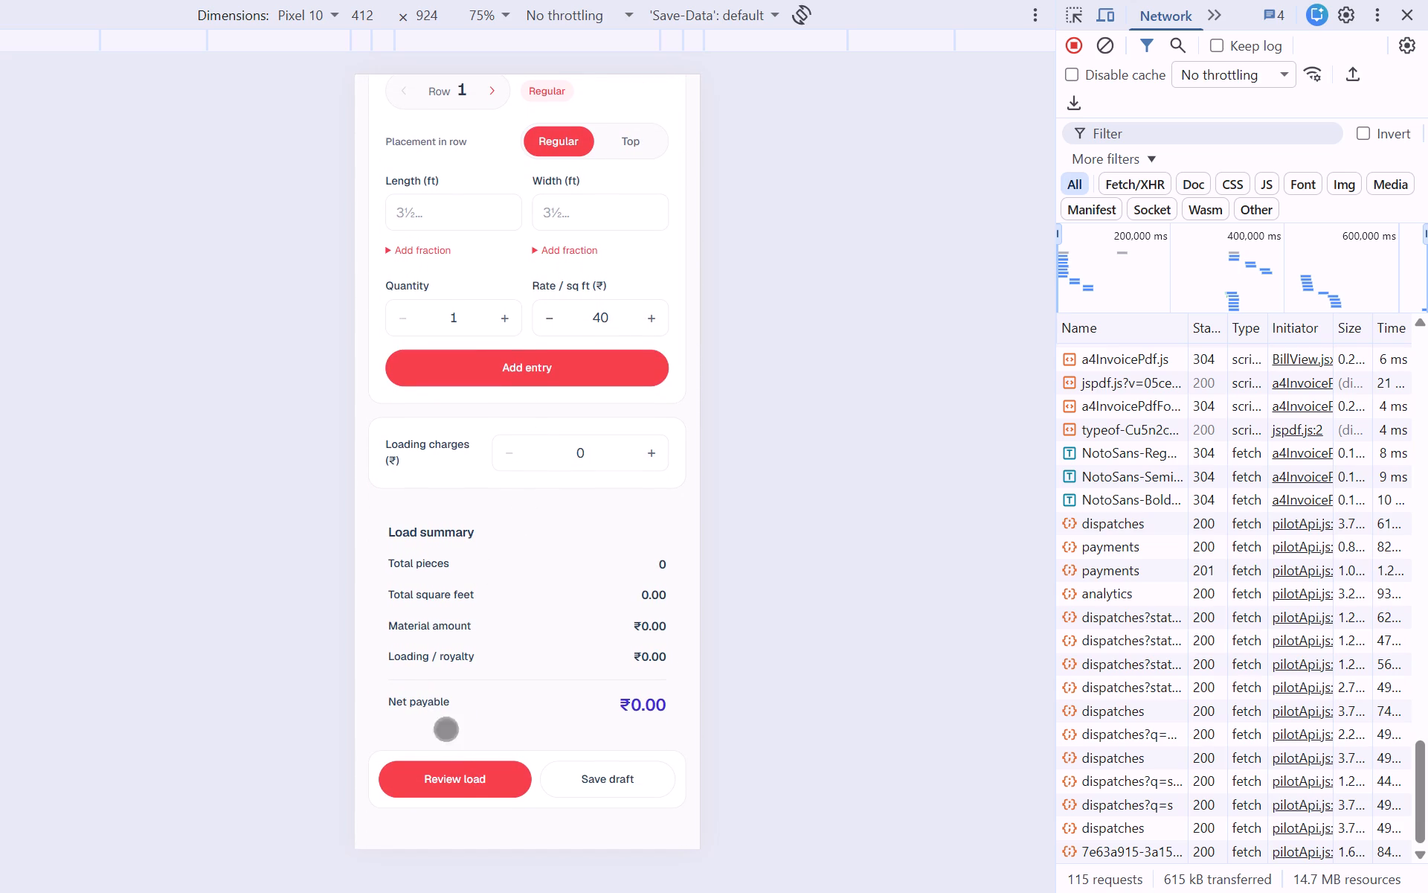
{"action": "scroll", "coordinate": [489, 525], "scroll_direction": "up", "scroll_amount": 2}
{"action": "left_click", "coordinate": [460, 369]}
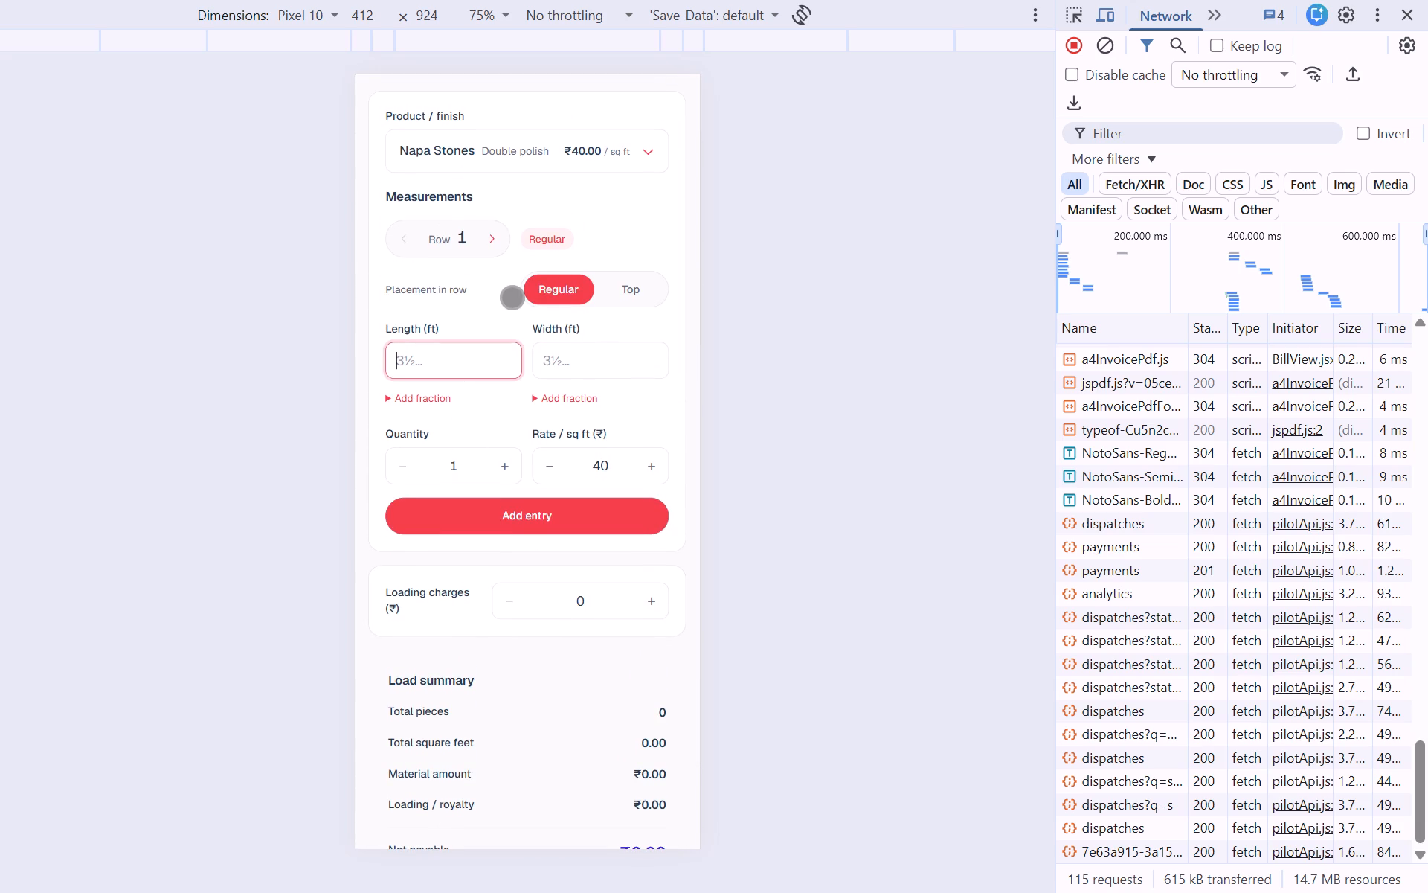
Replace the party name in the load details with Ganesh.
{"action": "scroll", "coordinate": [512, 298], "scroll_direction": "up", "scroll_amount": 2}
{"action": "scroll", "coordinate": [558, 196], "scroll_direction": "up", "scroll_amount": 3}
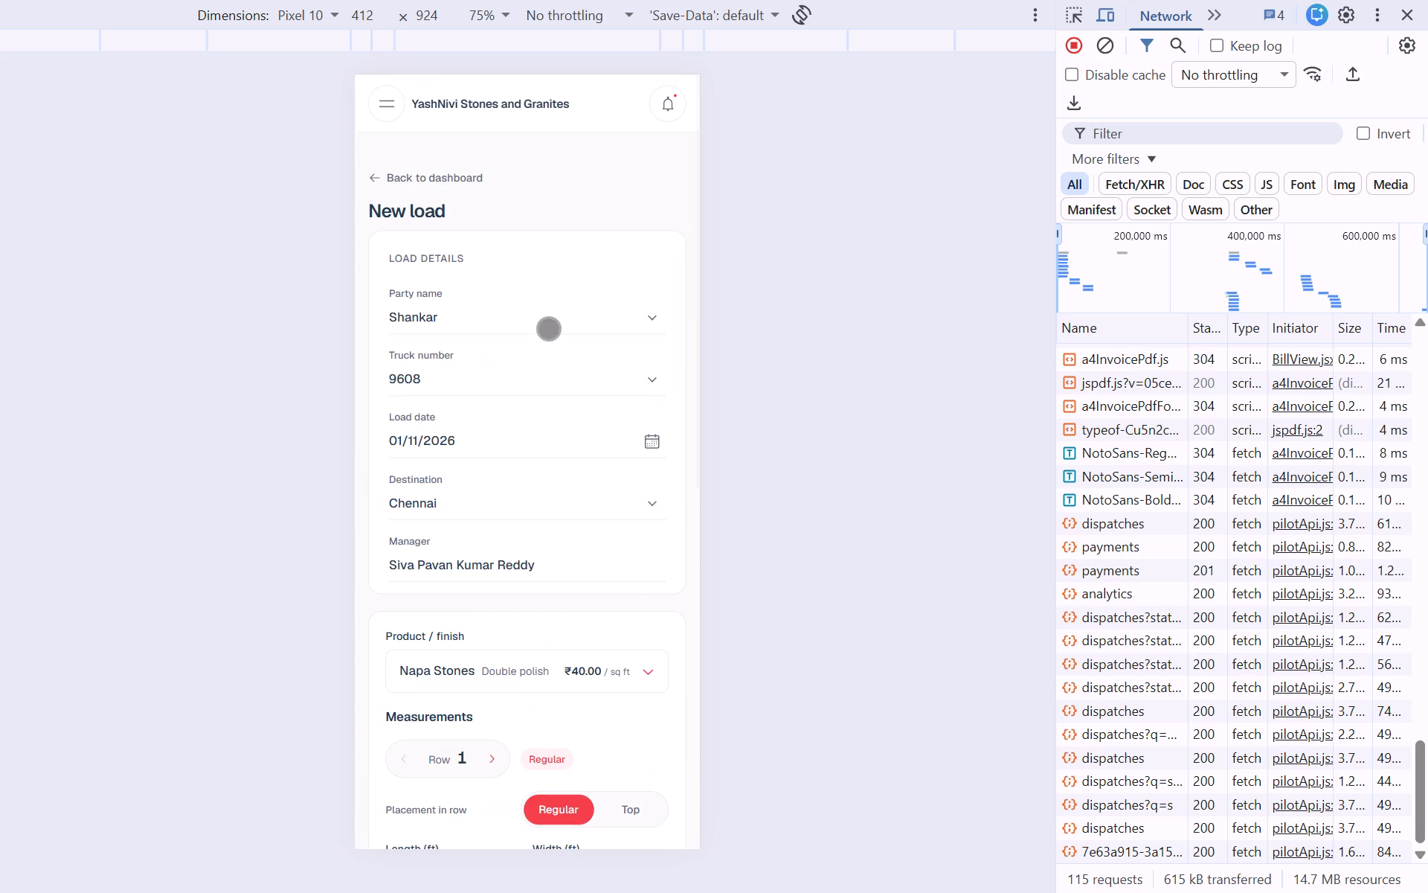
{"action": "left_click", "coordinate": [558, 321]}
{"action": "key", "text": "BackSpace"}
{"action": "key", "text": "BackSpace"}
{"action": "key", "text": "BackSpace"}
{"action": "key", "text": "BackSpace"}
{"action": "key", "text": "BackSpace"}
{"action": "key", "text": "BackSpace"}
{"action": "key", "text": "BackSpace"}
{"action": "key", "text": "BackSpace"}
{"action": "key", "text": "BackSpace"}
{"action": "key", "text": "BackSpace"}
{"action": "key", "text": "BackSpace"}
{"action": "key", "text": "BackSpace"}
{"action": "key", "text": "BackSpace"}
{"action": "key", "text": "BackSpace"}
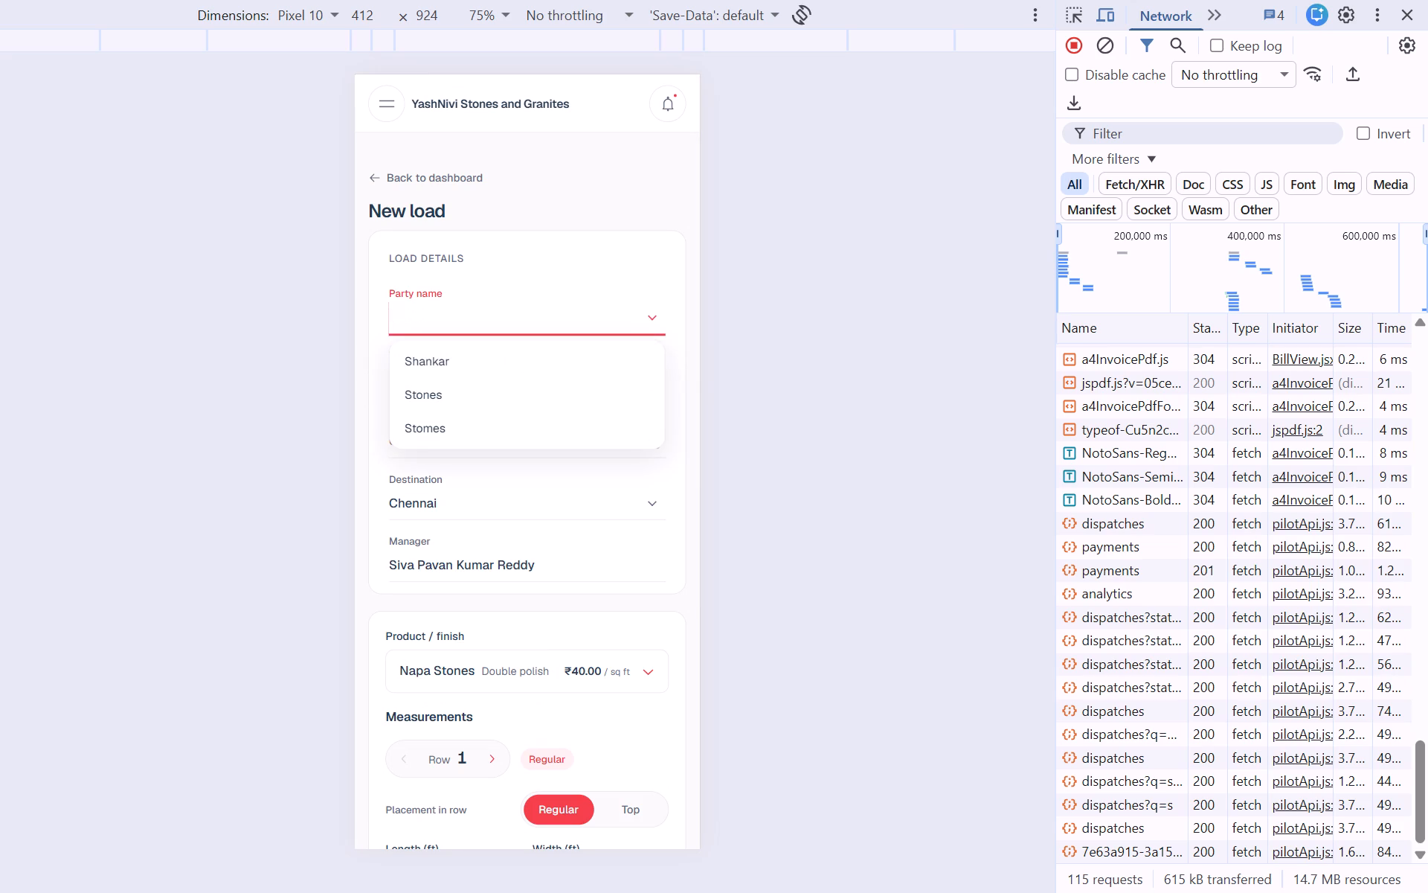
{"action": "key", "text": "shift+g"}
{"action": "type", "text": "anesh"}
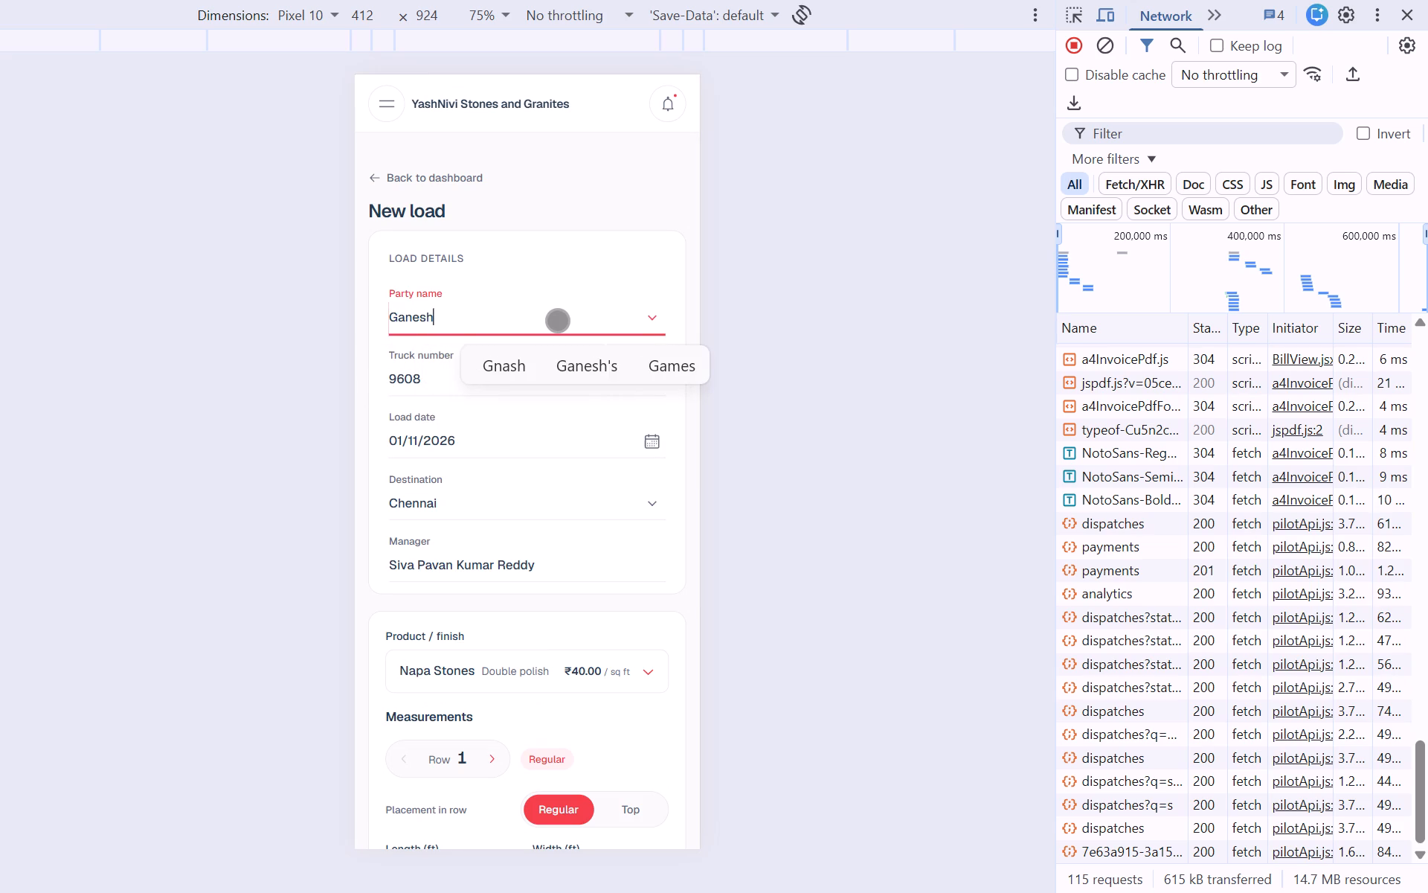
Change the load's truck number to 8688.
{"action": "left_click", "coordinate": [440, 380]}
{"action": "key", "text": "BackSpace"}
{"action": "key", "text": "BackSpace"}
{"action": "key", "text": "BackSpace"}
{"action": "key", "text": "BackSpace"}
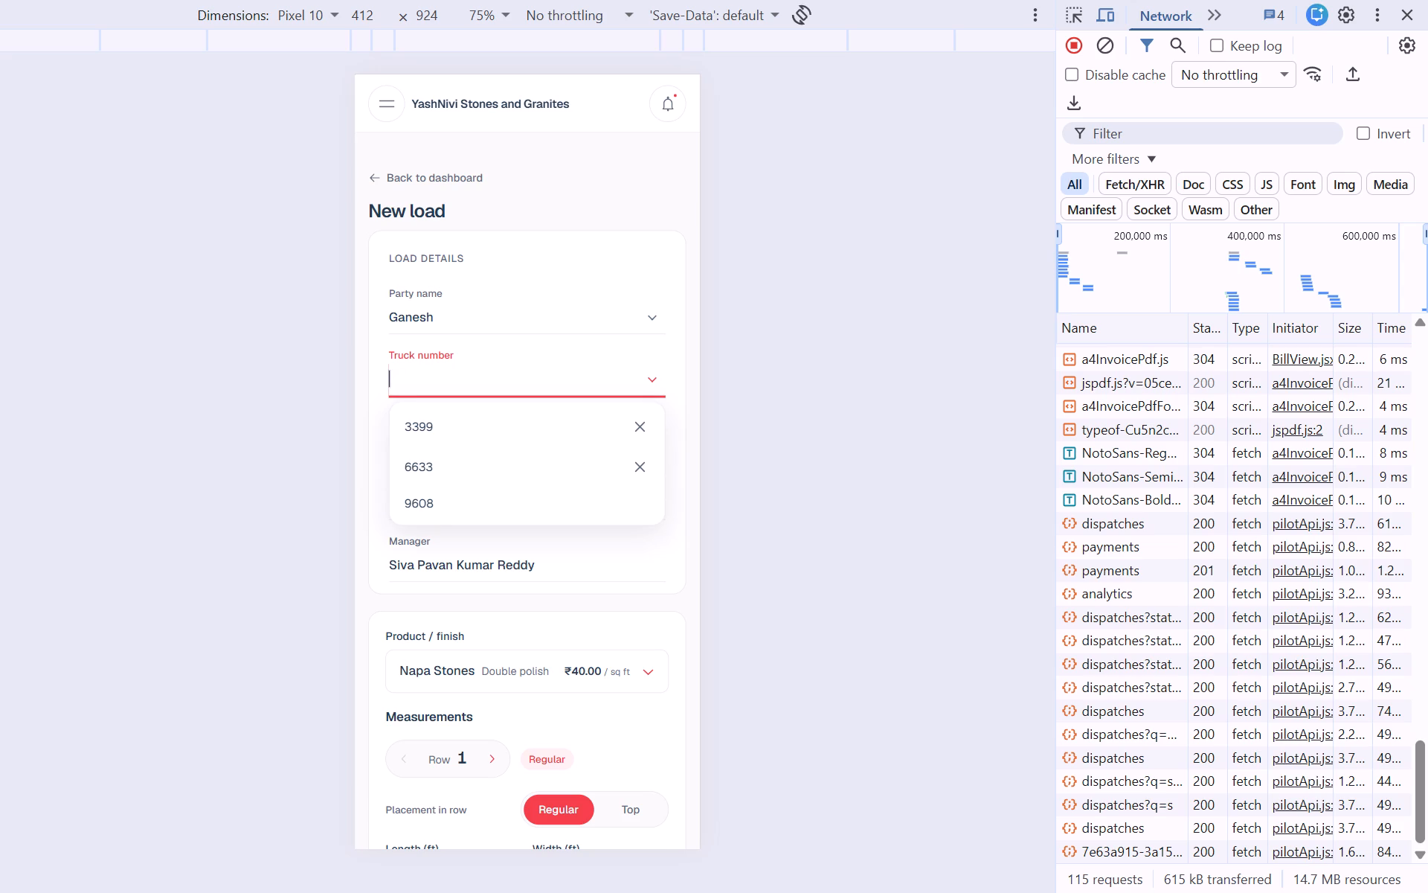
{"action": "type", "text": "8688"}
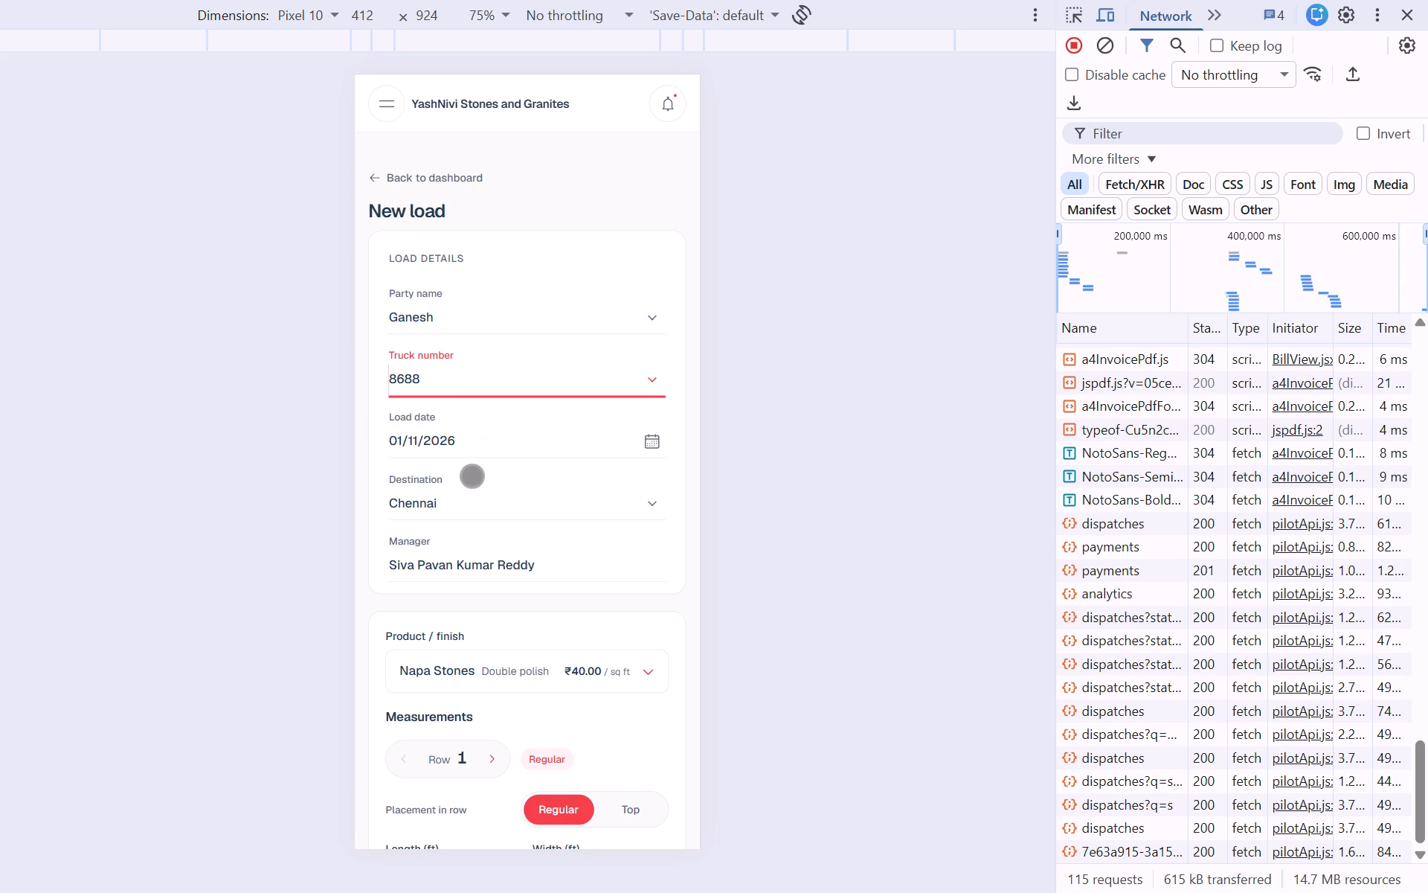
Change the load's destination to Hyderabad.
{"action": "left_click", "coordinate": [454, 505]}
{"action": "key", "text": "BackSpace"}
{"action": "key", "text": "BackSpace"}
{"action": "key", "text": "BackSpace"}
{"action": "key", "text": "BackSpace"}
{"action": "key", "text": "BackSpace"}
{"action": "key", "text": "BackSpace"}
{"action": "key", "text": "BackSpace"}
{"action": "key", "text": "BackSpace"}
{"action": "key", "text": "BackSpace"}
{"action": "key", "text": "BackSpace"}
{"action": "key", "text": "BackSpace"}
{"action": "key", "text": "BackSpace"}
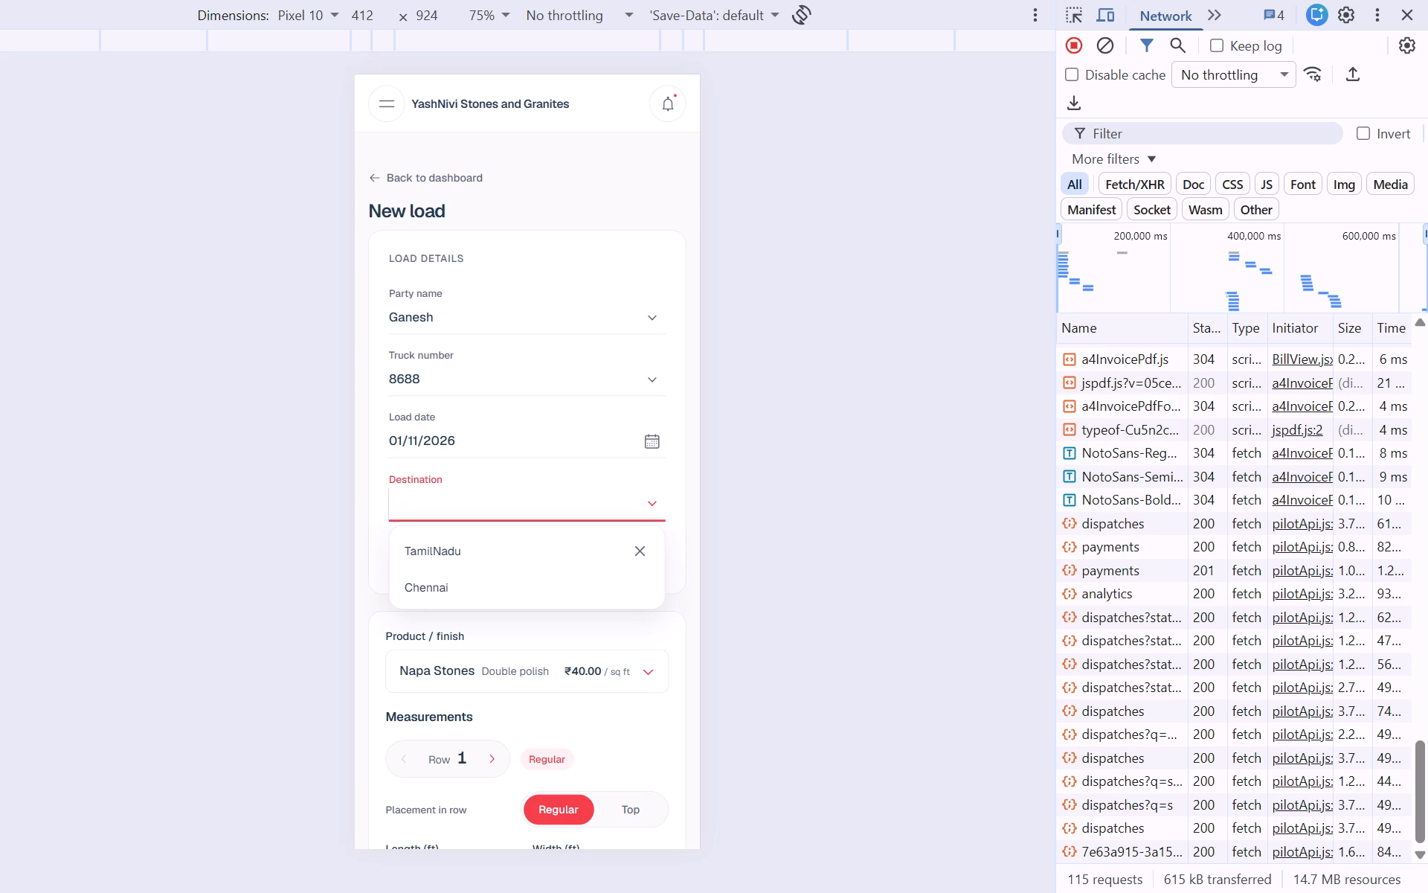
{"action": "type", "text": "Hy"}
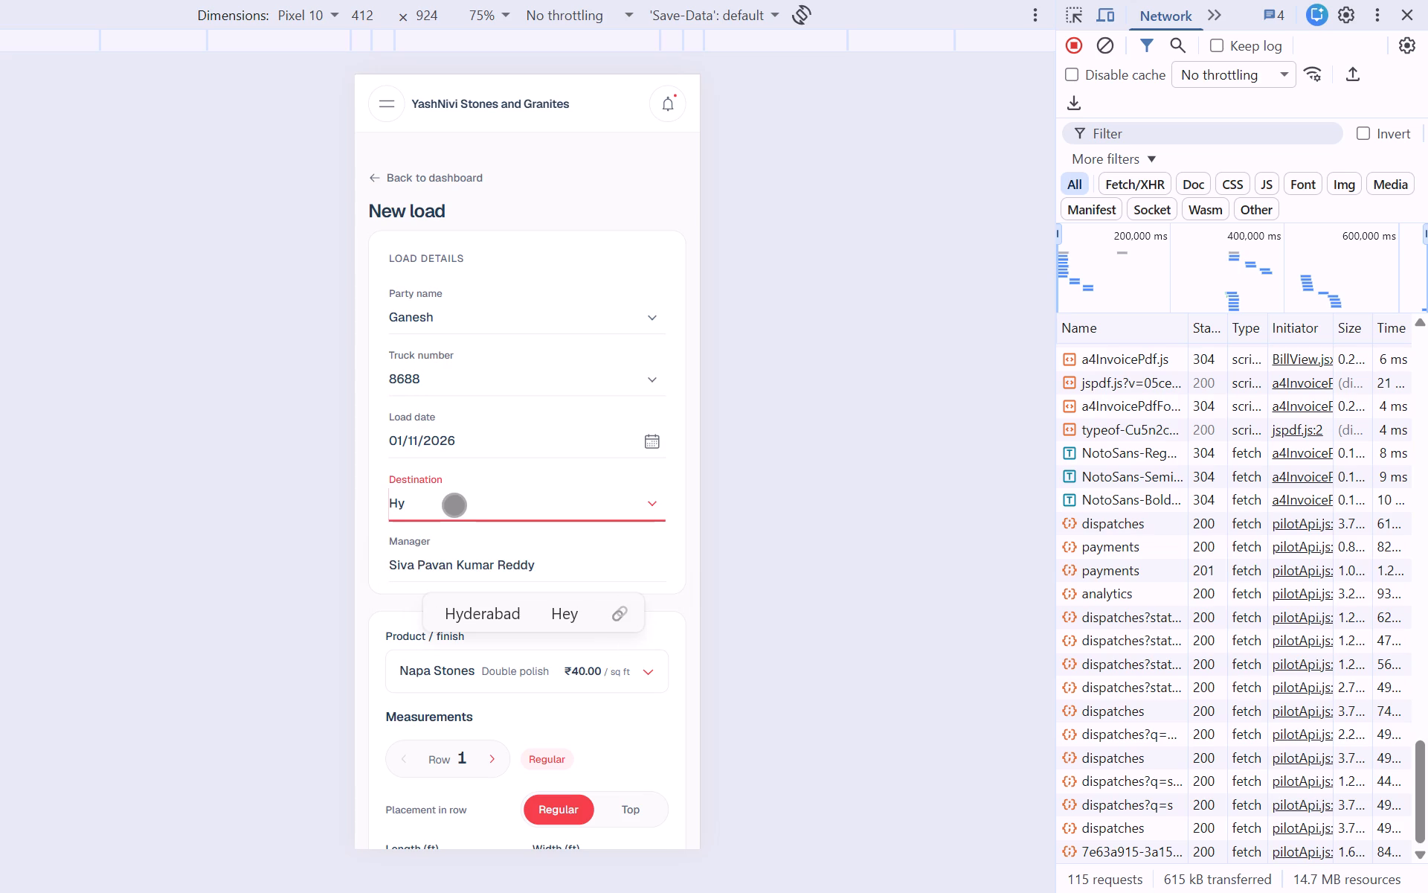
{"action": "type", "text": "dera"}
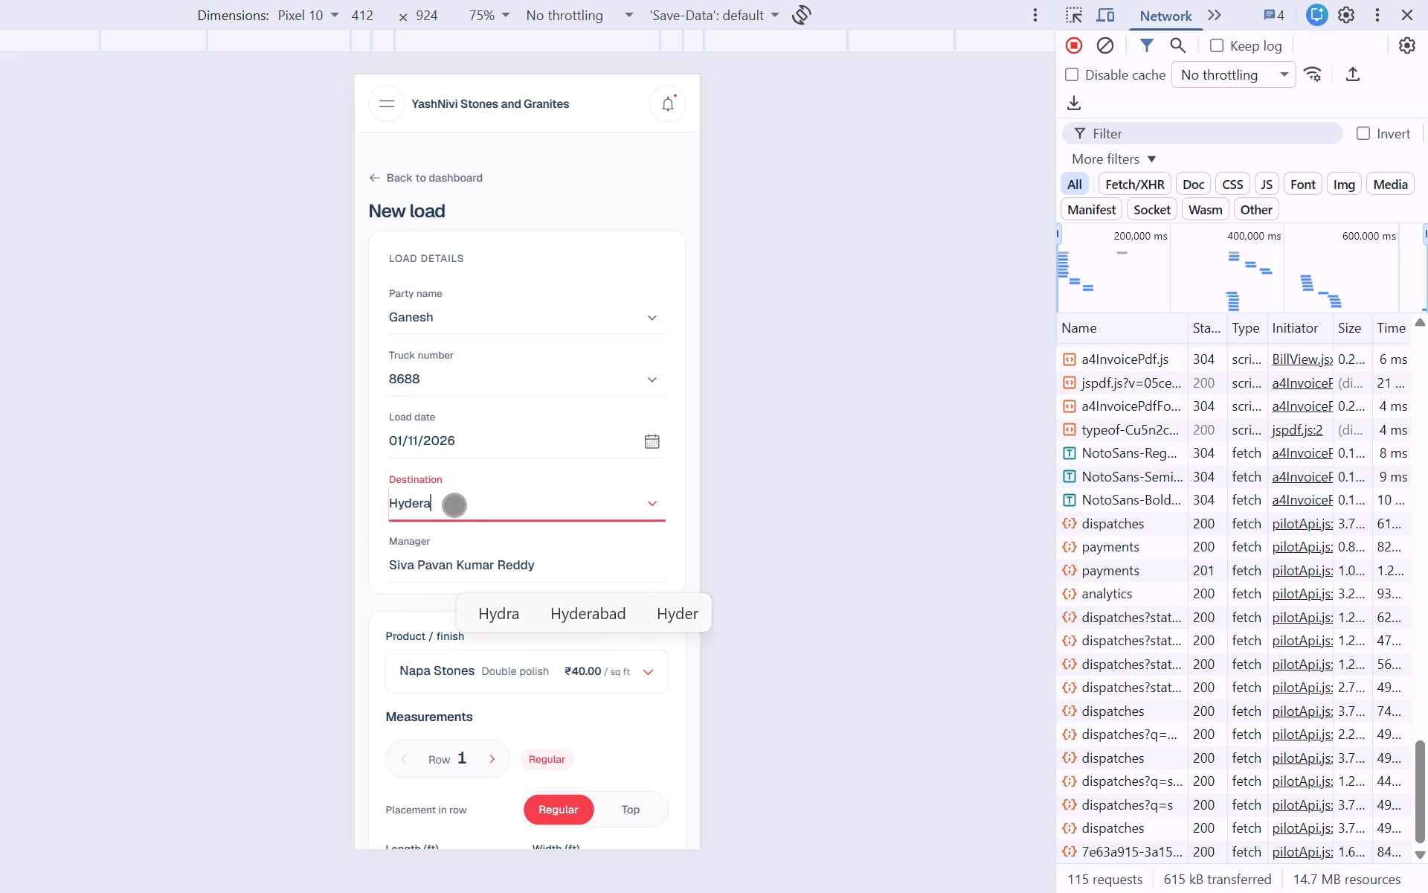
{"action": "left_click", "coordinate": [580, 601]}
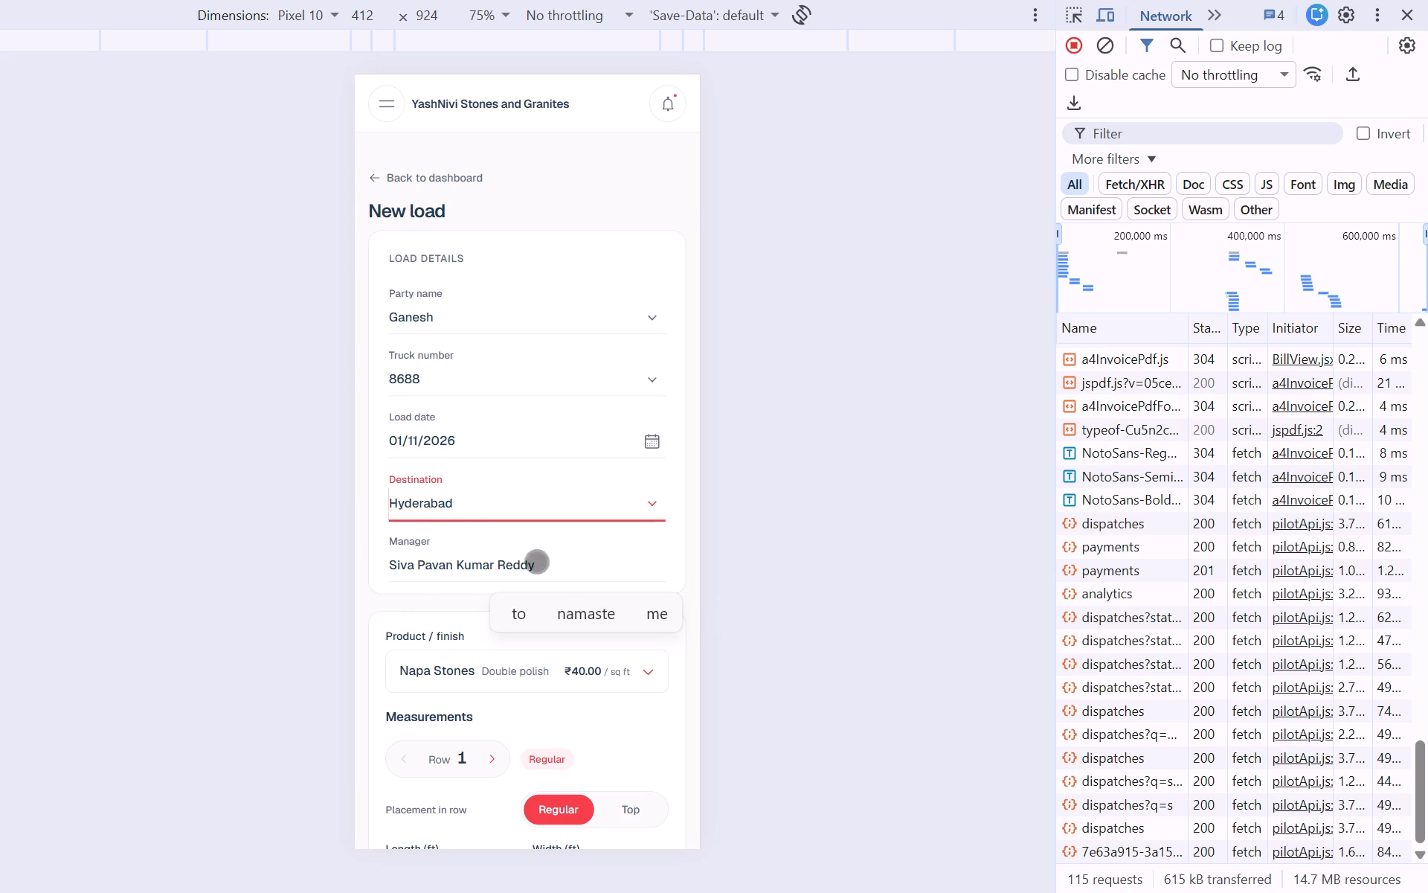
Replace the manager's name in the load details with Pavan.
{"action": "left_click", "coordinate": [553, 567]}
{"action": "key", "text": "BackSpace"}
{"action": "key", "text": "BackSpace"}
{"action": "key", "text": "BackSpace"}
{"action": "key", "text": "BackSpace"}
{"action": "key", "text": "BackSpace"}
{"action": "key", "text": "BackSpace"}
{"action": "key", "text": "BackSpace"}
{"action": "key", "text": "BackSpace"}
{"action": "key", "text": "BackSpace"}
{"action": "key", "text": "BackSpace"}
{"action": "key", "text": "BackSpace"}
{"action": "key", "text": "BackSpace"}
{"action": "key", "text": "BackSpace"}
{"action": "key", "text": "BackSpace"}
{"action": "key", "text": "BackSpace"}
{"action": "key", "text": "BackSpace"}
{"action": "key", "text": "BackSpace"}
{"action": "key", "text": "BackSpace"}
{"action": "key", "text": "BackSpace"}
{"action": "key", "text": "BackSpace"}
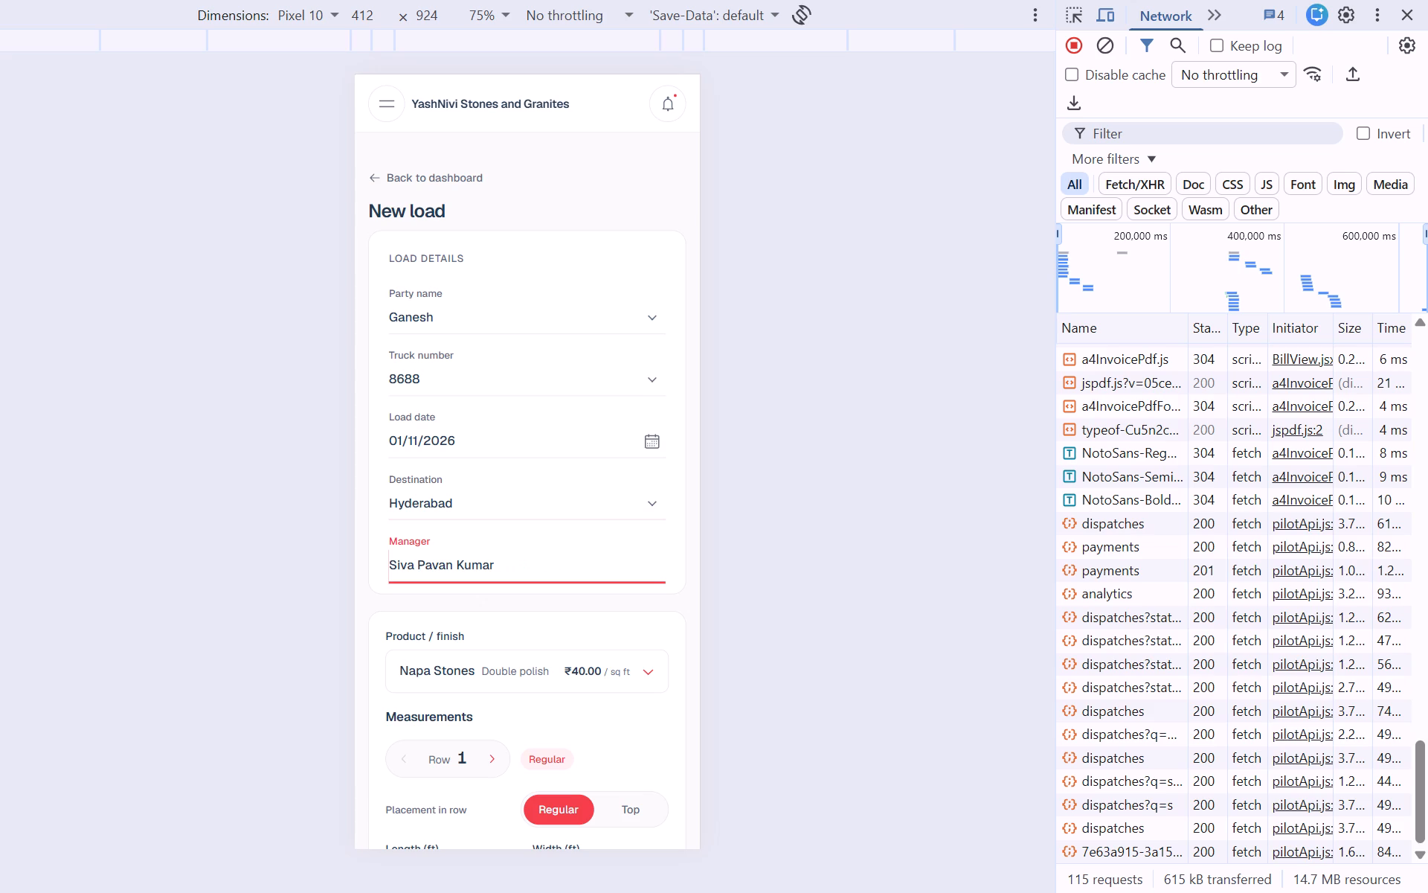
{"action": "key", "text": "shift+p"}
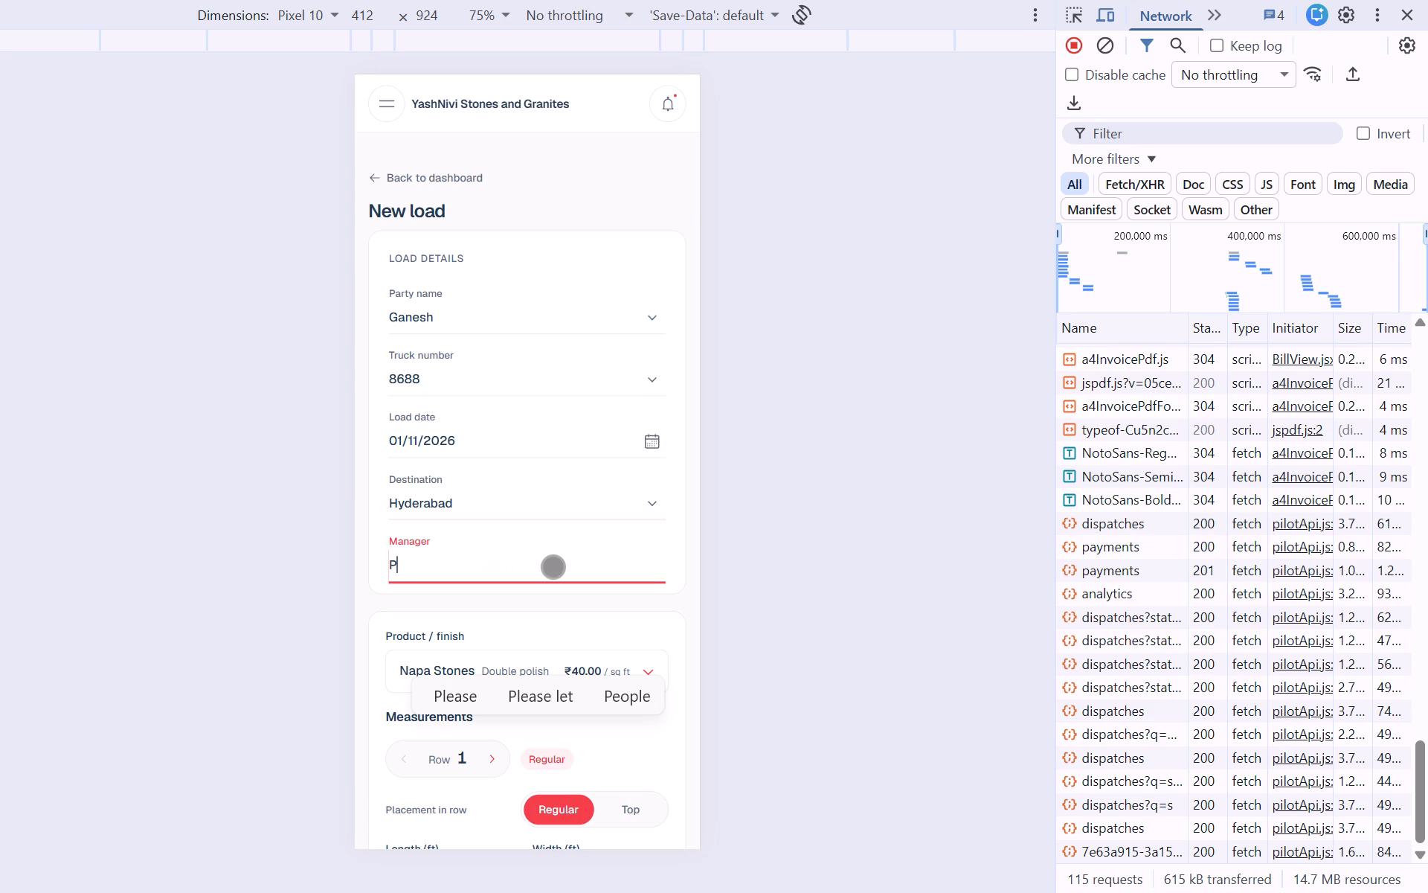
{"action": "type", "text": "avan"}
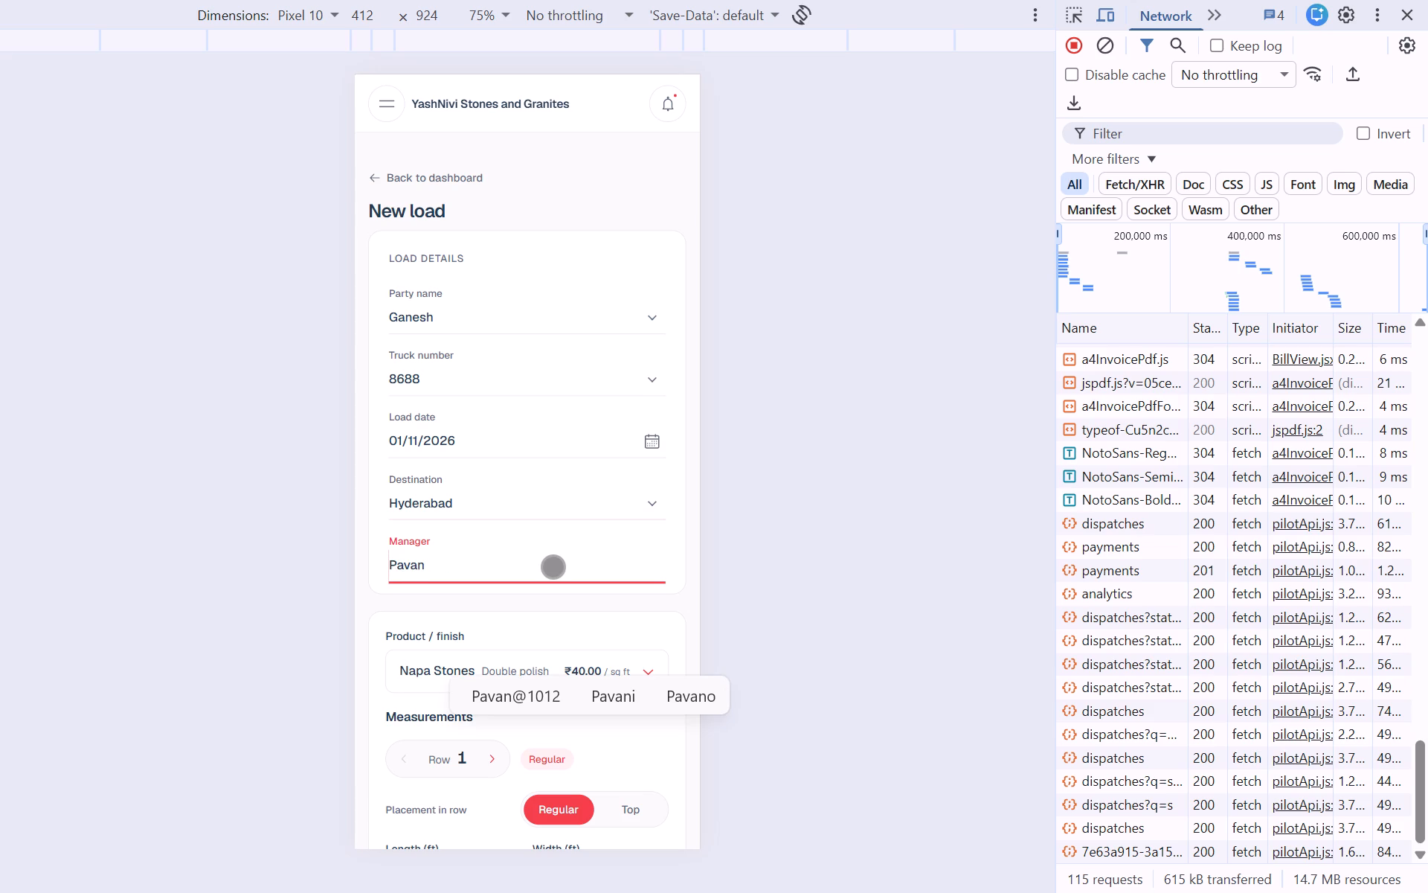
Clear the manager field and enter the new manager's first and last name.
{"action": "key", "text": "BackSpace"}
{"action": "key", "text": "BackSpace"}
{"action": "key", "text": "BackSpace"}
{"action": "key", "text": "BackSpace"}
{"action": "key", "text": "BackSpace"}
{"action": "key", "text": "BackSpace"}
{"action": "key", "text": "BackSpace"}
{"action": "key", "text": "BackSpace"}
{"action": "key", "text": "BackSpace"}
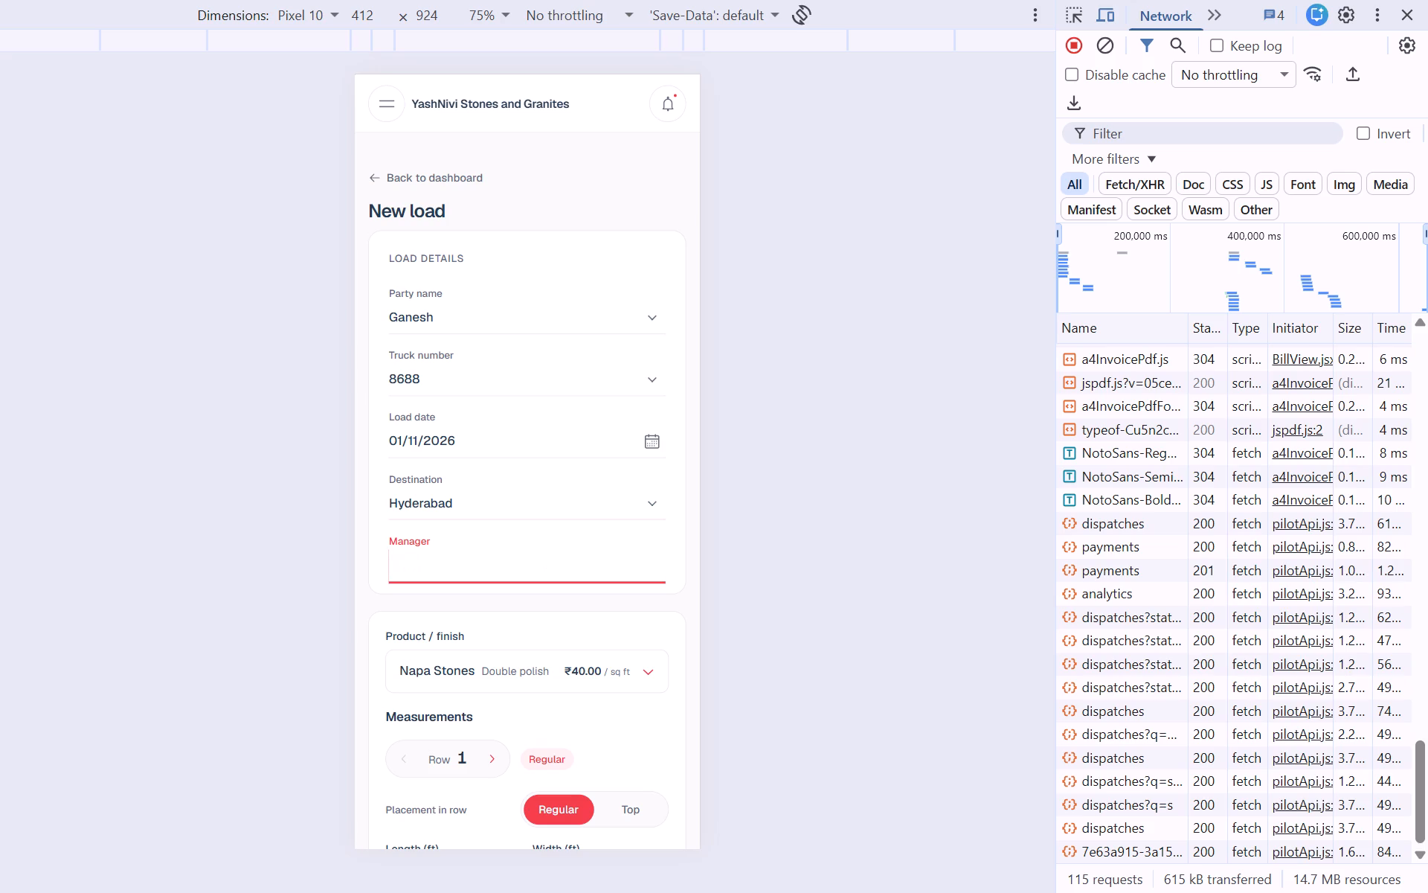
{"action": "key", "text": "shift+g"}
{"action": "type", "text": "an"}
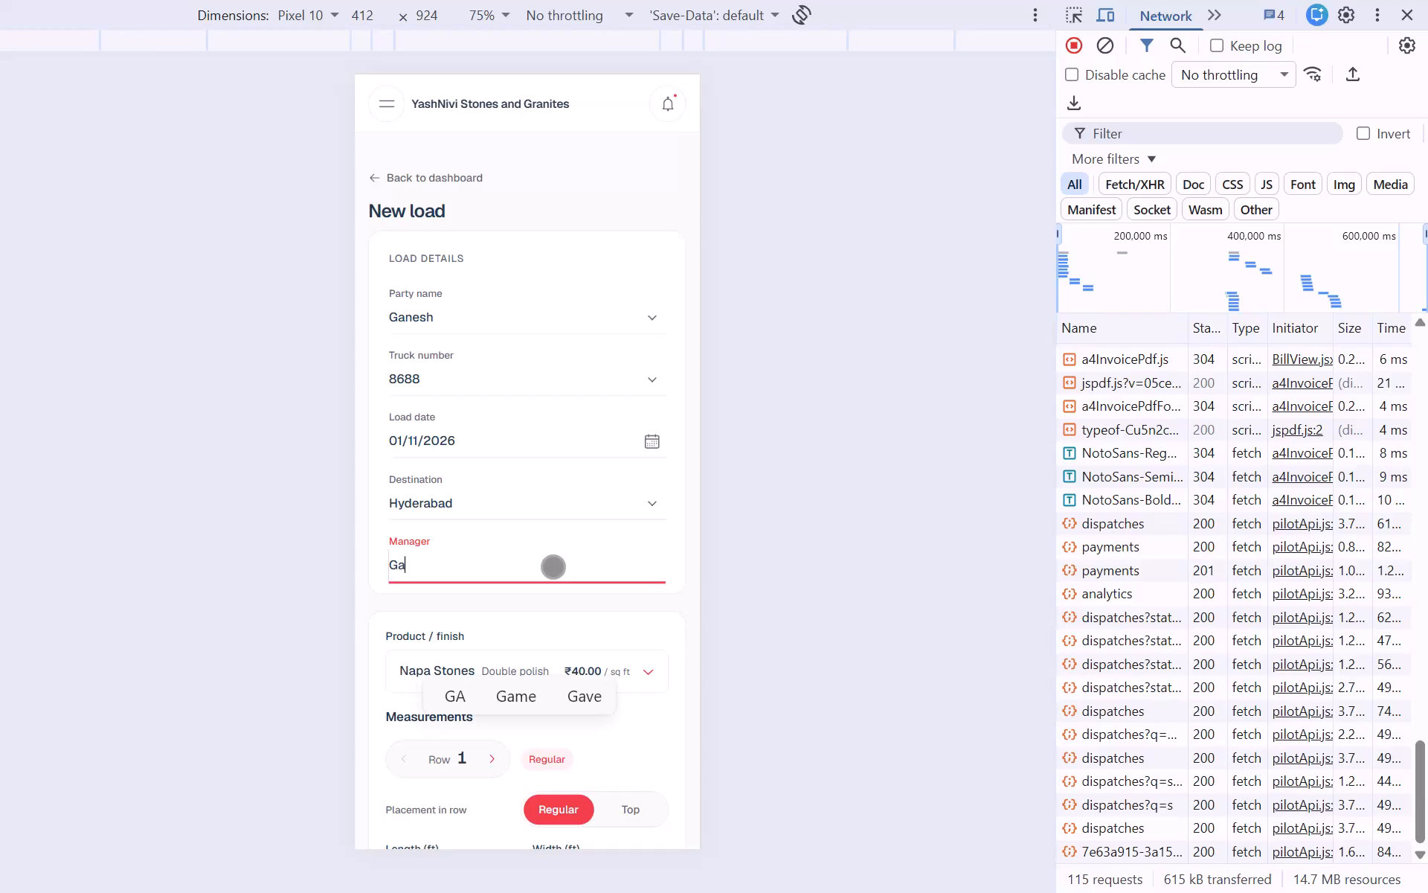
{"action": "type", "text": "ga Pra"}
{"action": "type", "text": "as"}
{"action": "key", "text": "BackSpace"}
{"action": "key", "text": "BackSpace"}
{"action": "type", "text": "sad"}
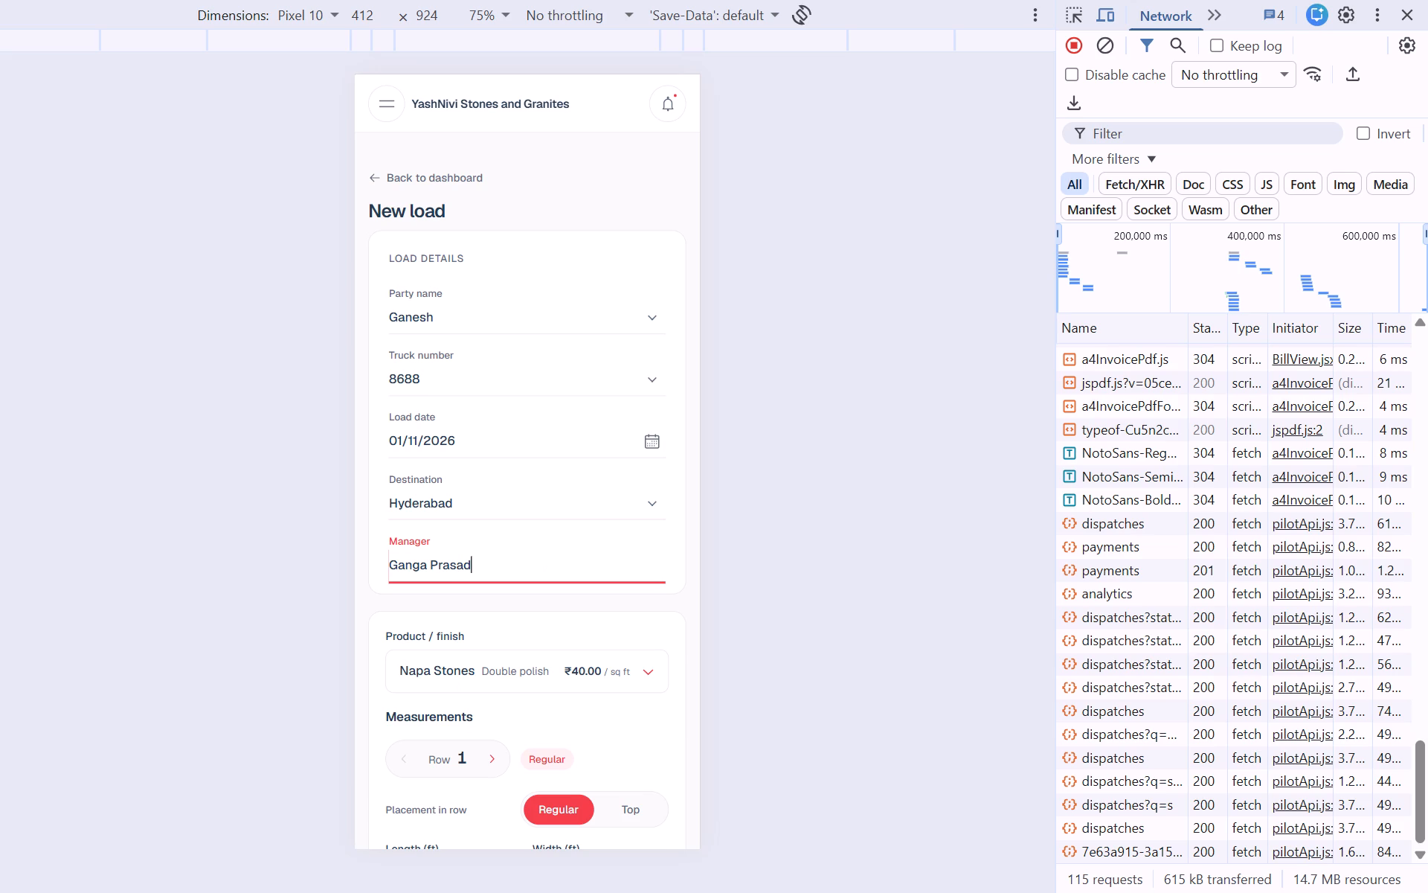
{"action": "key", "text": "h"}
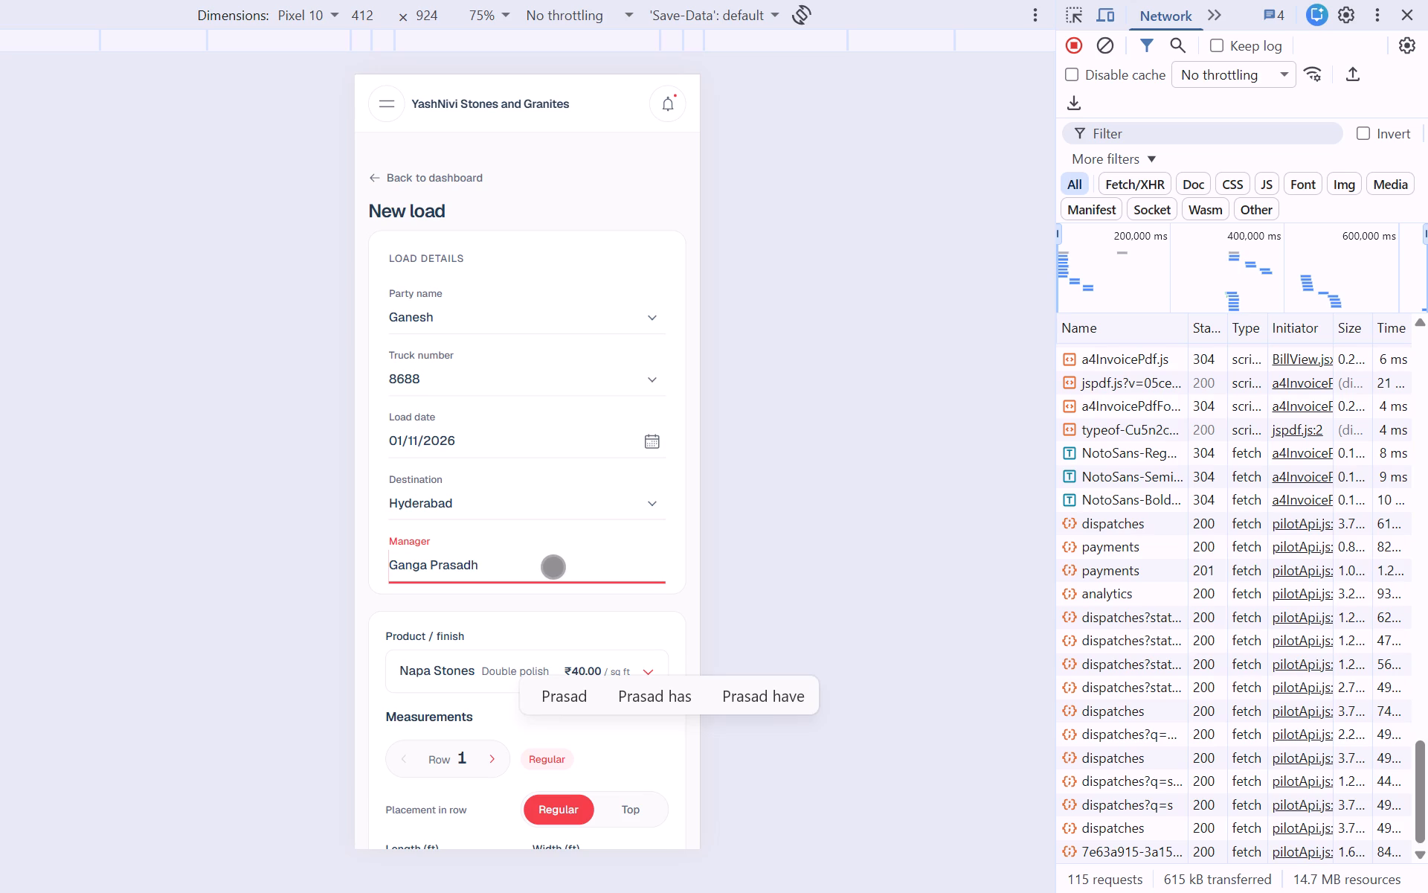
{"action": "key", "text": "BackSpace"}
Choose the Kadapa Stones product with Double Polish finish at ₹45.00 per sq ft.
{"action": "scroll", "coordinate": [518, 601], "scroll_direction": "down", "scroll_amount": 1}
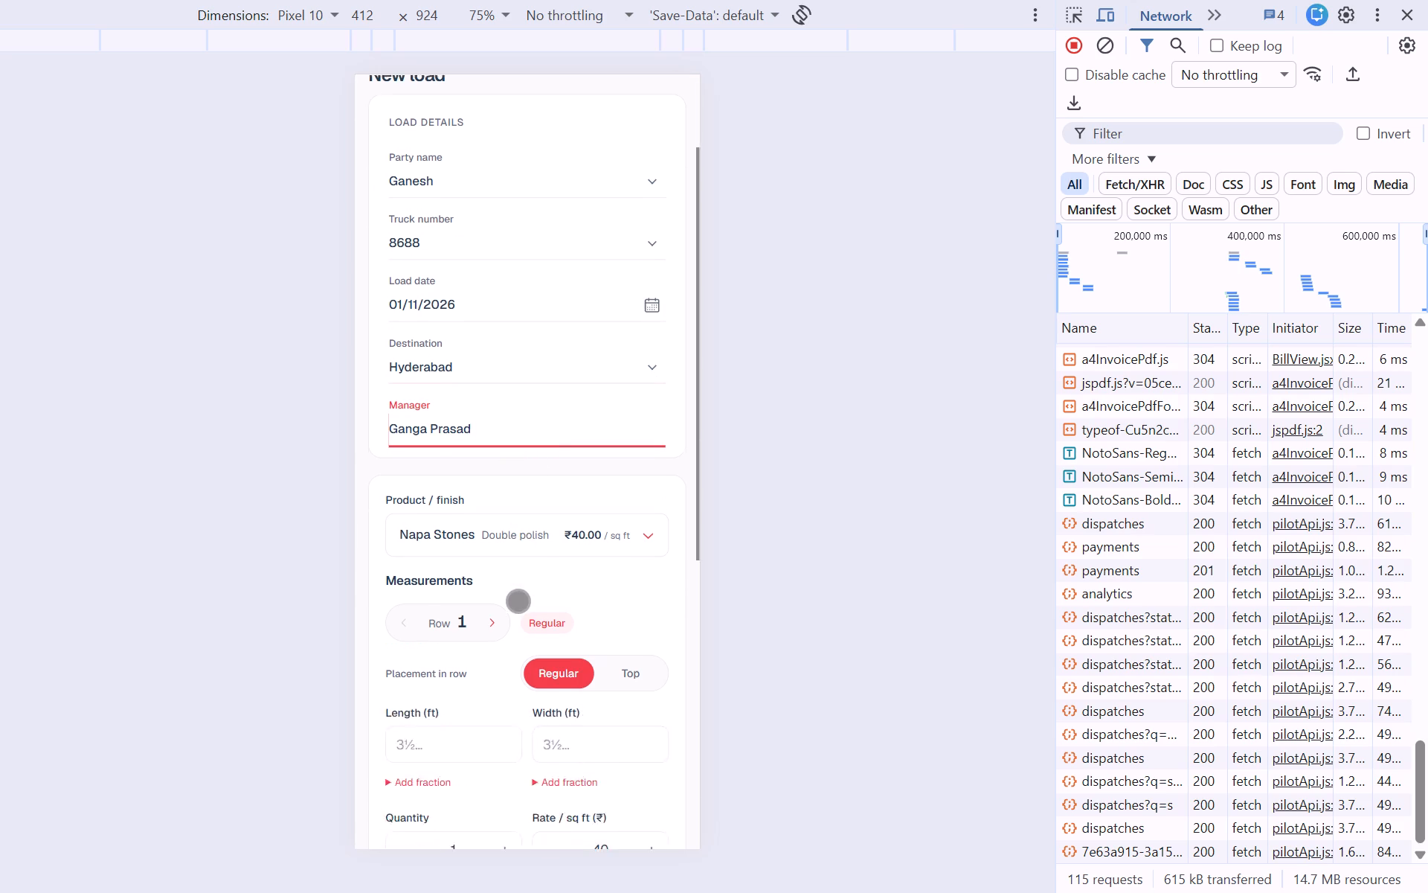
{"action": "scroll", "coordinate": [518, 601], "scroll_direction": "down", "scroll_amount": 2}
{"action": "left_click", "coordinate": [582, 452]}
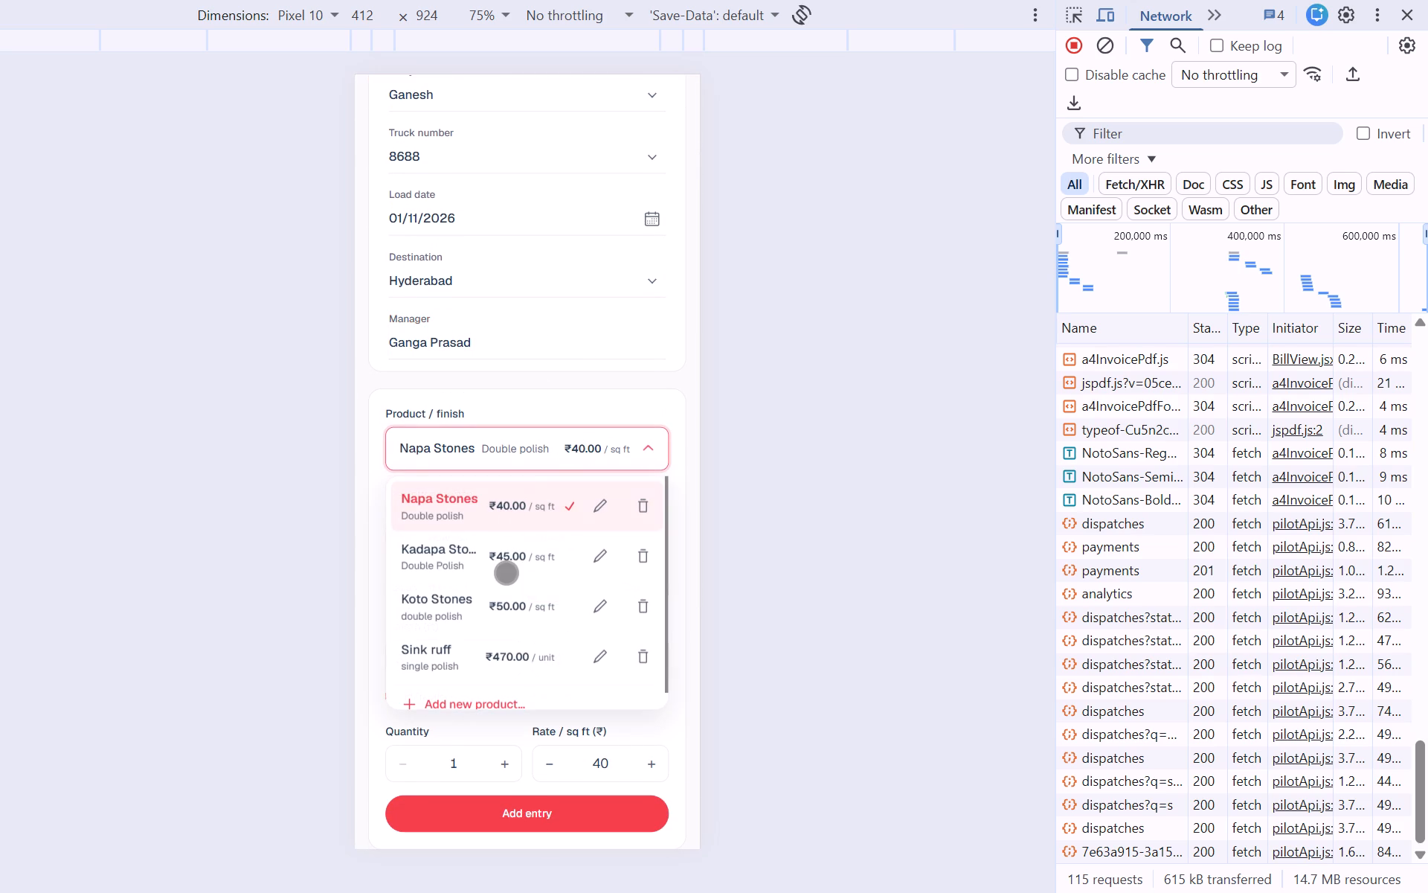
{"action": "left_click", "coordinate": [455, 562]}
Add a regular Row 1 entry for Kadapa Stones measuring 3 ft long by 4 ft wide, quantity 20.
{"action": "scroll", "coordinate": [476, 590], "scroll_direction": "down", "scroll_amount": 1}
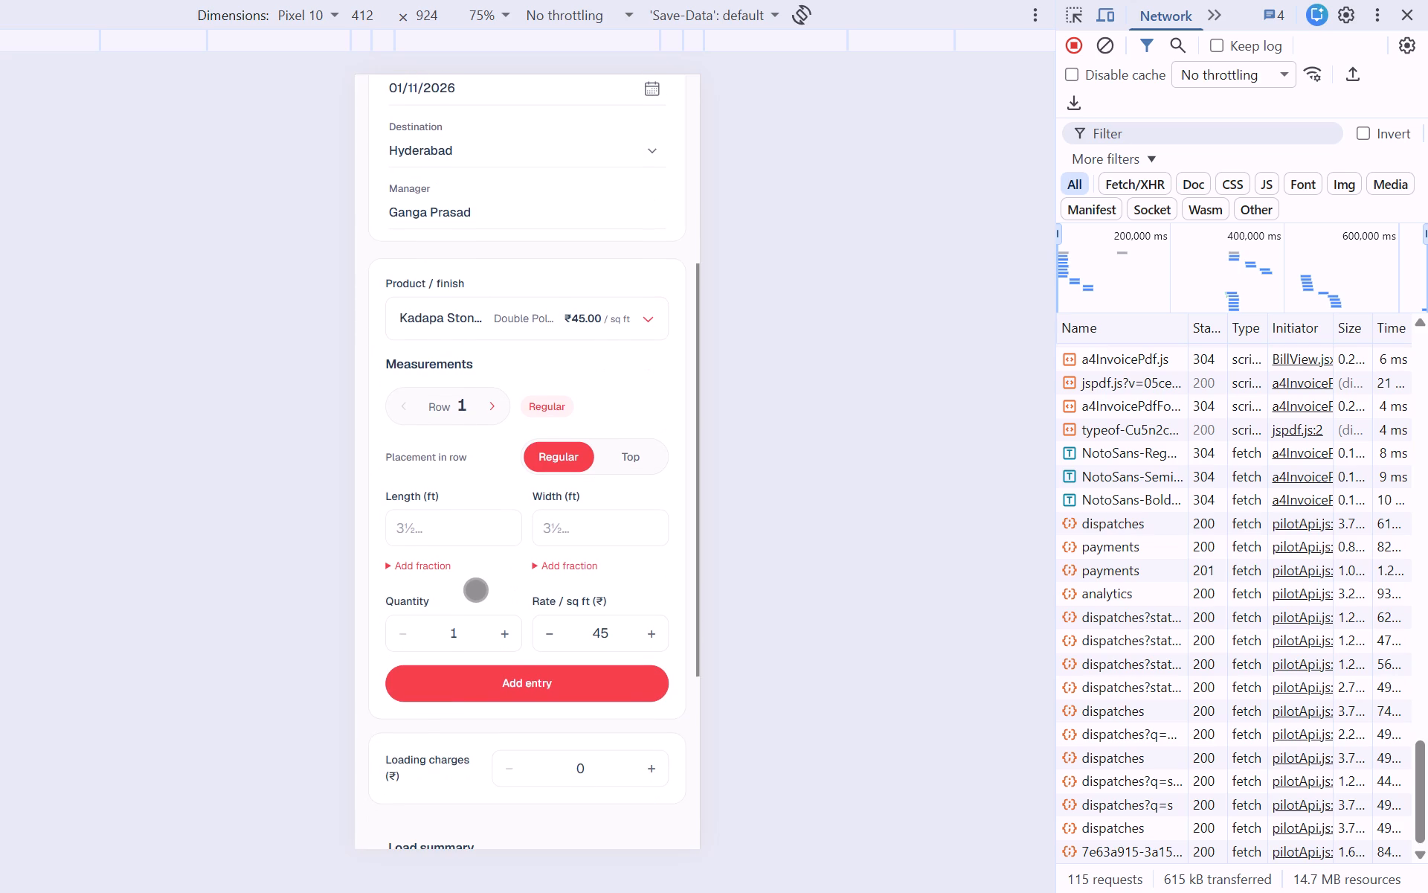
{"action": "left_click", "coordinate": [447, 538]}
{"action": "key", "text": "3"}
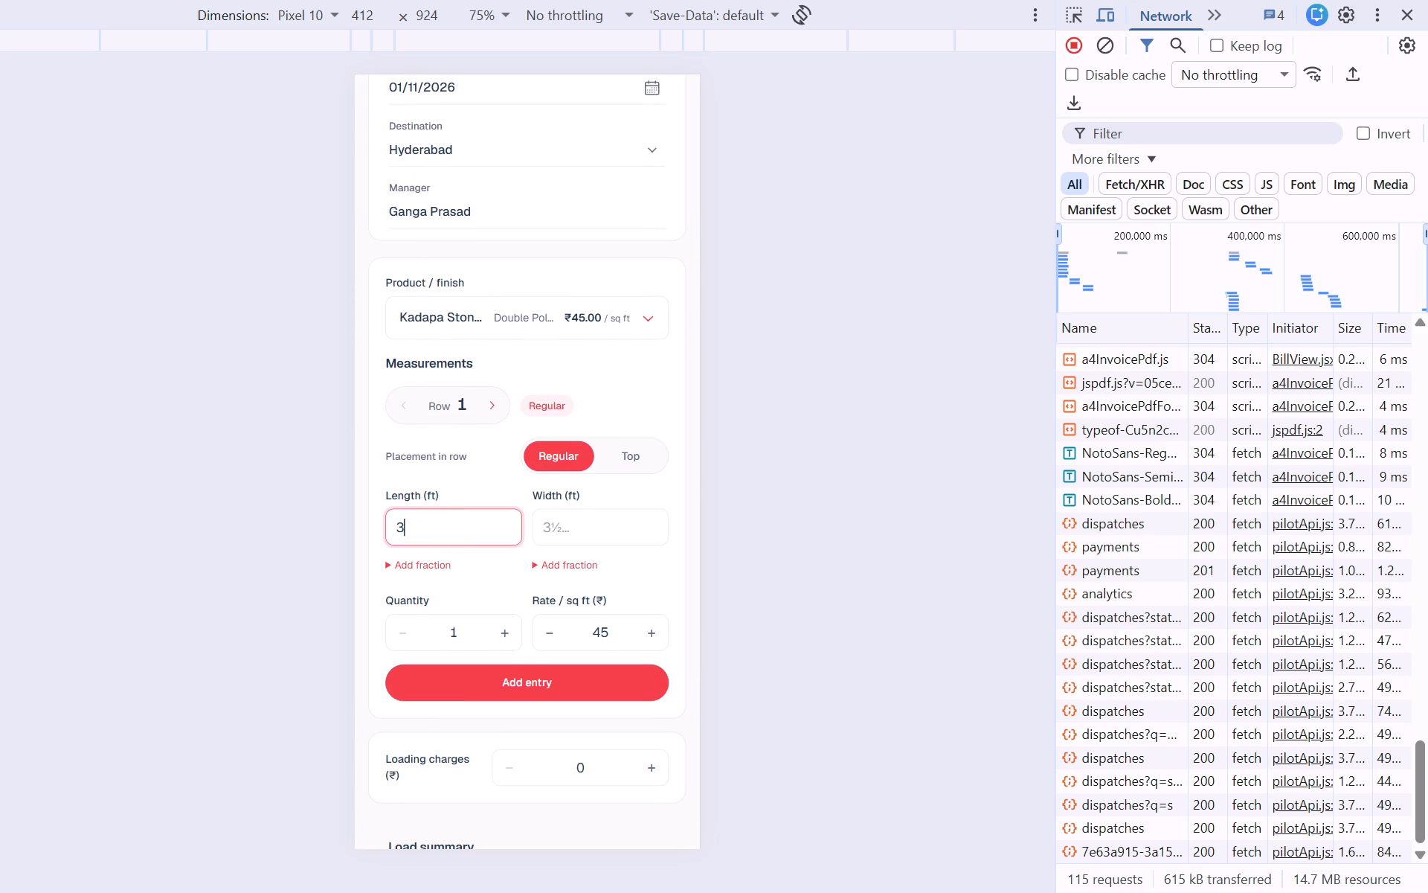
{"action": "left_click", "coordinate": [605, 521]}
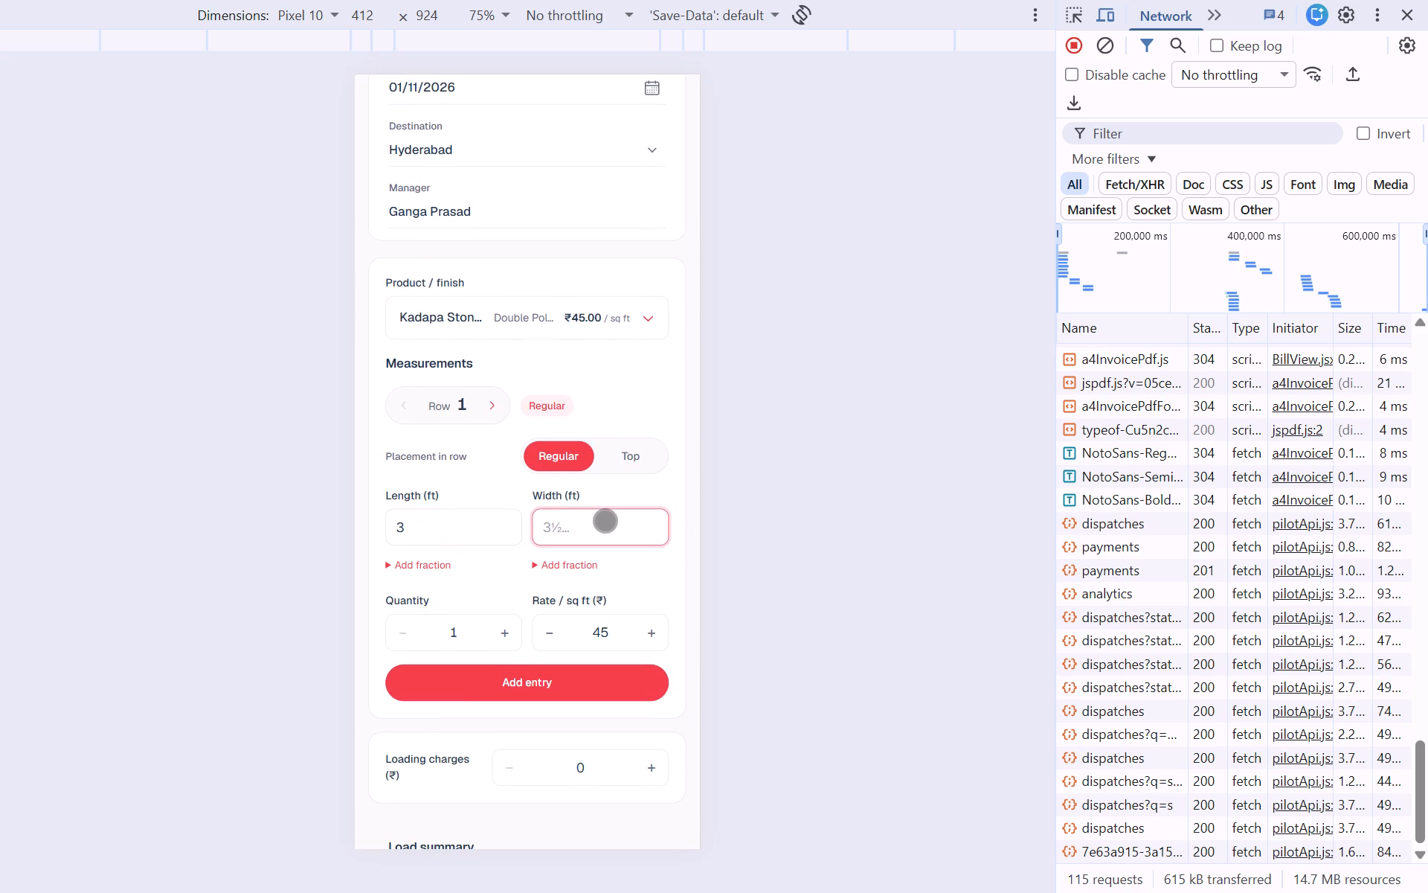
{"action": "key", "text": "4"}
{"action": "left_click", "coordinate": [500, 633]}
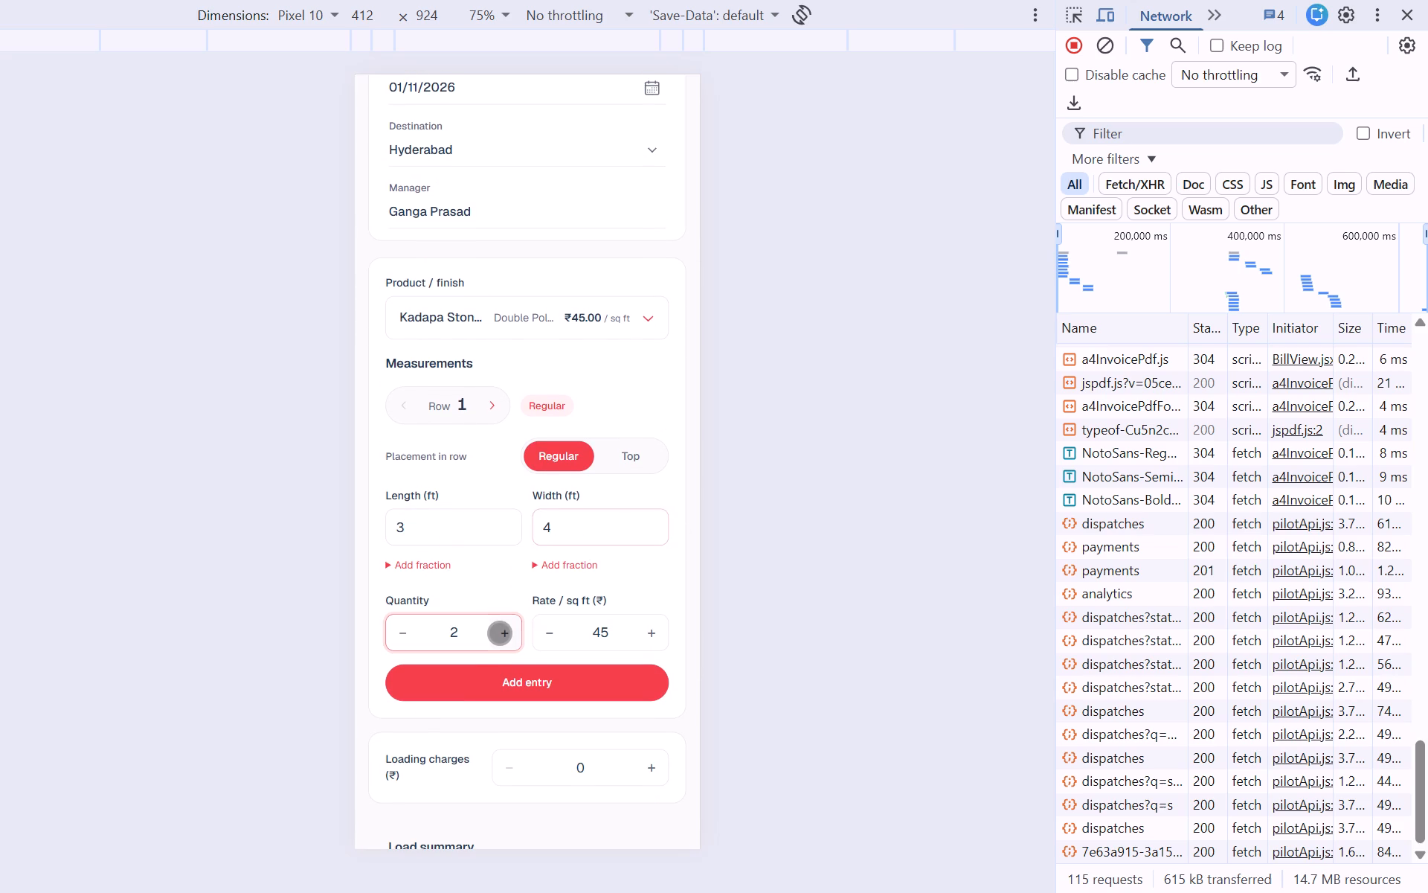
{"action": "triple_click", "coordinate": [500, 633]}
{"action": "triple_click", "coordinate": [500, 633]}
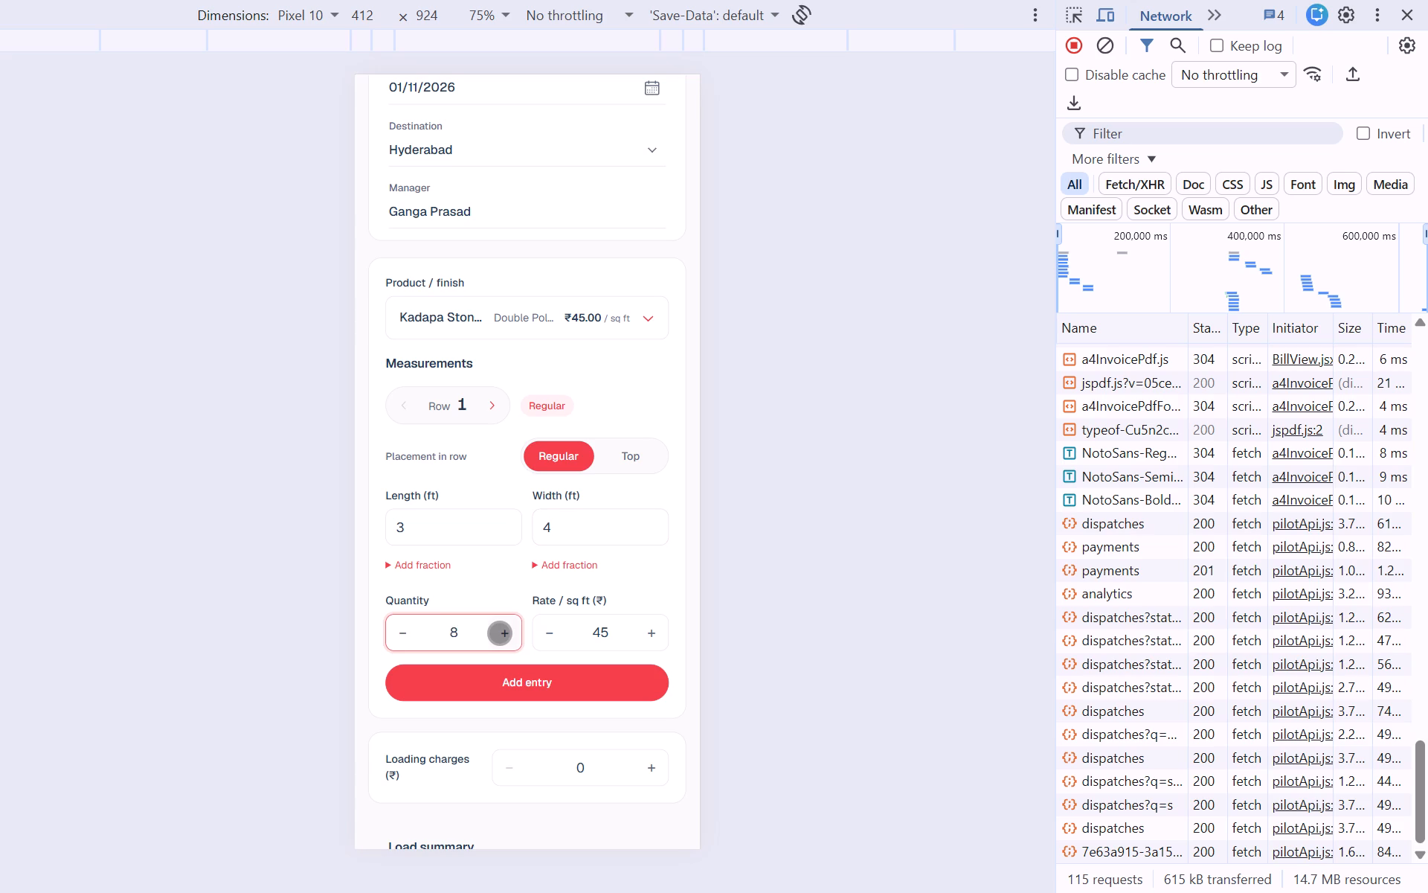
{"action": "left_click", "coordinate": [500, 633]}
{"action": "triple_click", "coordinate": [505, 633]}
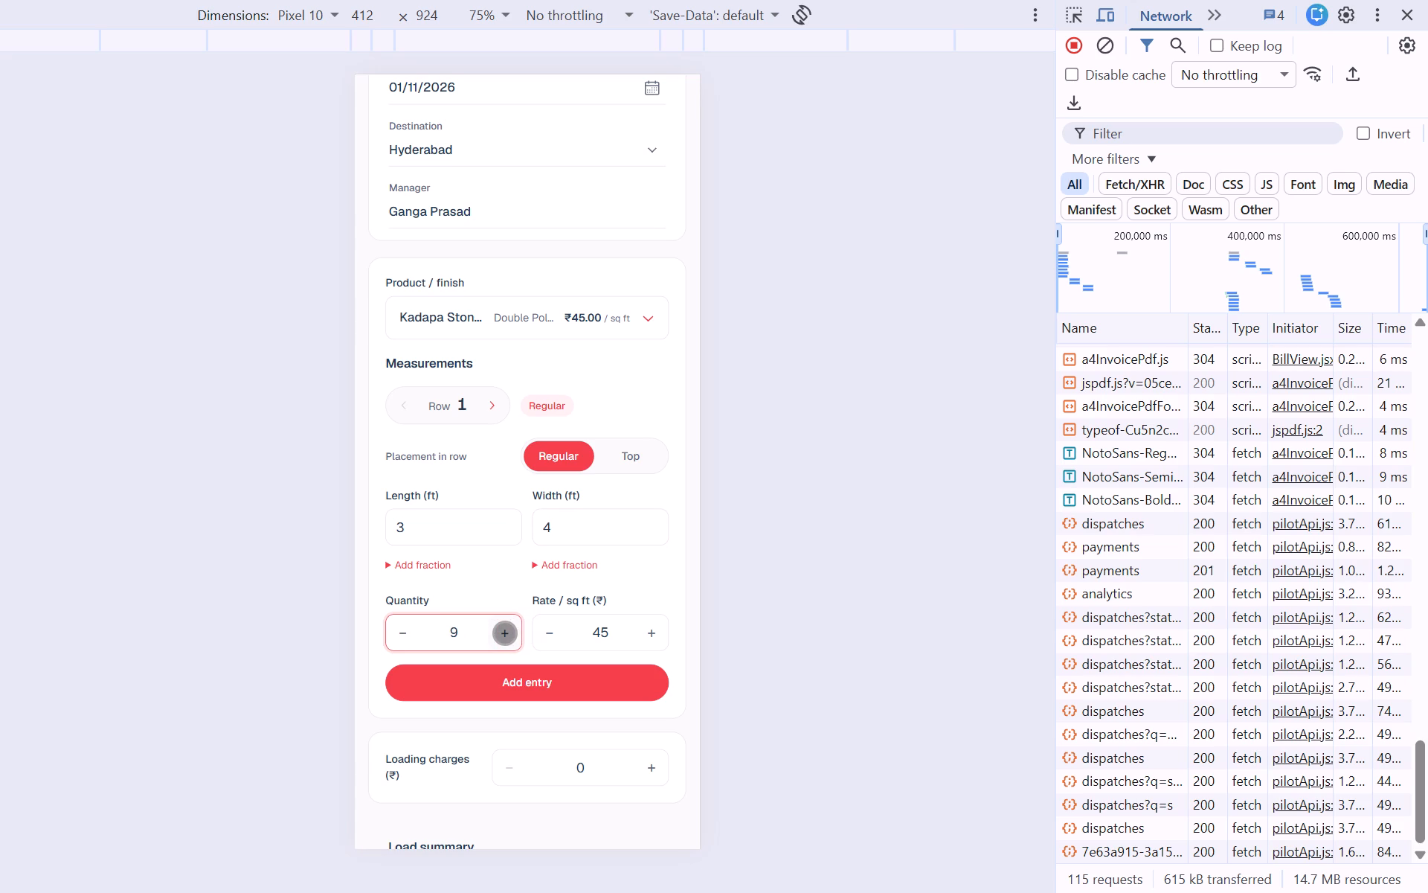
{"action": "triple_click", "coordinate": [505, 633]}
{"action": "left_click", "coordinate": [505, 633]}
{"action": "triple_click", "coordinate": [505, 633]}
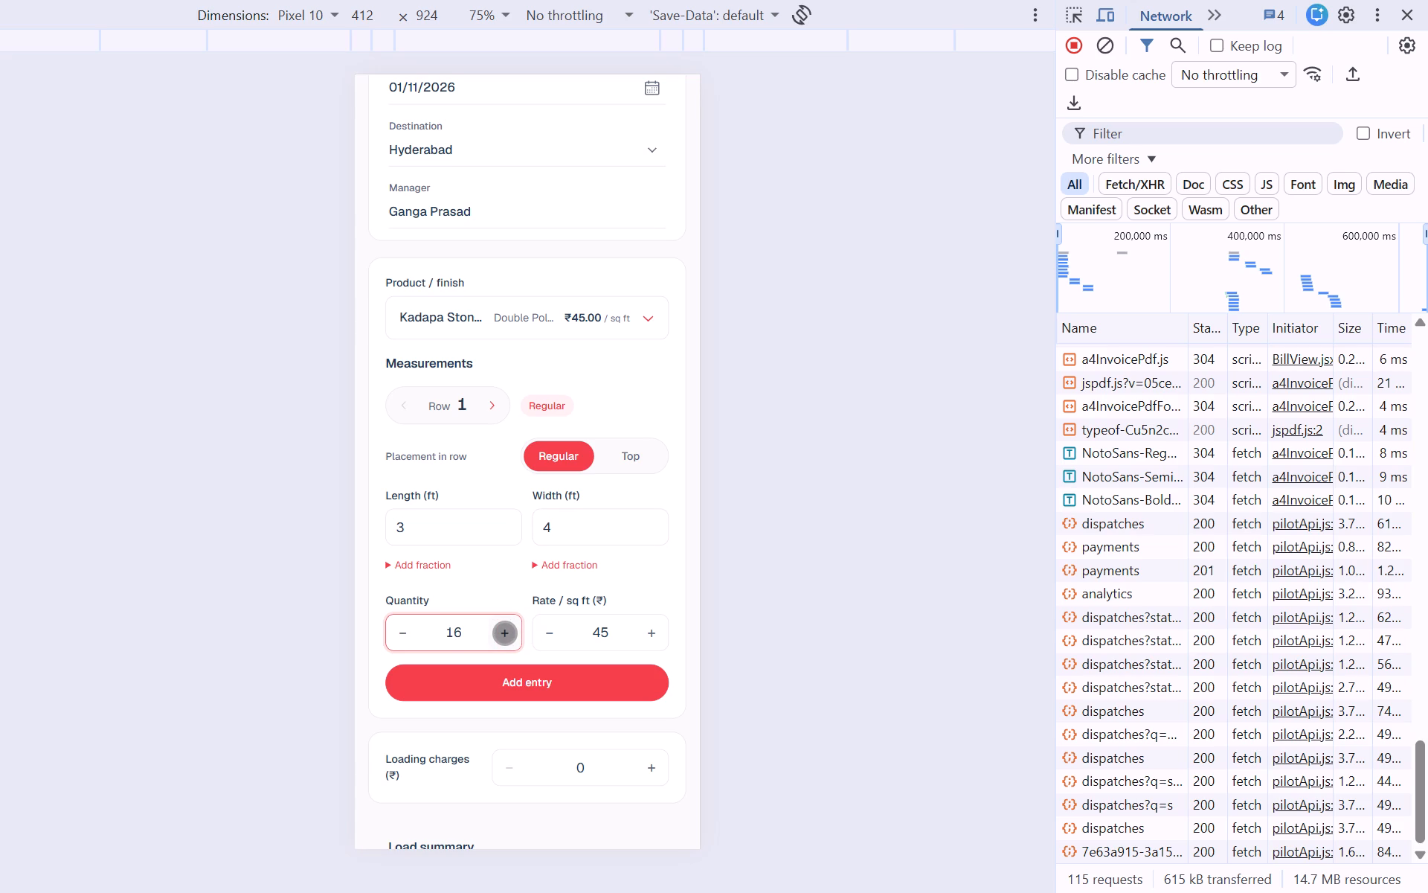
{"action": "left_click", "coordinate": [505, 633]}
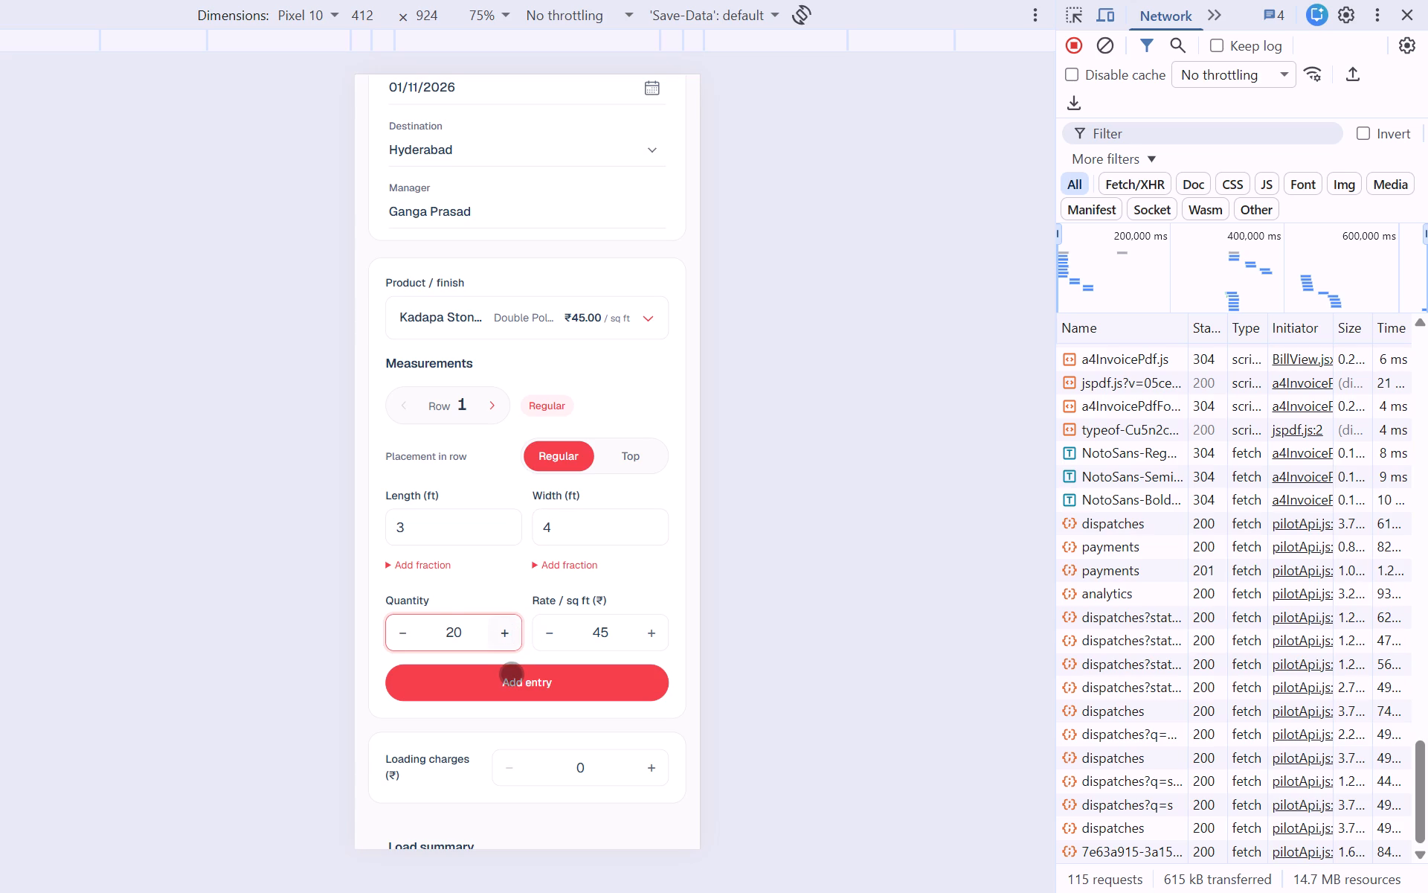
{"action": "left_click", "coordinate": [512, 674]}
Add a second regular Row 1 entry for Kadapa Stones, 3 ft by 4 ft, with quantity 30.
{"action": "left_click", "coordinate": [490, 540]}
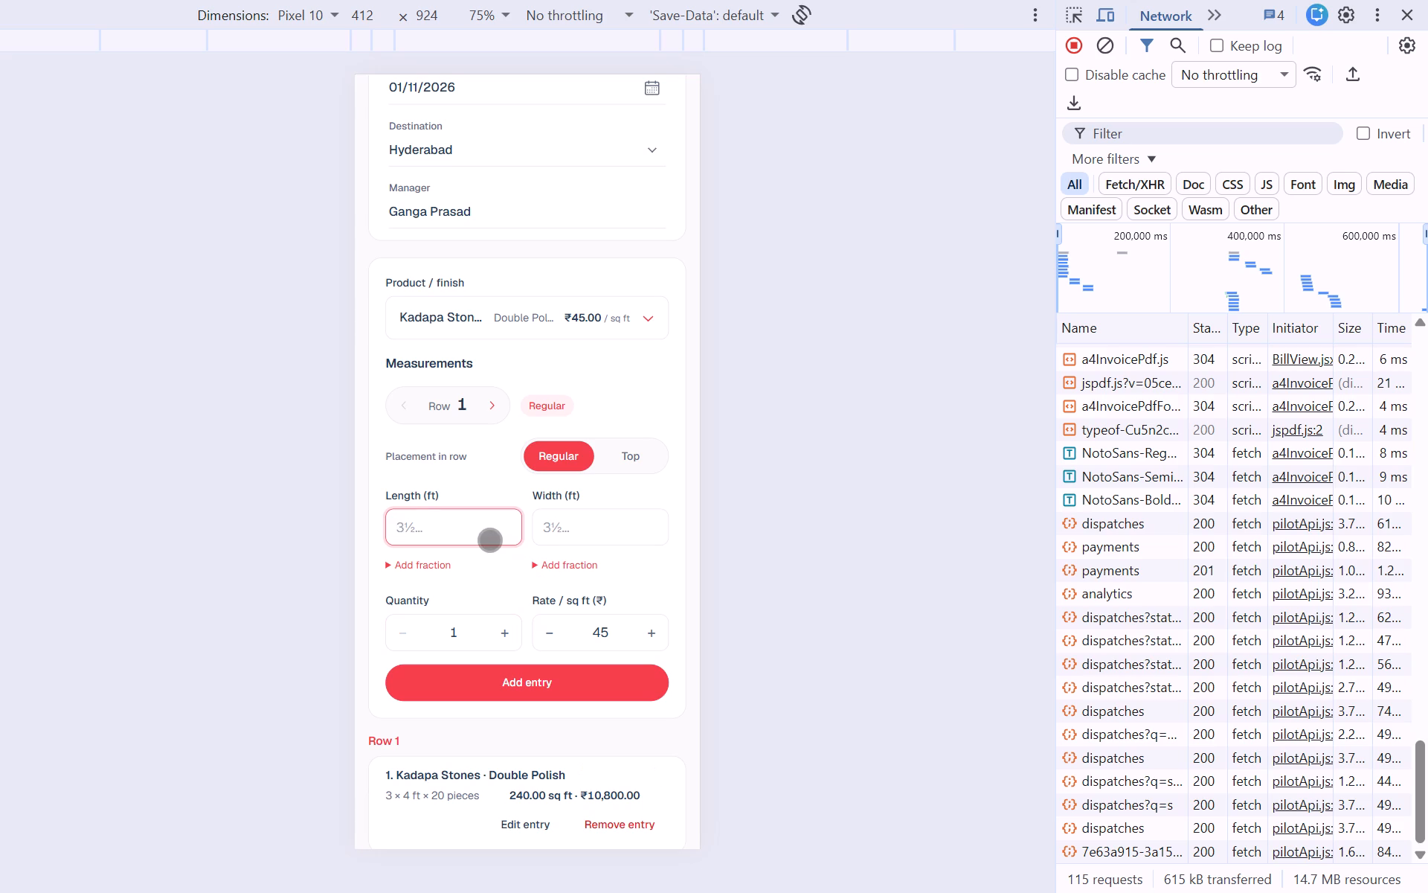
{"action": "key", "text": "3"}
{"action": "left_click", "coordinate": [627, 529]}
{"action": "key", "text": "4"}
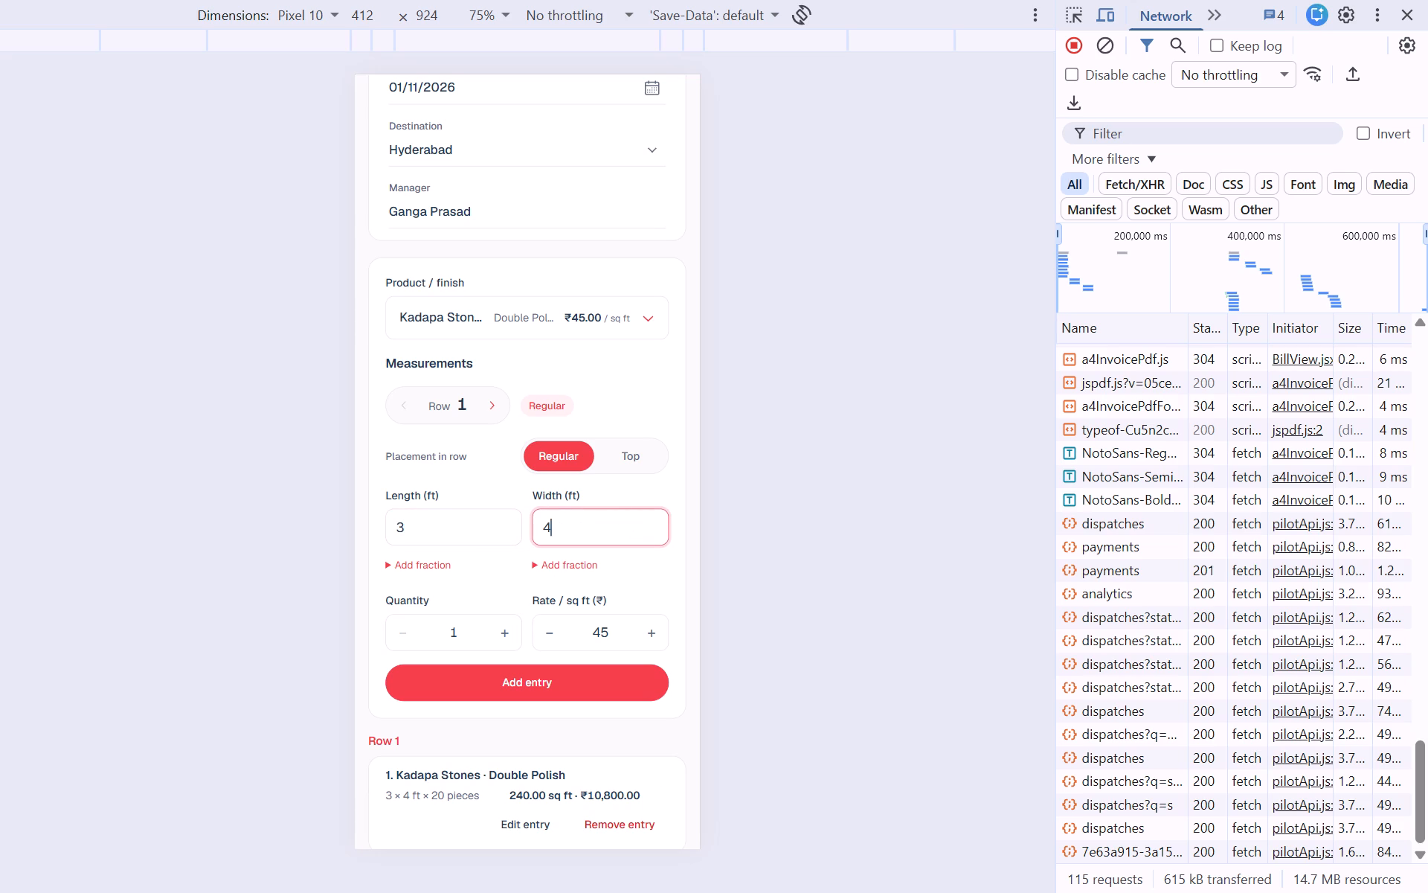
{"action": "left_click", "coordinate": [479, 633]}
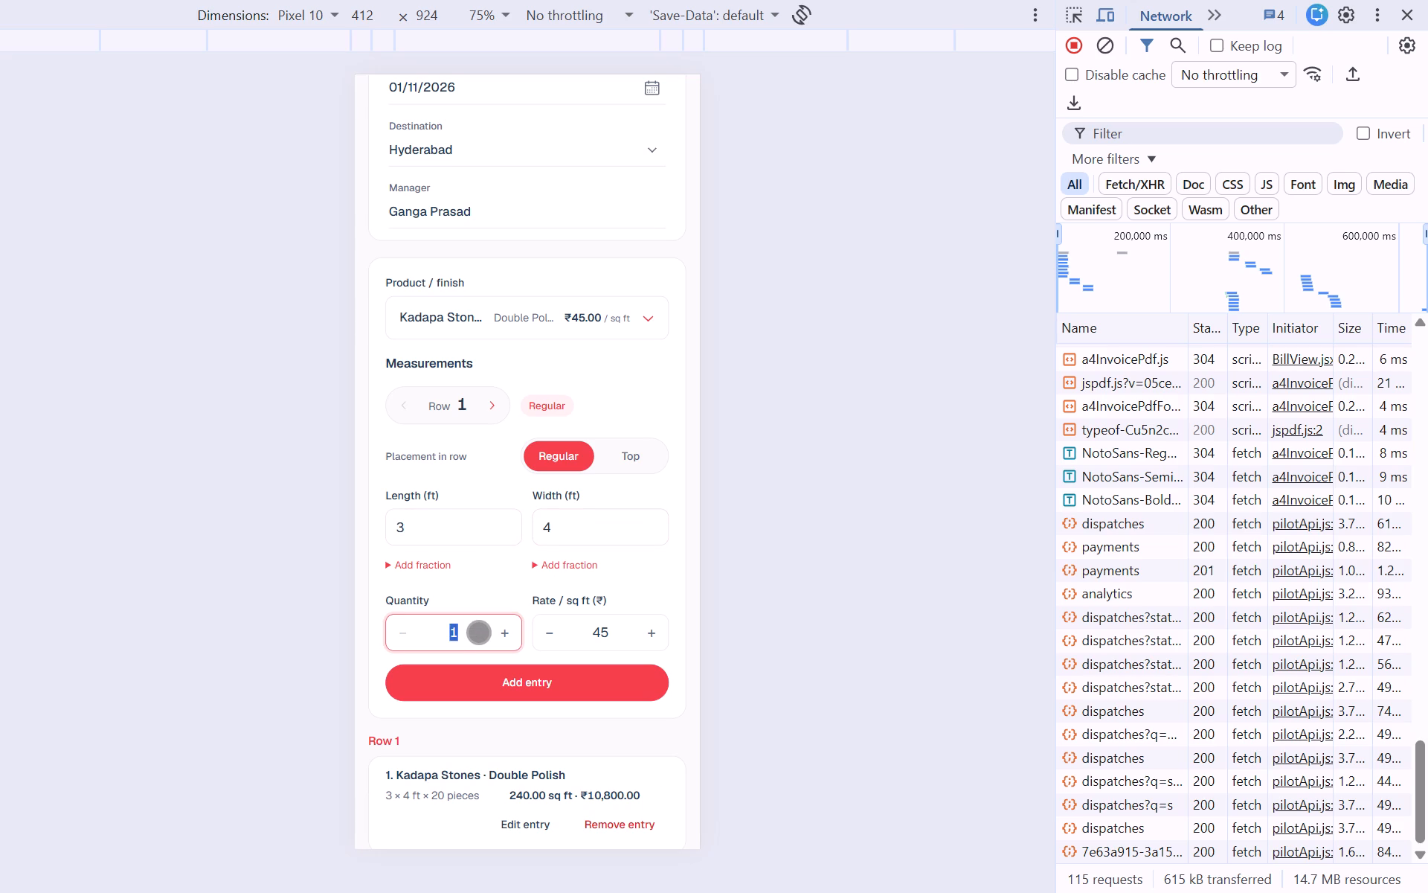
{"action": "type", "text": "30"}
{"action": "left_click", "coordinate": [527, 679]}
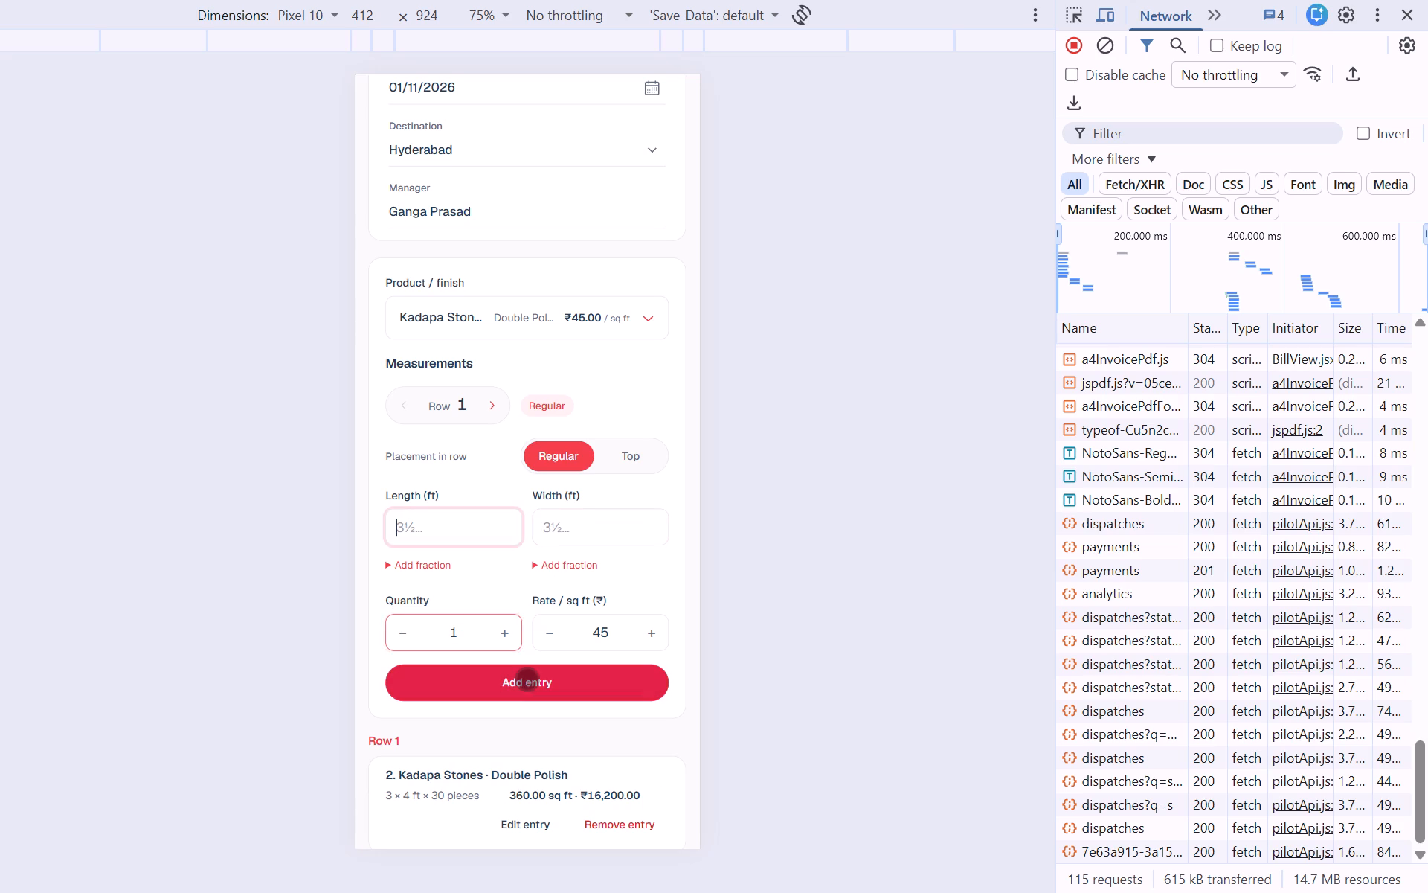
Add a Row 1 Kadapa Stones entry with Top placement, 3 ft by 4 ft, quantity 30.
{"action": "left_click", "coordinate": [631, 455]}
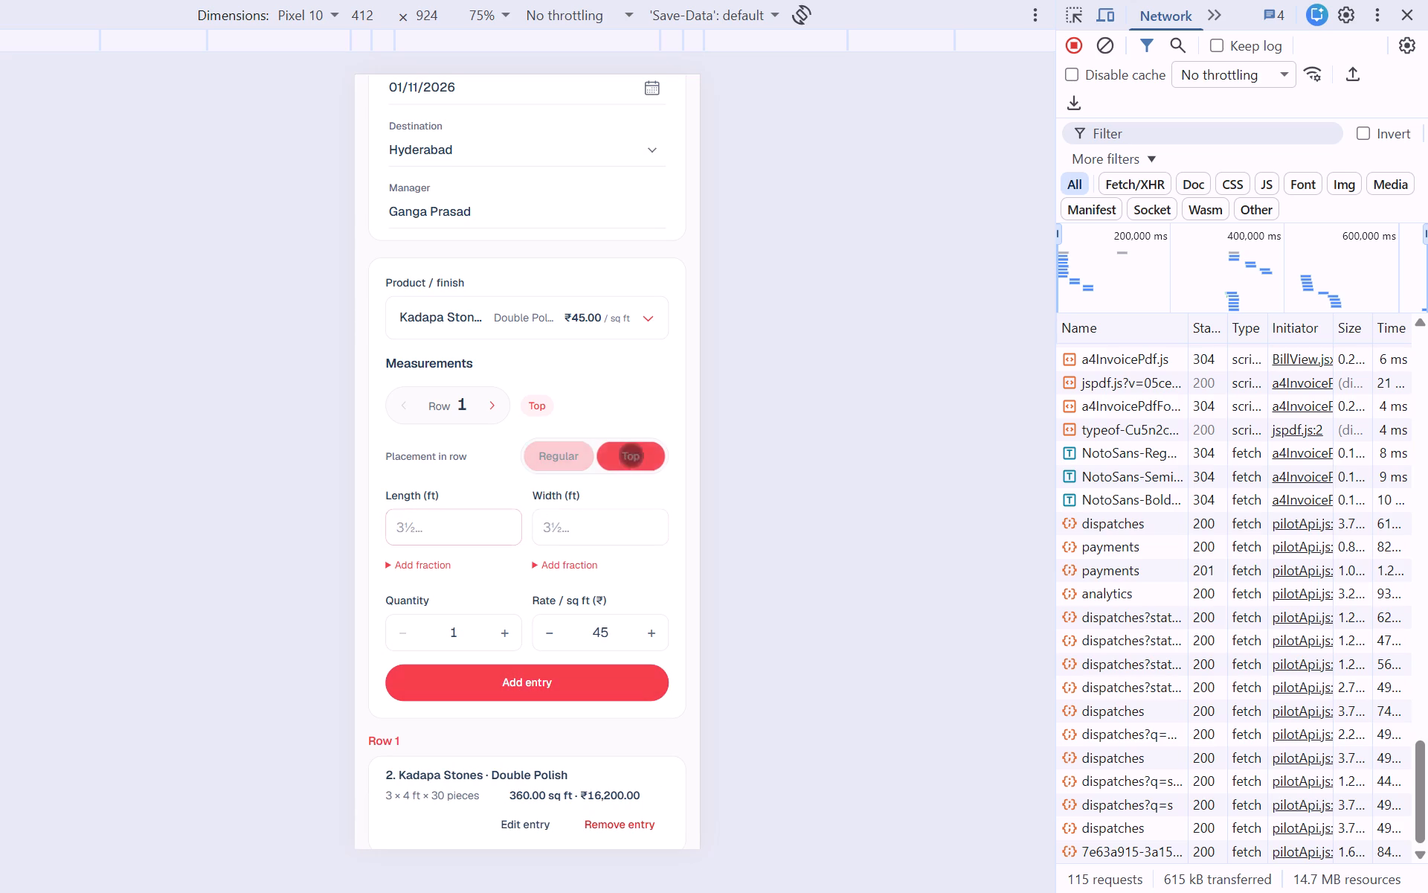
{"action": "left_click", "coordinate": [453, 513]}
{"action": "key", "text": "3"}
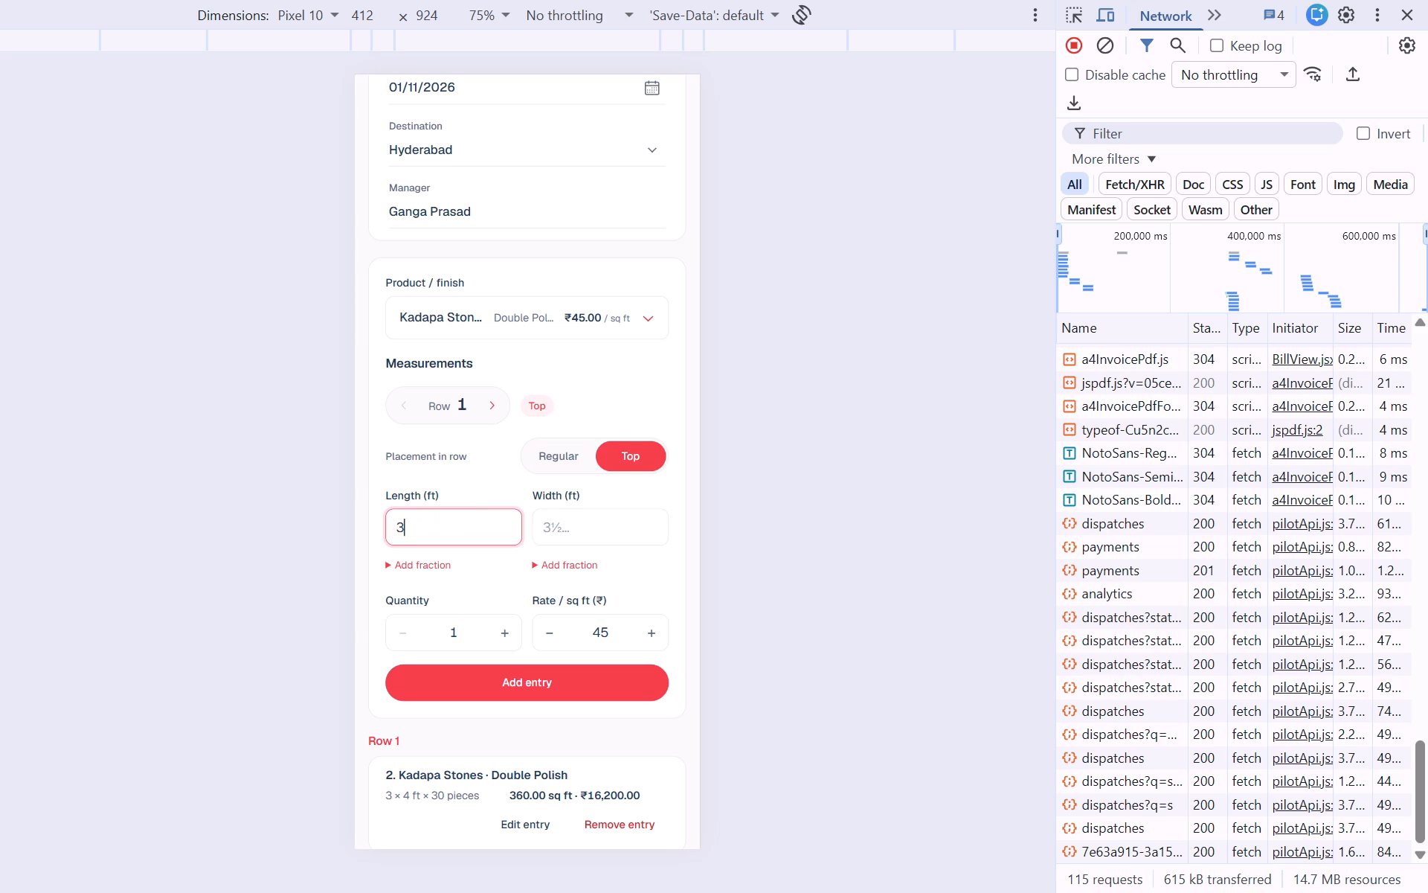
{"action": "left_click", "coordinate": [607, 516]}
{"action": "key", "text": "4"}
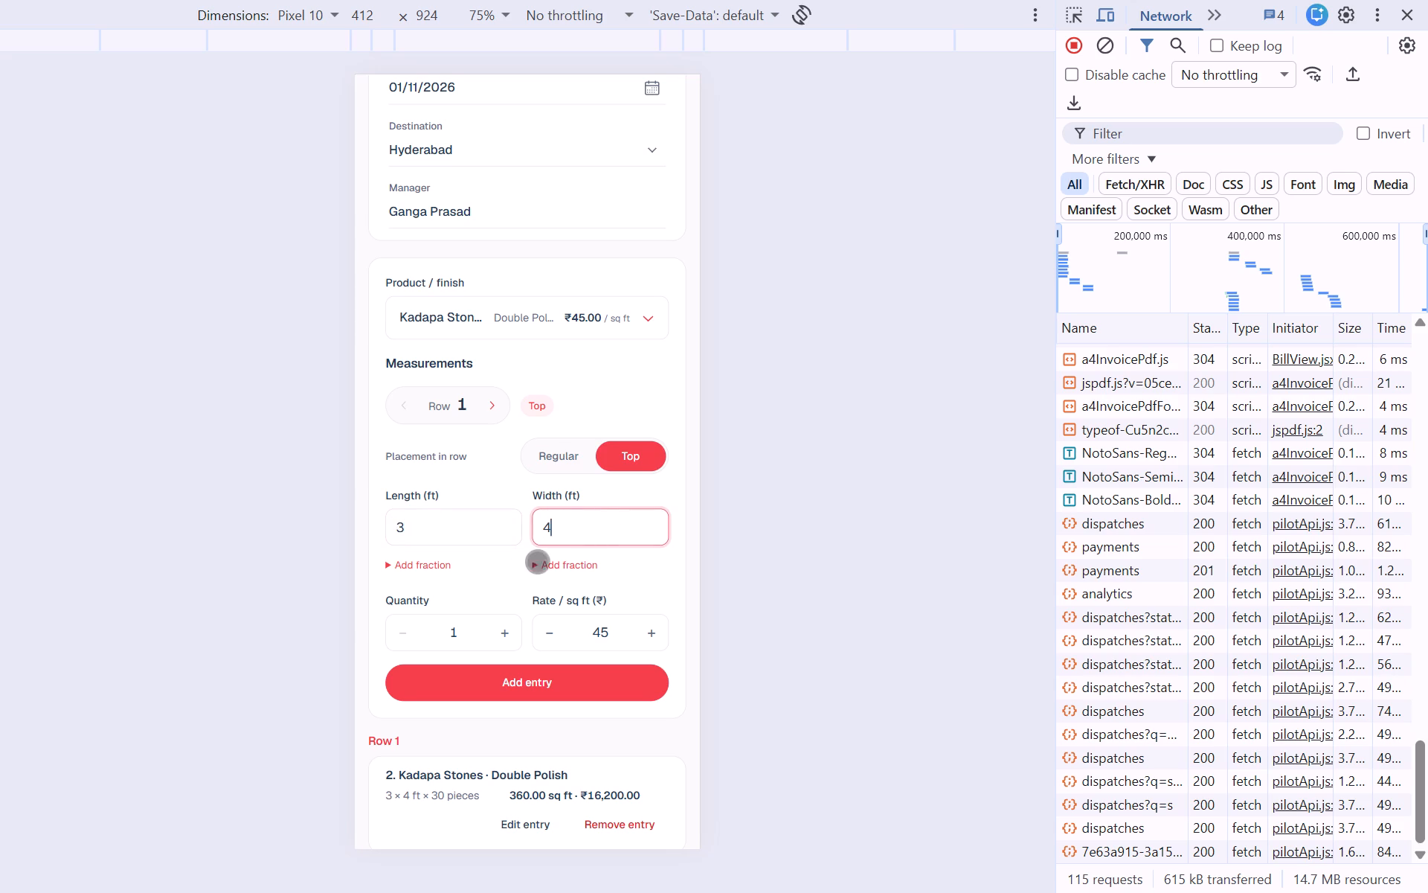
{"action": "left_click", "coordinate": [466, 642]}
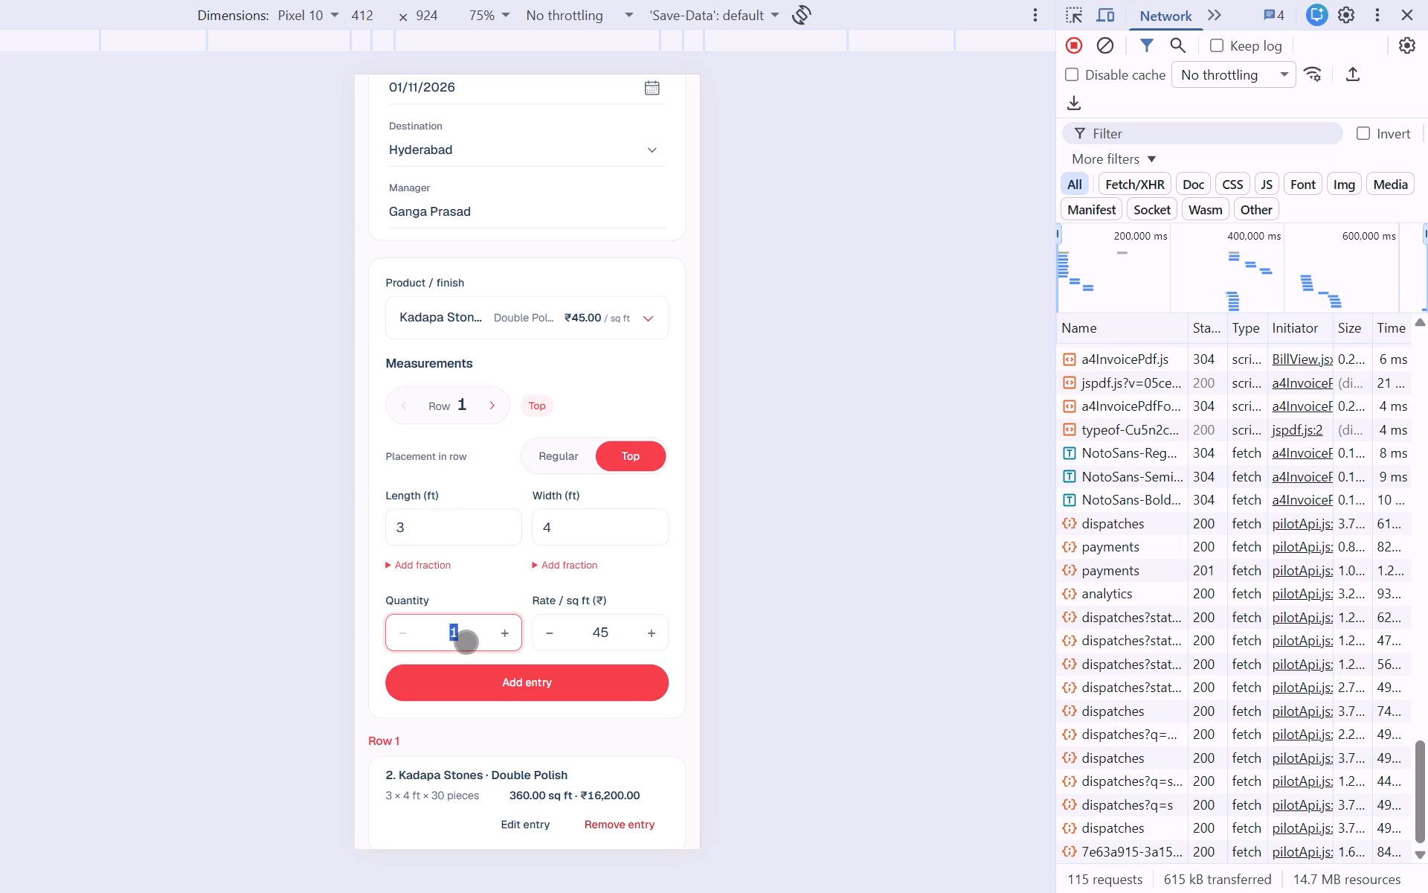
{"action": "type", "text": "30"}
{"action": "left_click", "coordinate": [534, 693]}
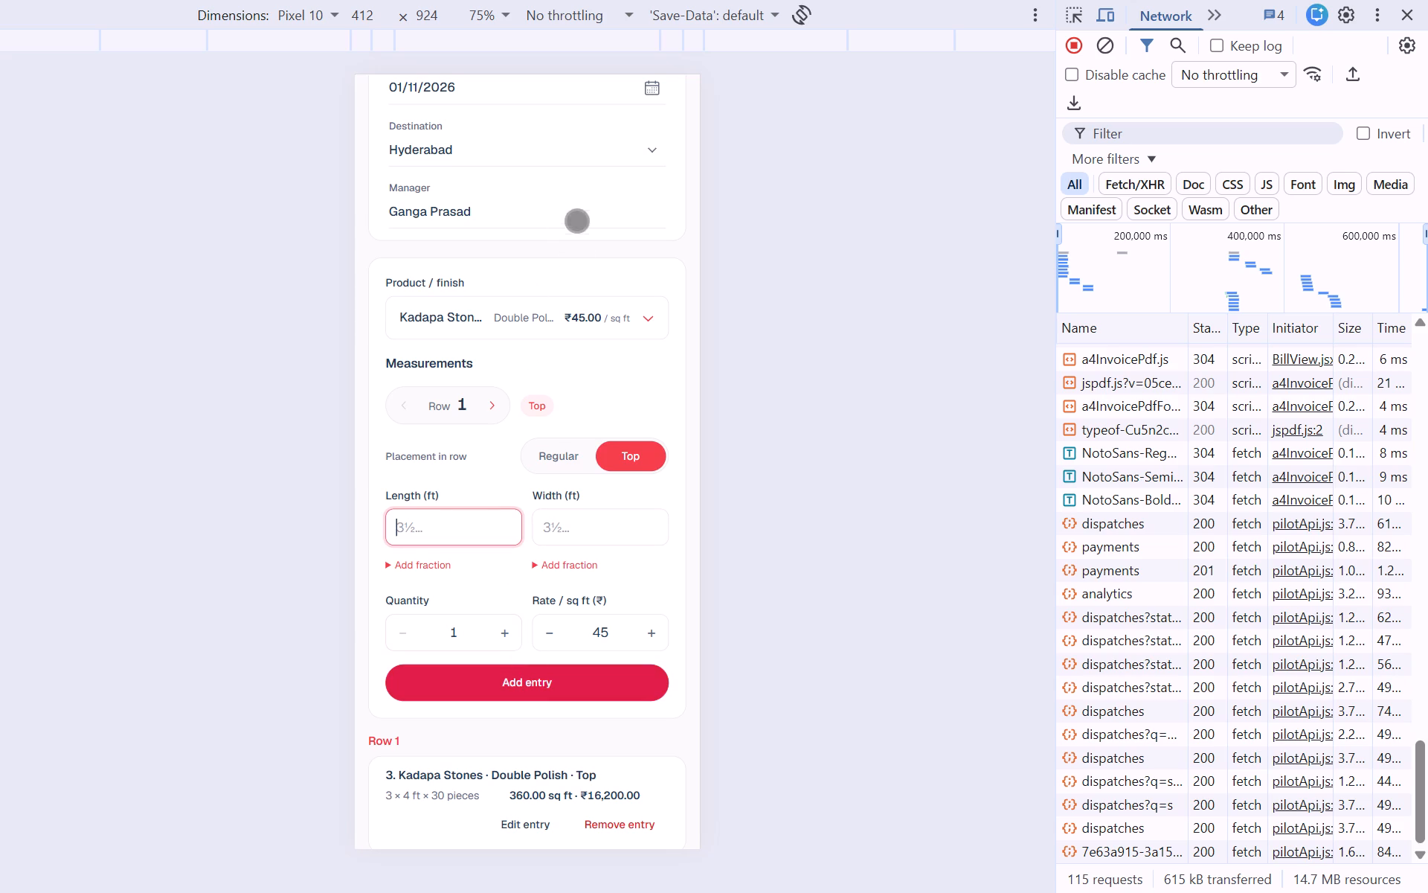
Choose the Sink ruff single polish product and add 20 units of it to Row 1 with Top placement.
{"action": "left_click", "coordinate": [573, 321]}
{"action": "left_click", "coordinate": [457, 518]}
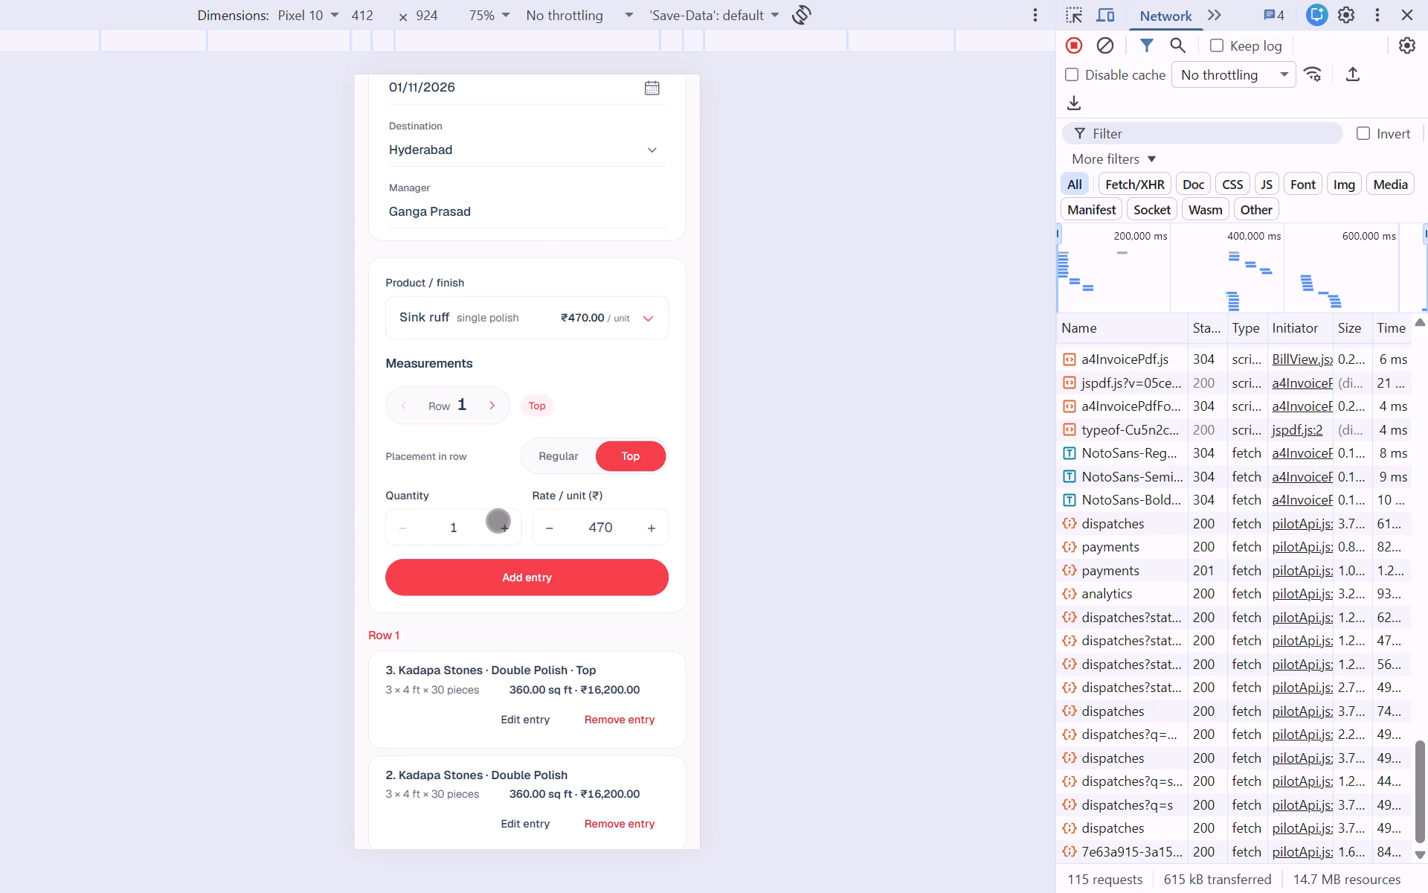
{"action": "triple_click", "coordinate": [500, 528]}
{"action": "triple_click", "coordinate": [500, 528]}
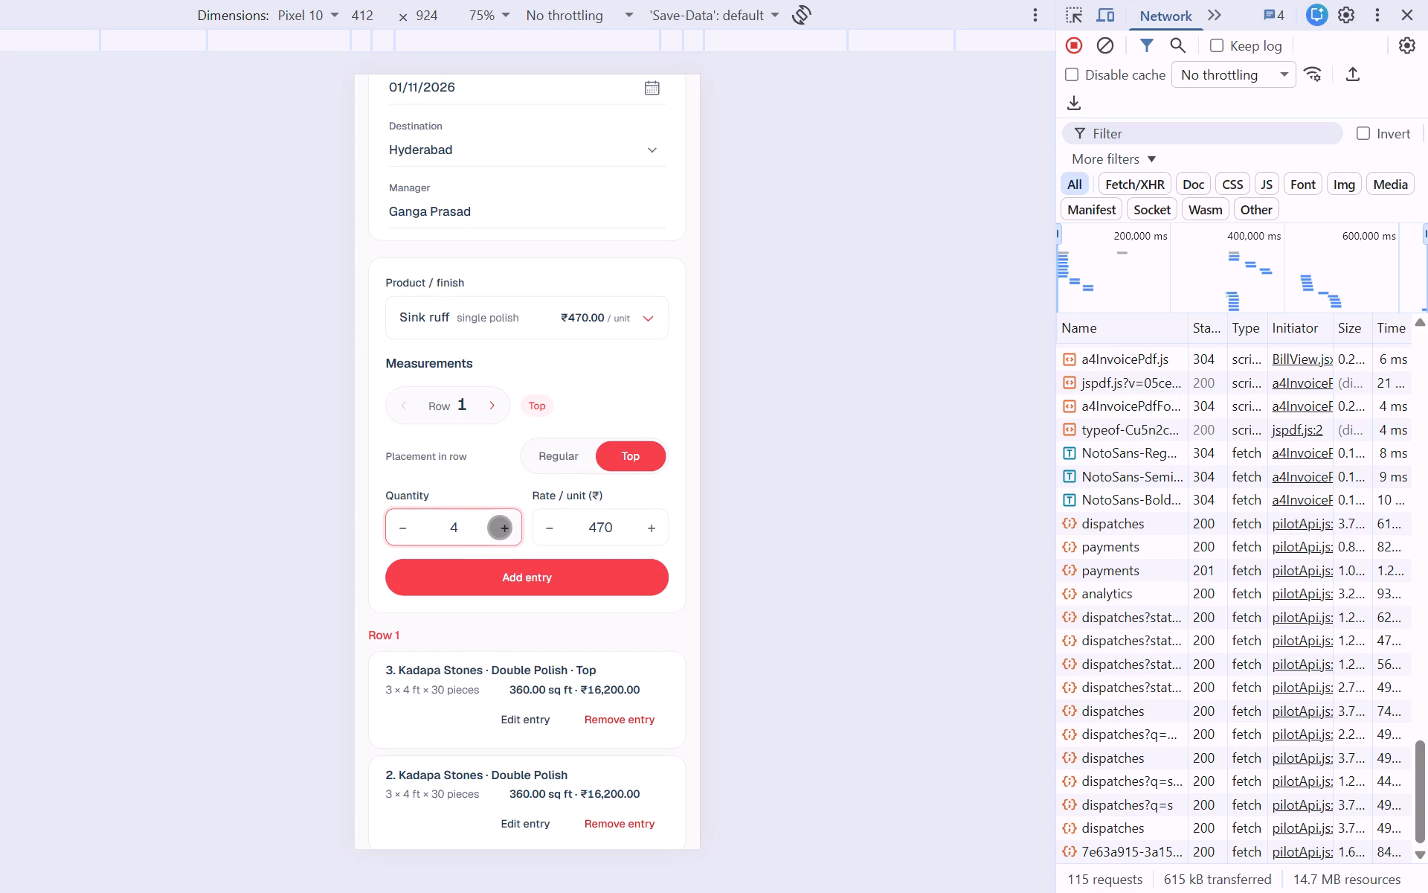
{"action": "triple_click", "coordinate": [500, 528]}
{"action": "triple_click", "coordinate": [500, 528]}
{"action": "triple_click", "coordinate": [500, 528]}
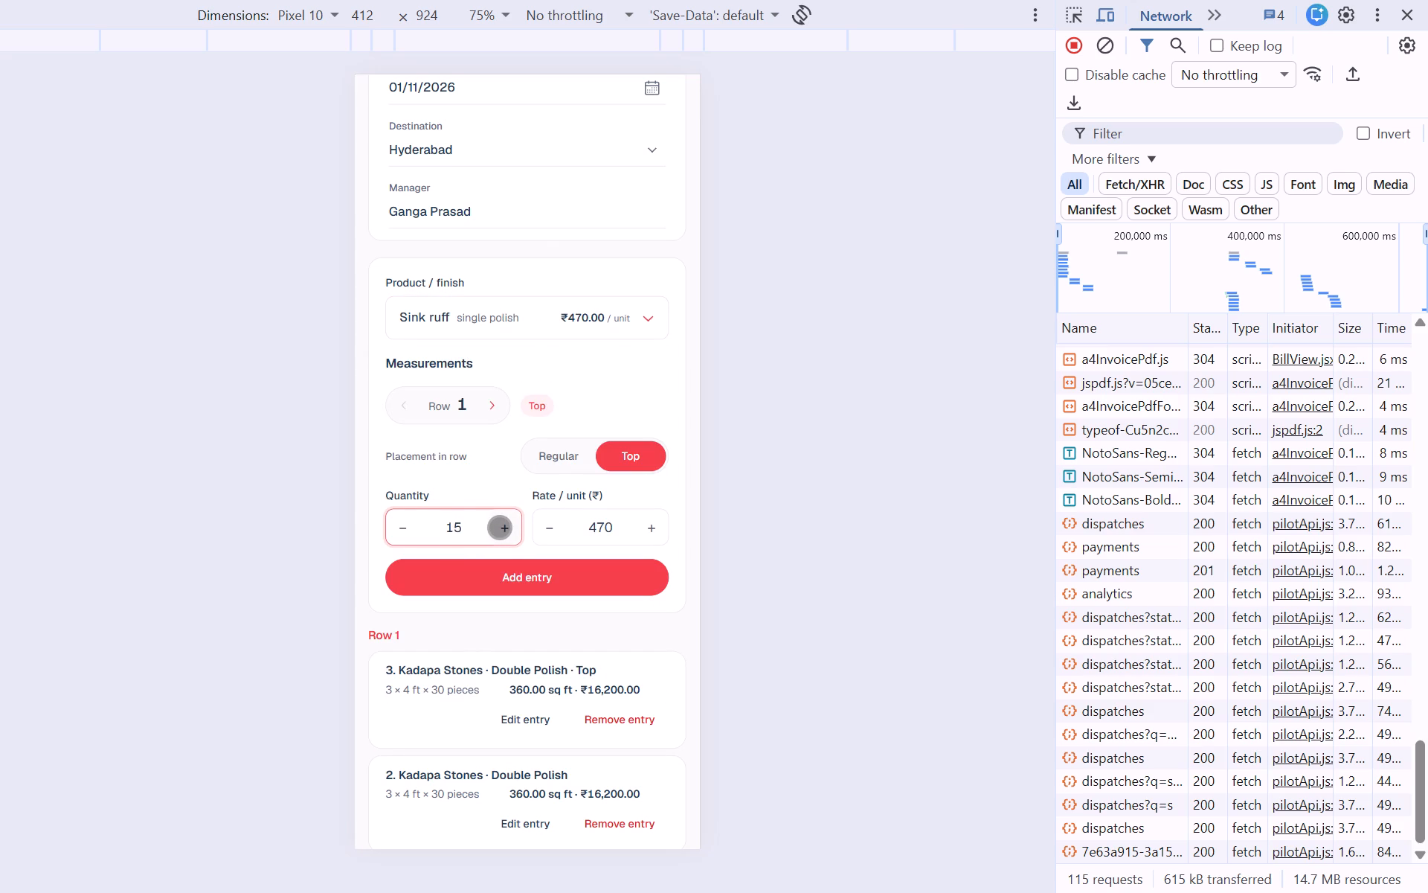
{"action": "double_click", "coordinate": [500, 528]}
{"action": "double_click", "coordinate": [503, 522]}
{"action": "left_click", "coordinate": [518, 571]}
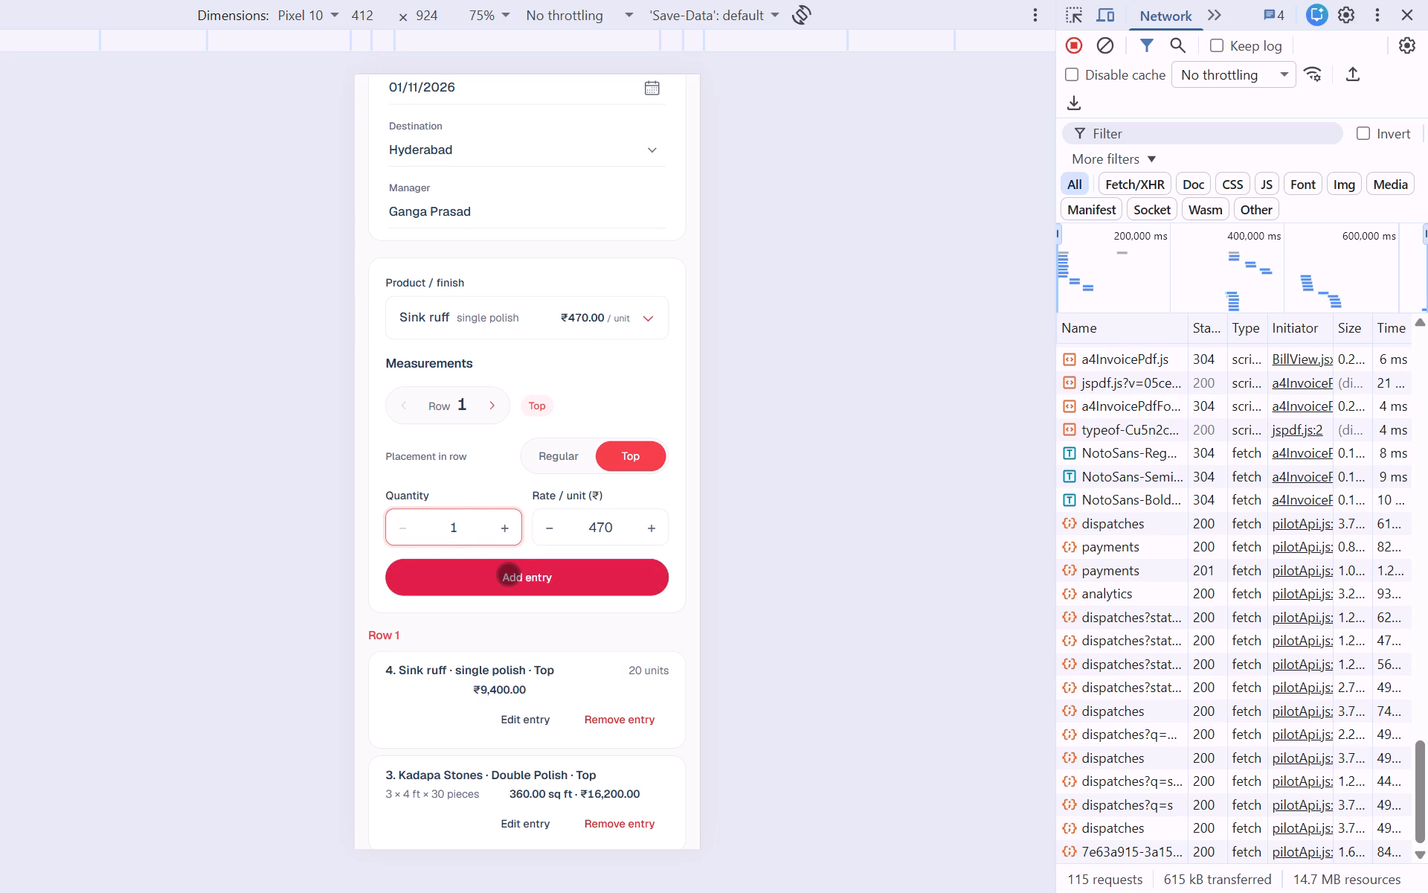
Create and save a new product named Sink with variant Unpolished, priced per unit at ₹400.
{"action": "left_click", "coordinate": [610, 321]}
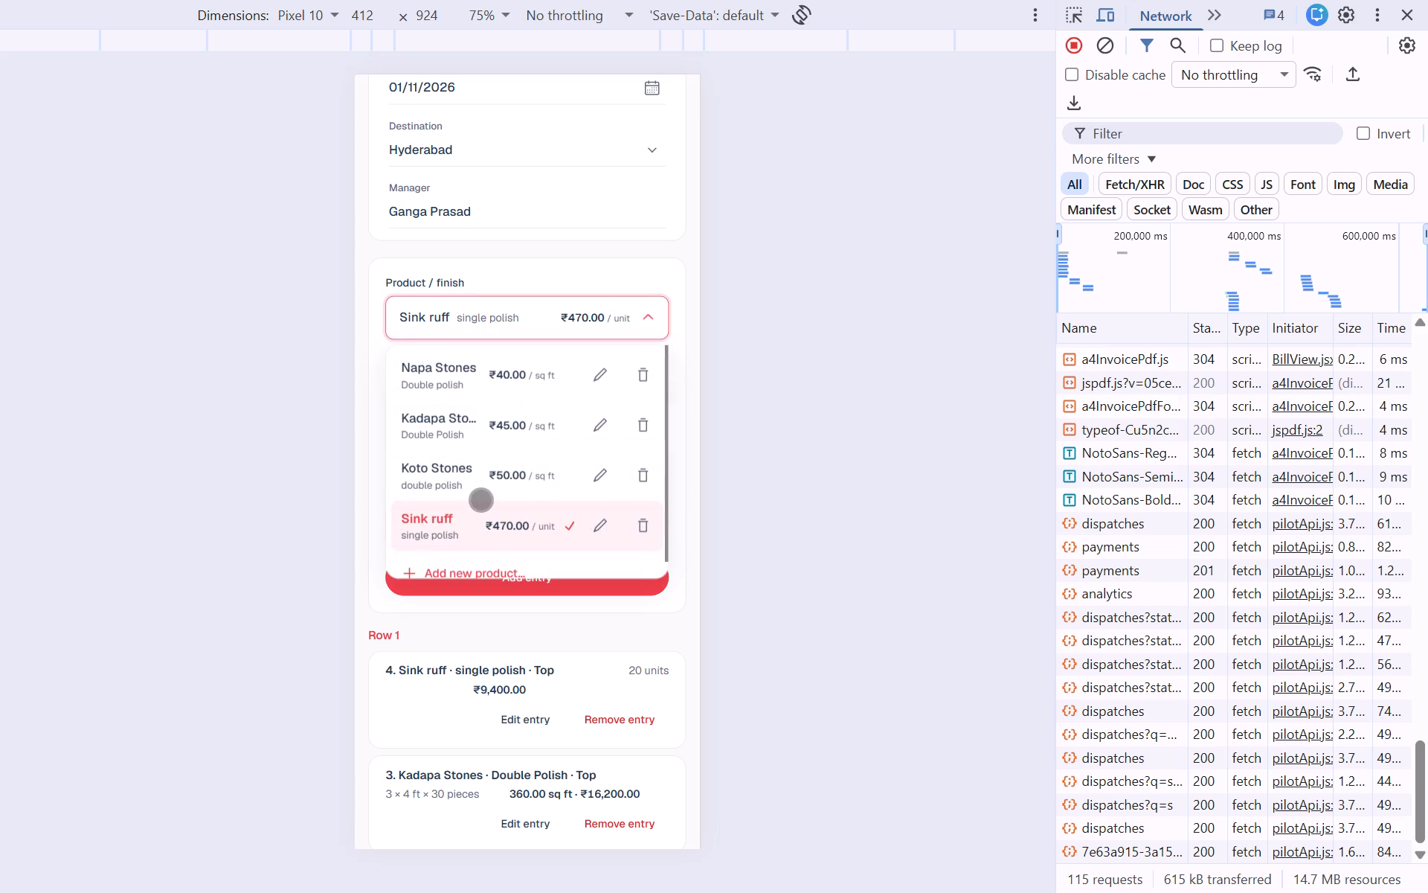
{"action": "left_click", "coordinate": [463, 563]}
{"action": "left_click", "coordinate": [495, 441]}
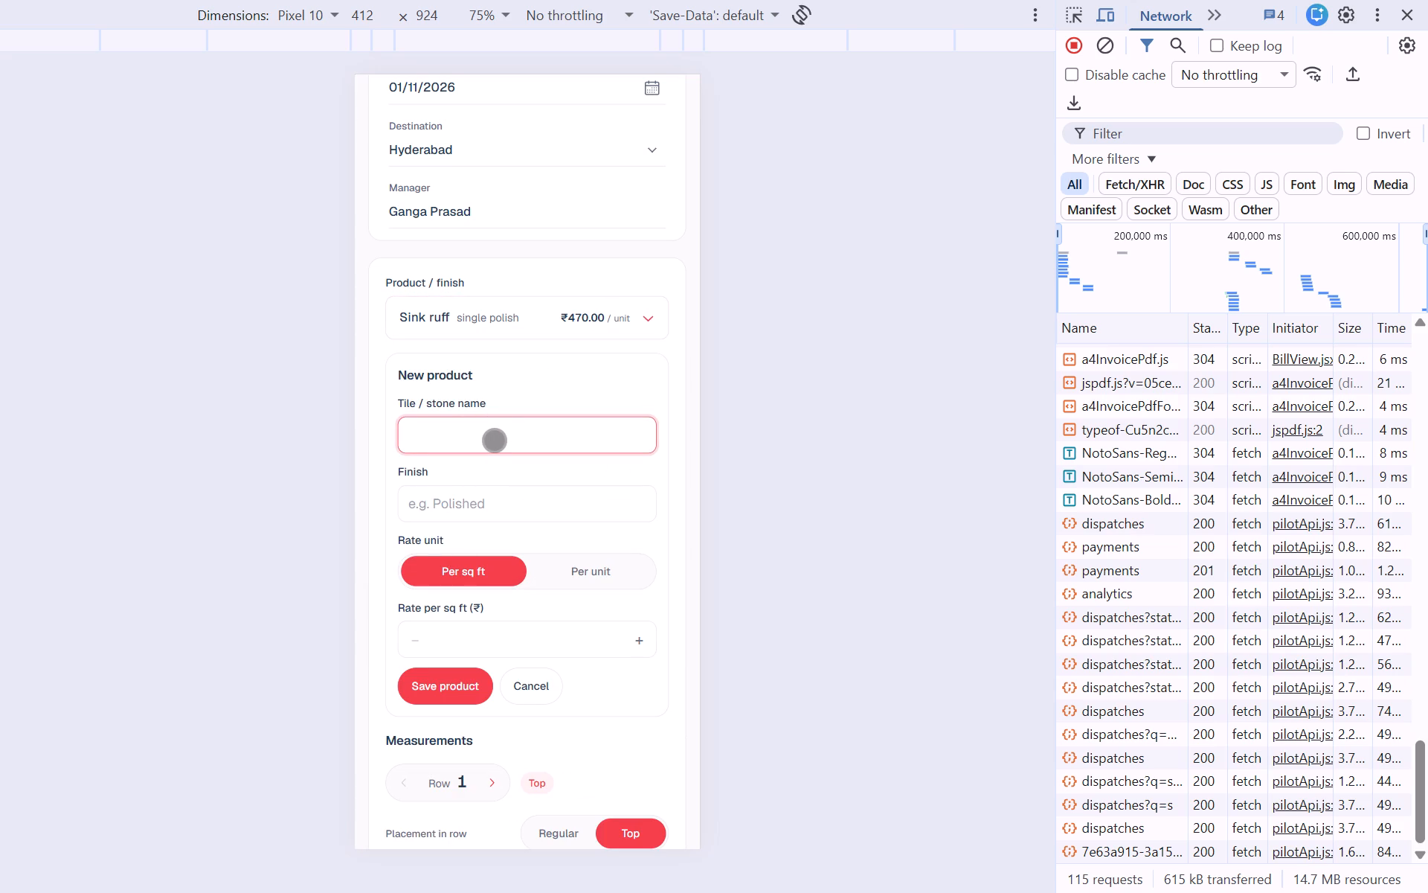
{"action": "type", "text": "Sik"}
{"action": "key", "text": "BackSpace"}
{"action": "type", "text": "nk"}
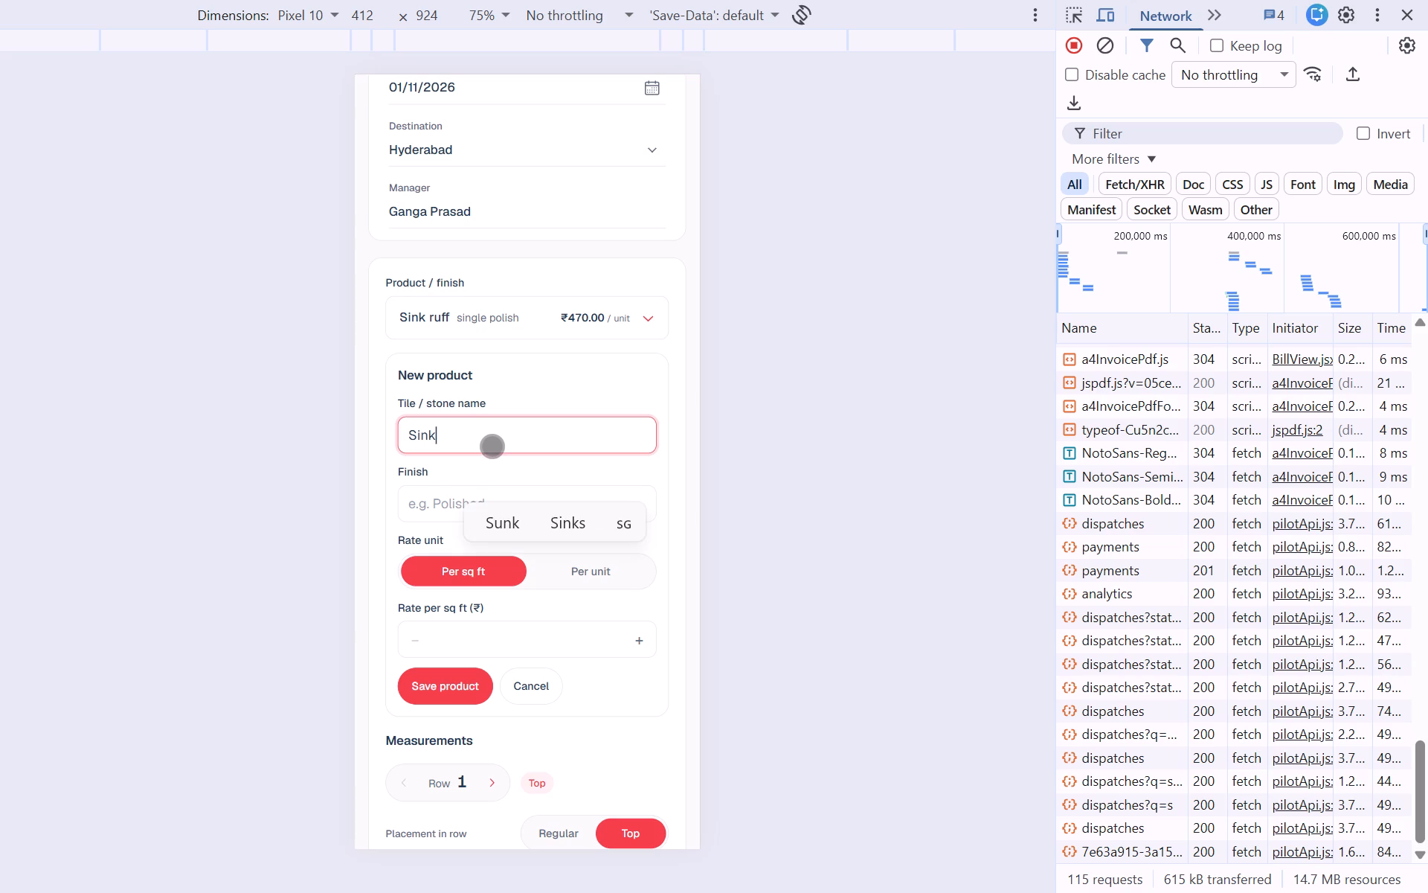
{"action": "left_click", "coordinate": [454, 493]}
{"action": "left_click", "coordinate": [440, 503]}
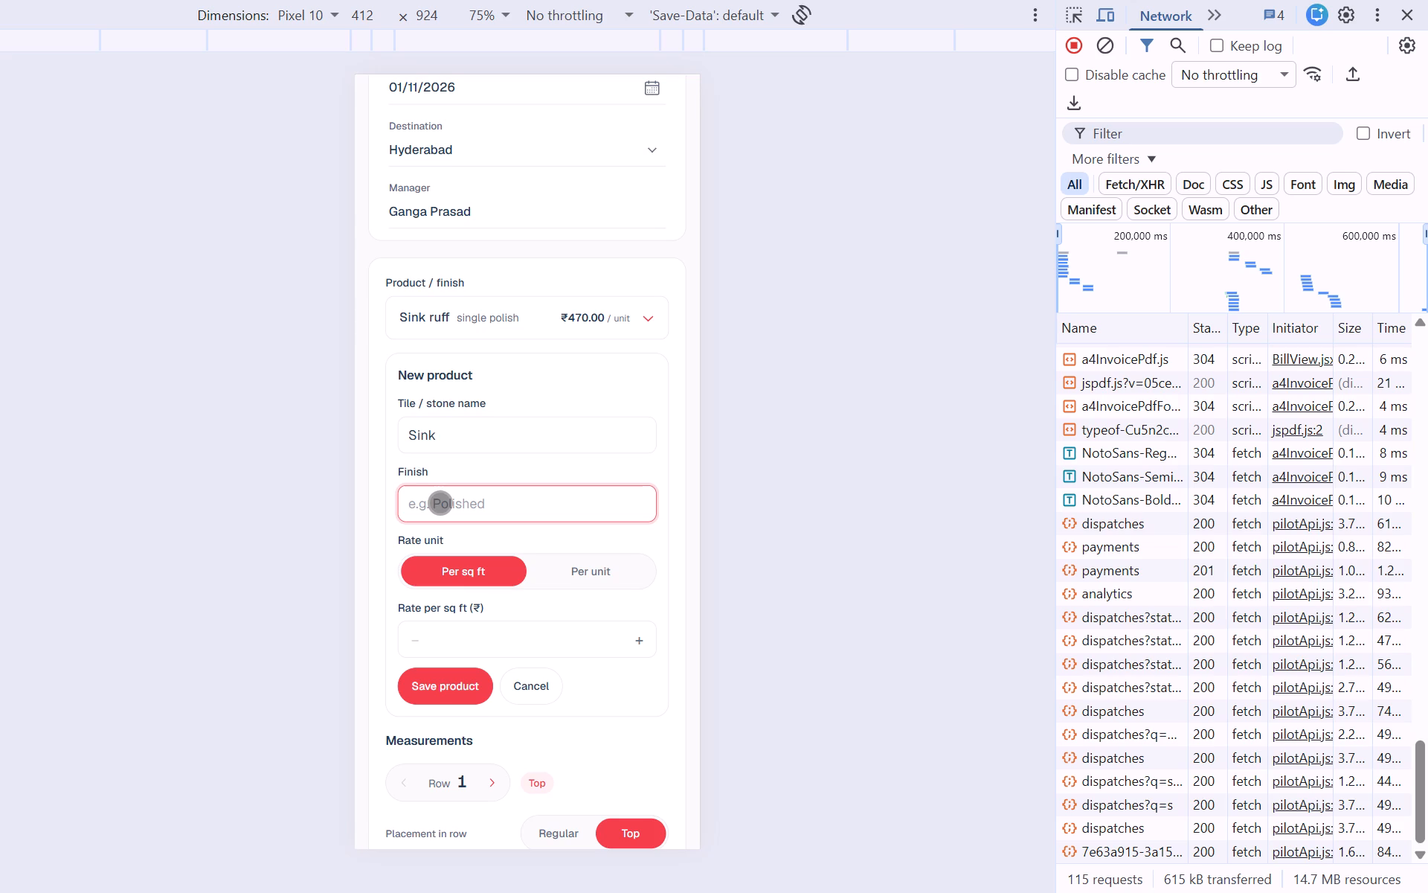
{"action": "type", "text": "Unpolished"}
{"action": "left_click", "coordinate": [590, 568]}
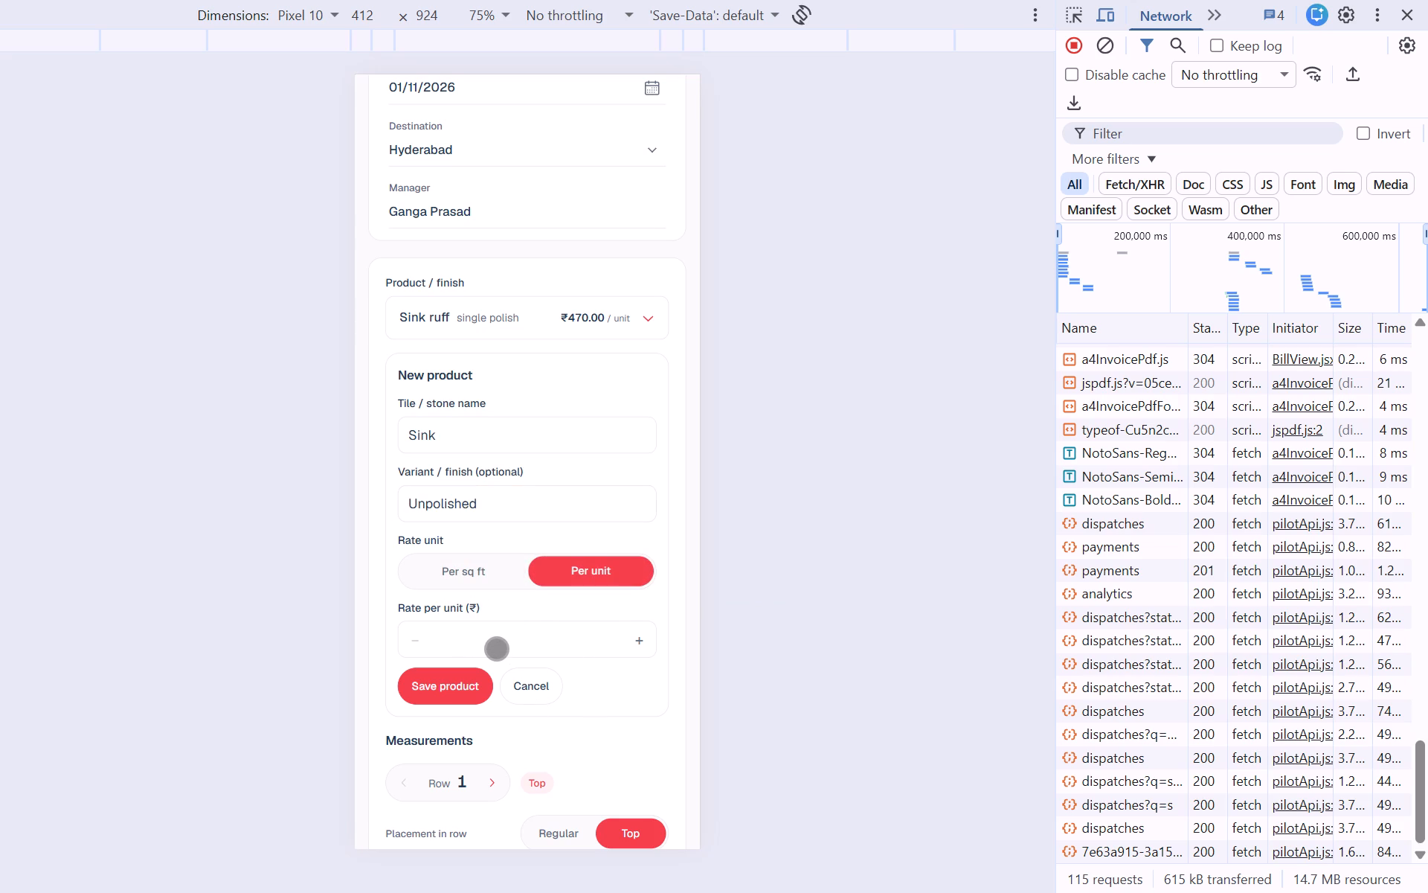
{"action": "left_click", "coordinate": [497, 649]}
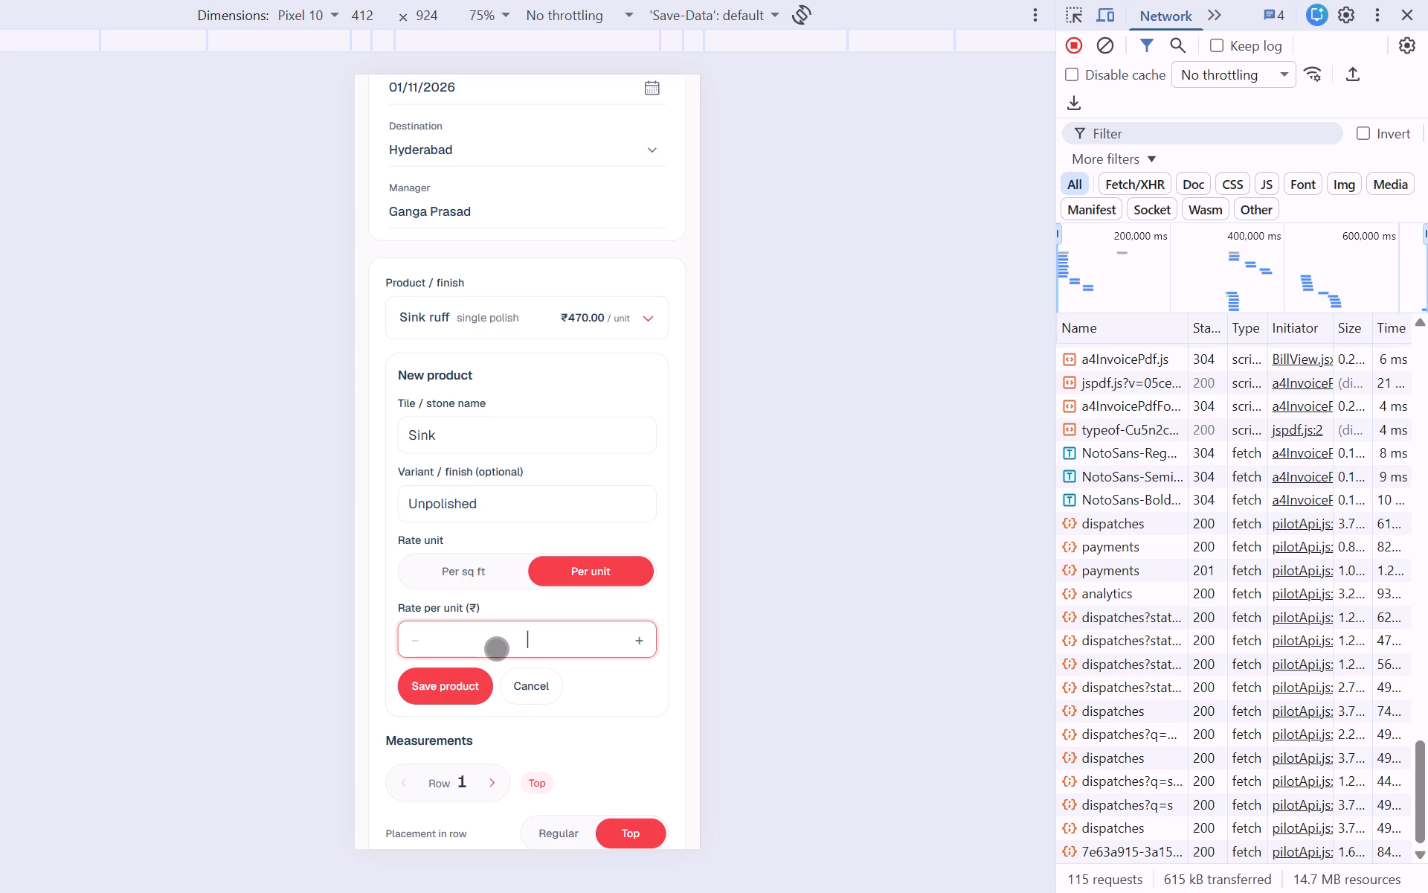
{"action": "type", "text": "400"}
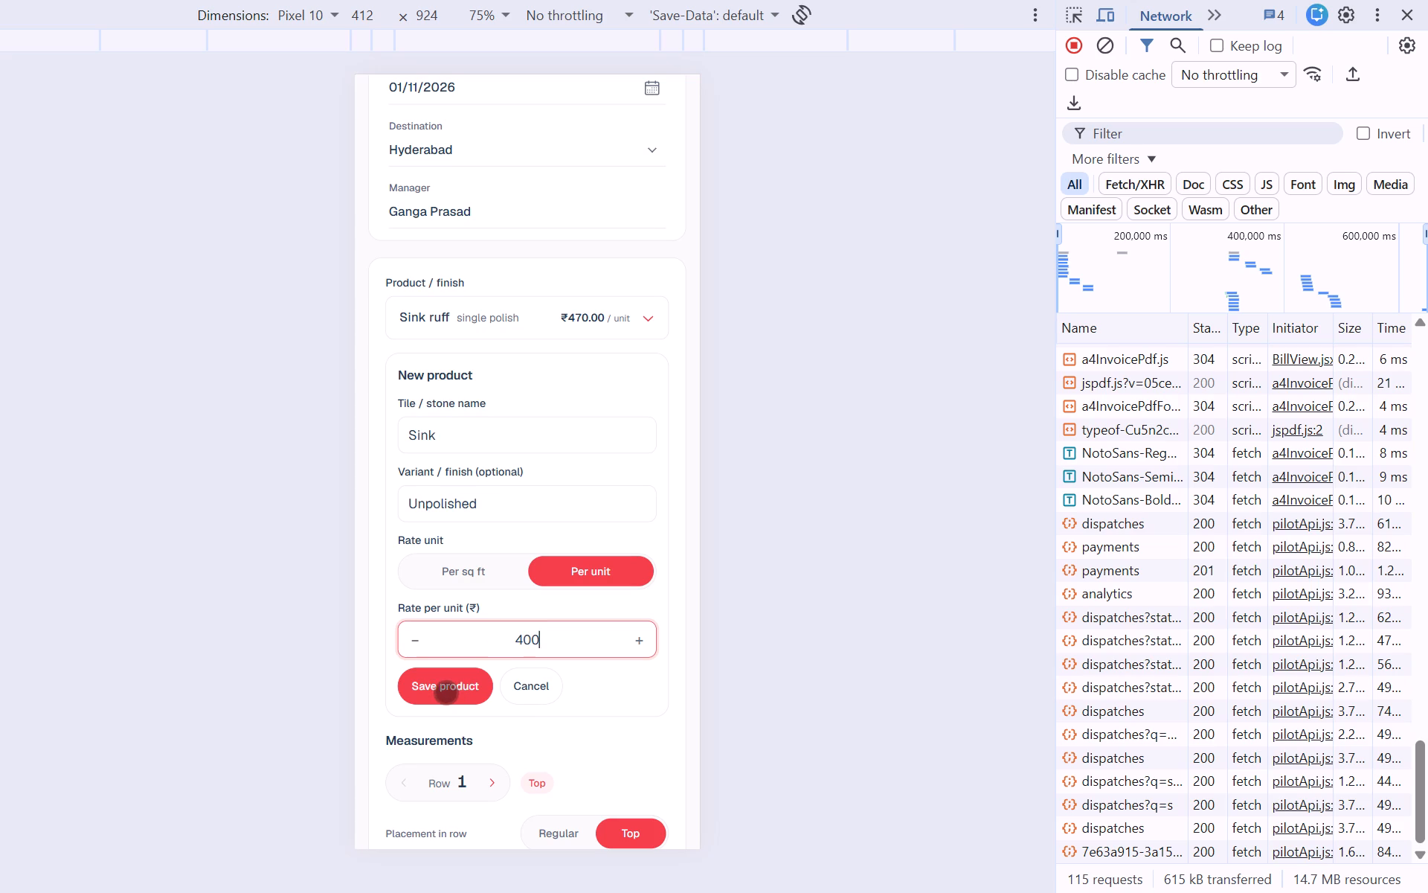
{"action": "left_click", "coordinate": [446, 693]}
Add an entry of 20 units of the unpolished Sink to Row 1 with Top placement.
{"action": "scroll", "coordinate": [588, 698], "scroll_direction": "down", "scroll_amount": 3}
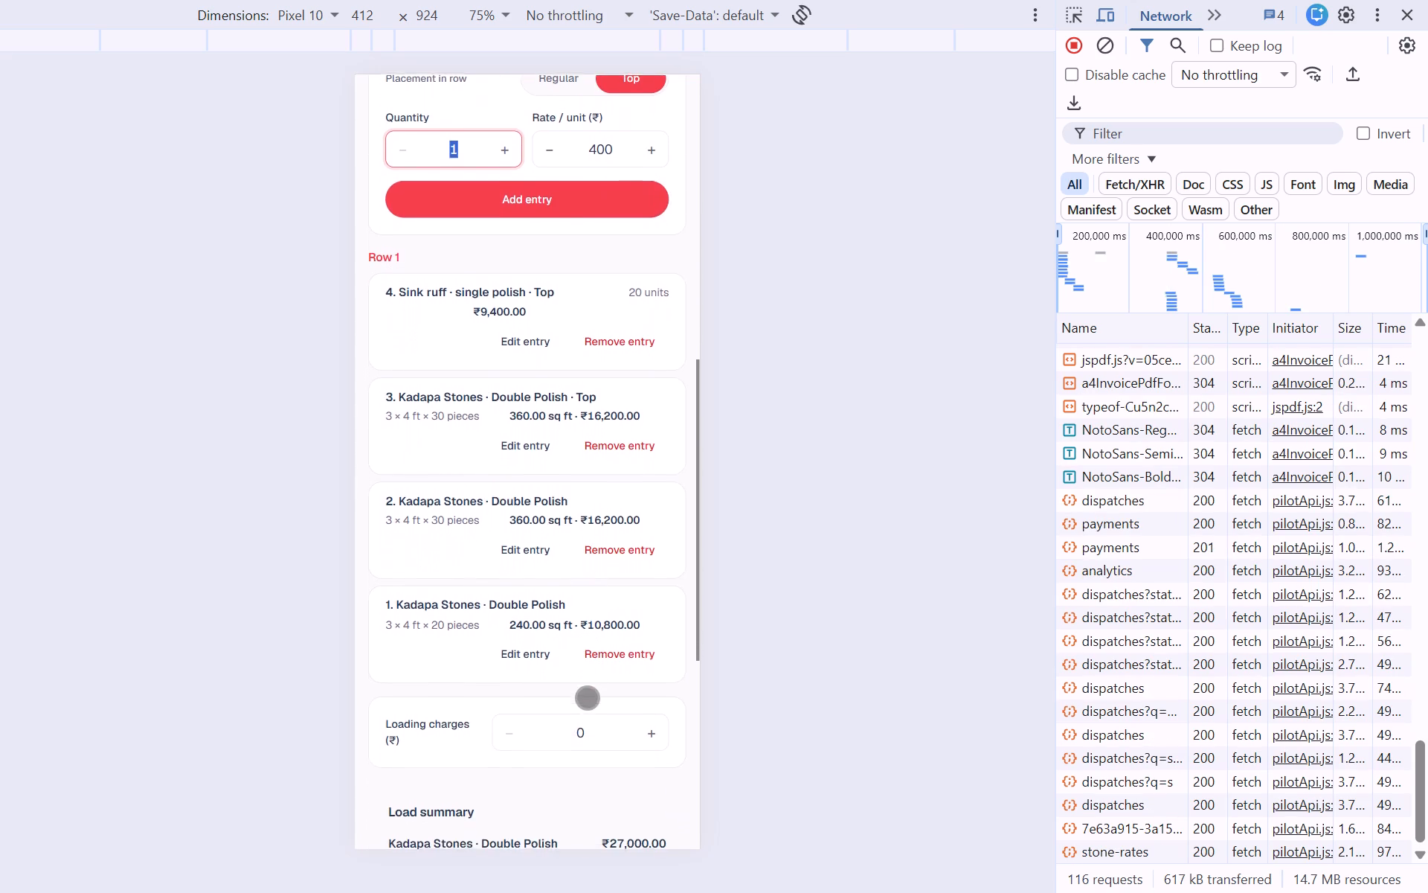
{"action": "scroll", "coordinate": [538, 516], "scroll_direction": "up", "scroll_amount": 3}
{"action": "scroll", "coordinate": [586, 519], "scroll_direction": "down", "scroll_amount": 1}
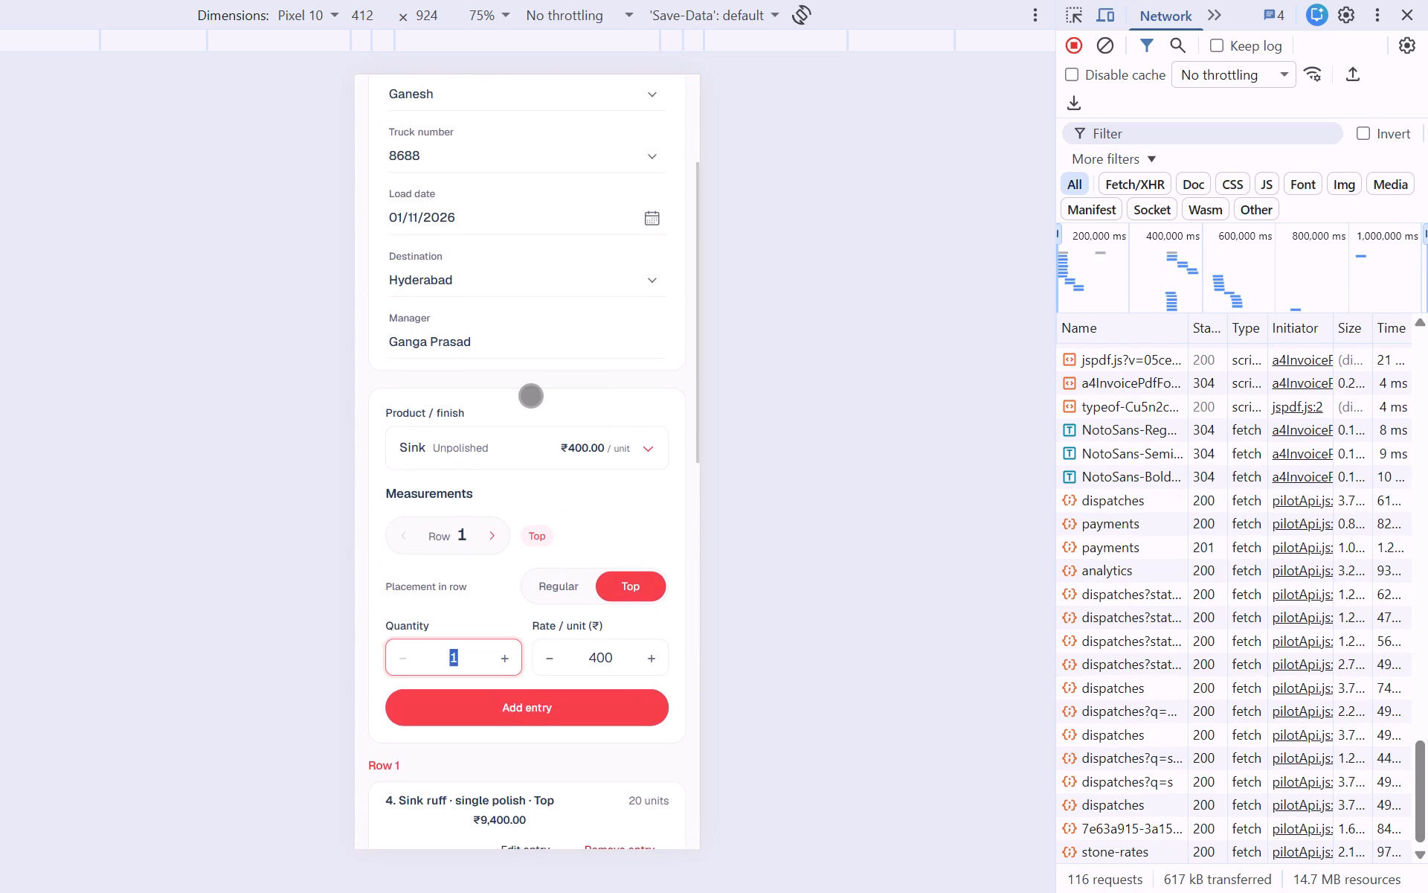
{"action": "scroll", "coordinate": [531, 396], "scroll_direction": "up", "scroll_amount": 1}
{"action": "scroll", "coordinate": [531, 396], "scroll_direction": "down", "scroll_amount": 1}
{"action": "left_click", "coordinate": [477, 615]}
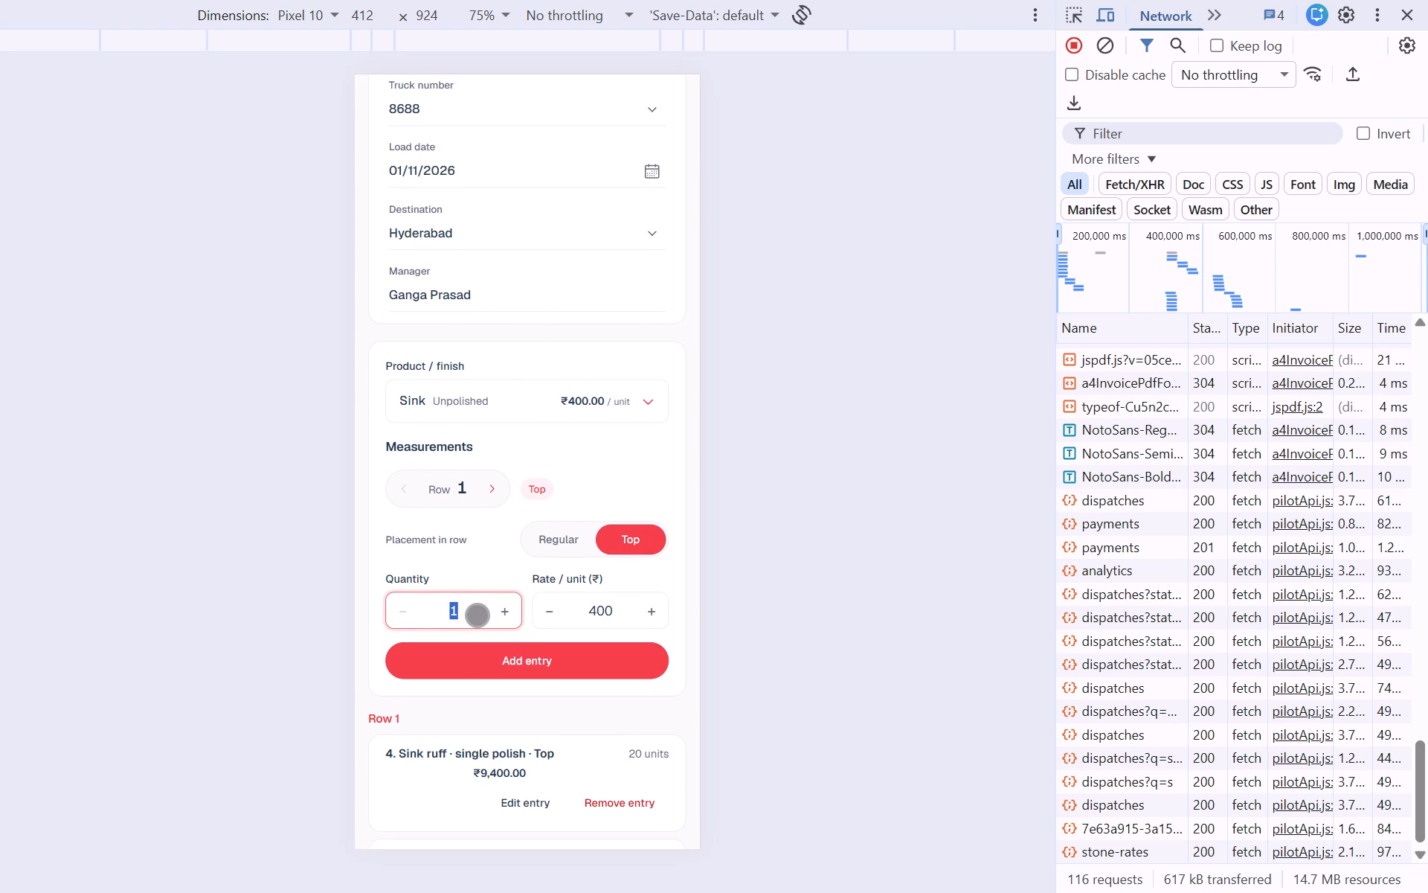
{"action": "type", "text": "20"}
{"action": "left_click", "coordinate": [533, 656]}
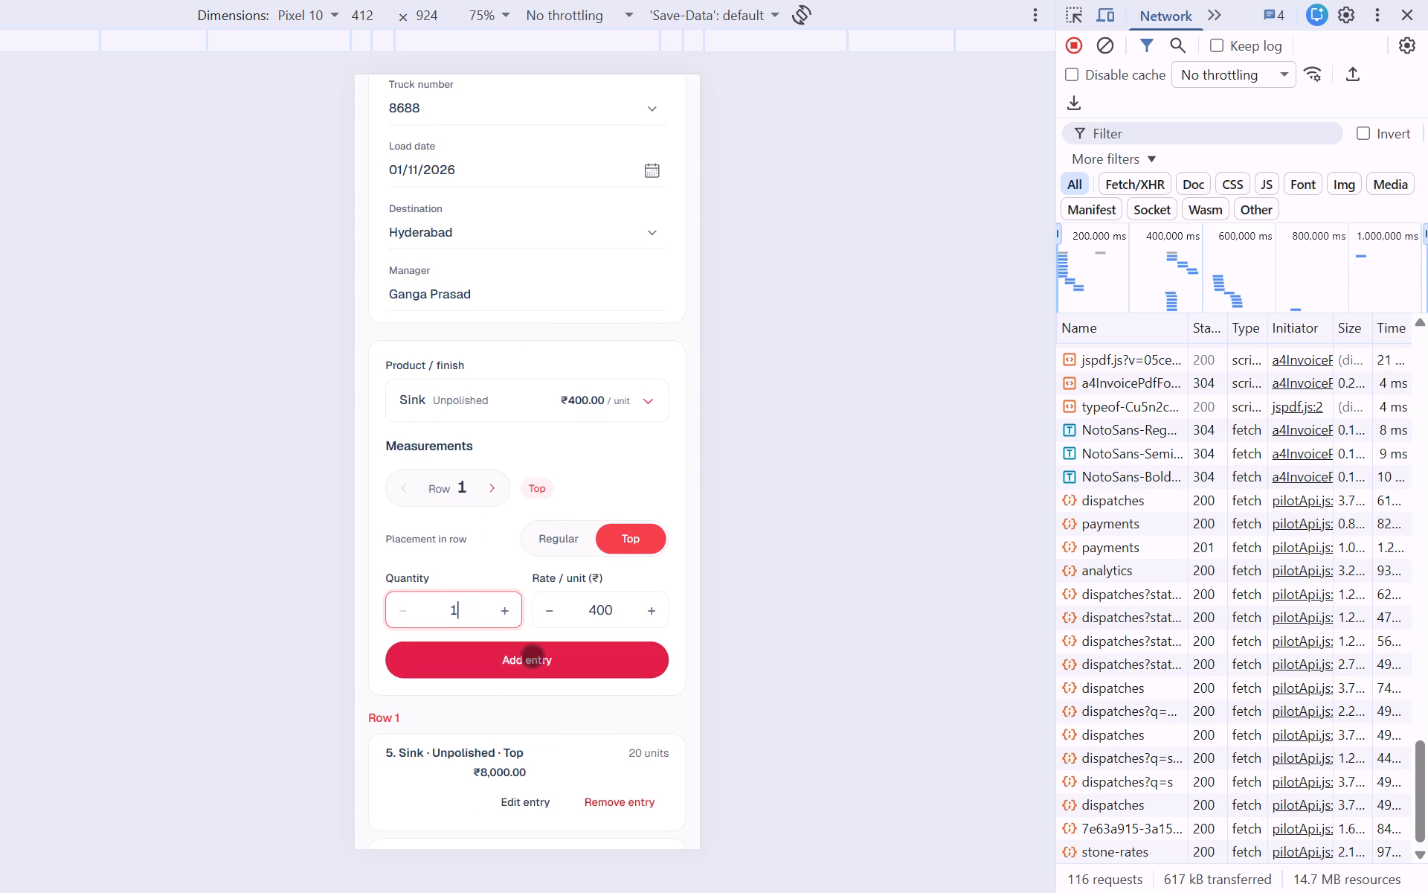
Review Ganesh's load with its Row 1 stone and sink entries and proceed from the review to the load bill.
{"action": "scroll", "coordinate": [556, 720], "scroll_direction": "down", "scroll_amount": 1}
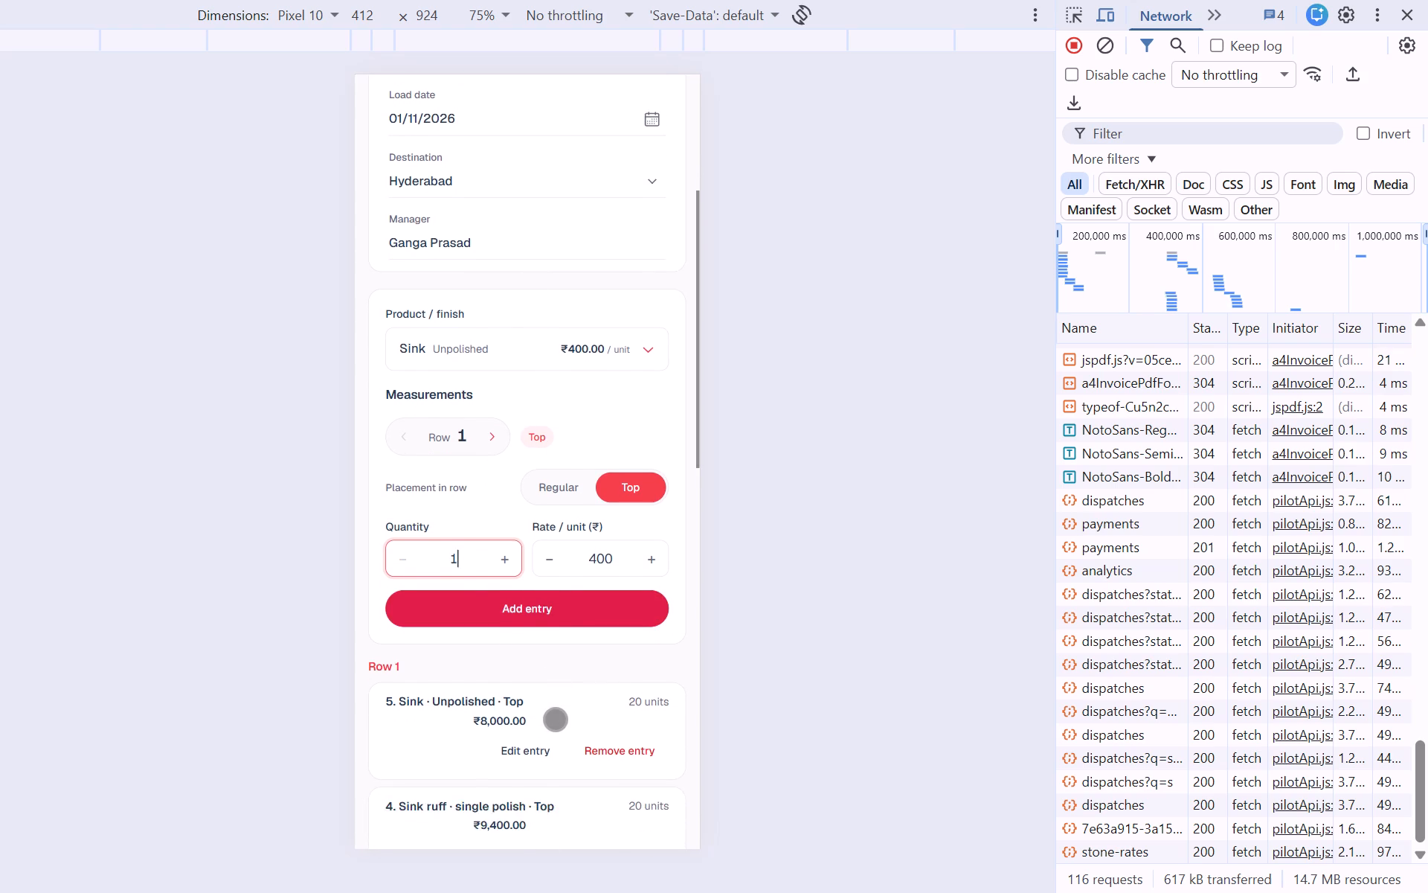
{"action": "scroll", "coordinate": [556, 720], "scroll_direction": "down", "scroll_amount": 11}
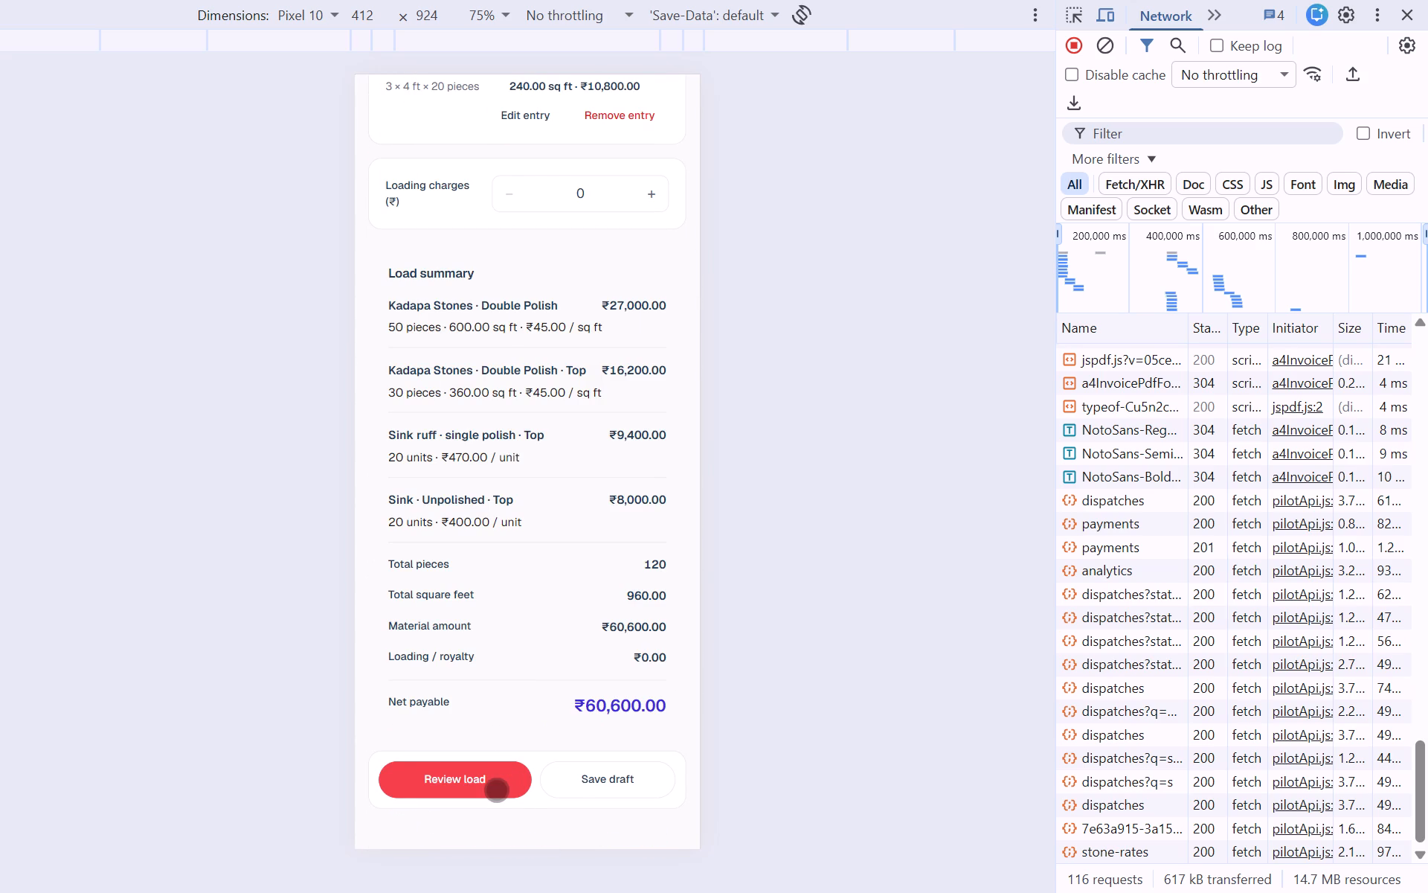
{"action": "left_click", "coordinate": [518, 786]}
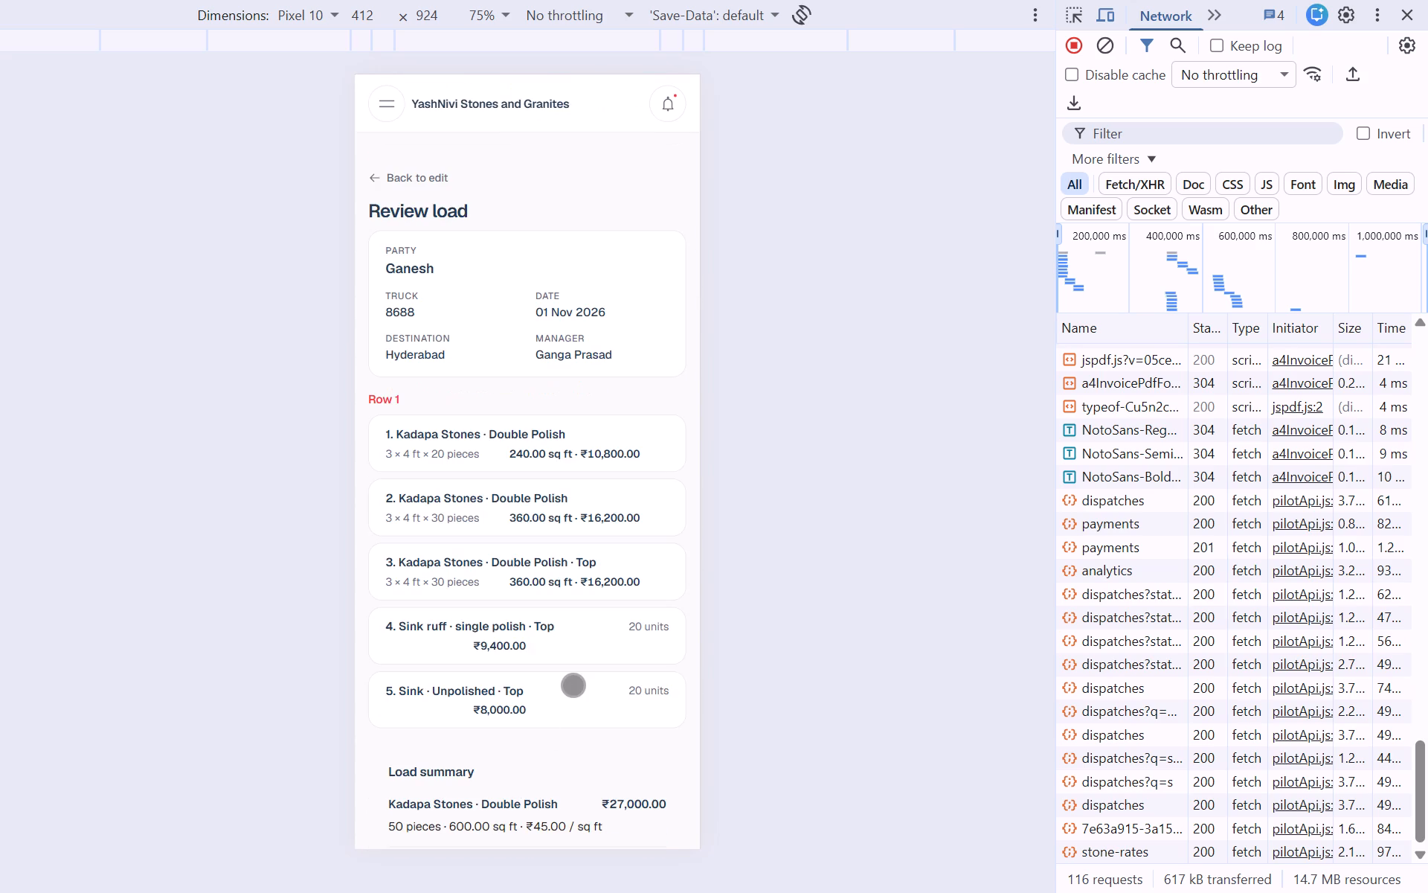
{"action": "scroll", "coordinate": [573, 685], "scroll_direction": "down", "scroll_amount": 7}
{"action": "left_click", "coordinate": [482, 770]}
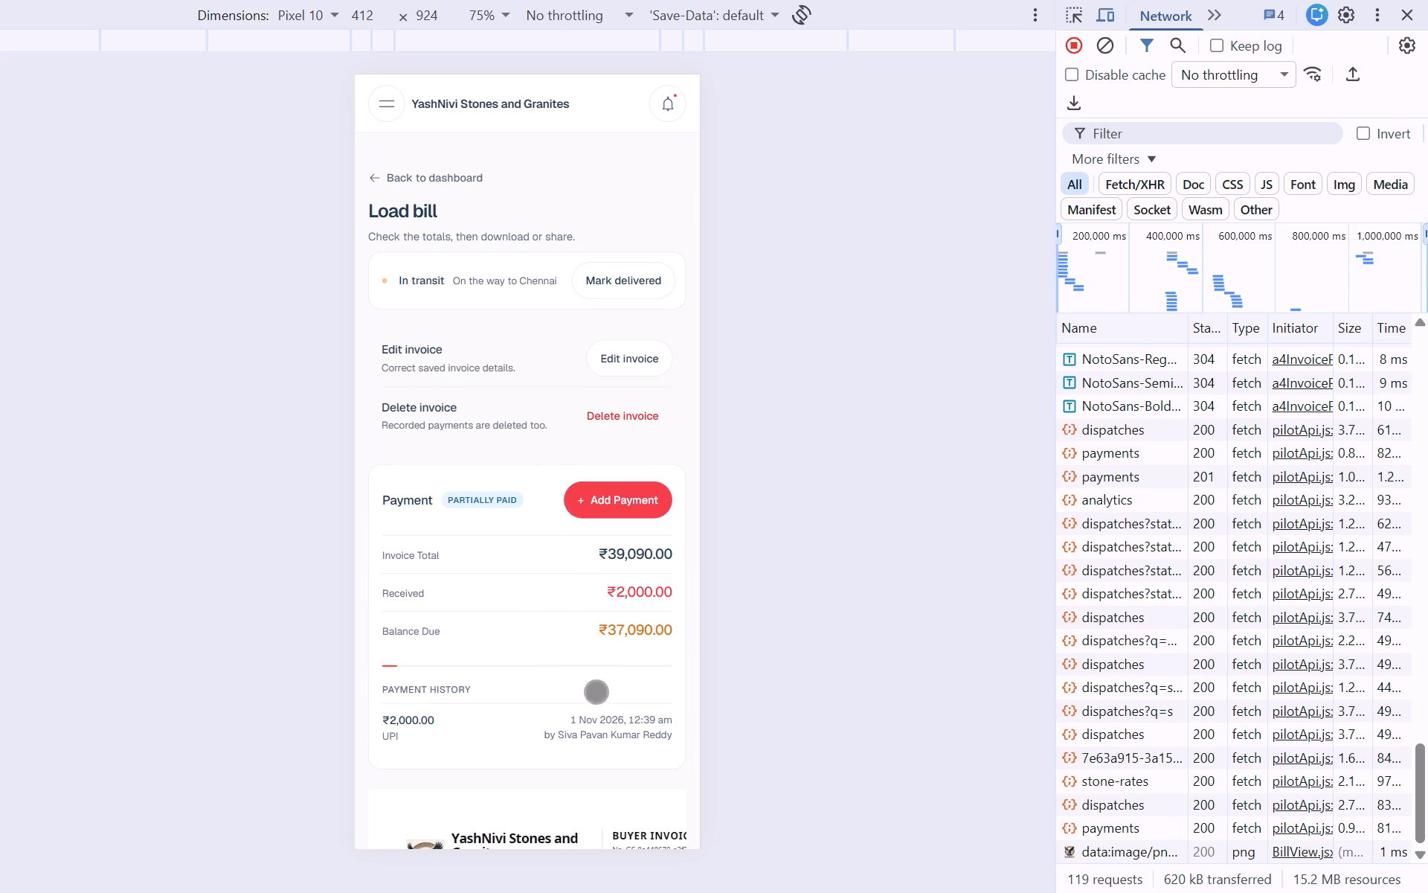
Examine the load bill's payment section, the buyer invoice preview across its full width, and the export options.
{"action": "scroll", "coordinate": [582, 714], "scroll_direction": "down", "scroll_amount": 1}
{"action": "scroll", "coordinate": [602, 597], "scroll_direction": "down", "scroll_amount": 1}
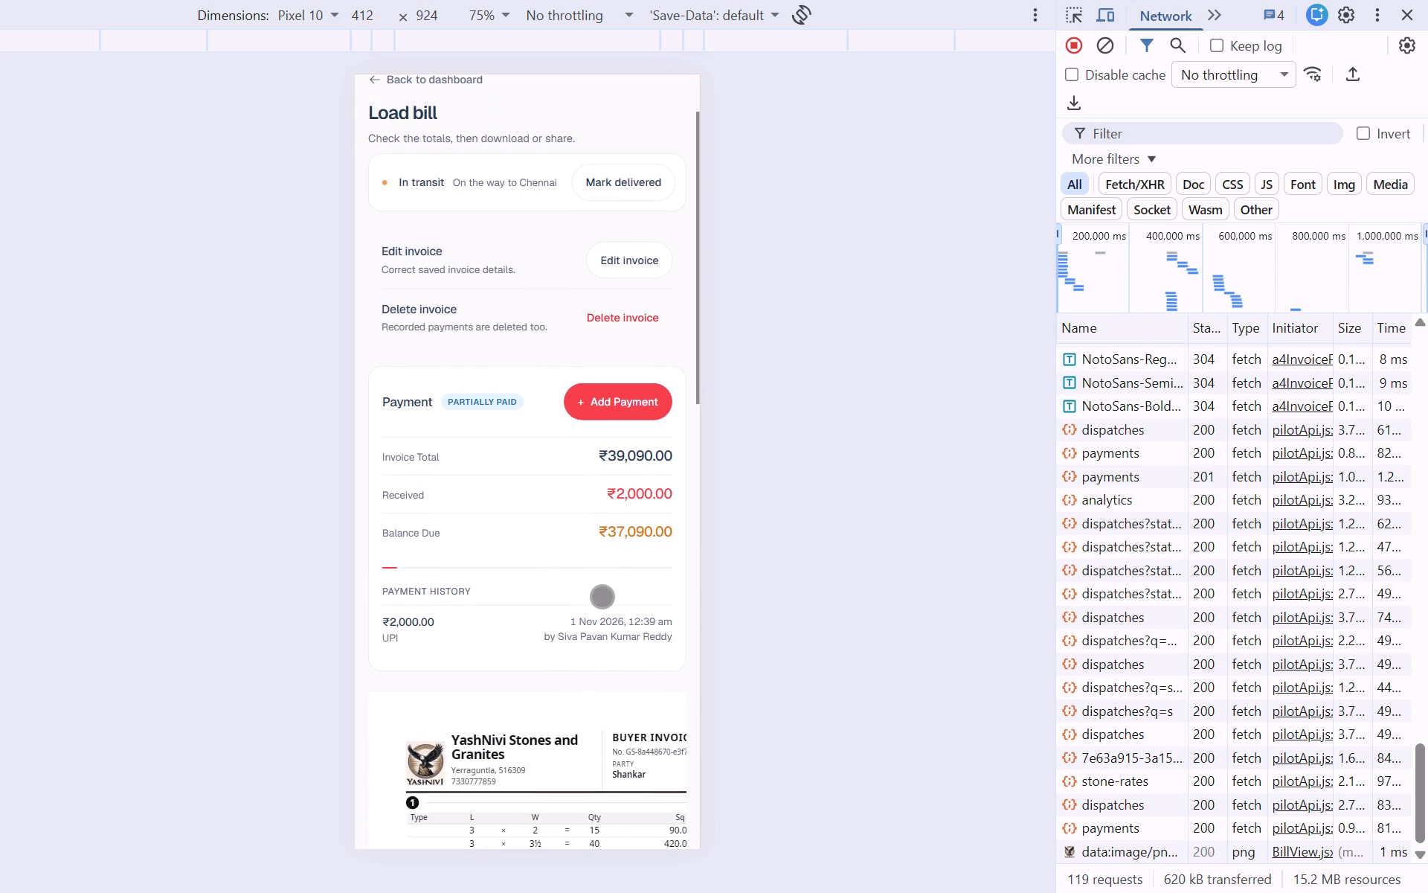
{"action": "scroll", "coordinate": [570, 682], "scroll_direction": "down", "scroll_amount": 1}
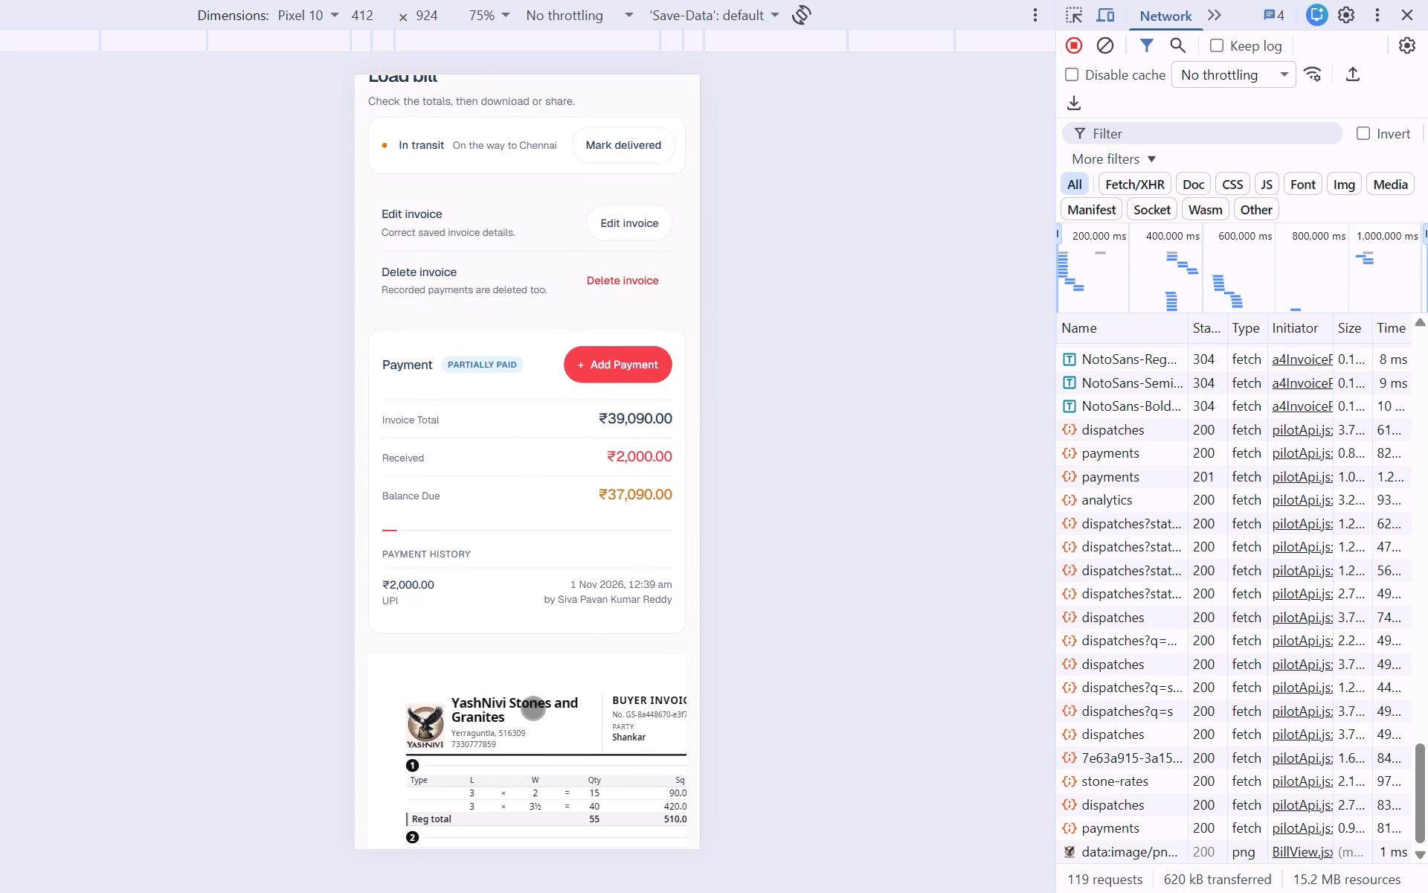
{"action": "scroll", "coordinate": [533, 708], "scroll_direction": "down", "scroll_amount": 5}
{"action": "scroll", "coordinate": [547, 470], "scroll_direction": "left", "scroll_amount": 2}
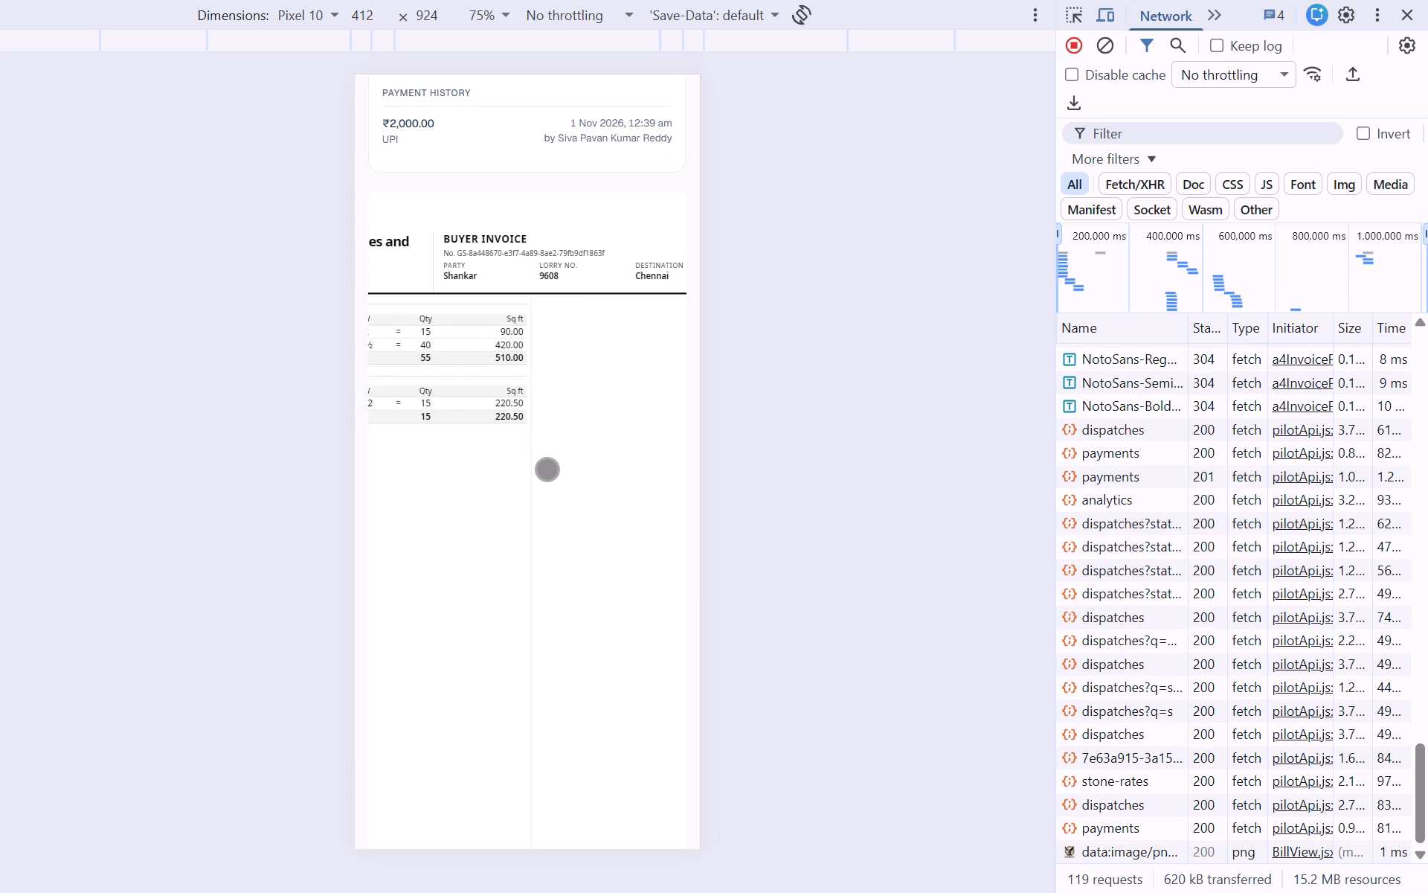
{"action": "scroll", "coordinate": [547, 470], "scroll_direction": "right", "scroll_amount": 3}
{"action": "scroll", "coordinate": [547, 470], "scroll_direction": "down", "scroll_amount": 7}
{"action": "scroll", "coordinate": [547, 470], "scroll_direction": "up", "scroll_amount": 1}
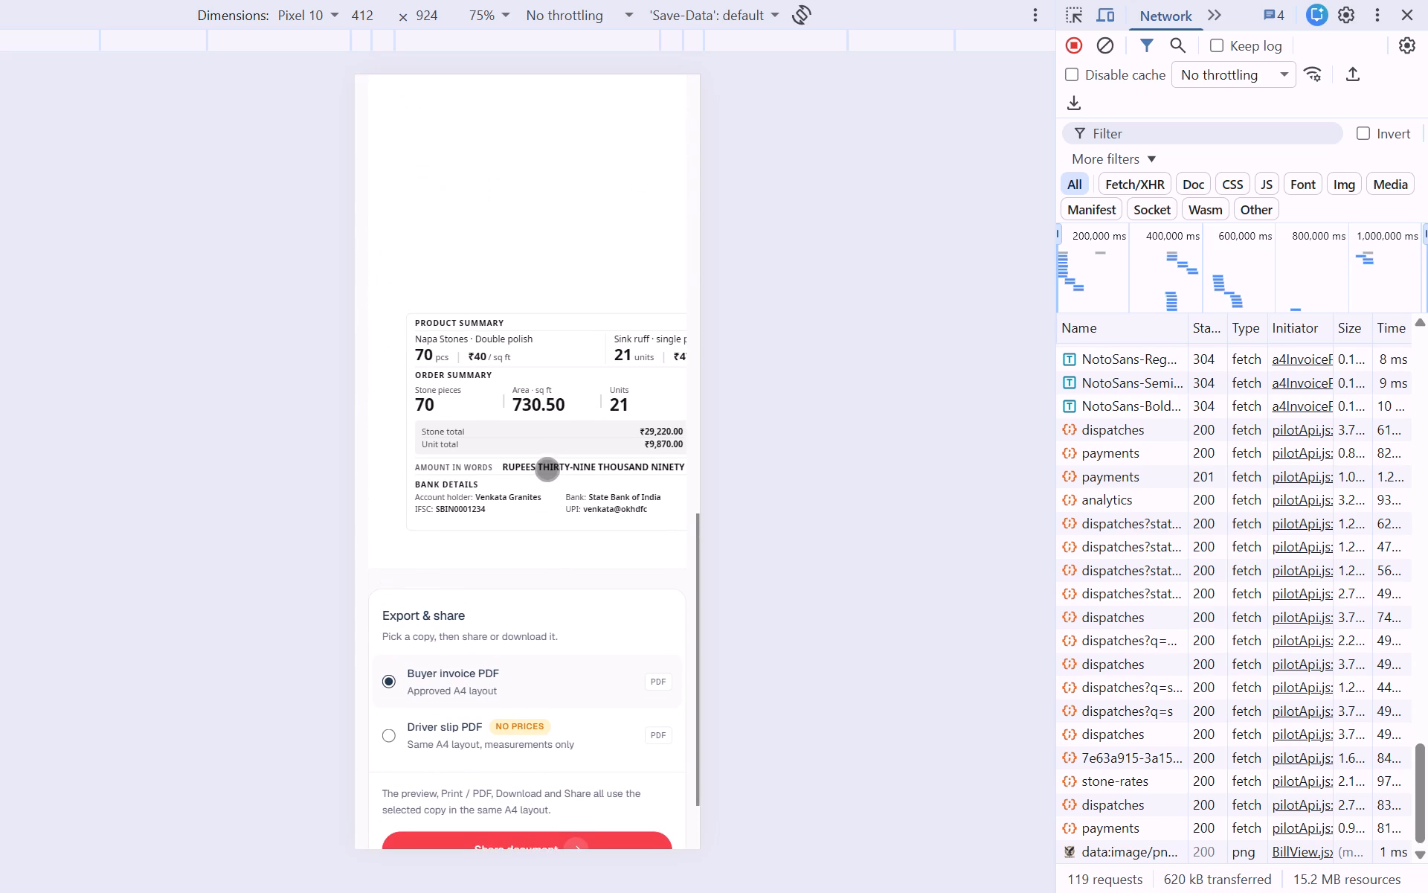
{"action": "scroll", "coordinate": [619, 394], "scroll_direction": "up", "scroll_amount": 1}
{"action": "scroll", "coordinate": [619, 394], "scroll_direction": "left", "scroll_amount": 4}
{"action": "scroll", "coordinate": [619, 394], "scroll_direction": "right", "scroll_amount": 2}
{"action": "scroll", "coordinate": [623, 521], "scroll_direction": "left", "scroll_amount": 1}
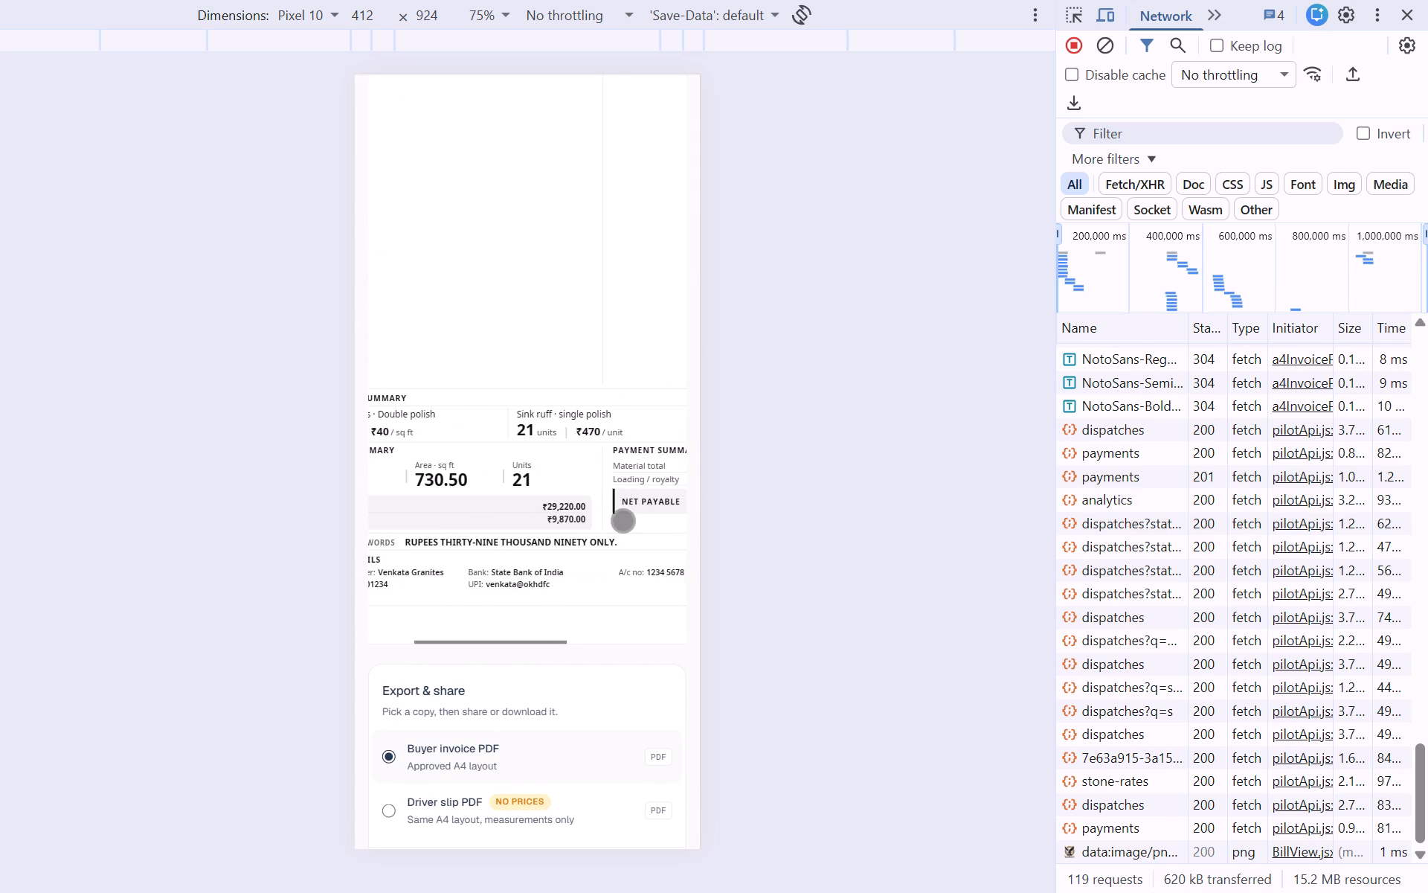
{"action": "scroll", "coordinate": [599, 524], "scroll_direction": "up", "scroll_amount": 8}
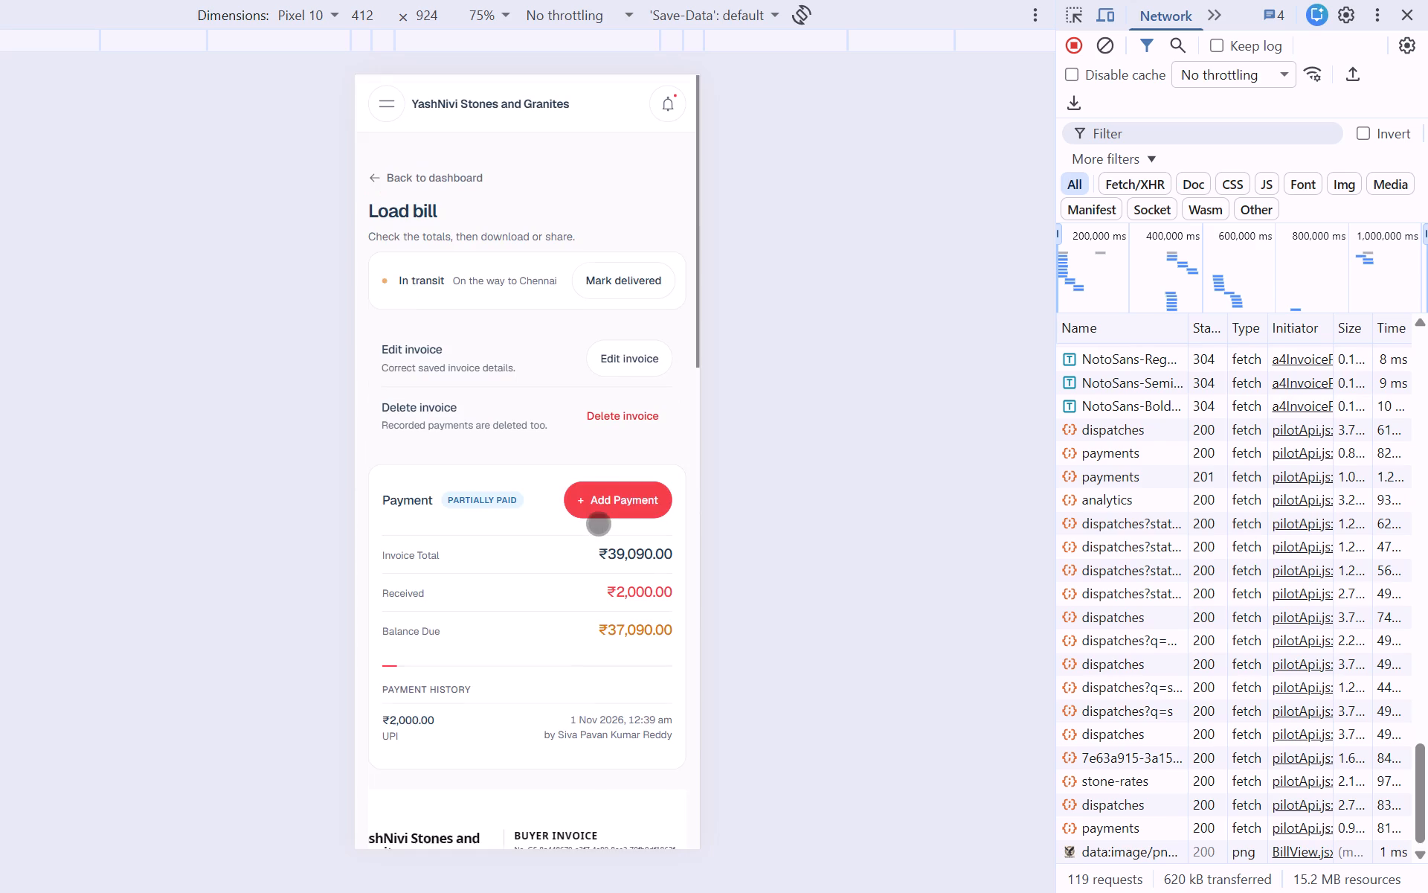
Return to the dashboard and examine its drafts, loads on the road, 30-day payment charts, party breakdown and billing insights.
{"action": "left_click", "coordinate": [393, 170]}
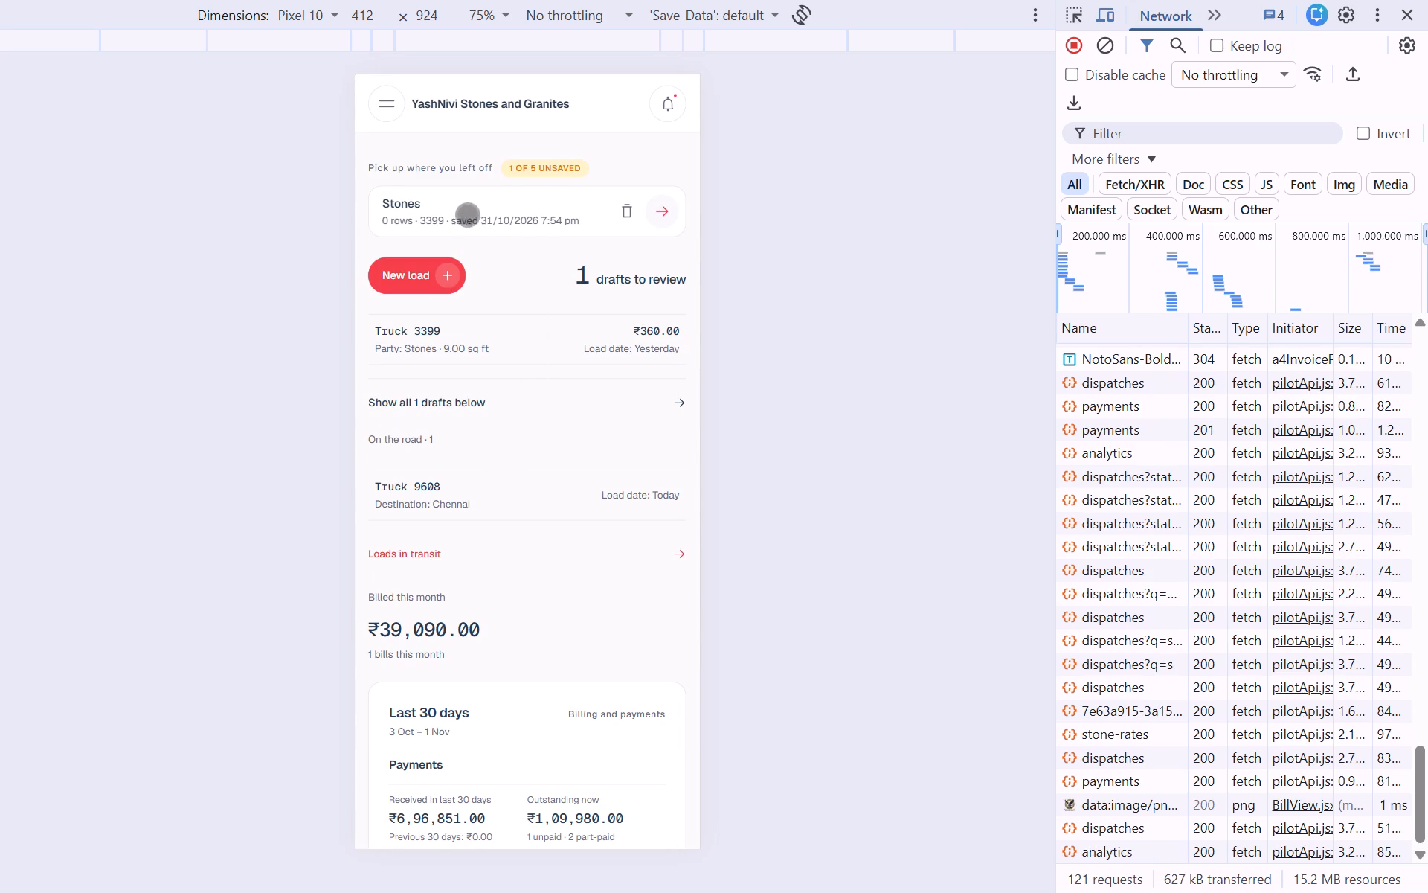
{"action": "scroll", "coordinate": [541, 391], "scroll_direction": "down", "scroll_amount": 4}
{"action": "scroll", "coordinate": [541, 391], "scroll_direction": "up", "scroll_amount": 1}
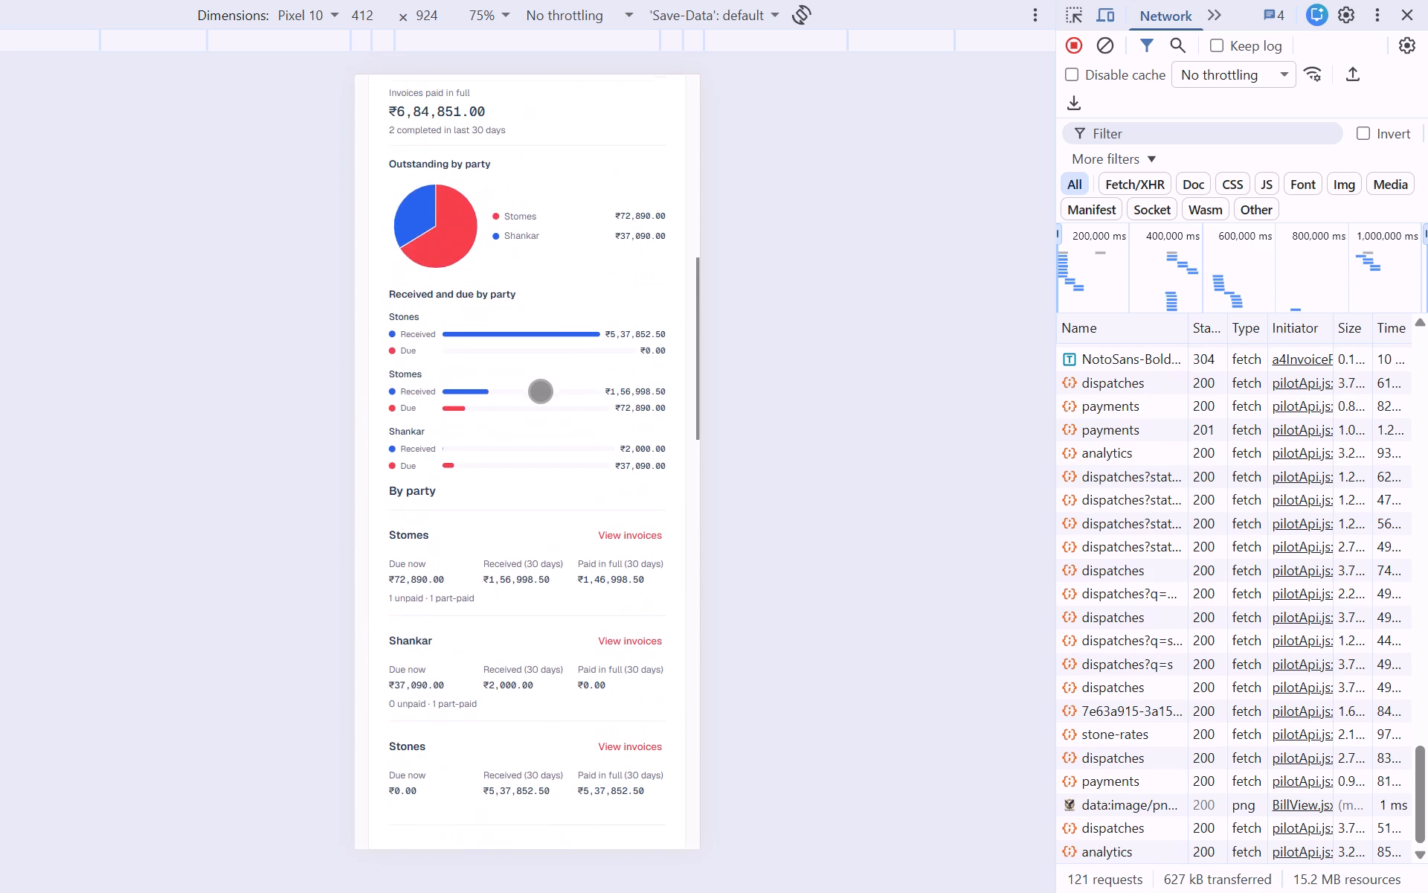
{"action": "scroll", "coordinate": [541, 391], "scroll_direction": "up", "scroll_amount": 1}
{"action": "scroll", "coordinate": [532, 277], "scroll_direction": "up", "scroll_amount": 4}
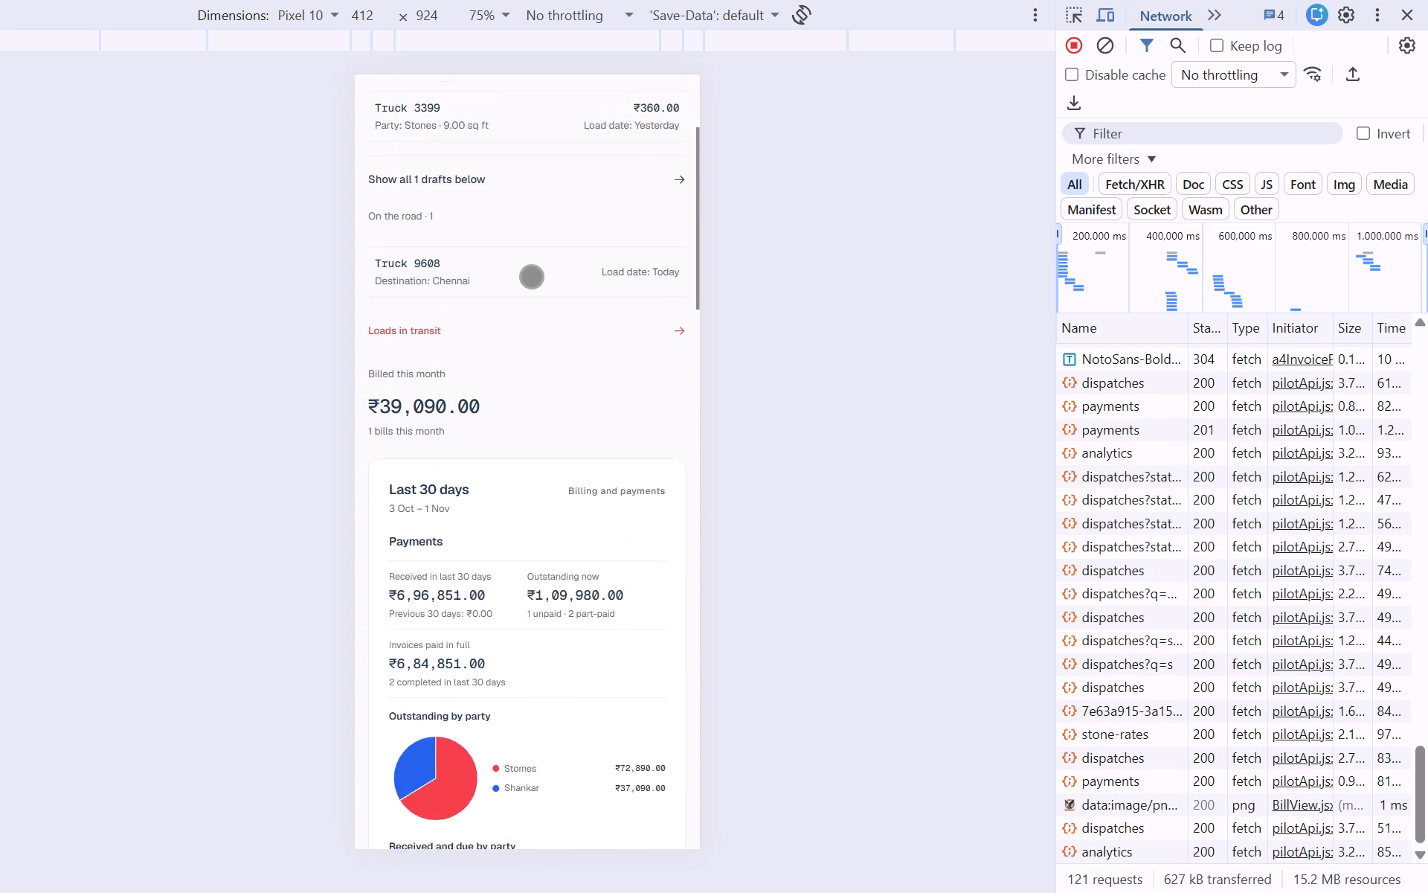
{"action": "scroll", "coordinate": [532, 277], "scroll_direction": "up", "scroll_amount": 1}
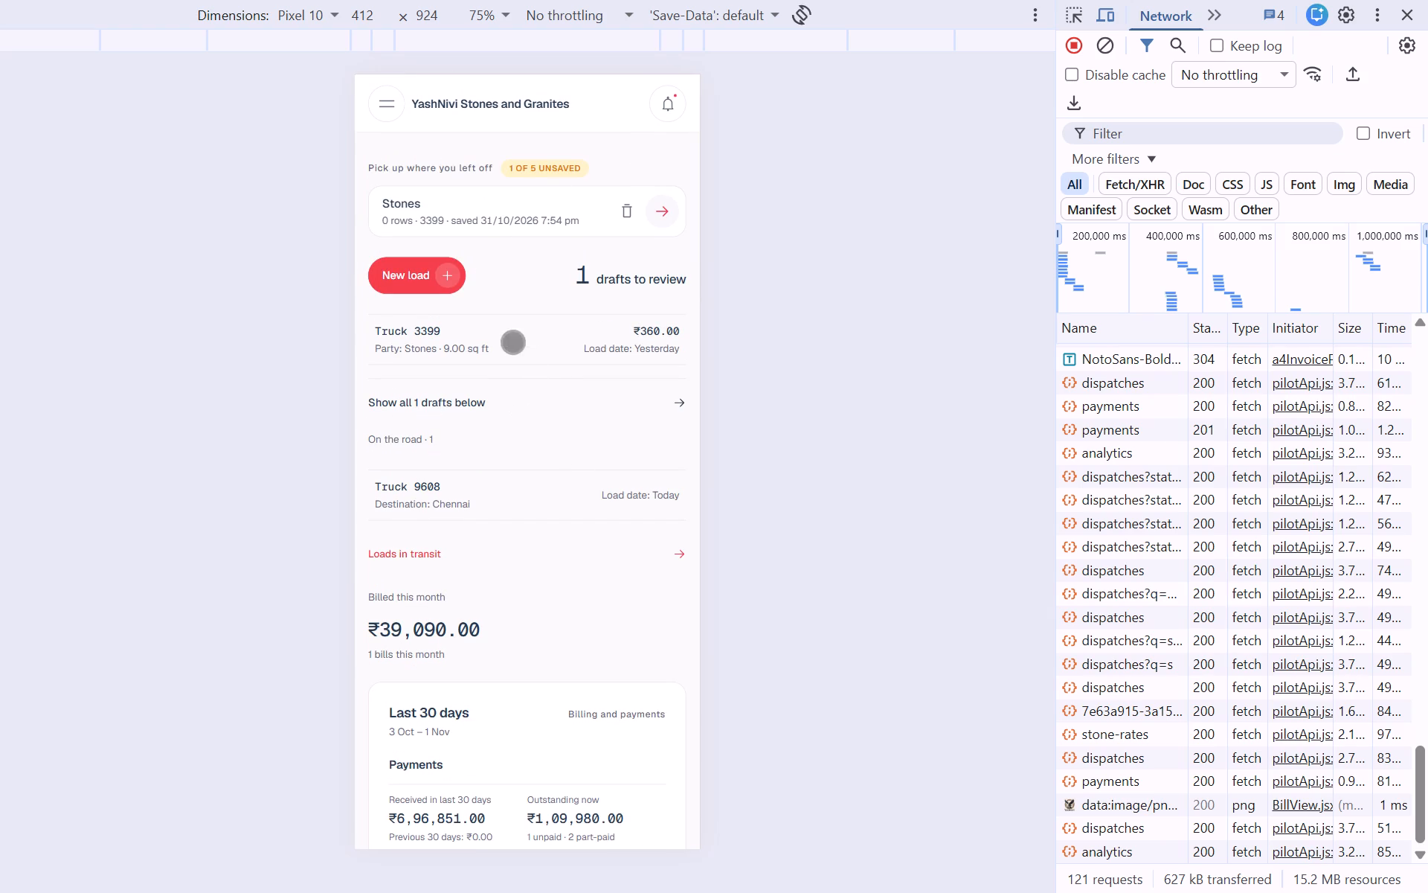
{"action": "scroll", "coordinate": [553, 540], "scroll_direction": "down", "scroll_amount": 8}
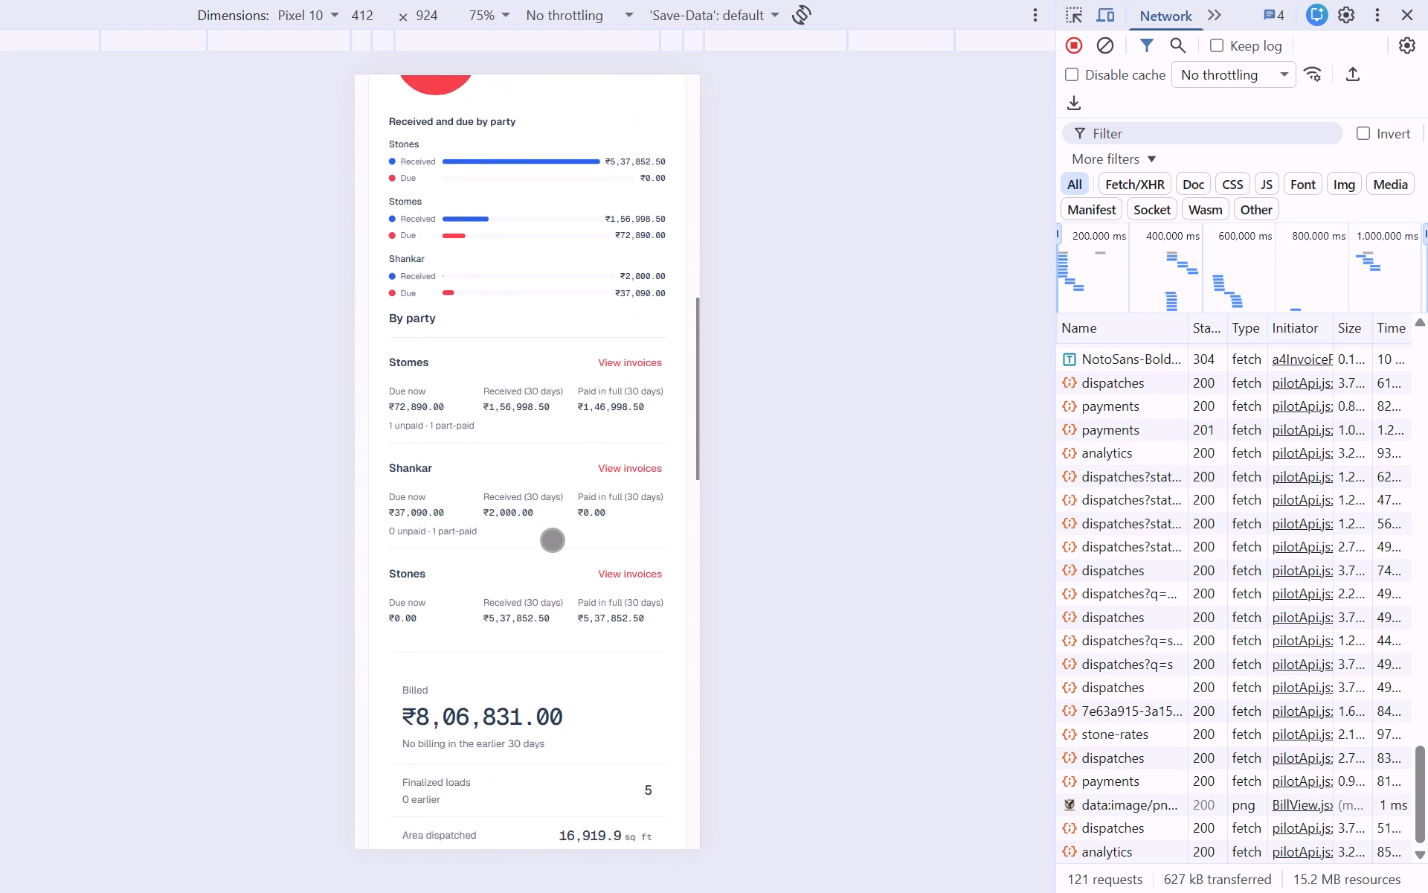
{"action": "scroll", "coordinate": [544, 385], "scroll_direction": "down", "scroll_amount": 4}
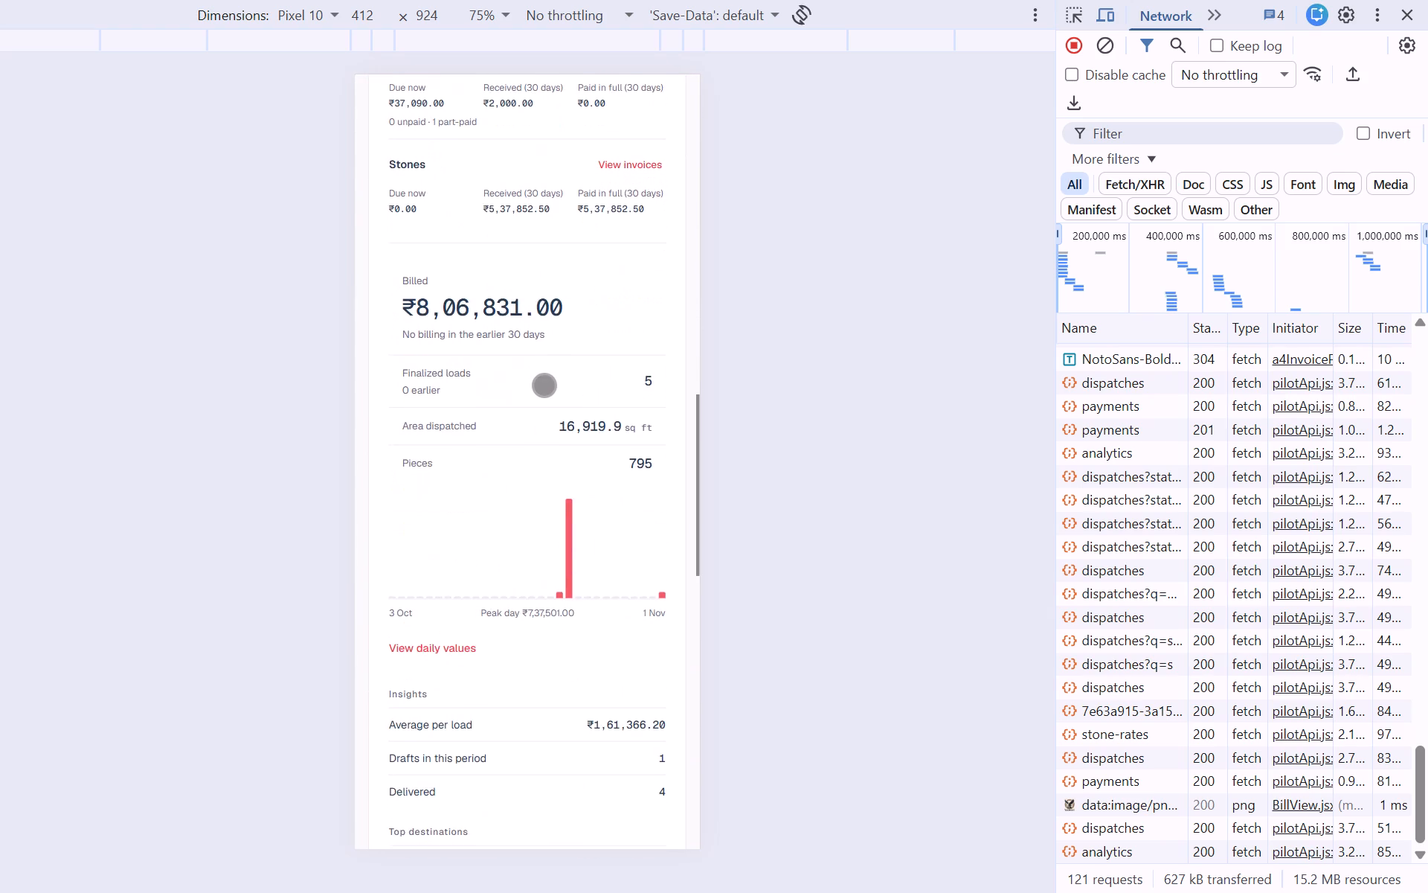
{"action": "scroll", "coordinate": [544, 385], "scroll_direction": "up", "scroll_amount": 2}
{"action": "scroll", "coordinate": [527, 317], "scroll_direction": "up", "scroll_amount": 1}
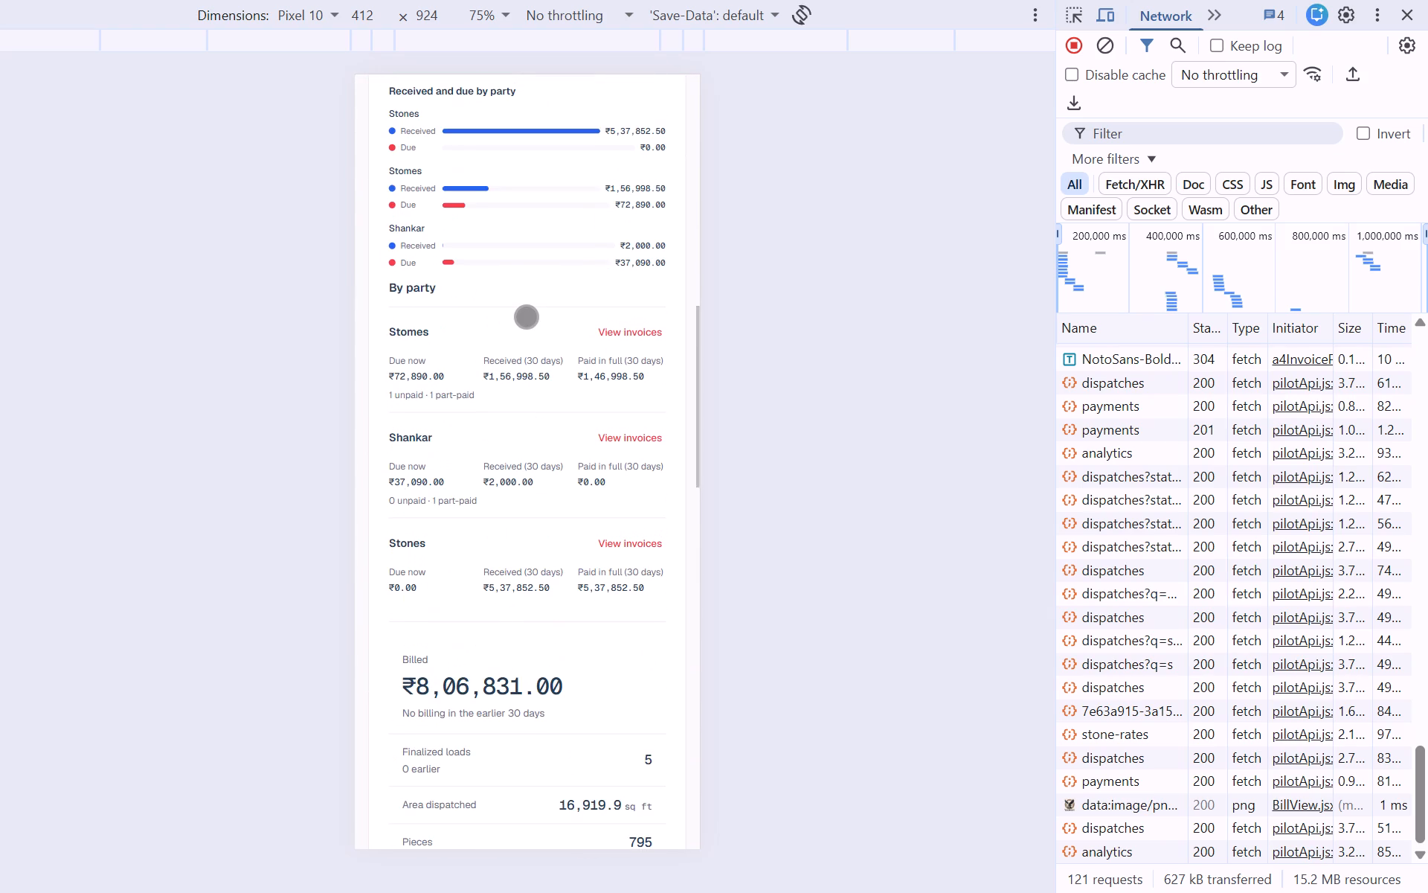
{"action": "scroll", "coordinate": [521, 338], "scroll_direction": "up", "scroll_amount": 2}
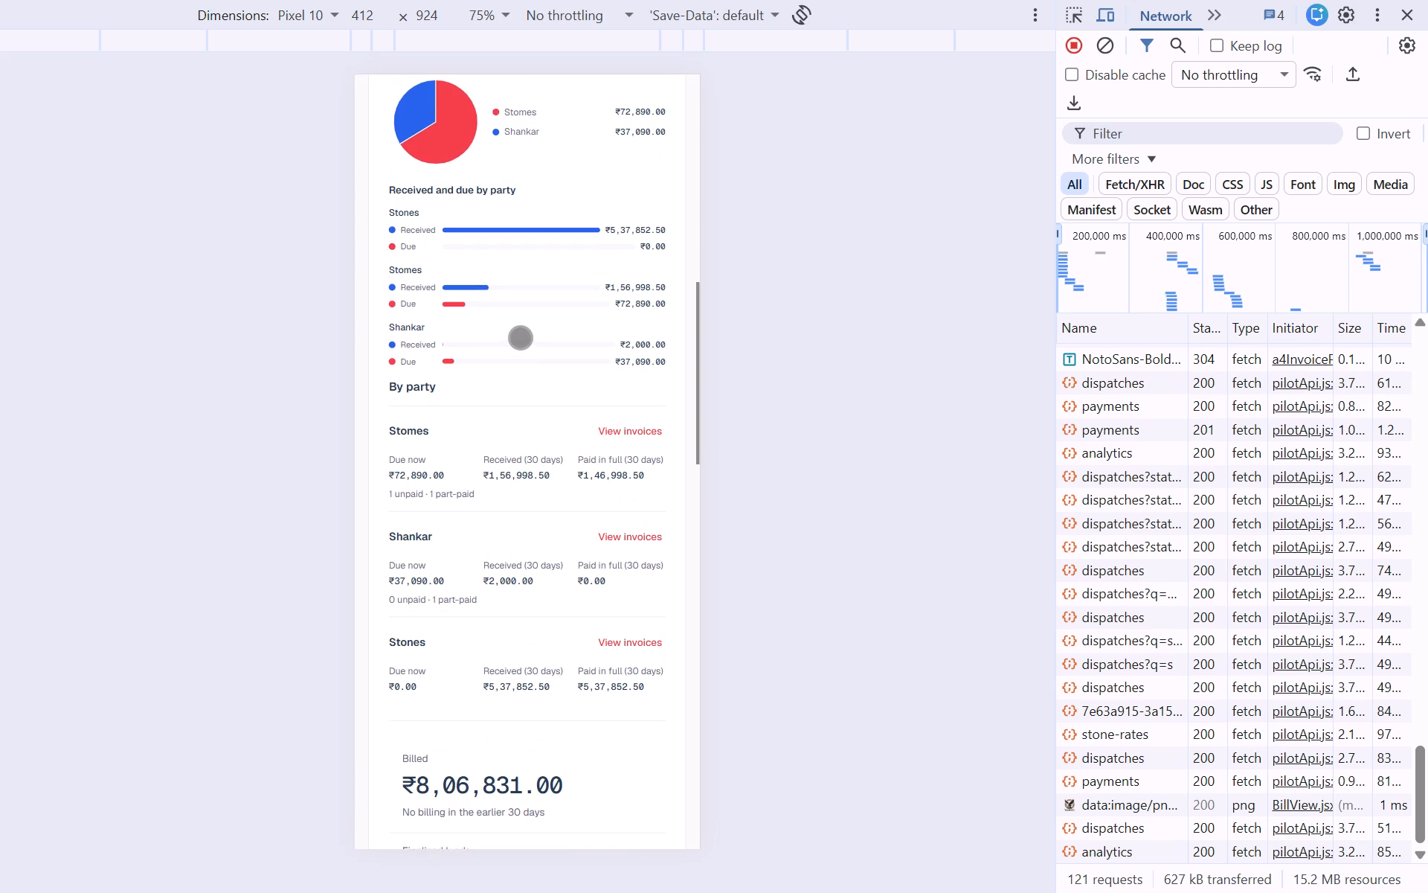
{"action": "scroll", "coordinate": [521, 338], "scroll_direction": "up", "scroll_amount": 5}
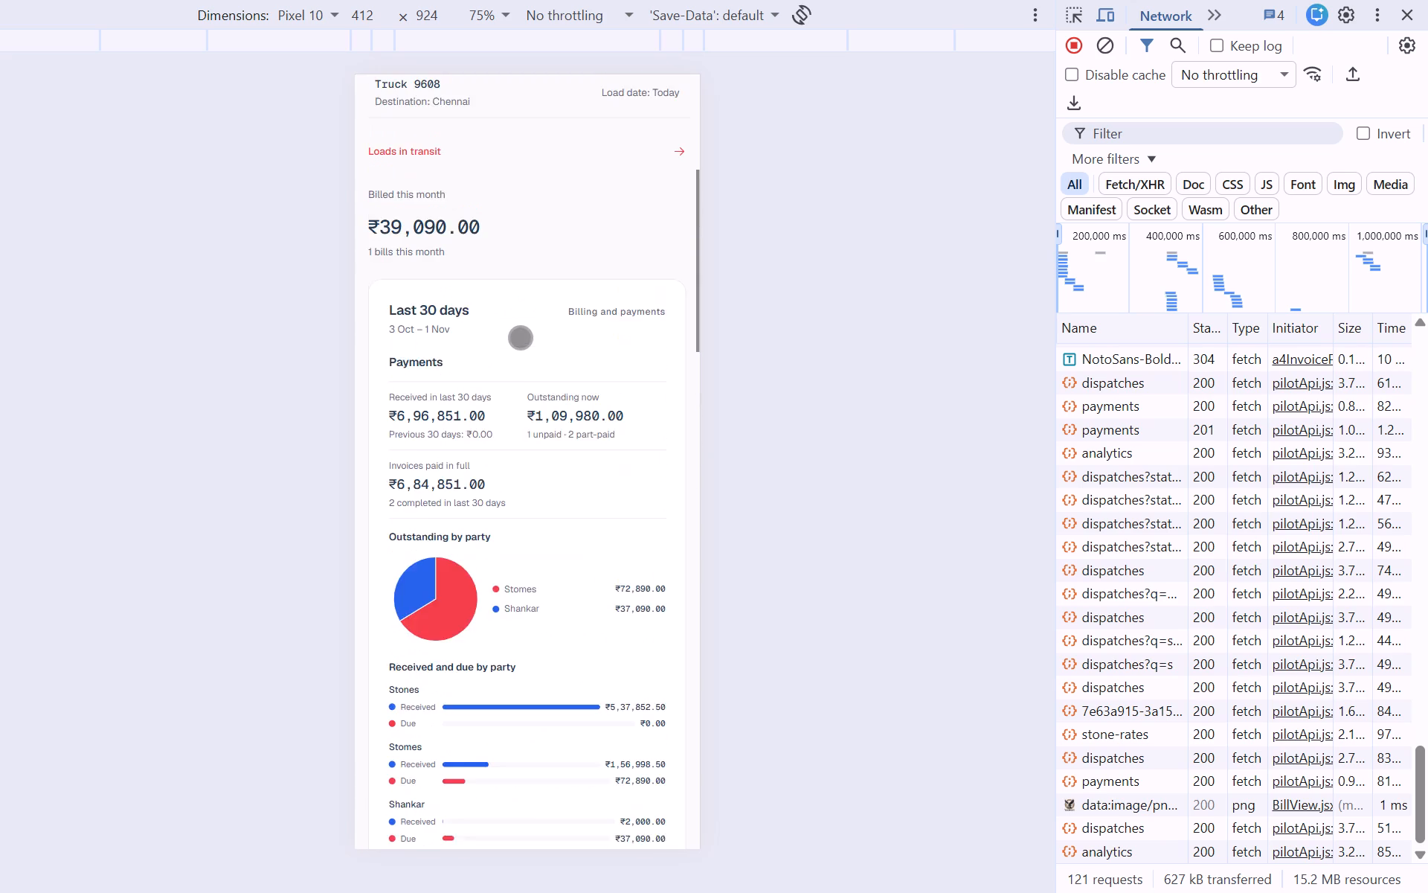
{"action": "scroll", "coordinate": [521, 338], "scroll_direction": "up", "scroll_amount": 2}
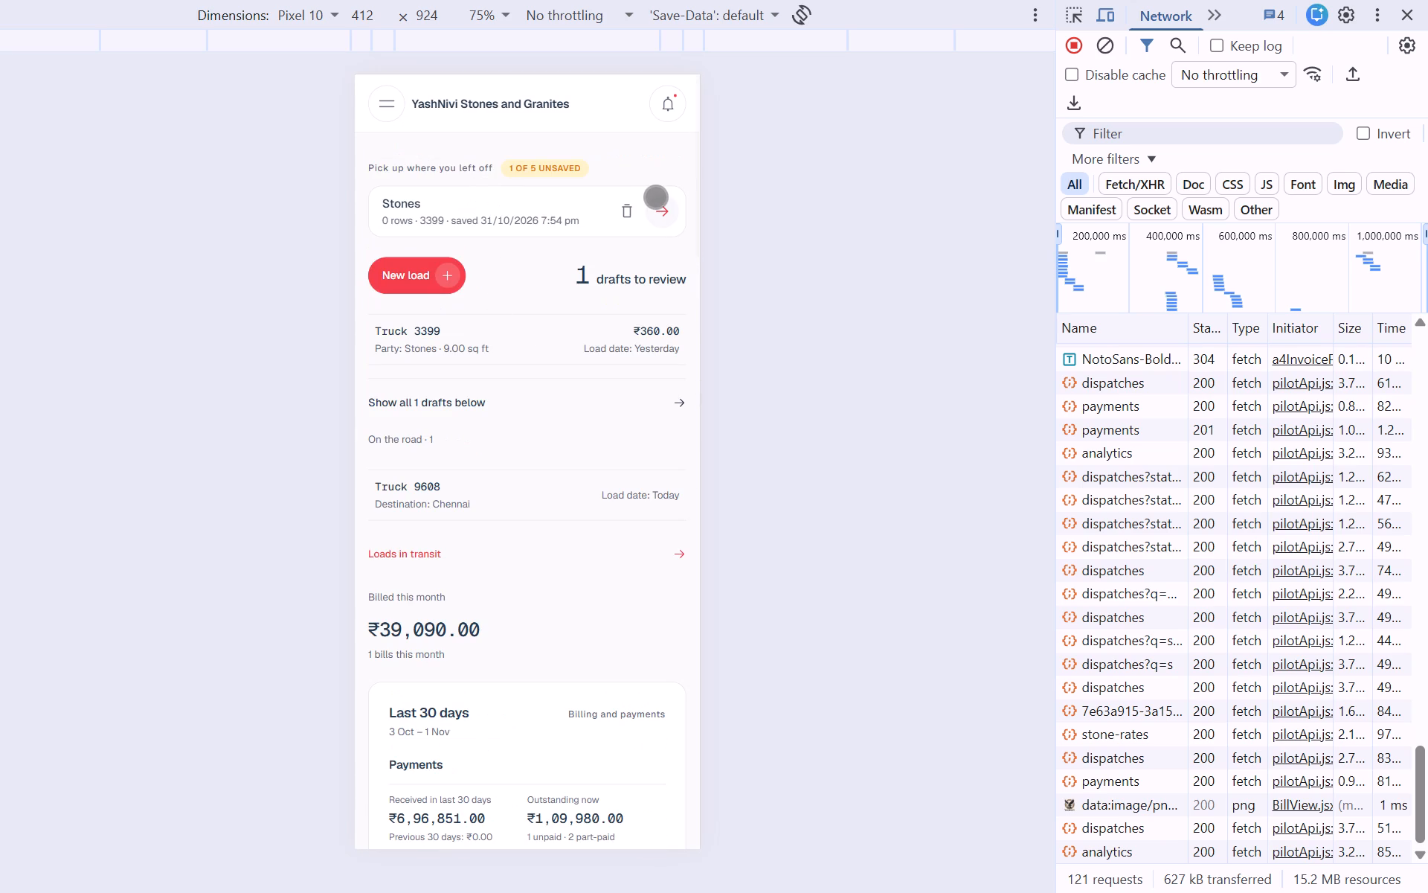
Open the unsaved Stones load for truck 3399, check its details and load summary, and return to the dashboard.
{"action": "left_click", "coordinate": [658, 205]}
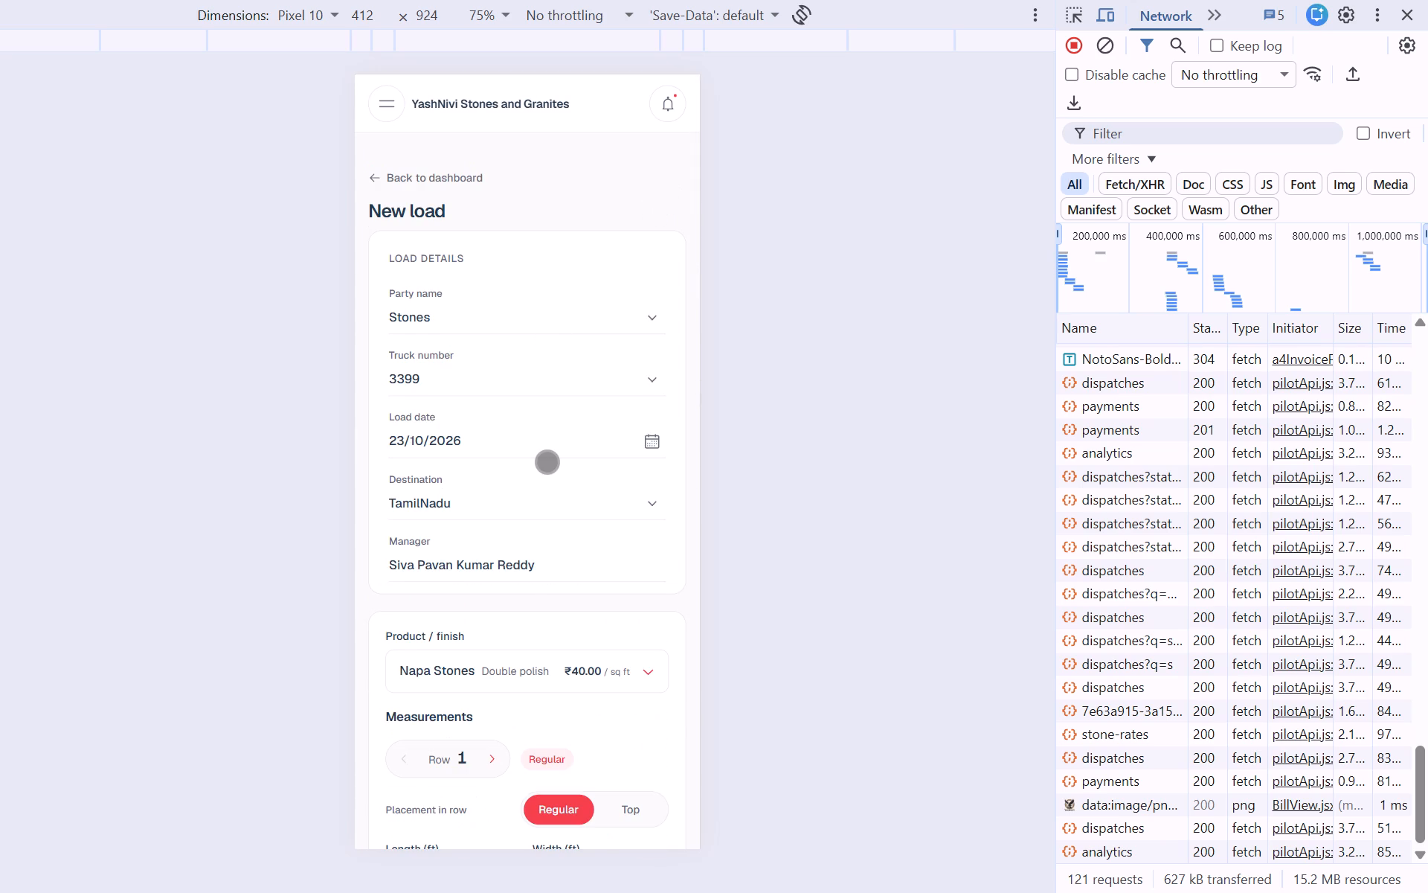
{"action": "scroll", "coordinate": [547, 462], "scroll_direction": "down", "scroll_amount": 10}
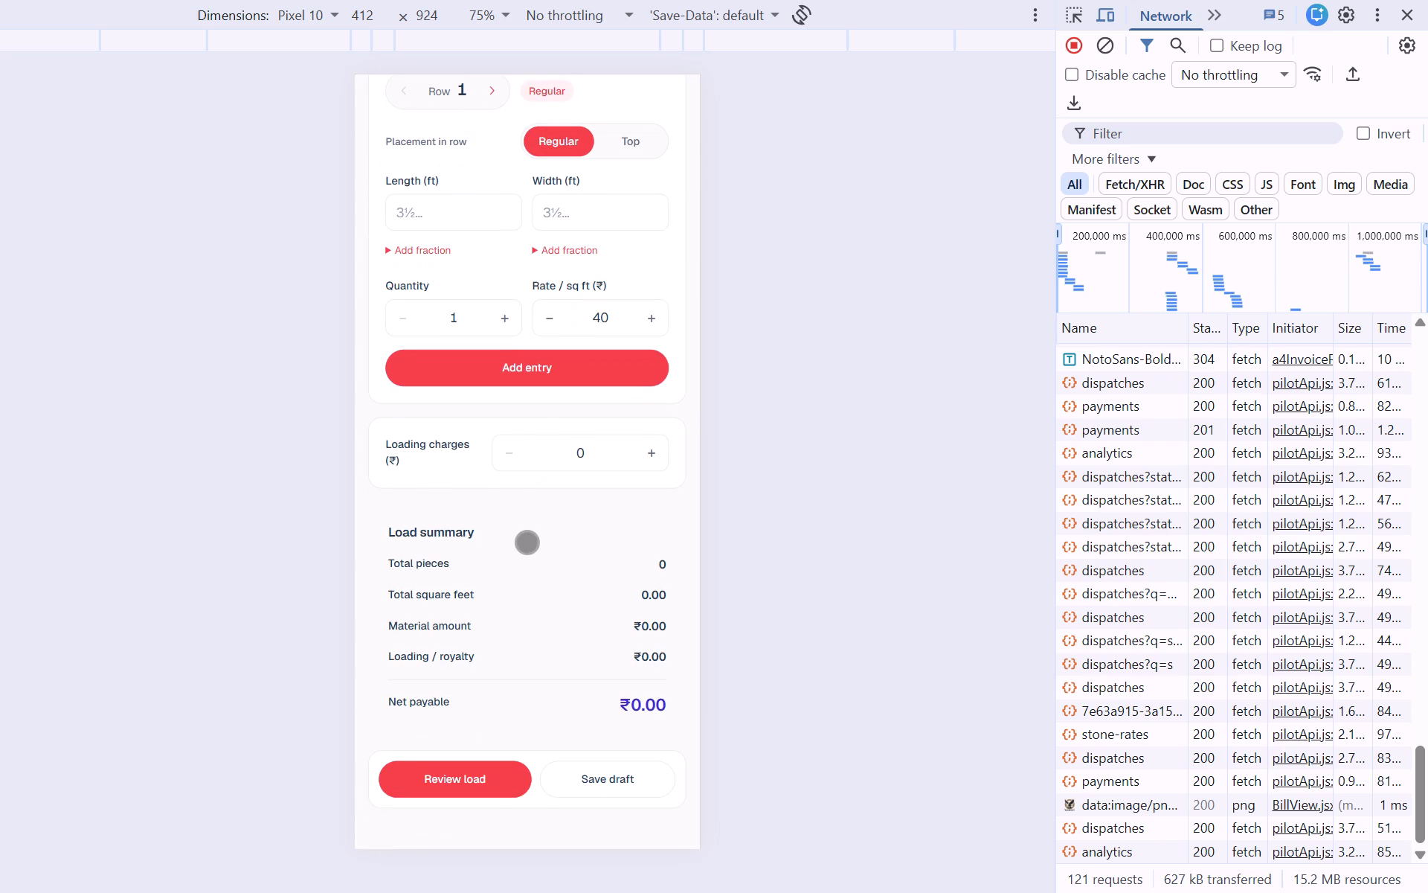
{"action": "scroll", "coordinate": [528, 546], "scroll_direction": "up", "scroll_amount": 5}
{"action": "scroll", "coordinate": [440, 200], "scroll_direction": "up", "scroll_amount": 4}
{"action": "left_click", "coordinate": [396, 179]}
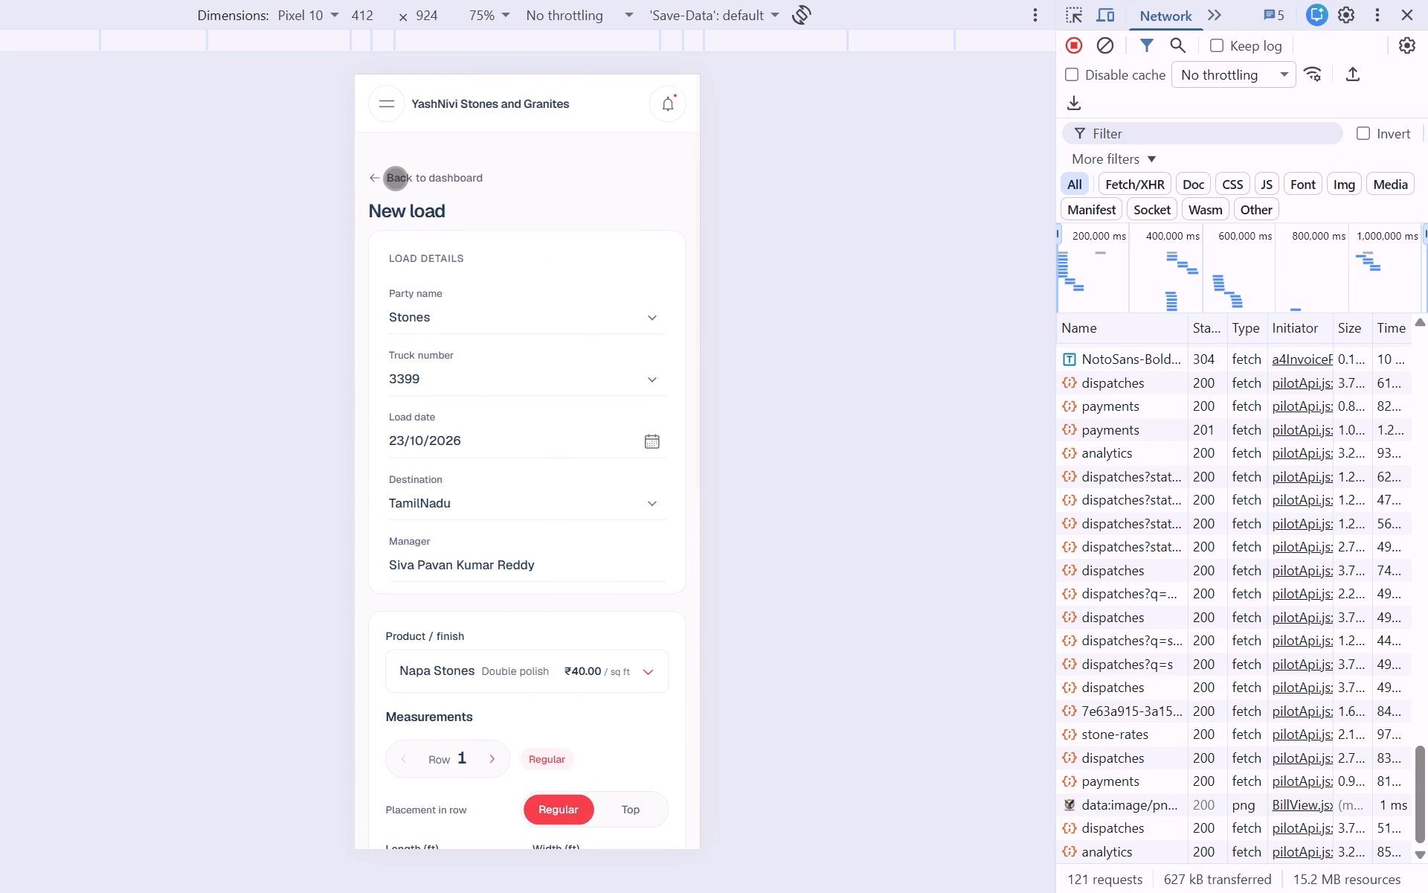
{"action": "scroll", "coordinate": [495, 444], "scroll_direction": "up", "scroll_amount": 1}
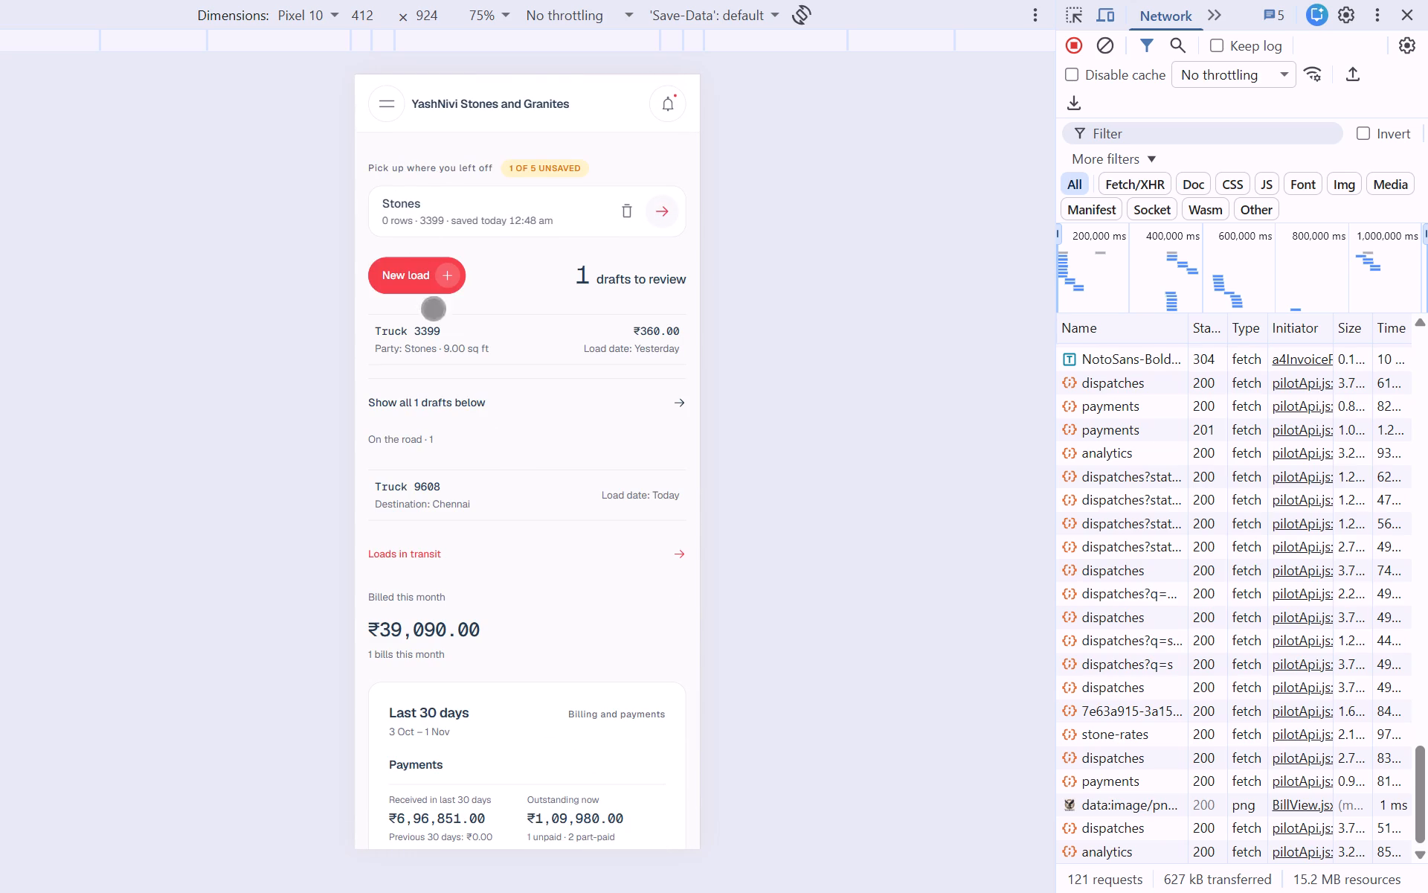
Open the loading entries page and filter the records to In transit.
{"action": "left_click", "coordinate": [385, 109]}
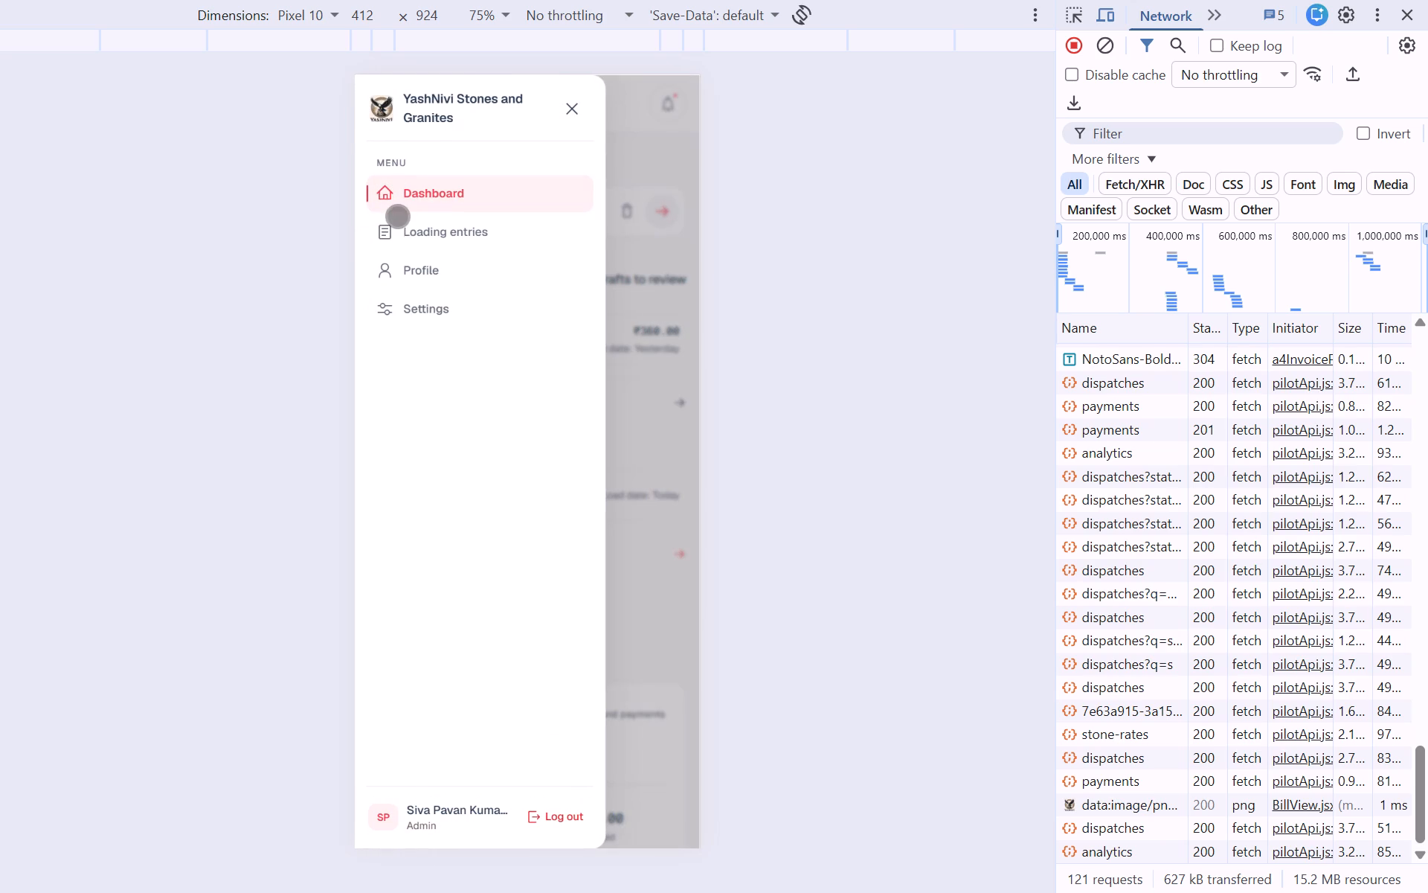
{"action": "left_click", "coordinate": [403, 225]}
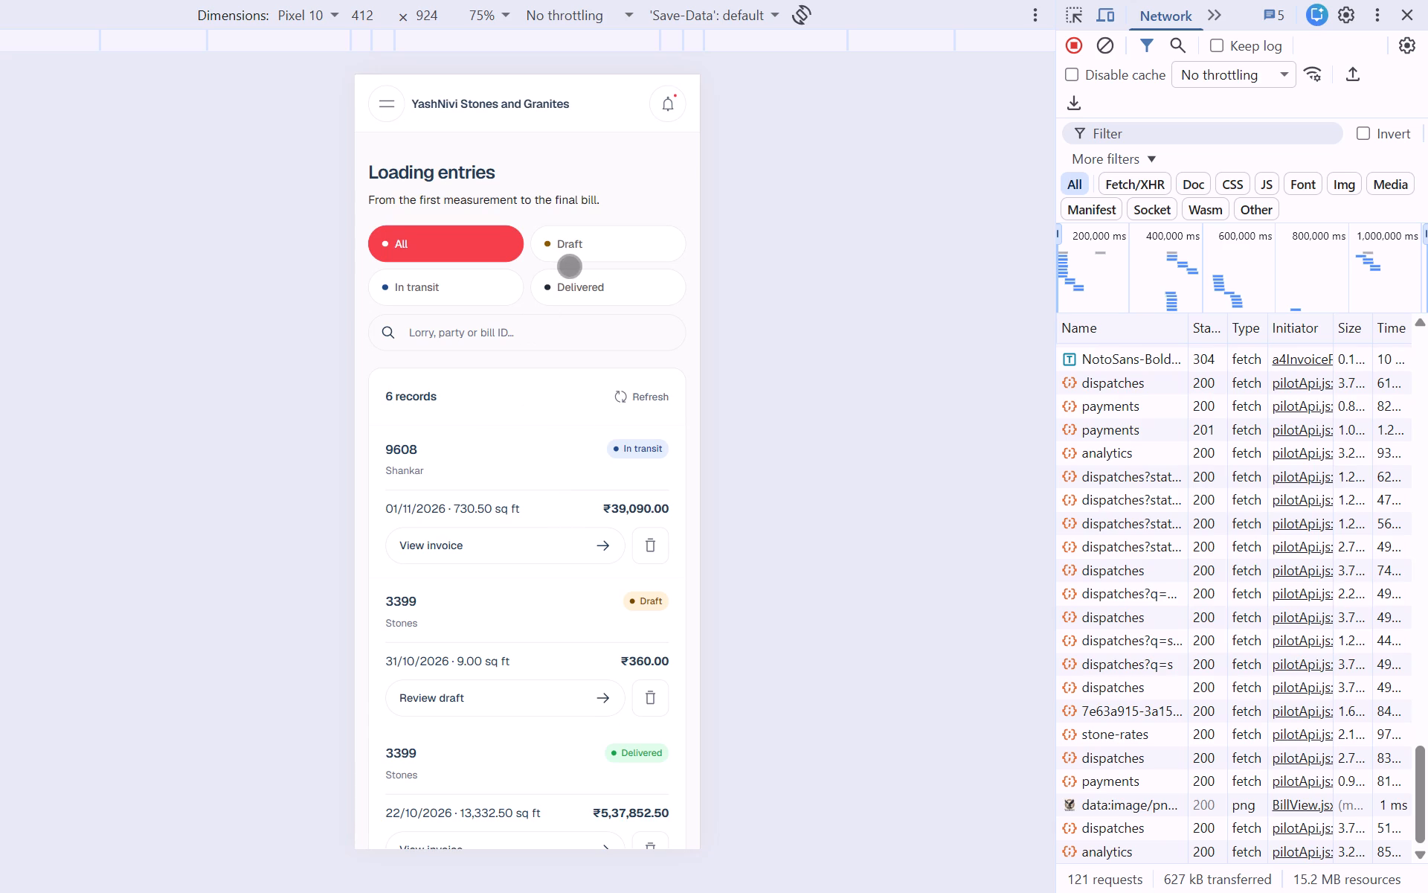
{"action": "left_click", "coordinate": [488, 293]}
{"action": "scroll", "coordinate": [553, 441], "scroll_direction": "down", "scroll_amount": 1}
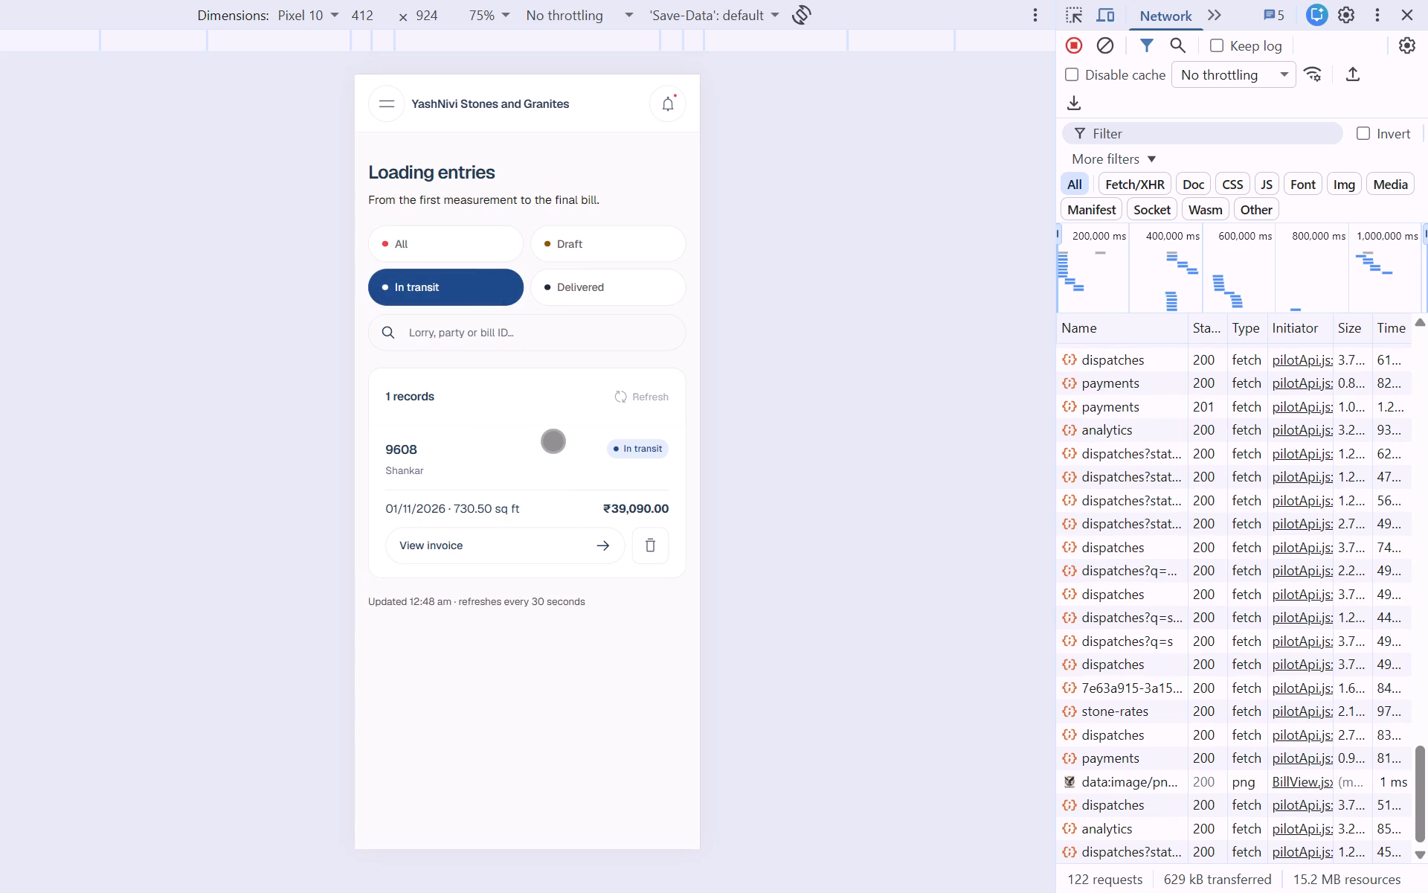
{"action": "scroll", "coordinate": [553, 441], "scroll_direction": "down", "scroll_amount": 1}
Switch the loading entries filter back to All and look through the full list of records.
{"action": "left_click", "coordinate": [462, 249]}
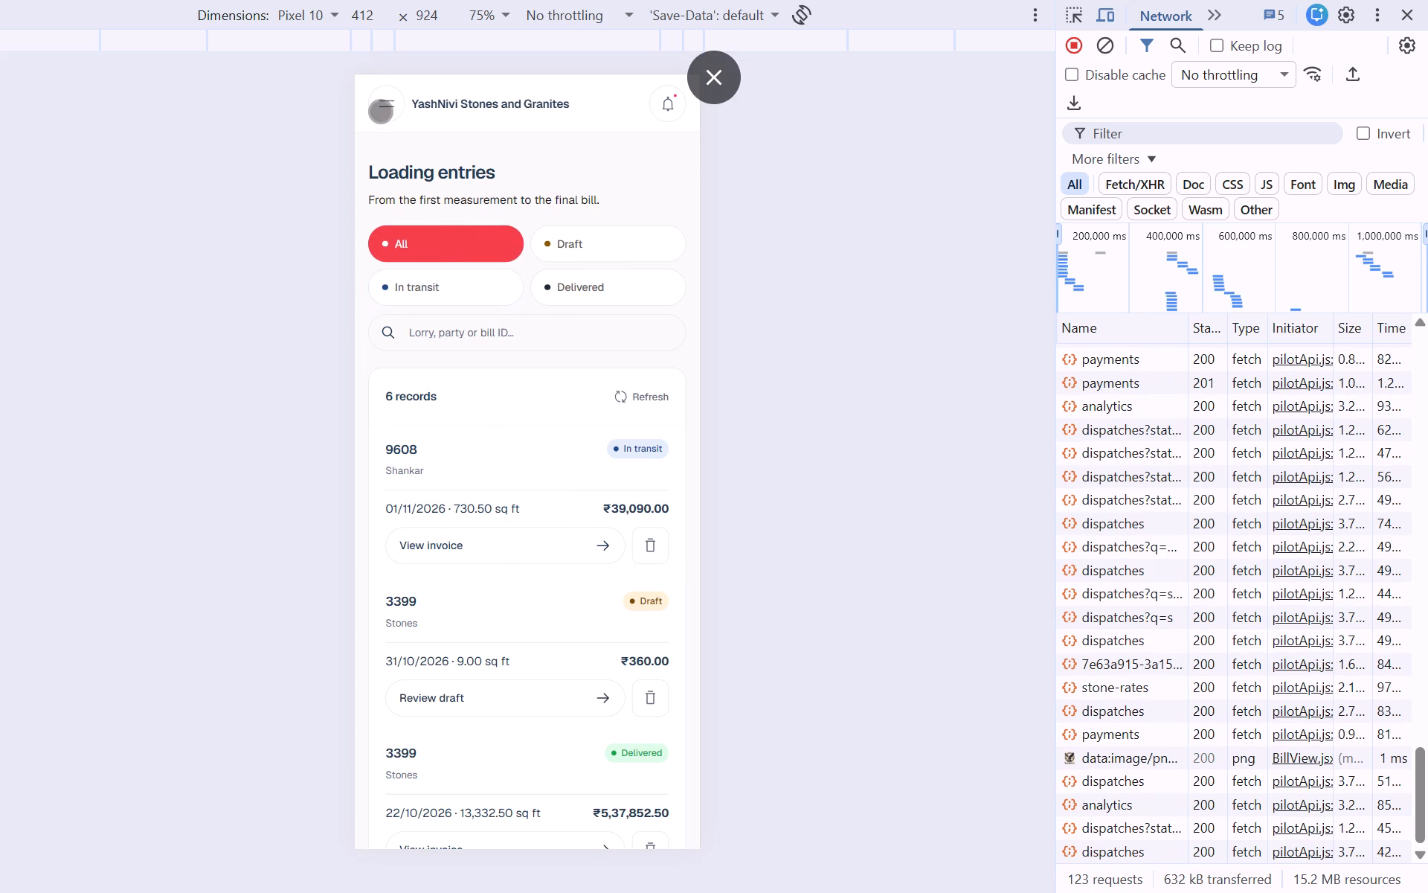
{"action": "scroll", "coordinate": [541, 490], "scroll_direction": "down", "scroll_amount": 1}
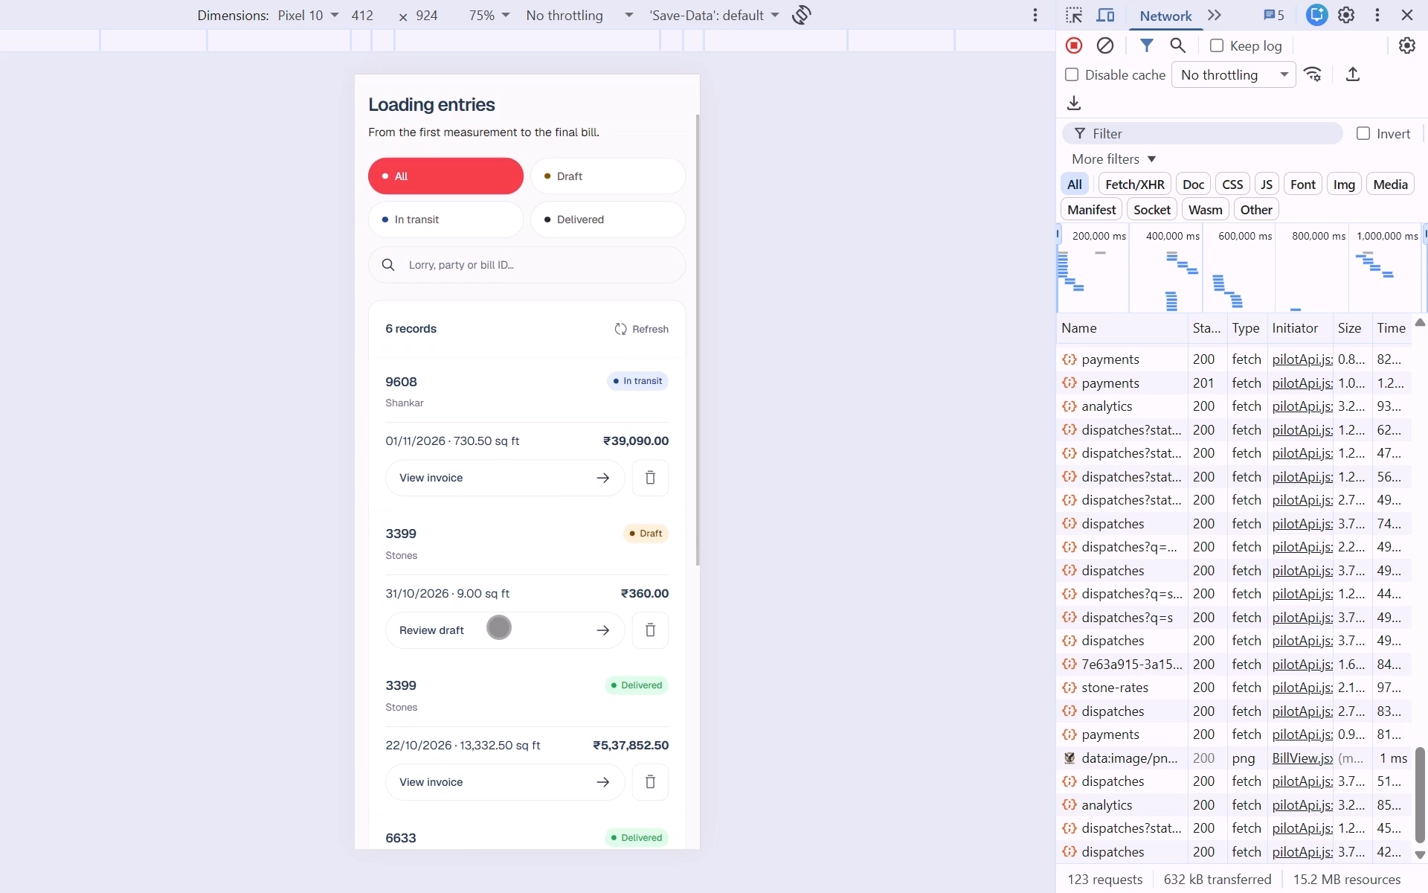
{"action": "scroll", "coordinate": [499, 627], "scroll_direction": "down", "scroll_amount": 7}
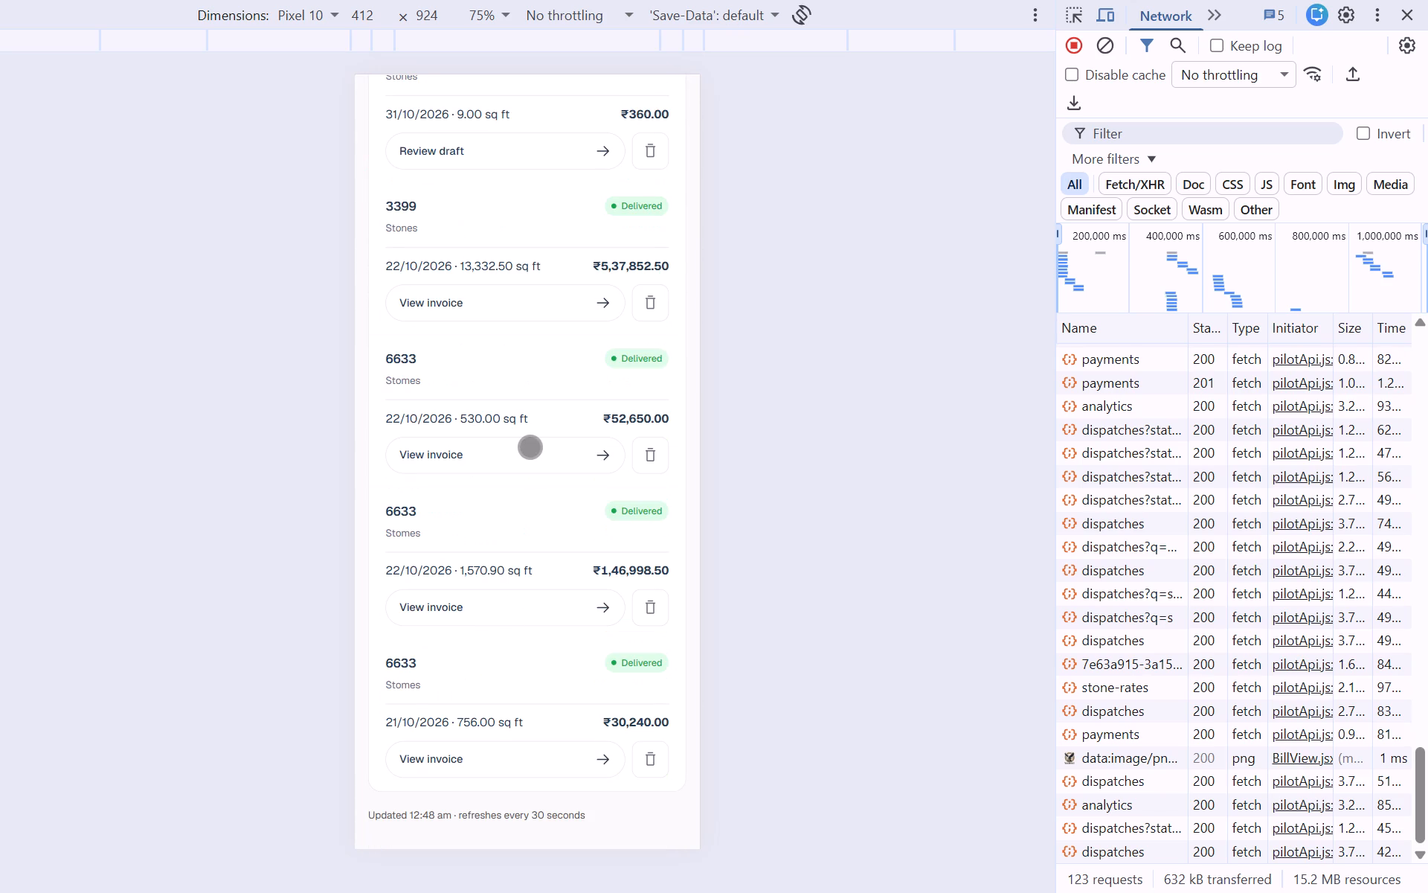
{"action": "scroll", "coordinate": [530, 447], "scroll_direction": "up", "scroll_amount": 4}
Search the loading entries for "gan", "pa" and "Gan", clearing the search each time.
{"action": "left_click", "coordinate": [489, 329]}
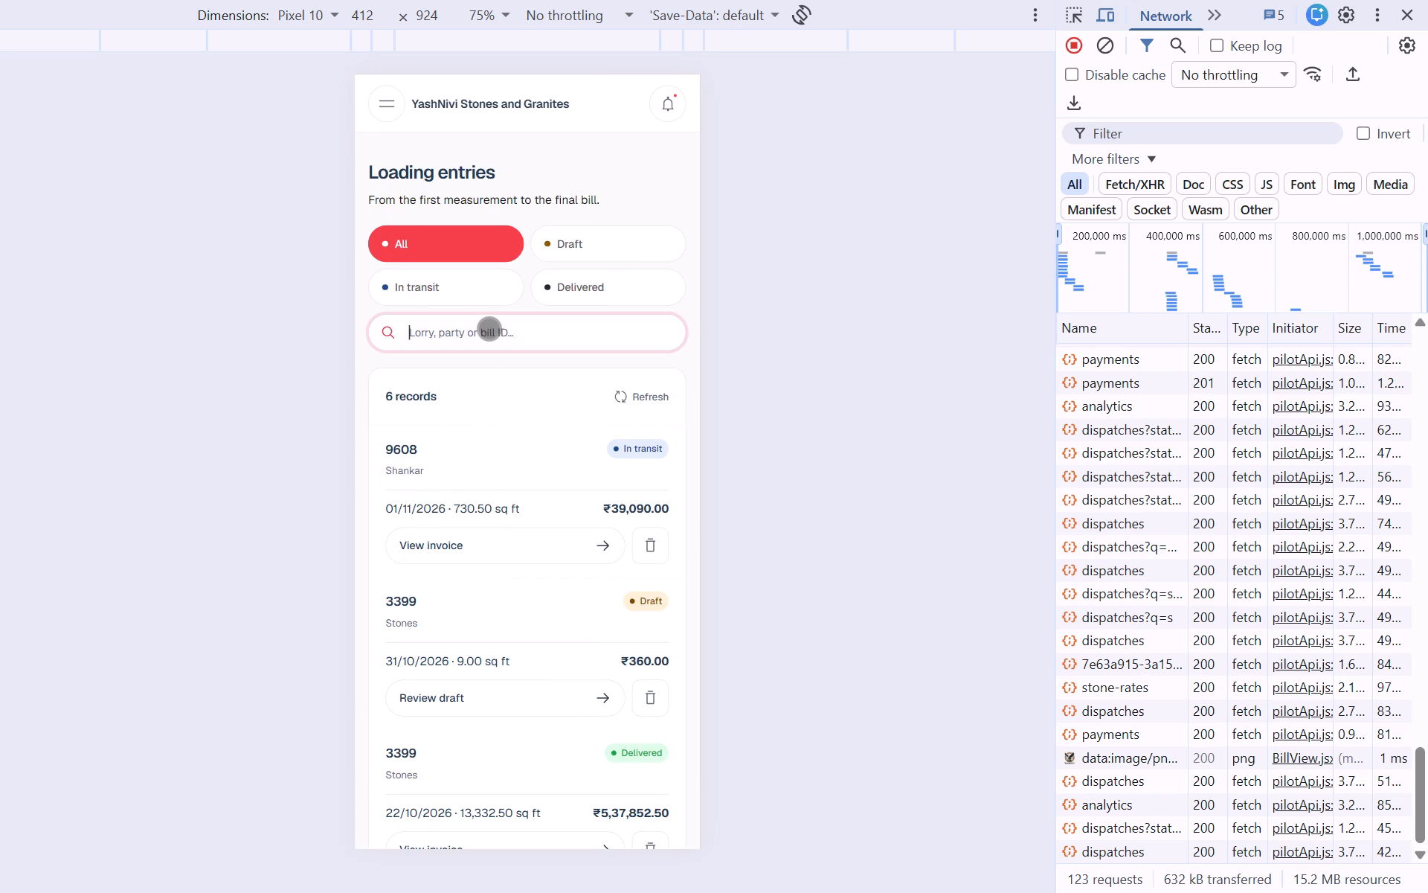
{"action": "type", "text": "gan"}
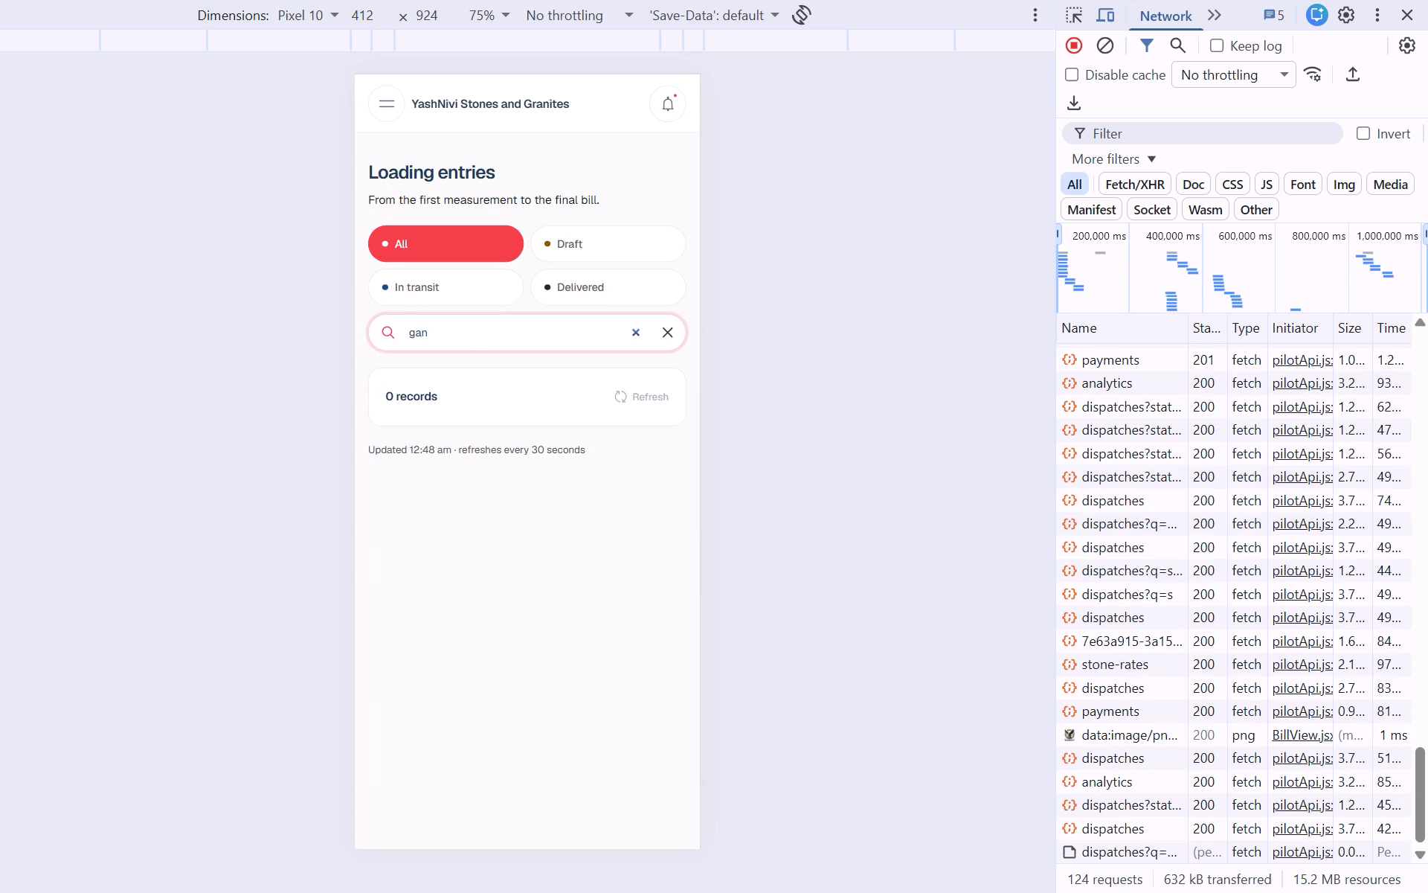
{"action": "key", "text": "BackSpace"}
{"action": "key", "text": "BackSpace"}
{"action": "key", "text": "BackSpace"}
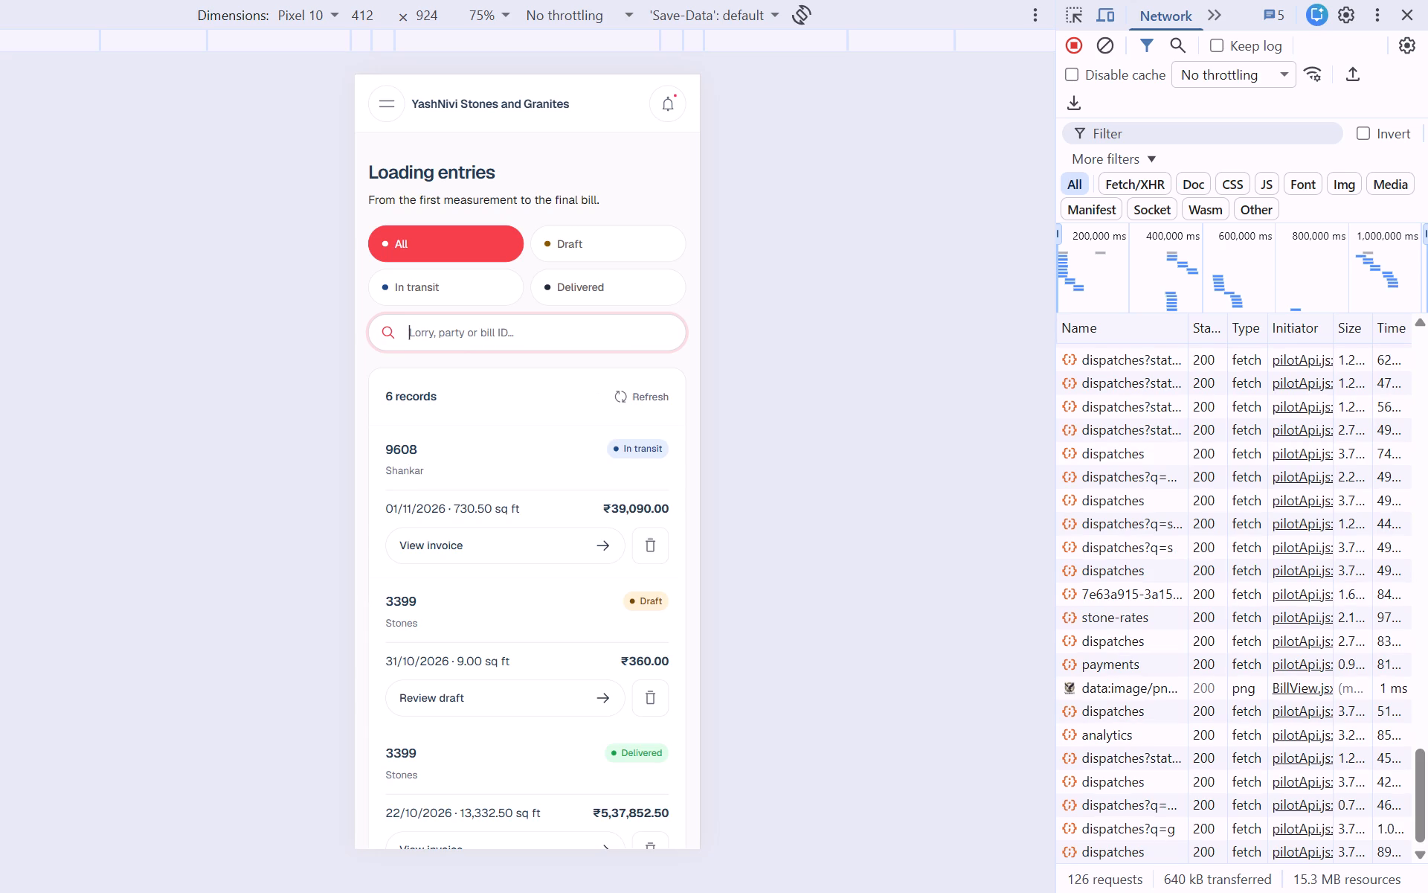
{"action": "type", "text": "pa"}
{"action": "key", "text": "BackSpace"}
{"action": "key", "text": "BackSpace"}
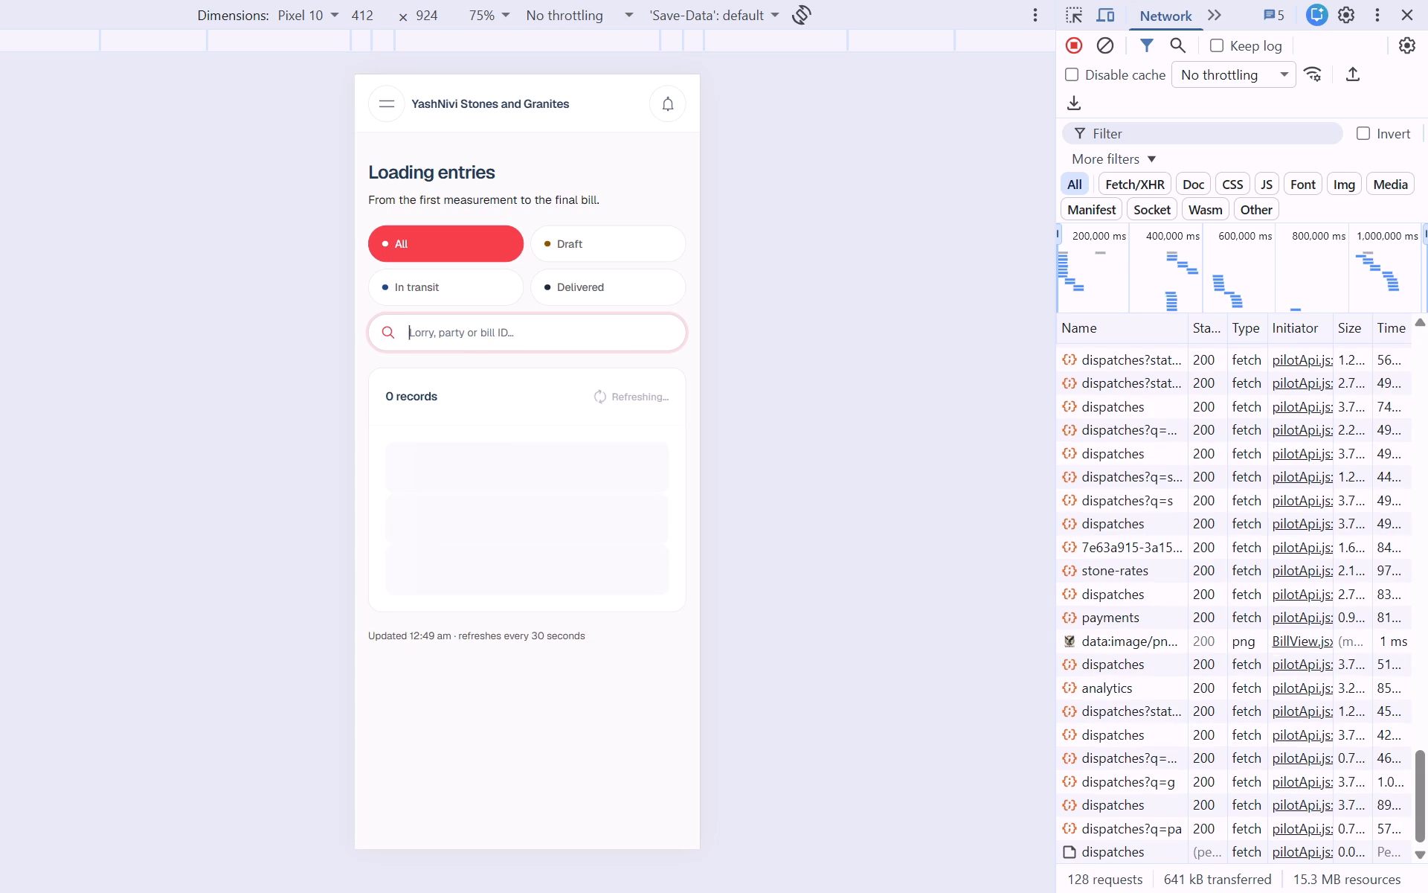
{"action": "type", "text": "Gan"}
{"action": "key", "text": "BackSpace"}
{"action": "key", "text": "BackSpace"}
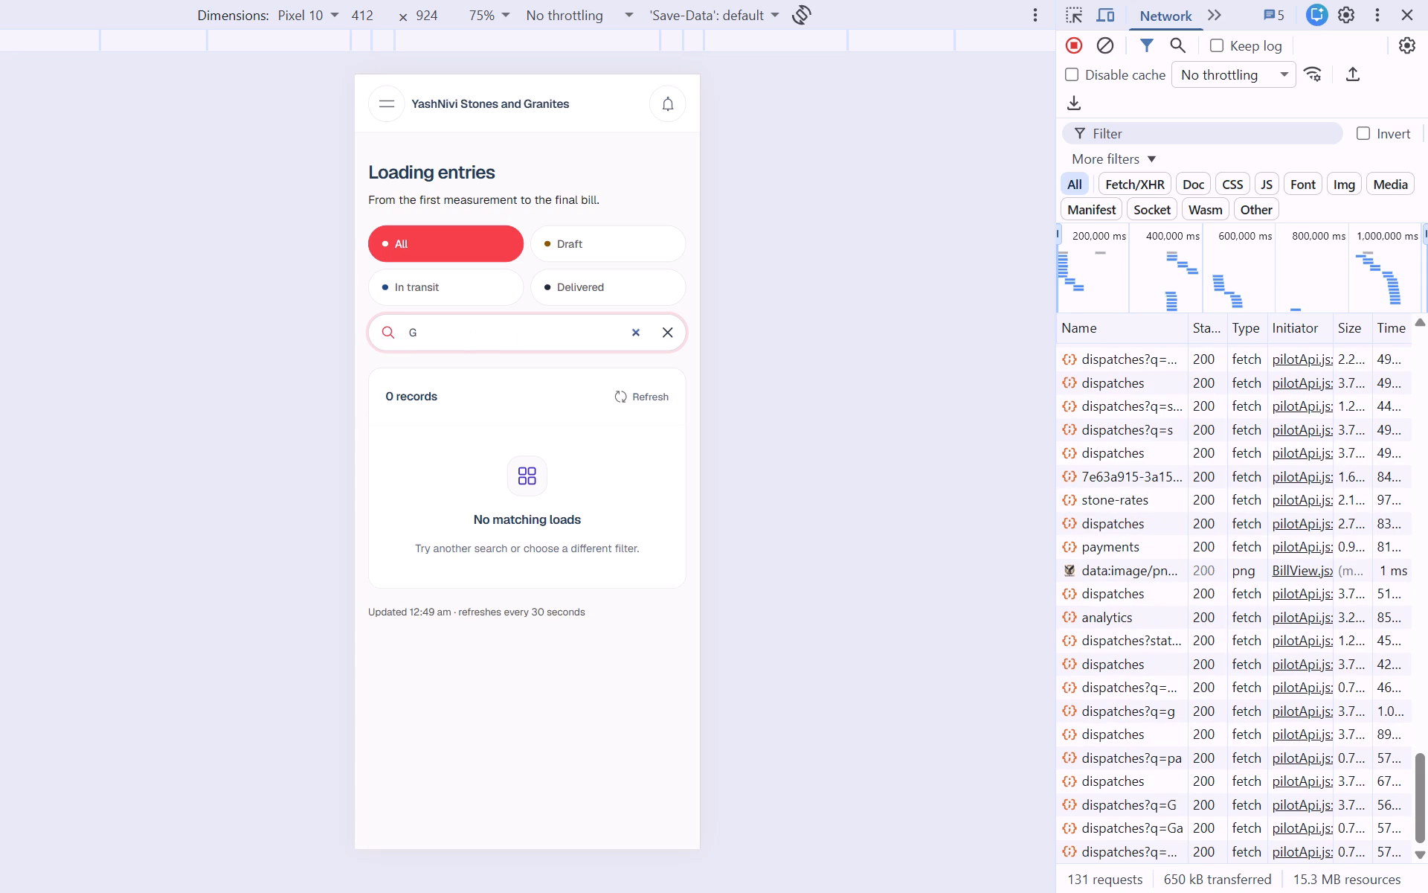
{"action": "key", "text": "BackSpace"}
Go to the dashboard, open the load bill of on-the-road truck 9608, and return to the dashboard.
{"action": "left_click", "coordinate": [390, 100]}
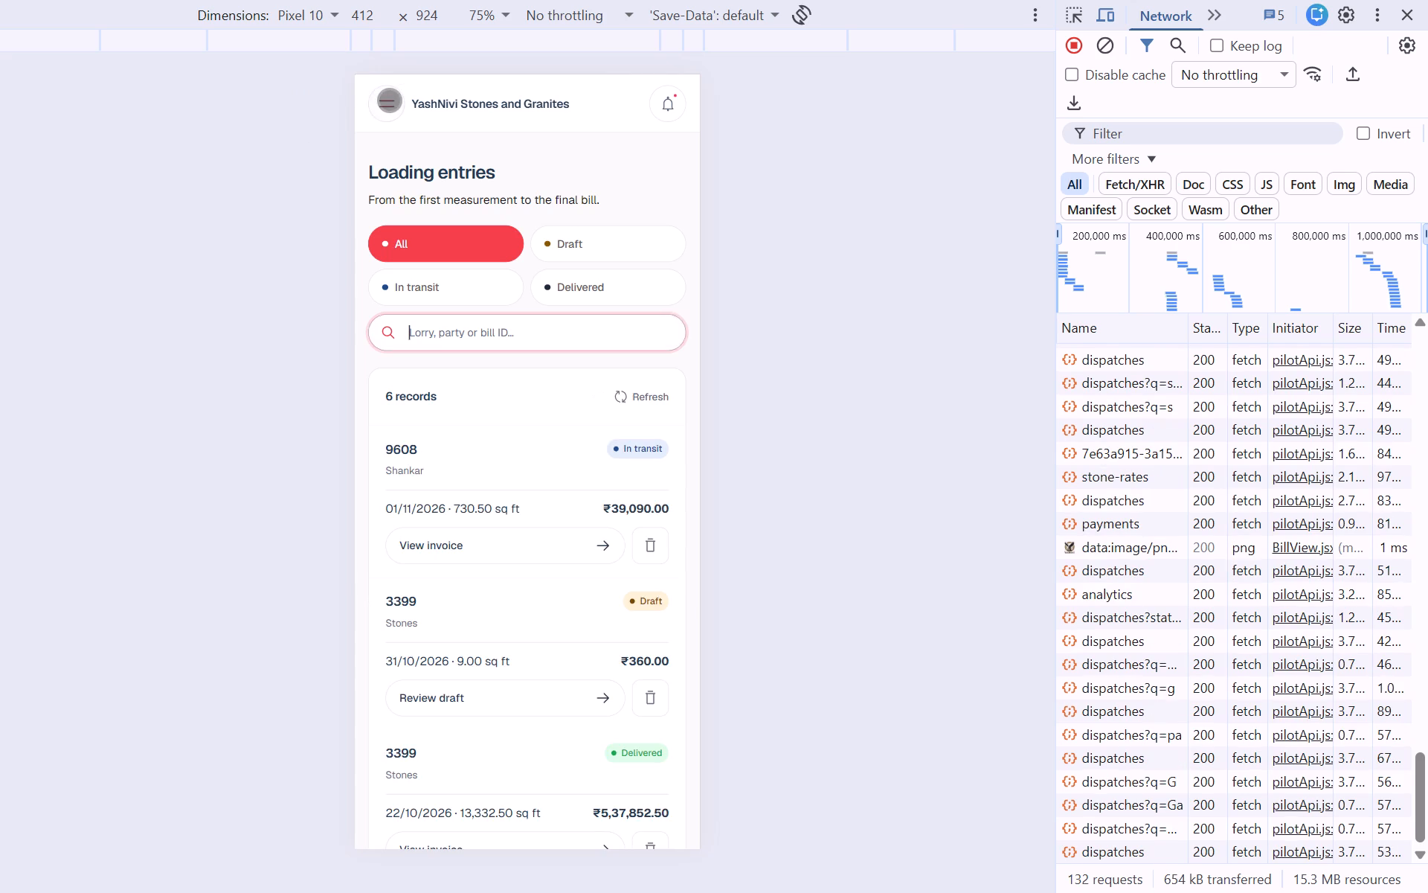
{"action": "left_click", "coordinate": [515, 207]}
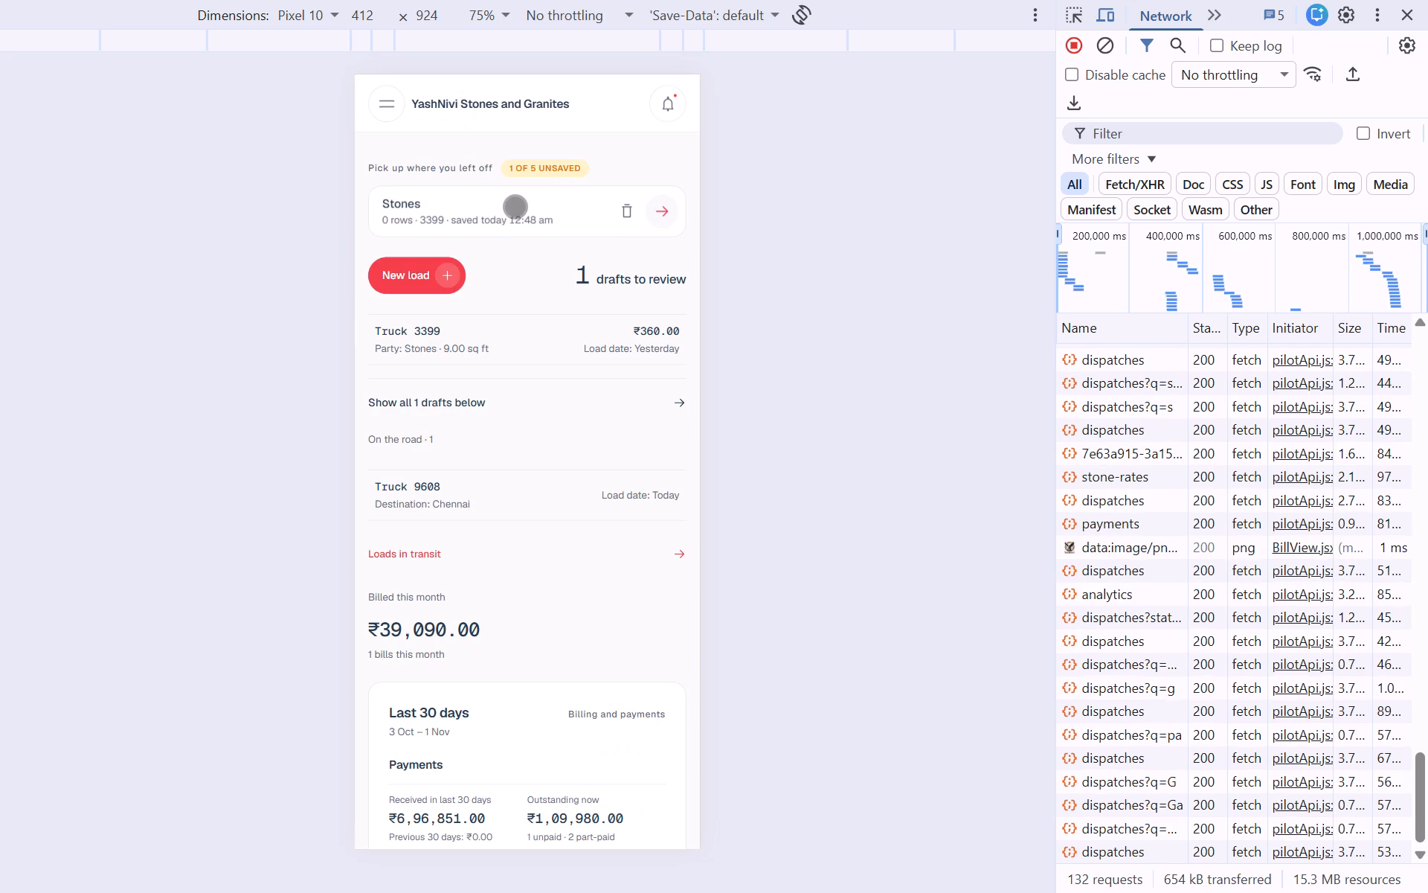
{"action": "scroll", "coordinate": [549, 441], "scroll_direction": "down", "scroll_amount": 1}
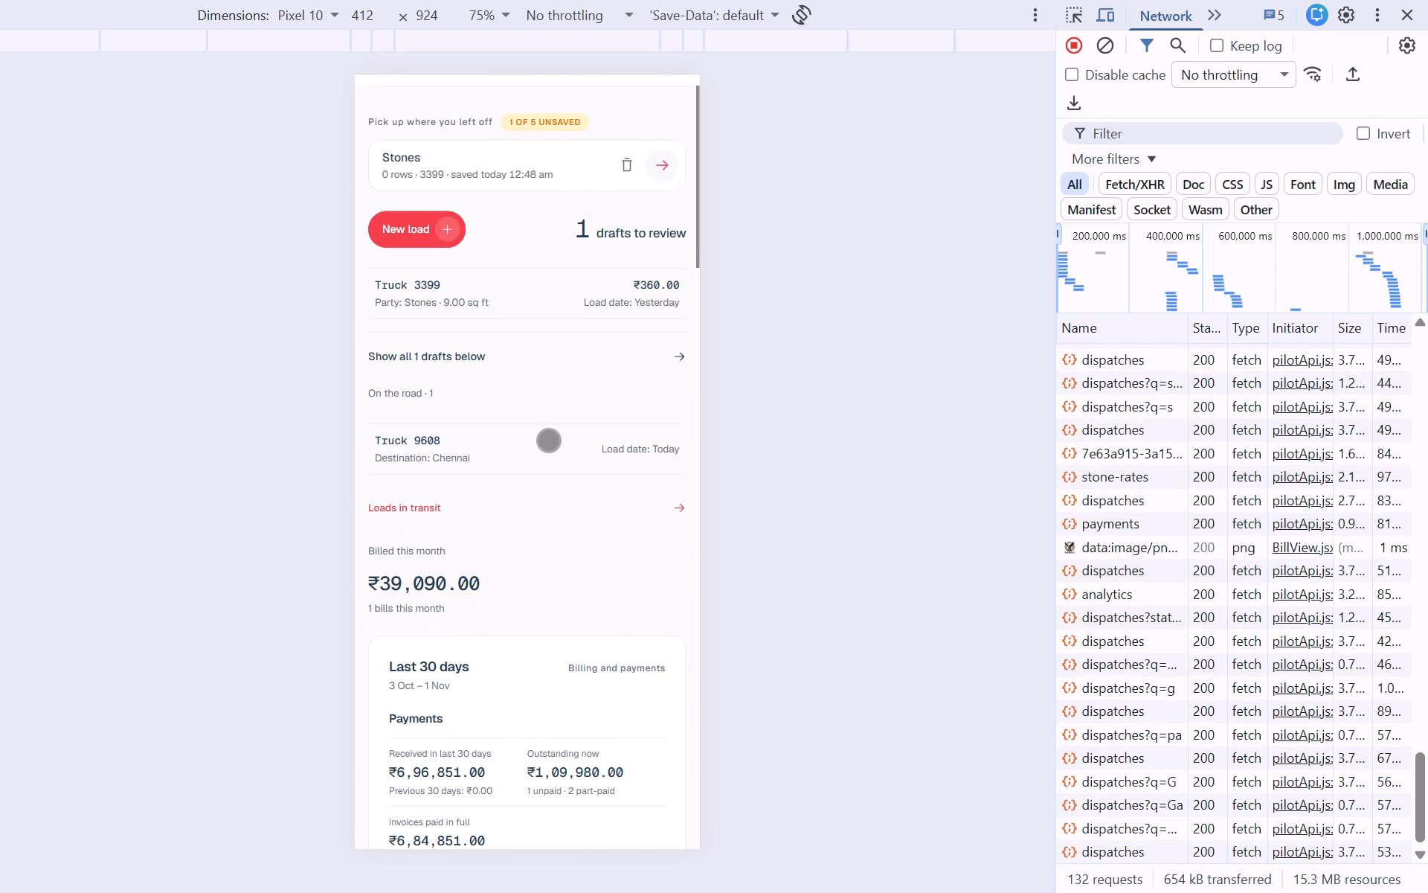
{"action": "scroll", "coordinate": [534, 476], "scroll_direction": "down", "scroll_amount": 1}
{"action": "left_click", "coordinate": [465, 384]}
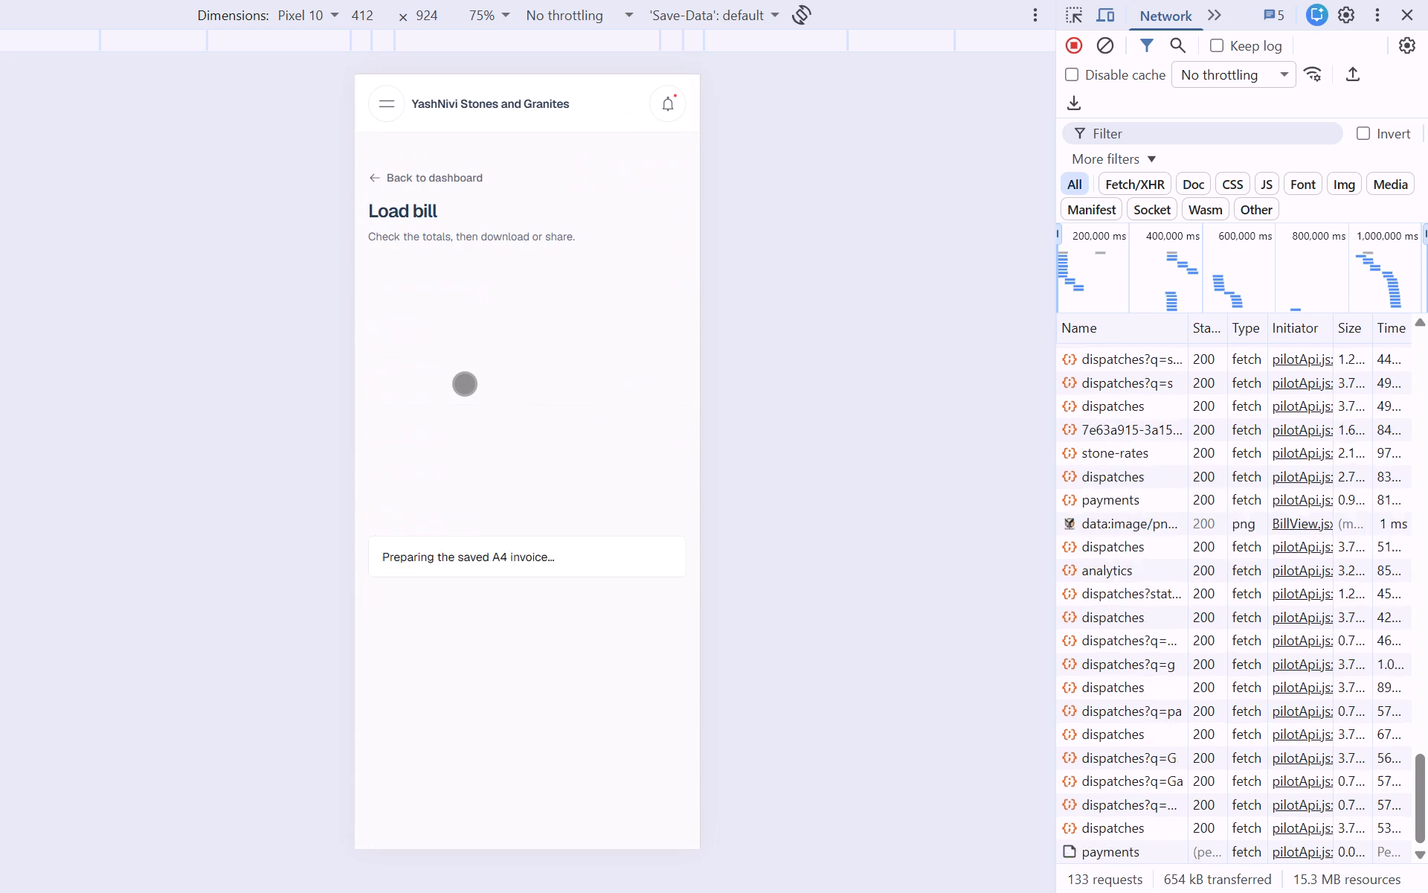
{"action": "left_click", "coordinate": [390, 188]}
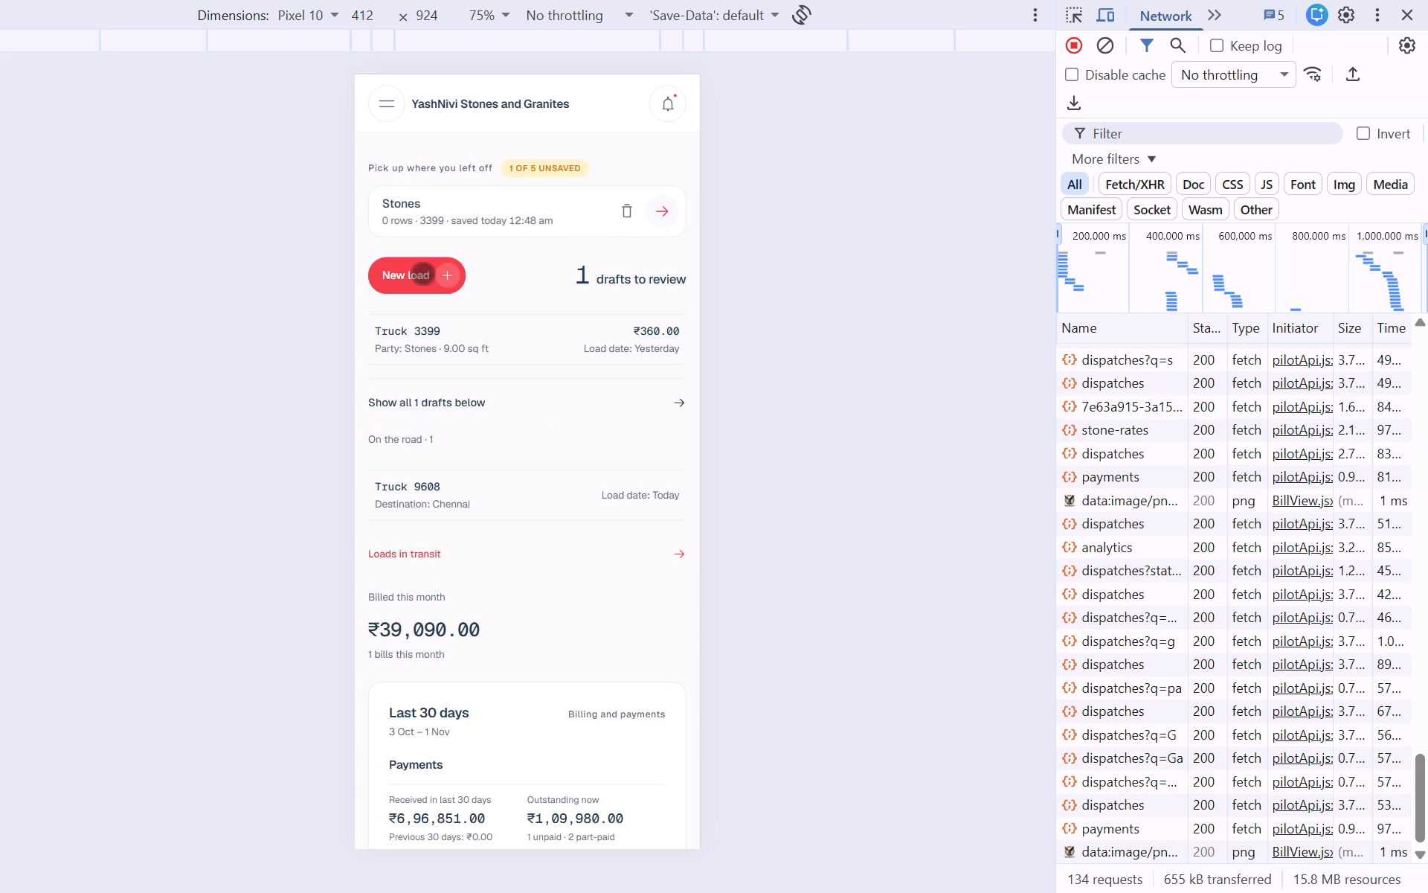
Open the unsaved Stones load from the dashboard and change its party name to Prasad.
{"action": "left_click", "coordinate": [669, 205]}
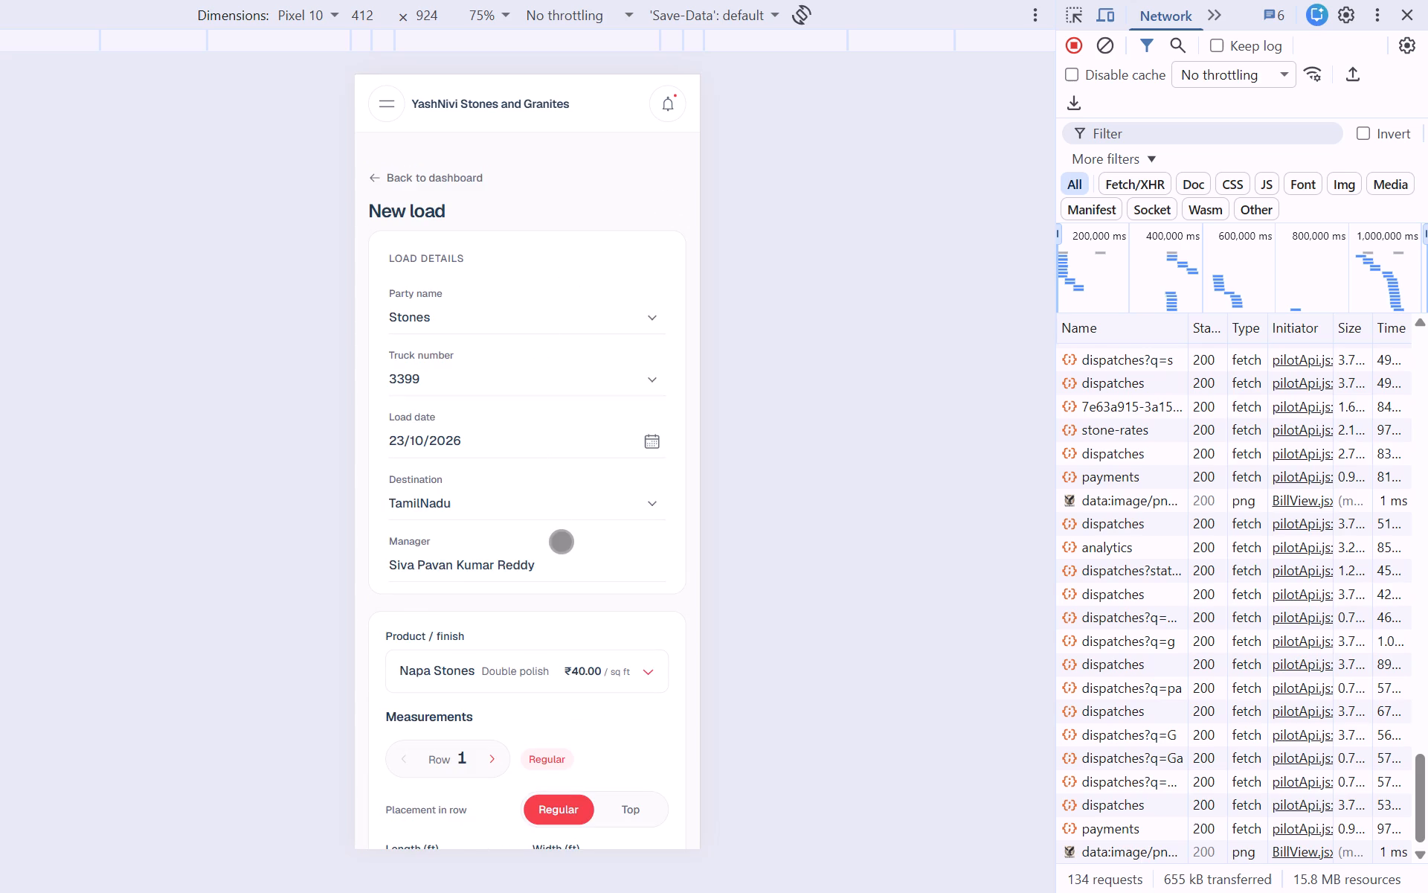
{"action": "left_click", "coordinate": [614, 316]}
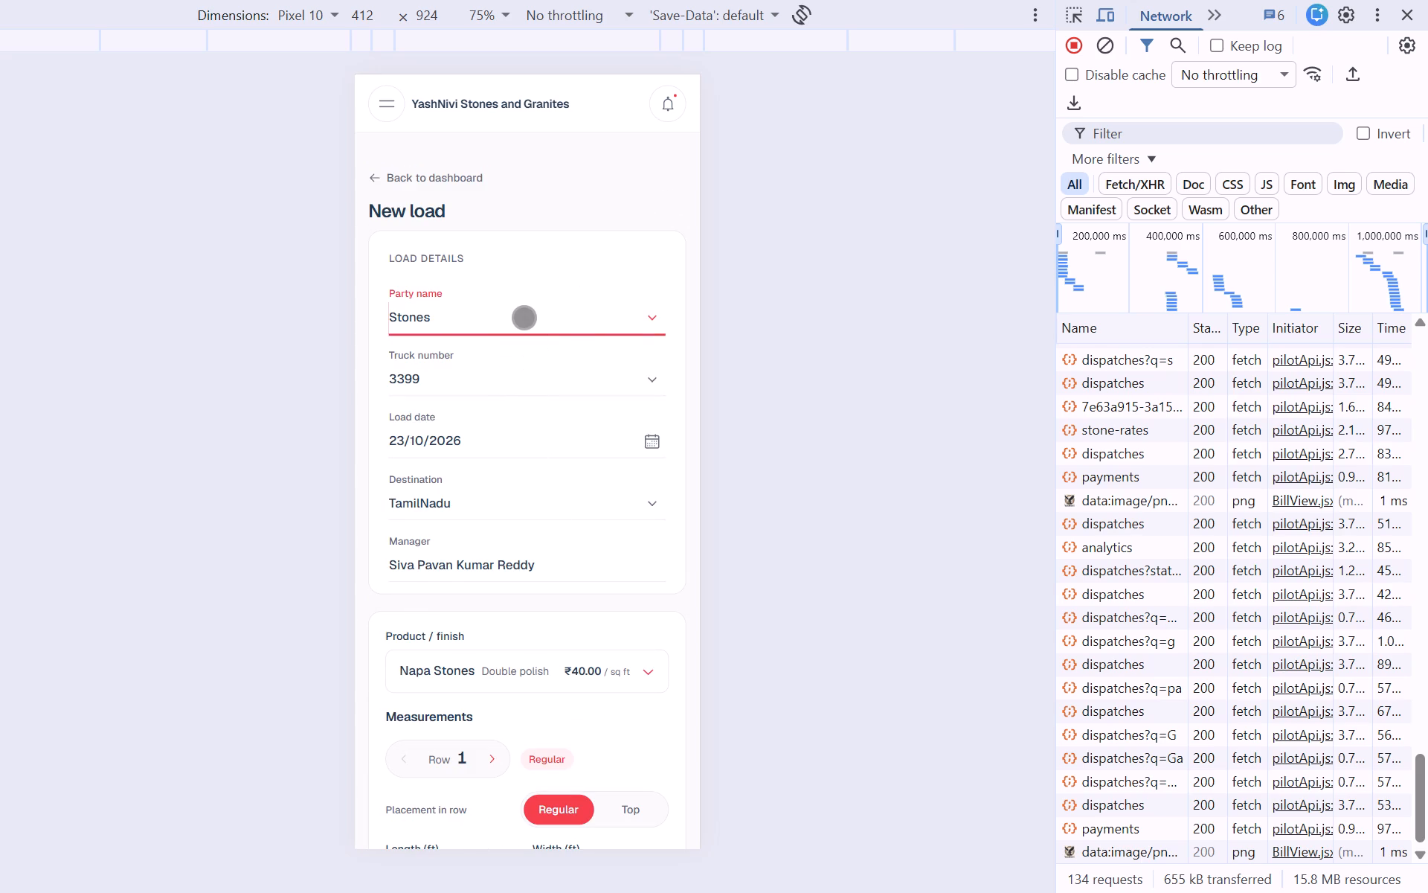
{"action": "key", "text": "BackSpace"}
{"action": "key", "text": "BackSpace"}
{"action": "key", "text": "BackSpace"}
{"action": "key", "text": "BackSpace"}
{"action": "key", "text": "BackSpace"}
{"action": "key", "text": "BackSpace"}
{"action": "key", "text": "BackSpace"}
{"action": "key", "text": "BackSpace"}
{"action": "key", "text": "BackSpace"}
{"action": "key", "text": "BackSpace"}
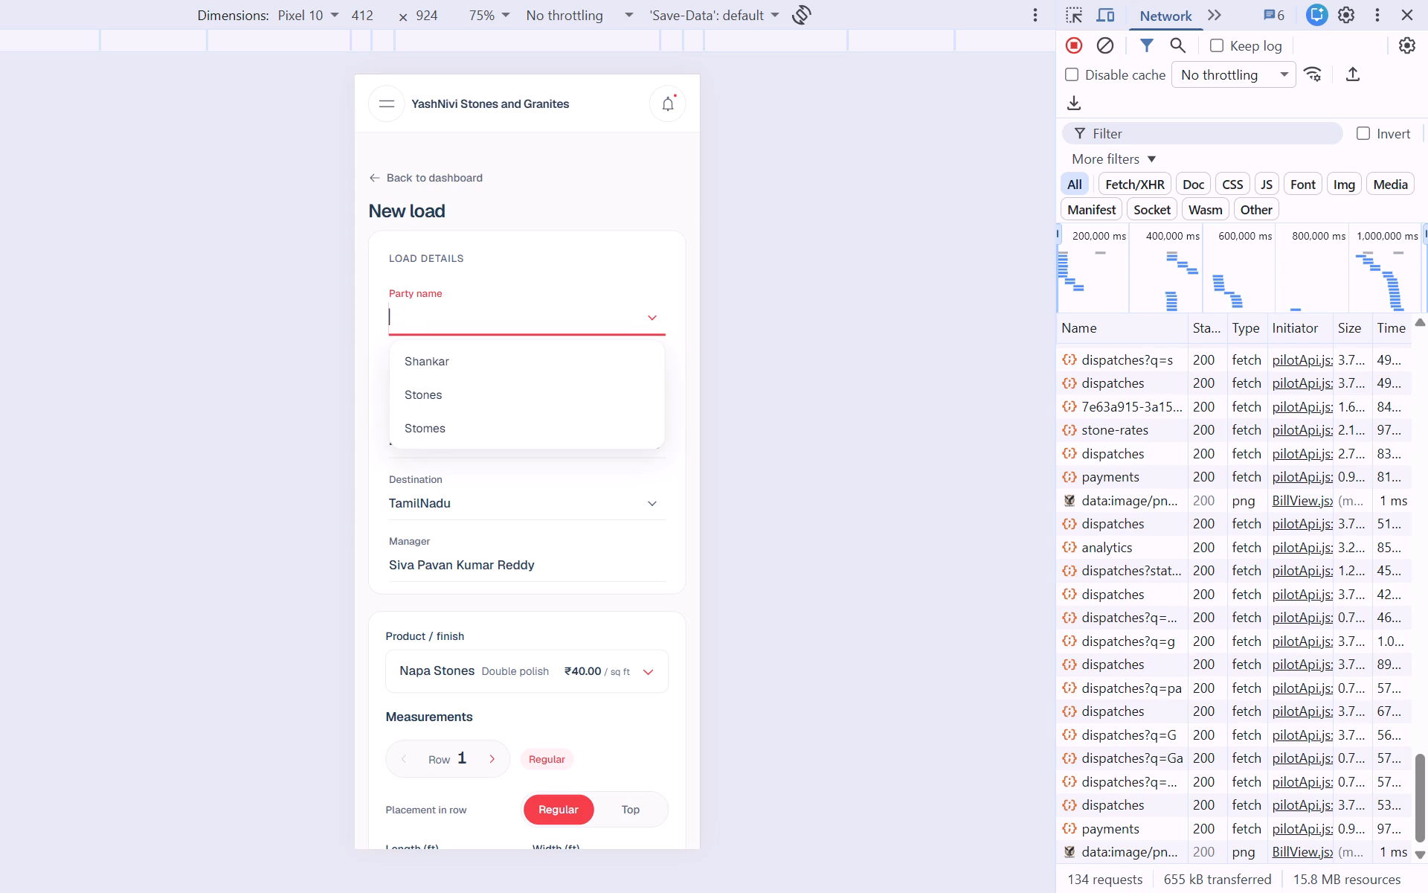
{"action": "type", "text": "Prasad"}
Set the load's truck number to 3213.
{"action": "left_click", "coordinate": [503, 390]}
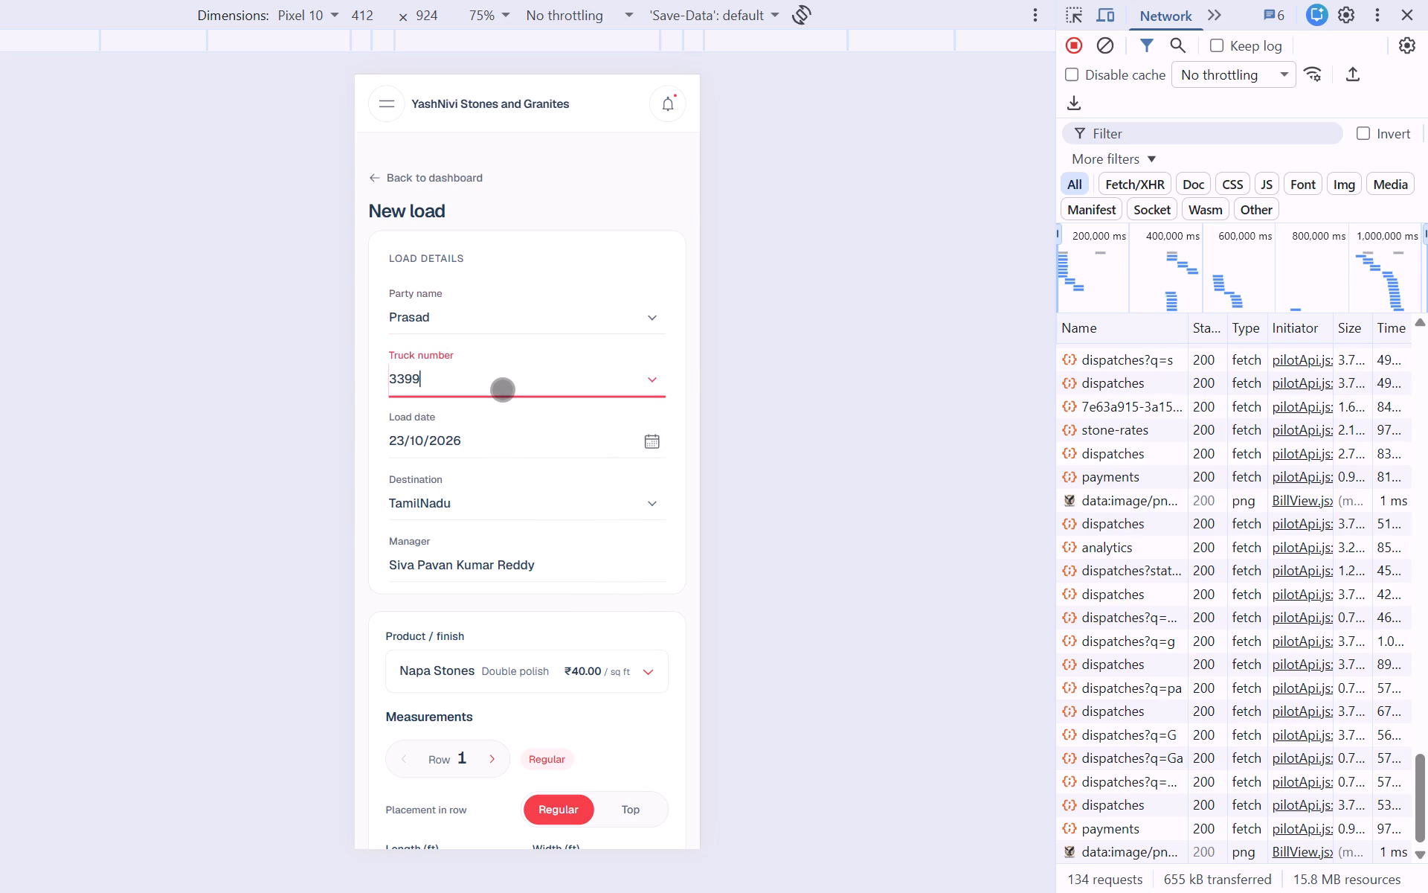
{"action": "key", "text": "BackSpace"}
{"action": "key", "text": "BackSpace"}
{"action": "key", "text": "BackSpace"}
{"action": "key", "text": "BackSpace"}
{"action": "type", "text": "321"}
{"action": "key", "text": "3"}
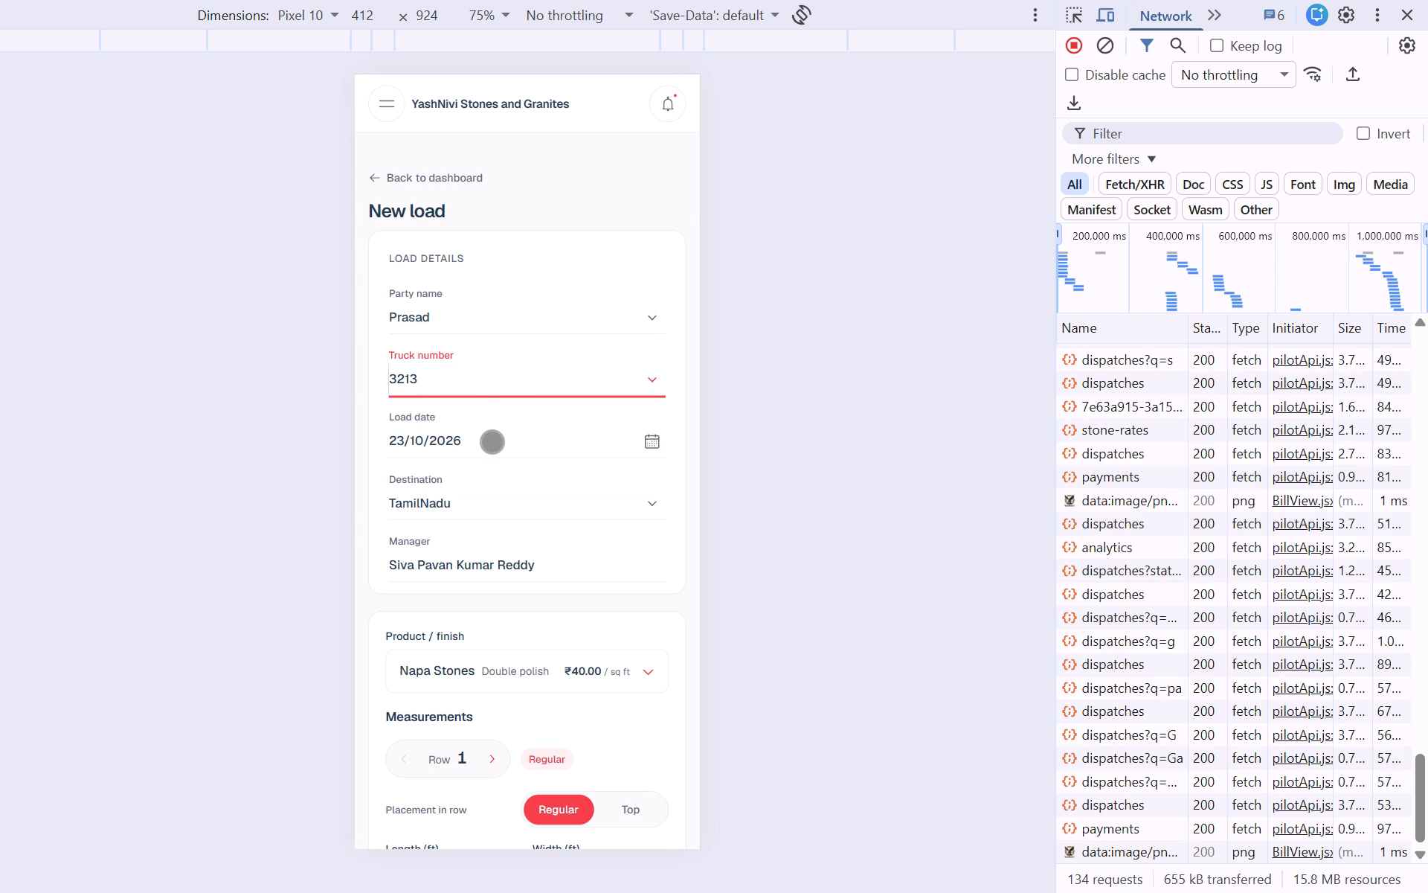
Set the load's destination to Hyderabad.
{"action": "left_click", "coordinate": [509, 517]}
{"action": "key", "text": "BackSpace"}
{"action": "key", "text": "BackSpace"}
{"action": "key", "text": "BackSpace"}
{"action": "key", "text": "BackSpace"}
{"action": "key", "text": "BackSpace"}
{"action": "key", "text": "BackSpace"}
{"action": "key", "text": "BackSpace"}
{"action": "key", "text": "BackSpace"}
{"action": "key", "text": "BackSpace"}
{"action": "key", "text": "BackSpace"}
{"action": "key", "text": "BackSpace"}
{"action": "key", "text": "BackSpace"}
{"action": "key", "text": "BackSpace"}
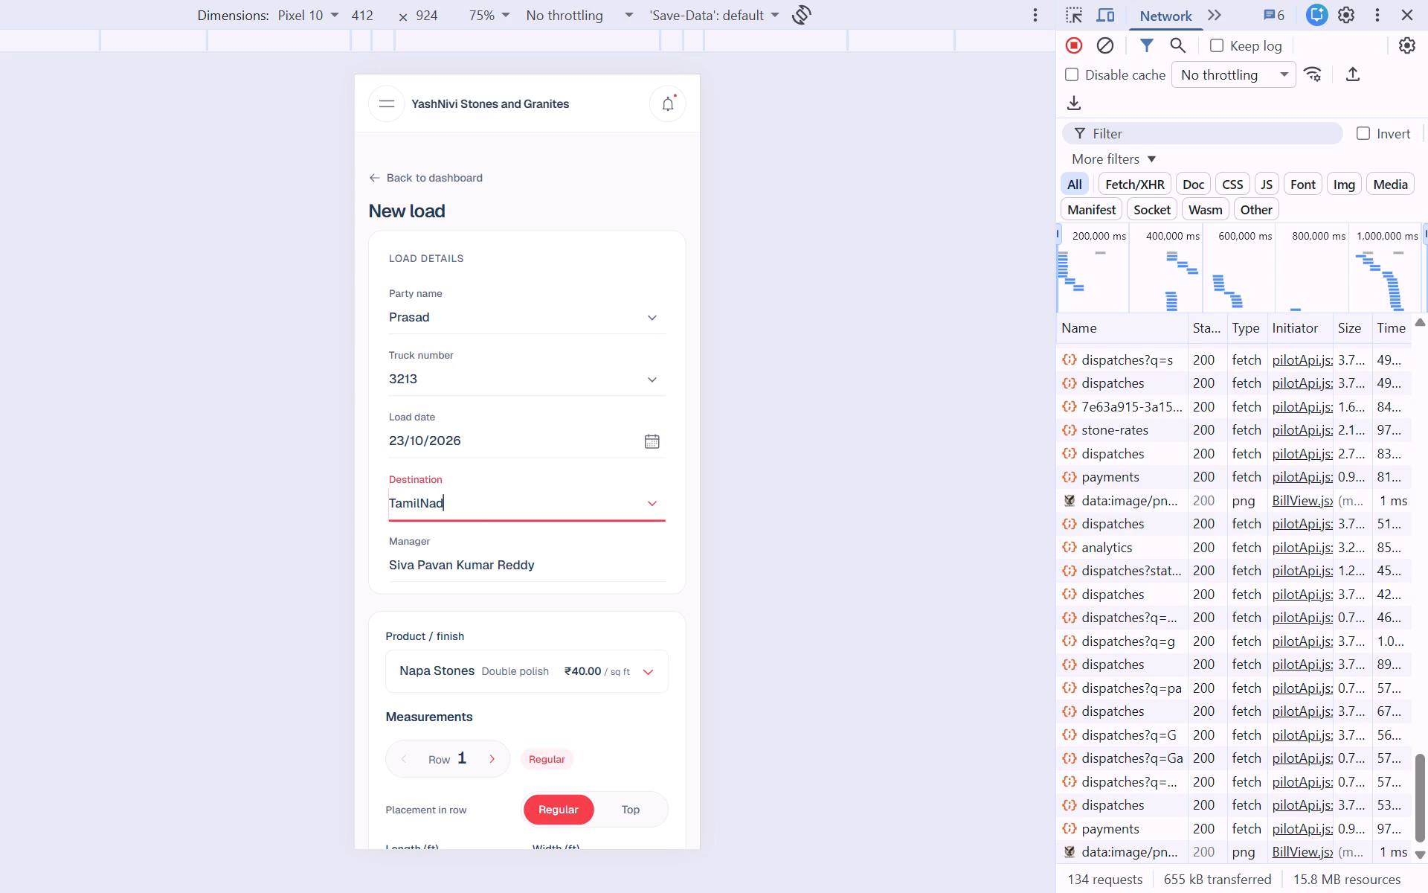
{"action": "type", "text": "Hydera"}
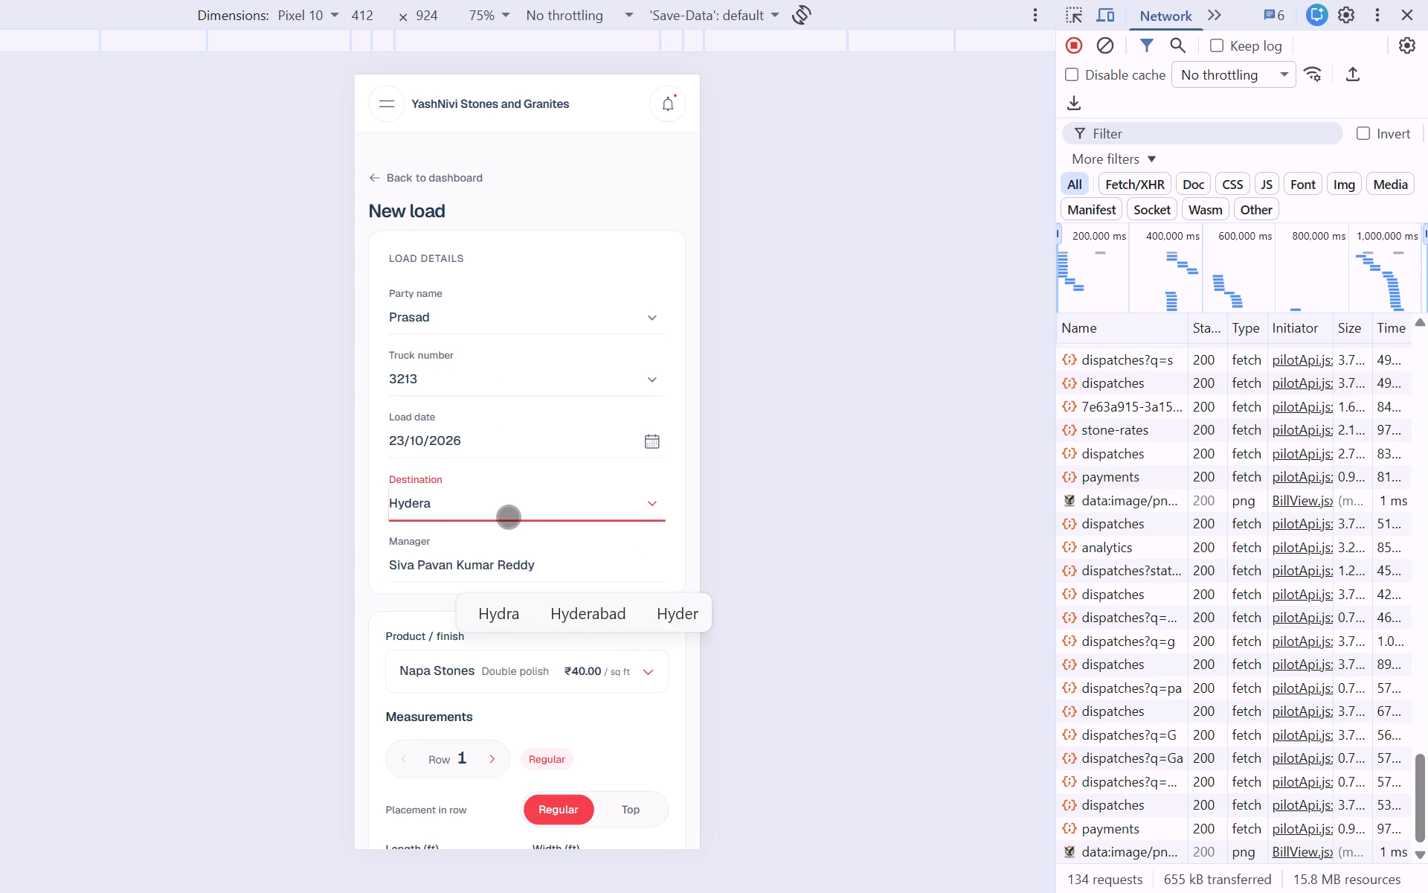
{"action": "left_click", "coordinate": [599, 618]}
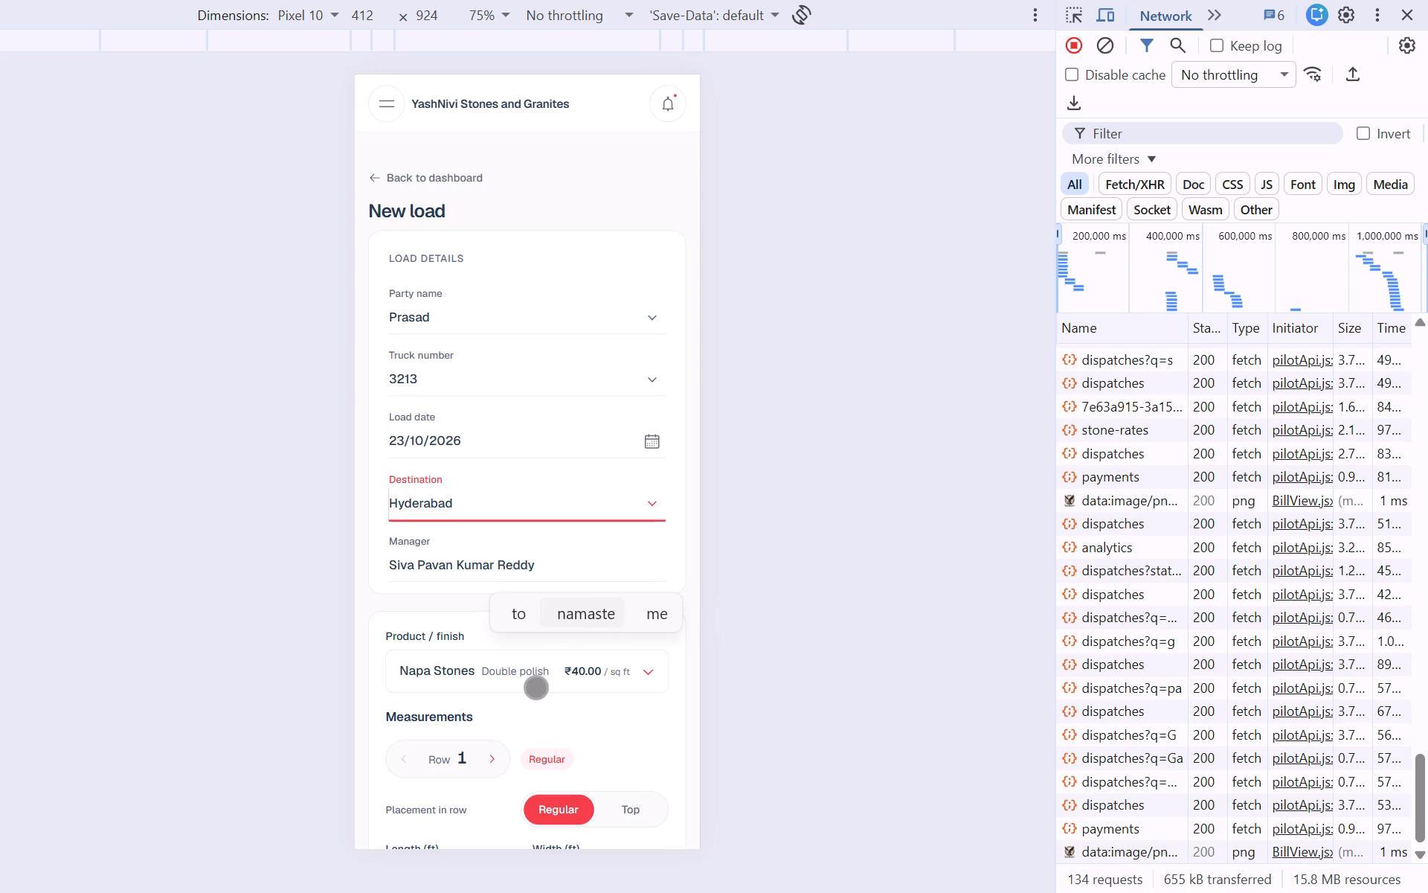
Add a Napa Stones double polish entry to row 1 with length 4 ft, width 3 ft and quantity 50.
{"action": "scroll", "coordinate": [536, 688], "scroll_direction": "down", "scroll_amount": 2}
{"action": "left_click", "coordinate": [404, 496]}
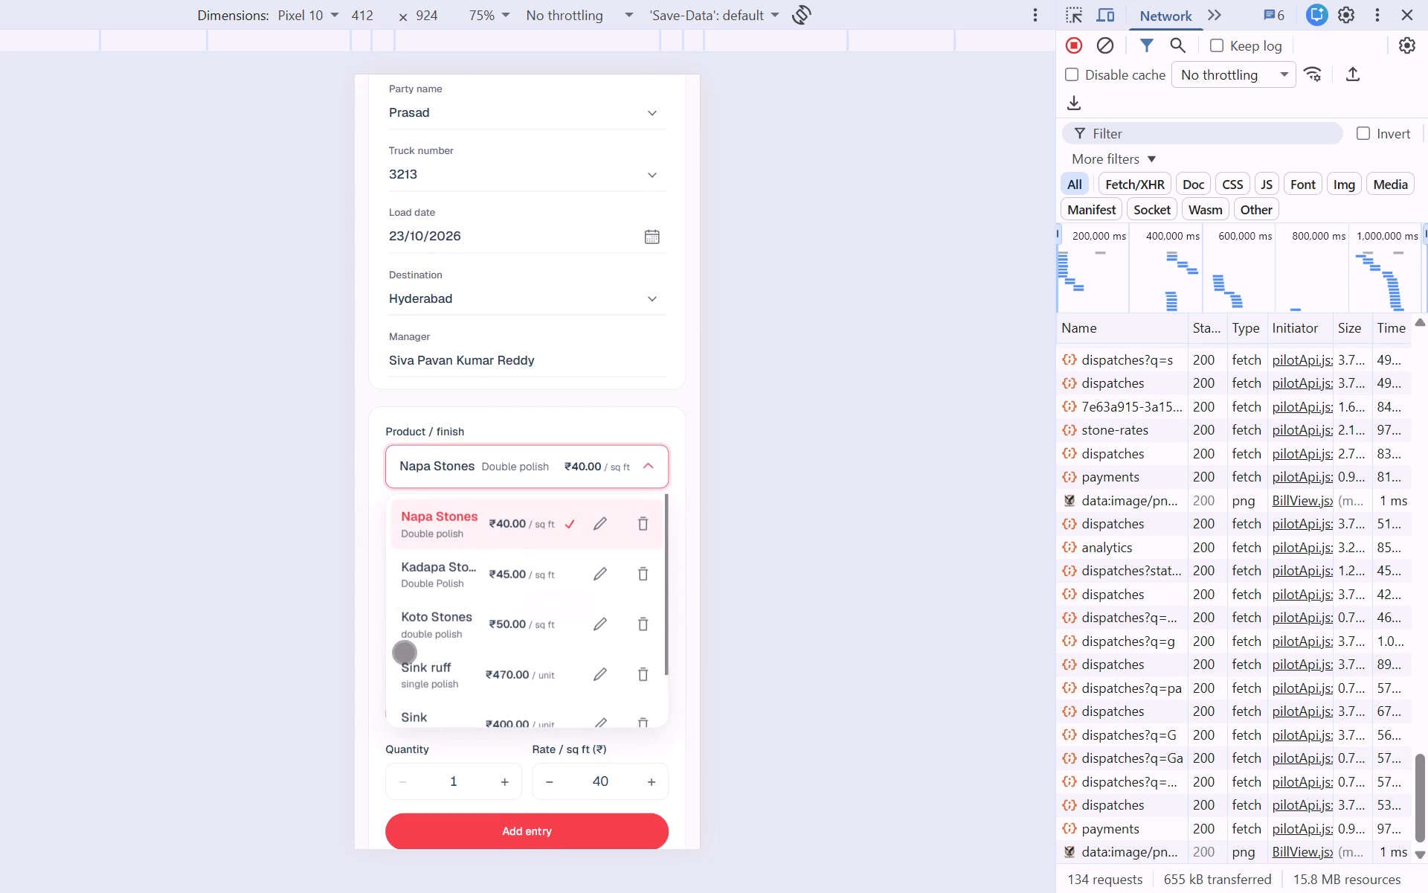
{"action": "left_click", "coordinate": [364, 633]}
{"action": "scroll", "coordinate": [390, 694], "scroll_direction": "down", "scroll_amount": 5}
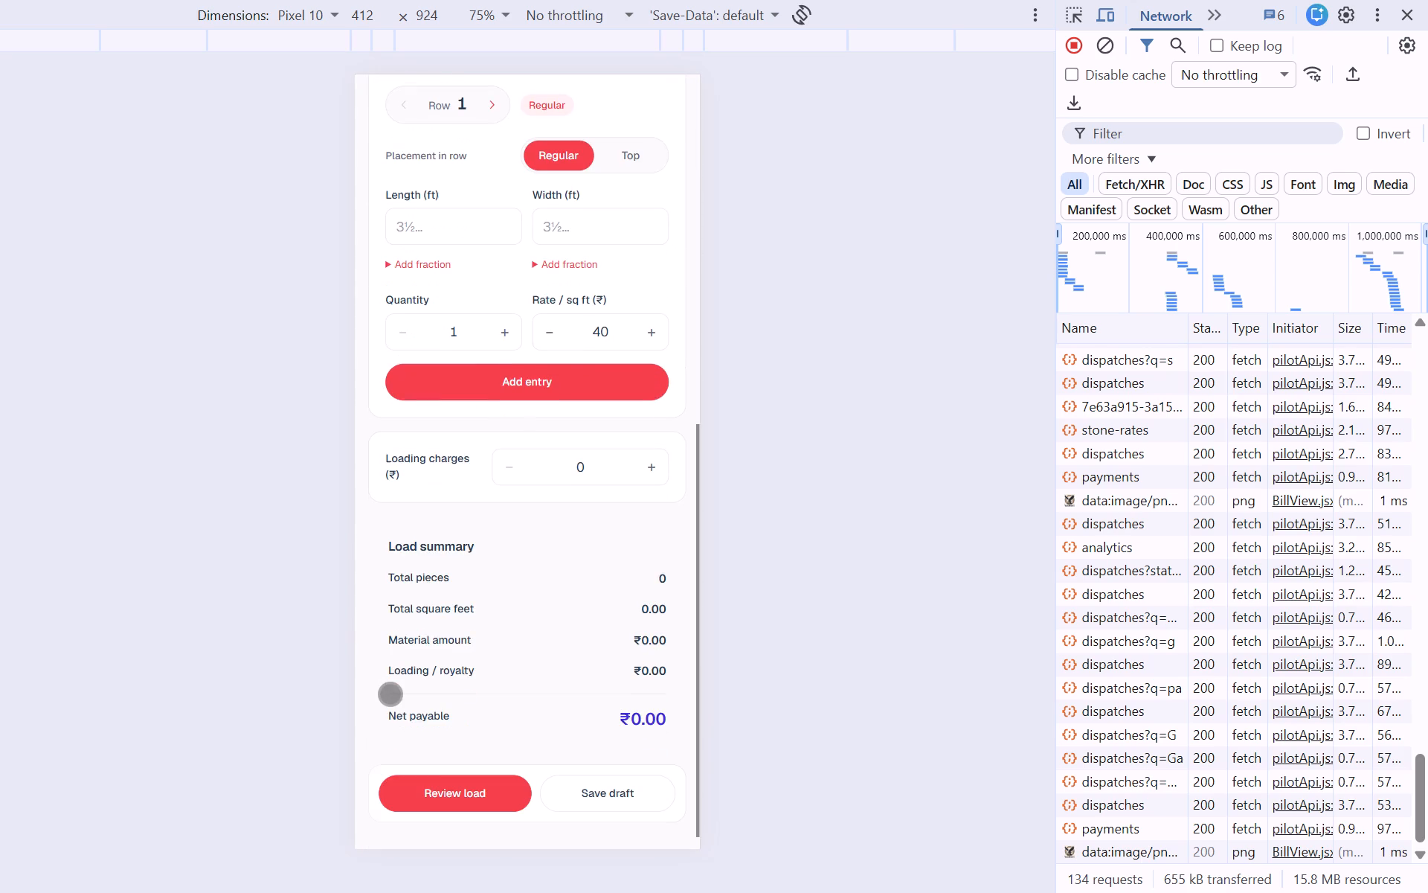
{"action": "scroll", "coordinate": [454, 528], "scroll_direction": "up", "scroll_amount": 2}
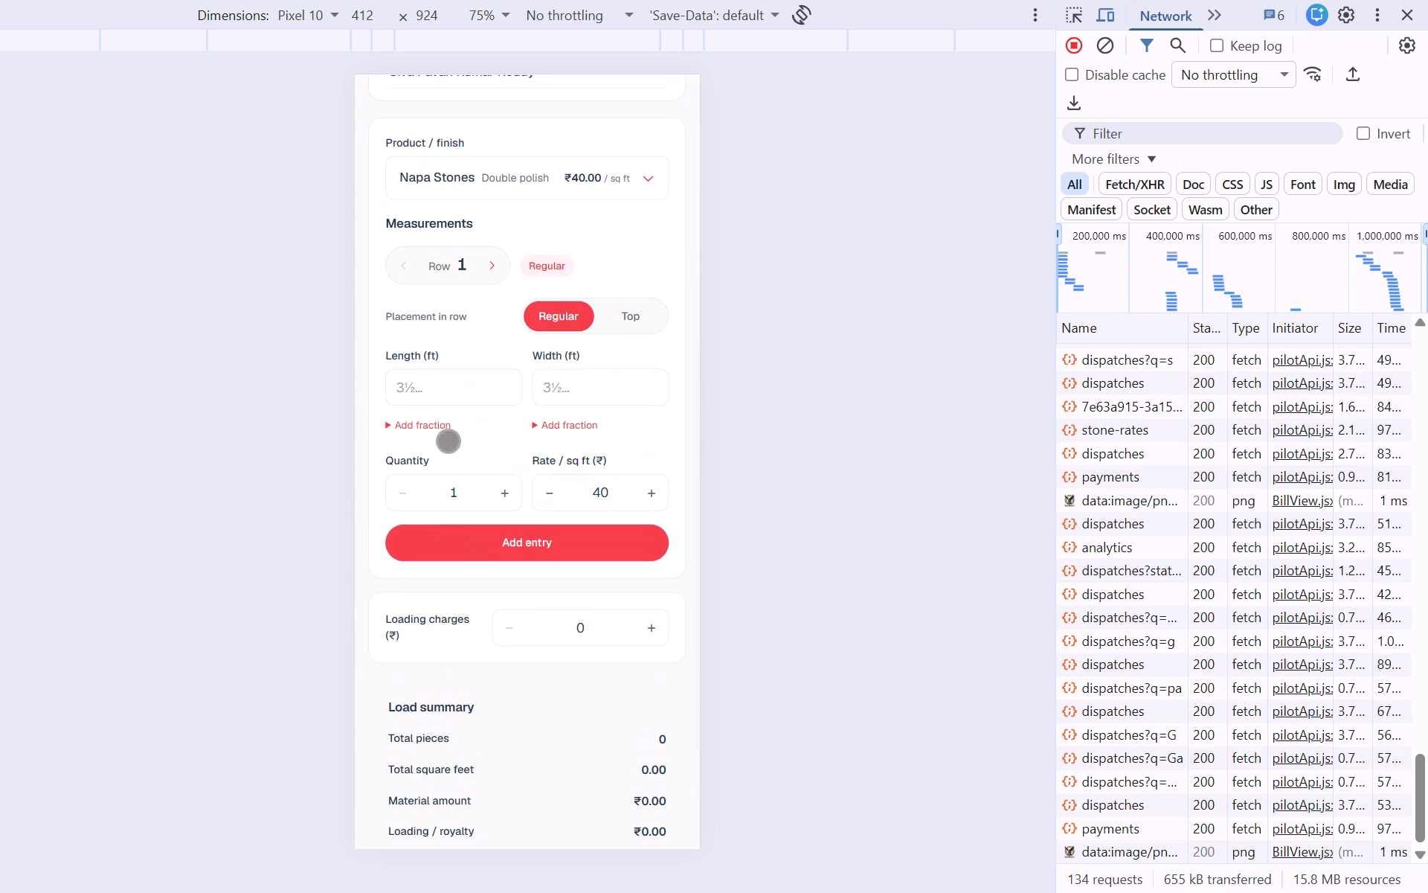
{"action": "left_click", "coordinate": [457, 392]}
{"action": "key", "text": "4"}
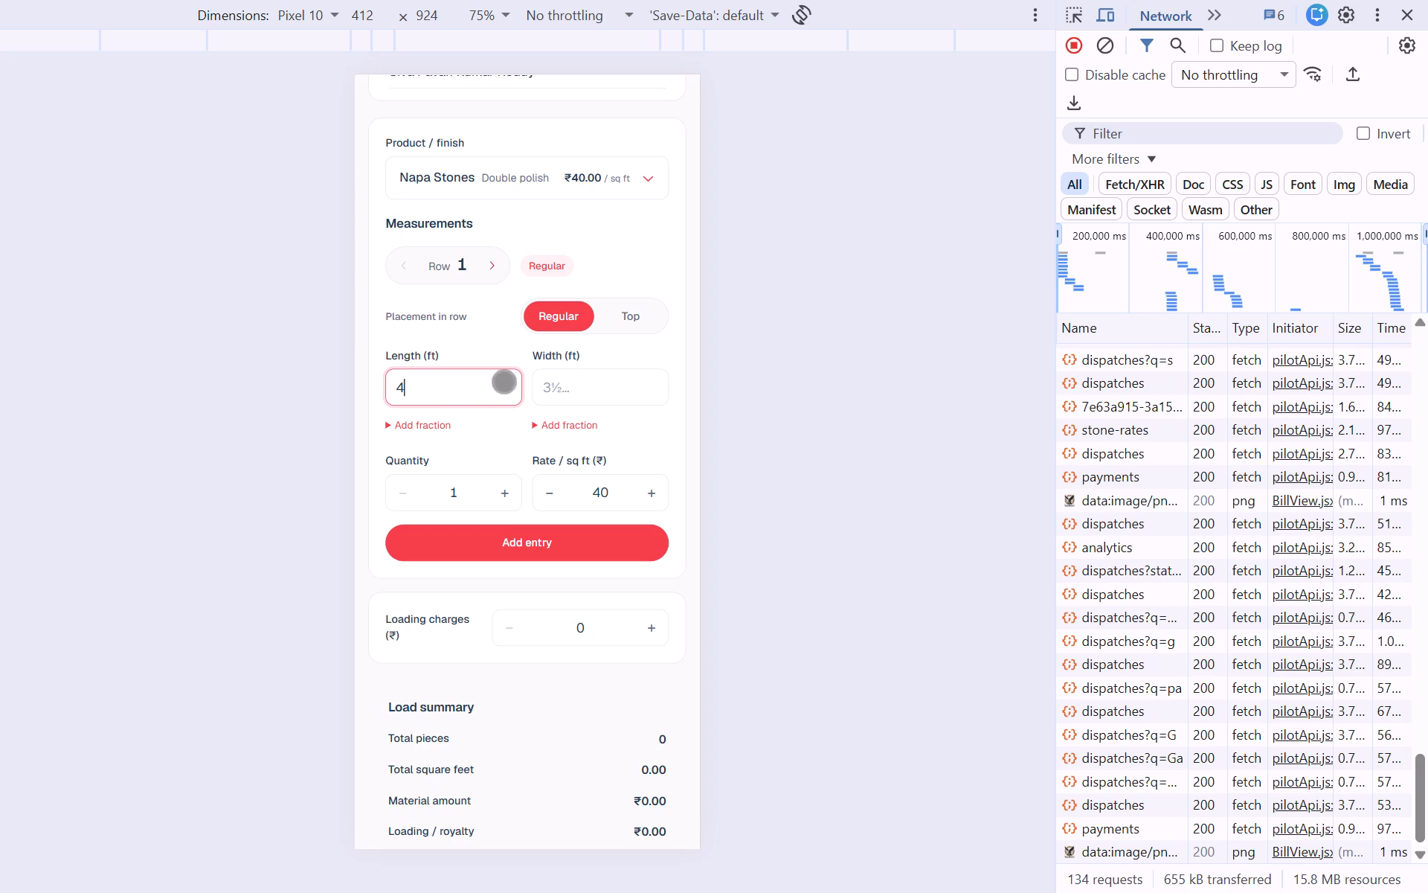
{"action": "left_click", "coordinate": [588, 381]}
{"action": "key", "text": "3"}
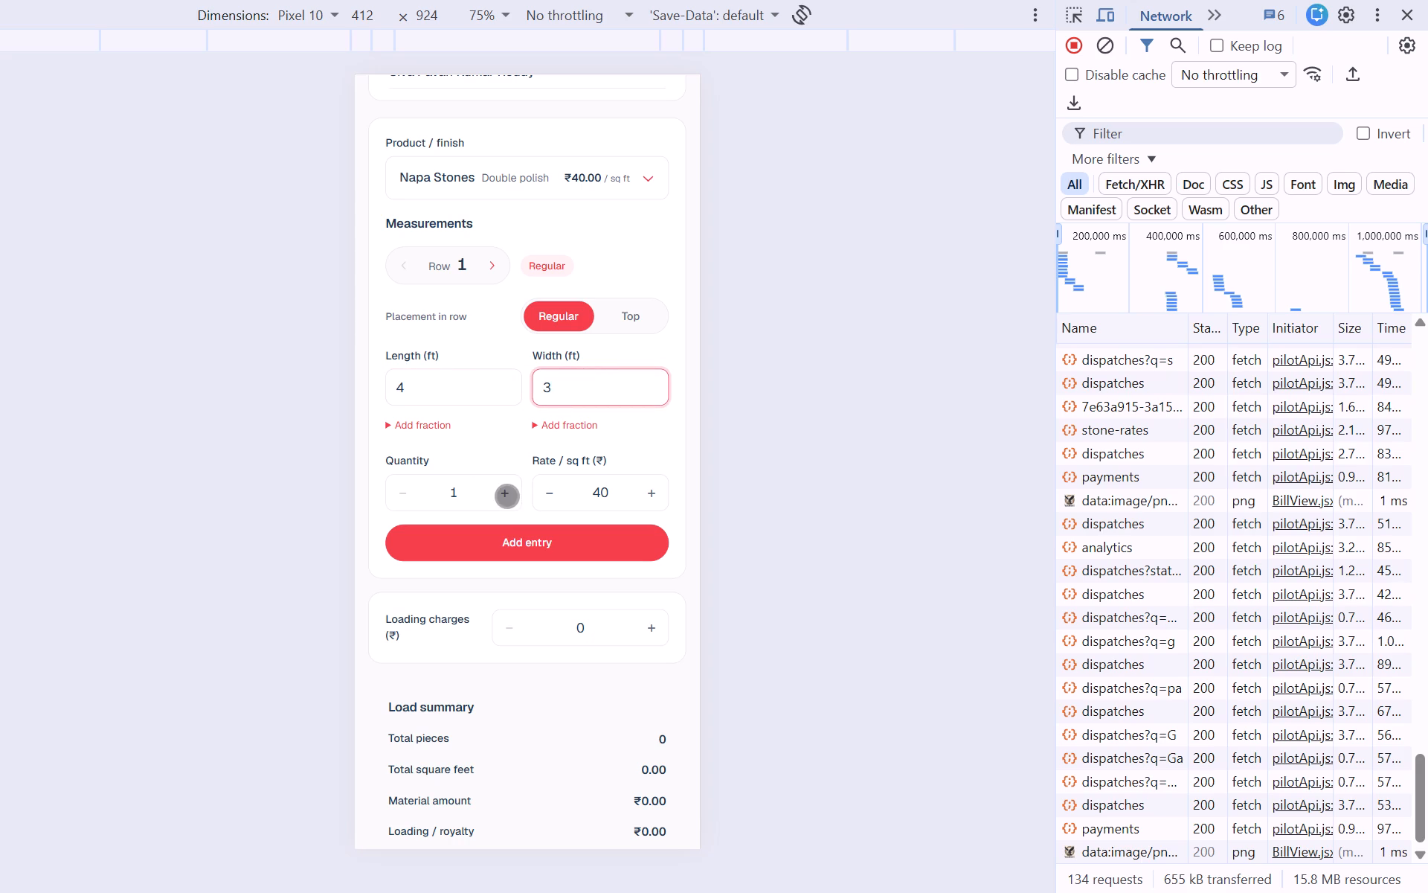
{"action": "left_click", "coordinate": [484, 495]}
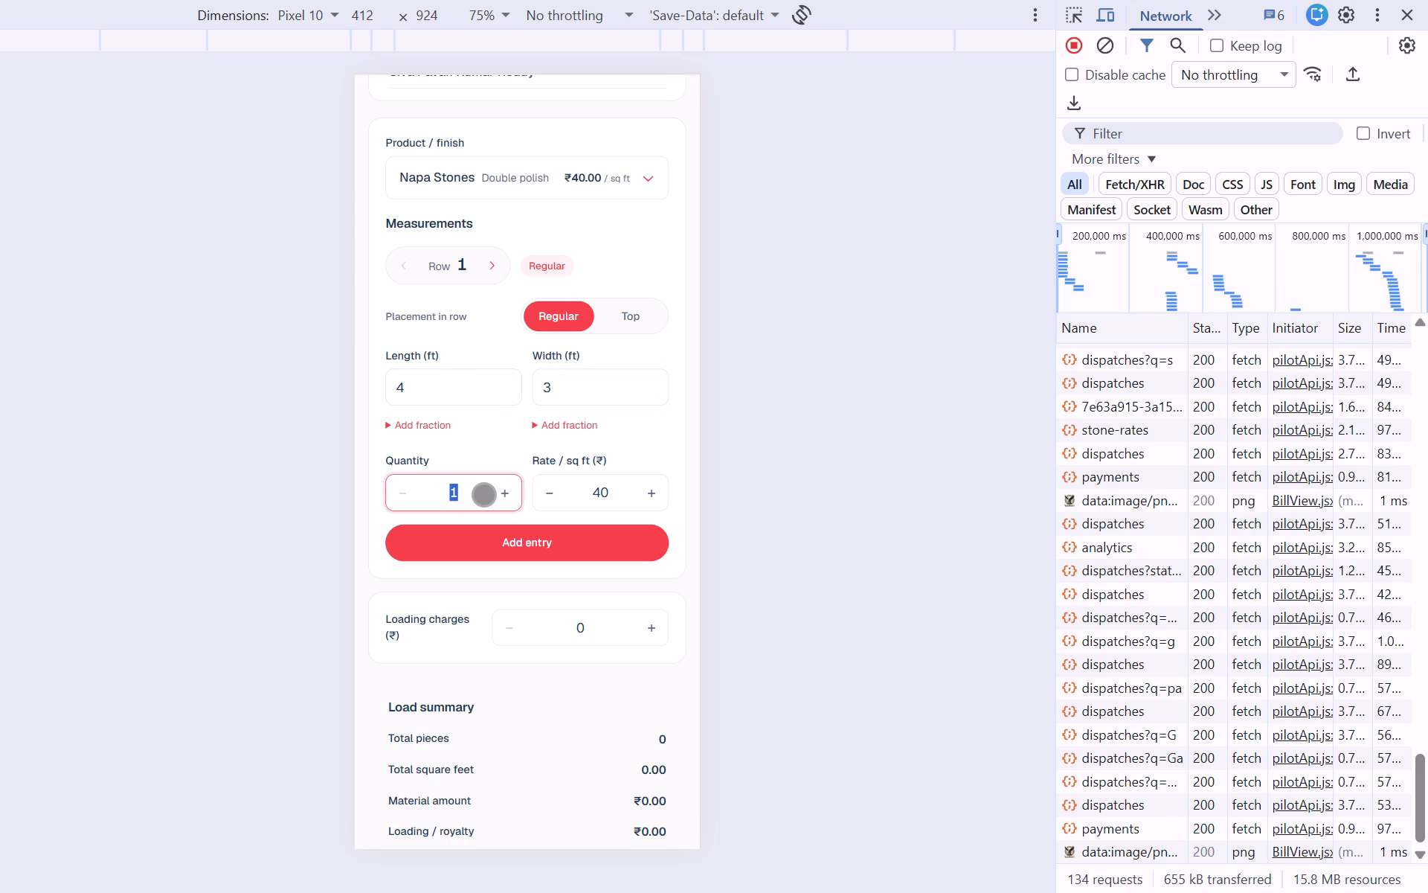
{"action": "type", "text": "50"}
{"action": "left_click", "coordinate": [545, 539]}
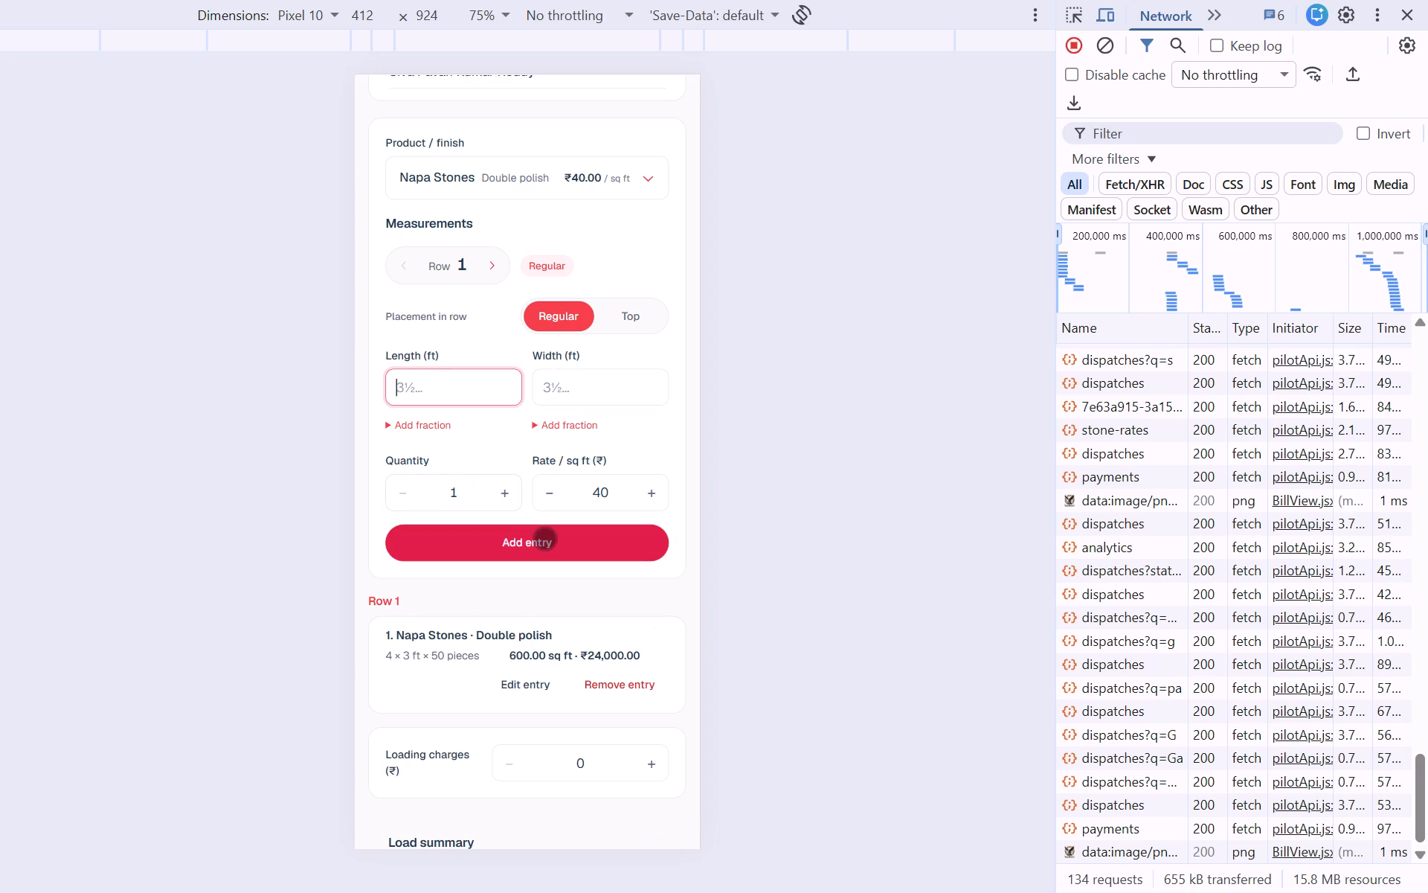
Add a Sink ruff single polish entry with quantity 20 to row 1.
{"action": "left_click", "coordinate": [595, 173]}
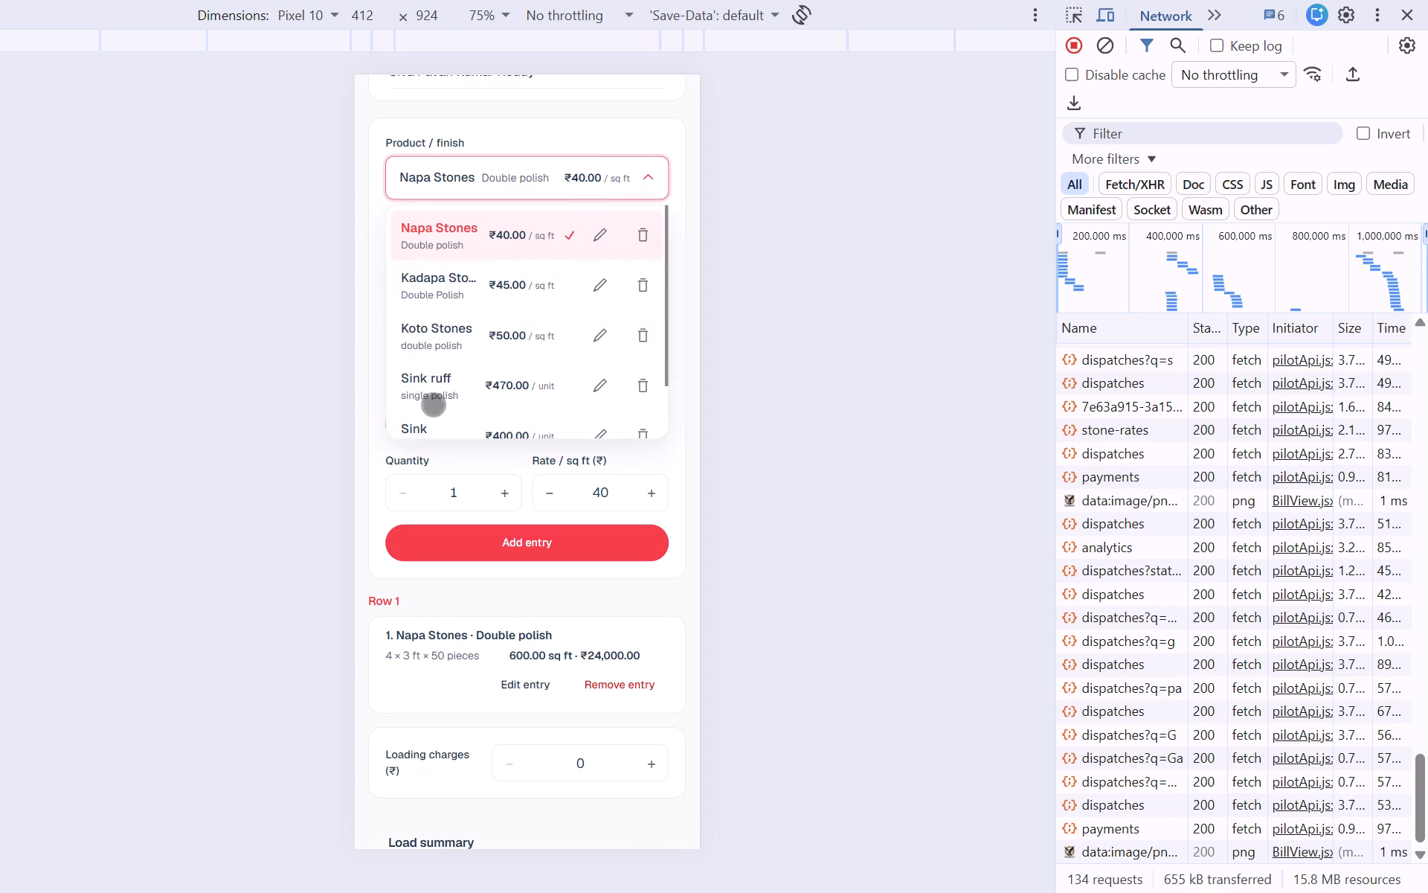
{"action": "left_click", "coordinate": [444, 377]}
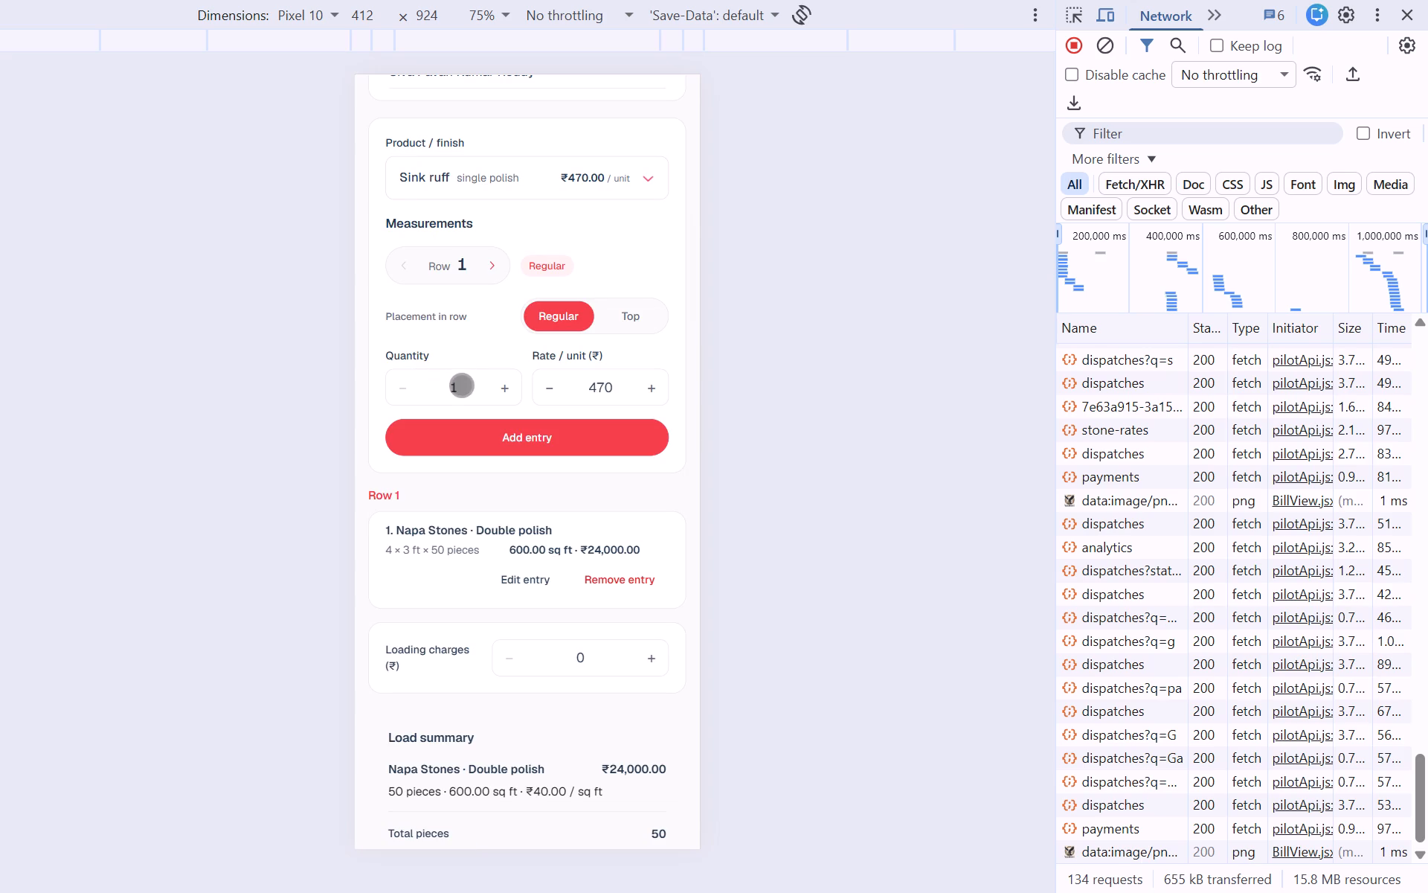
{"action": "left_click", "coordinate": [455, 389]}
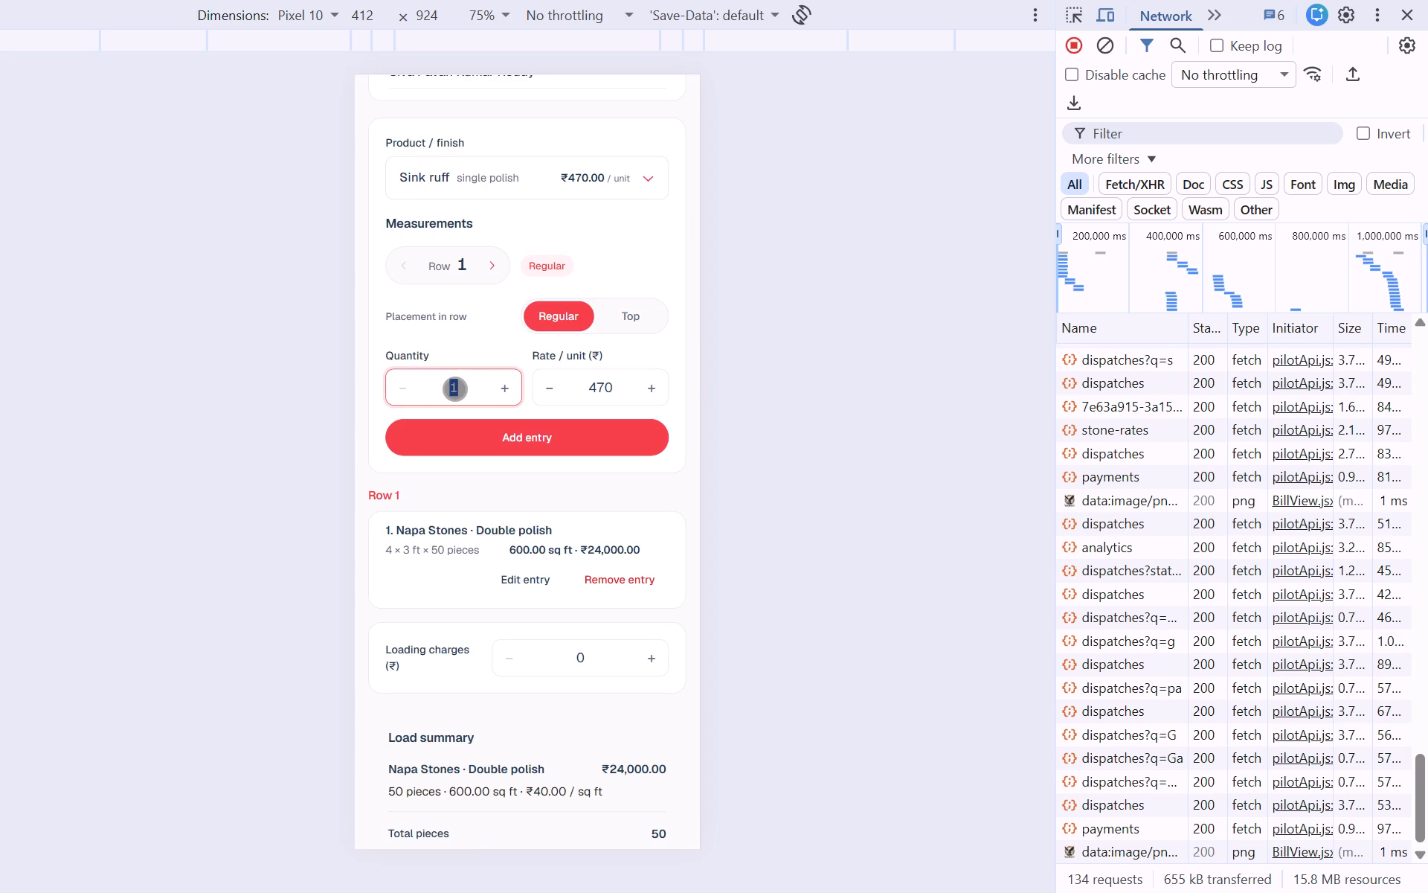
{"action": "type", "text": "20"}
{"action": "left_click", "coordinate": [521, 433]}
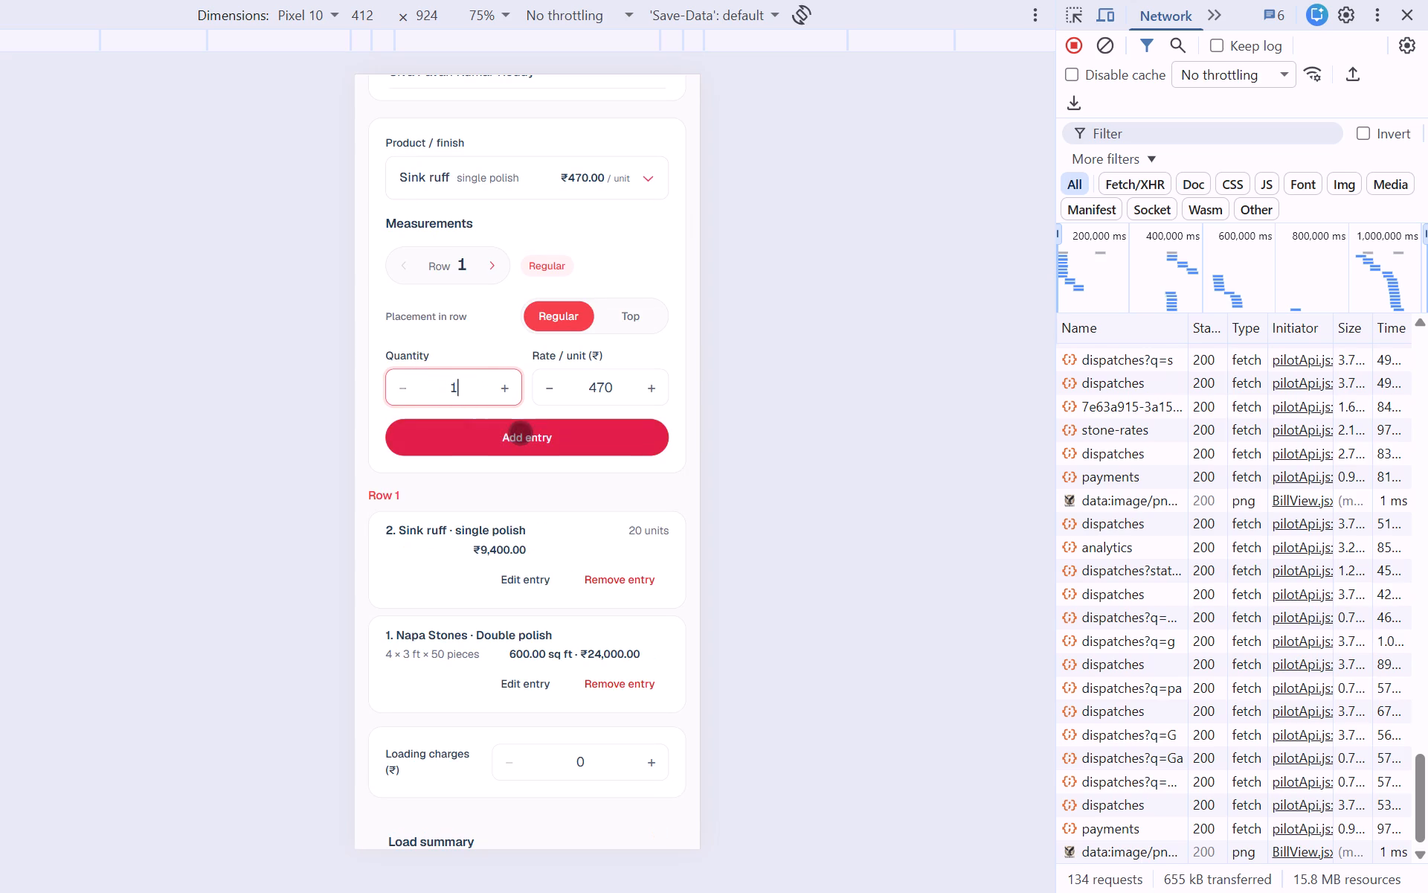
Advance to row 2 and add an unpolished Sink entry with quantity 20.
{"action": "left_click", "coordinate": [492, 266]}
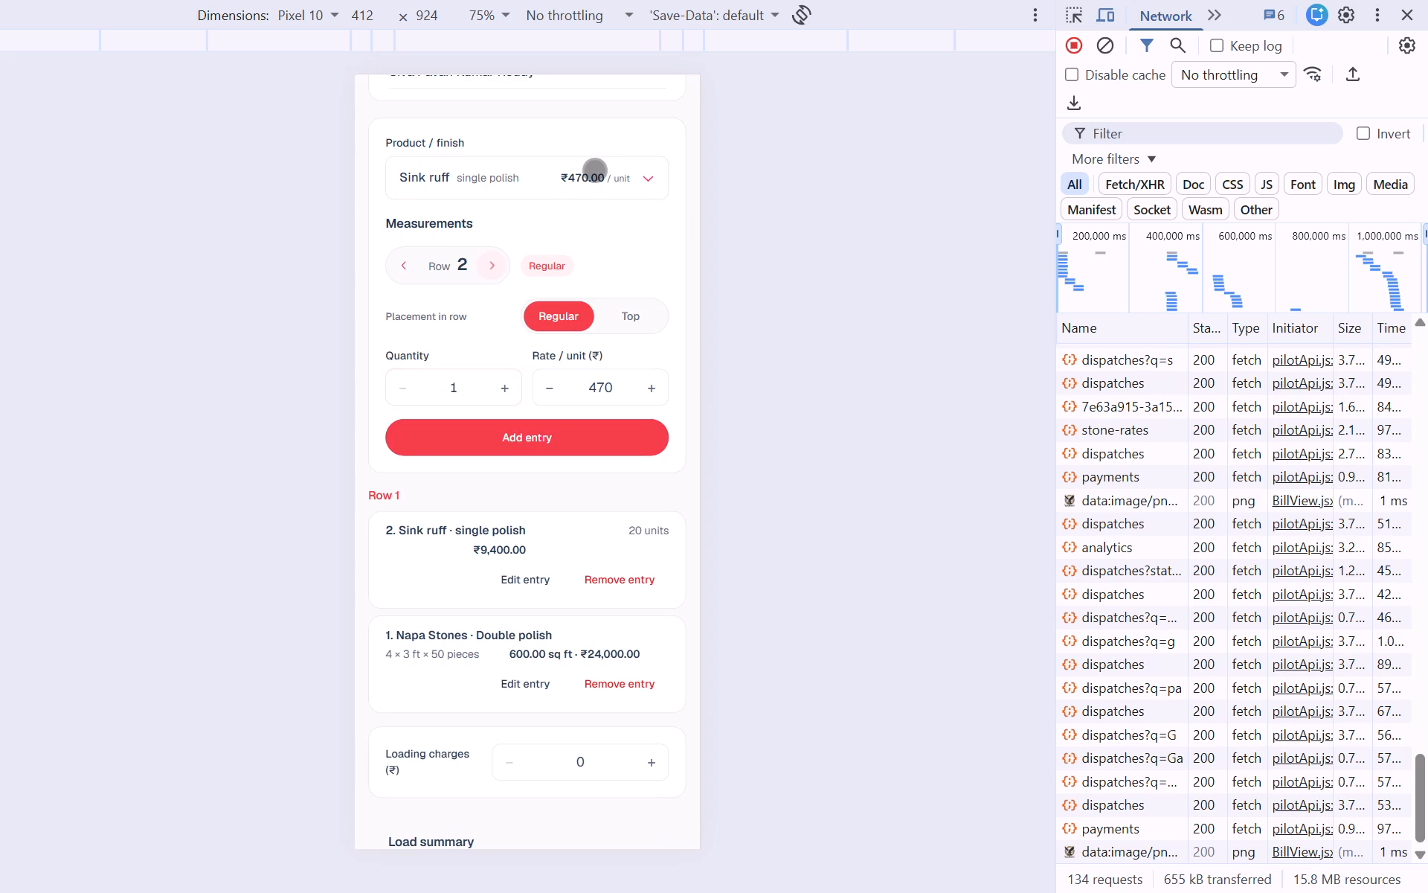
{"action": "left_click", "coordinate": [595, 170]}
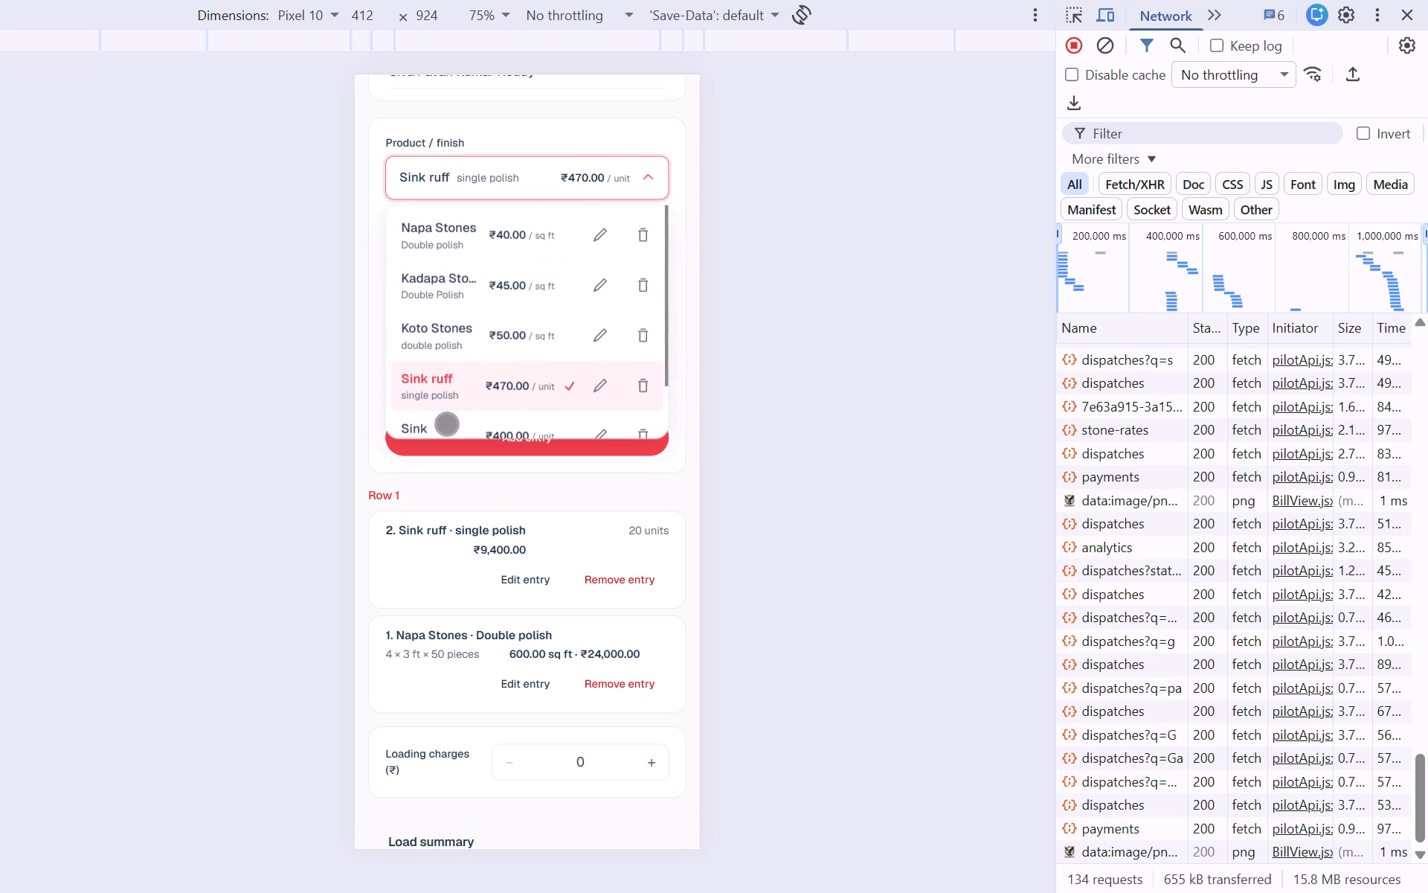
{"action": "left_click", "coordinate": [447, 424]}
{"action": "left_click", "coordinate": [471, 391]}
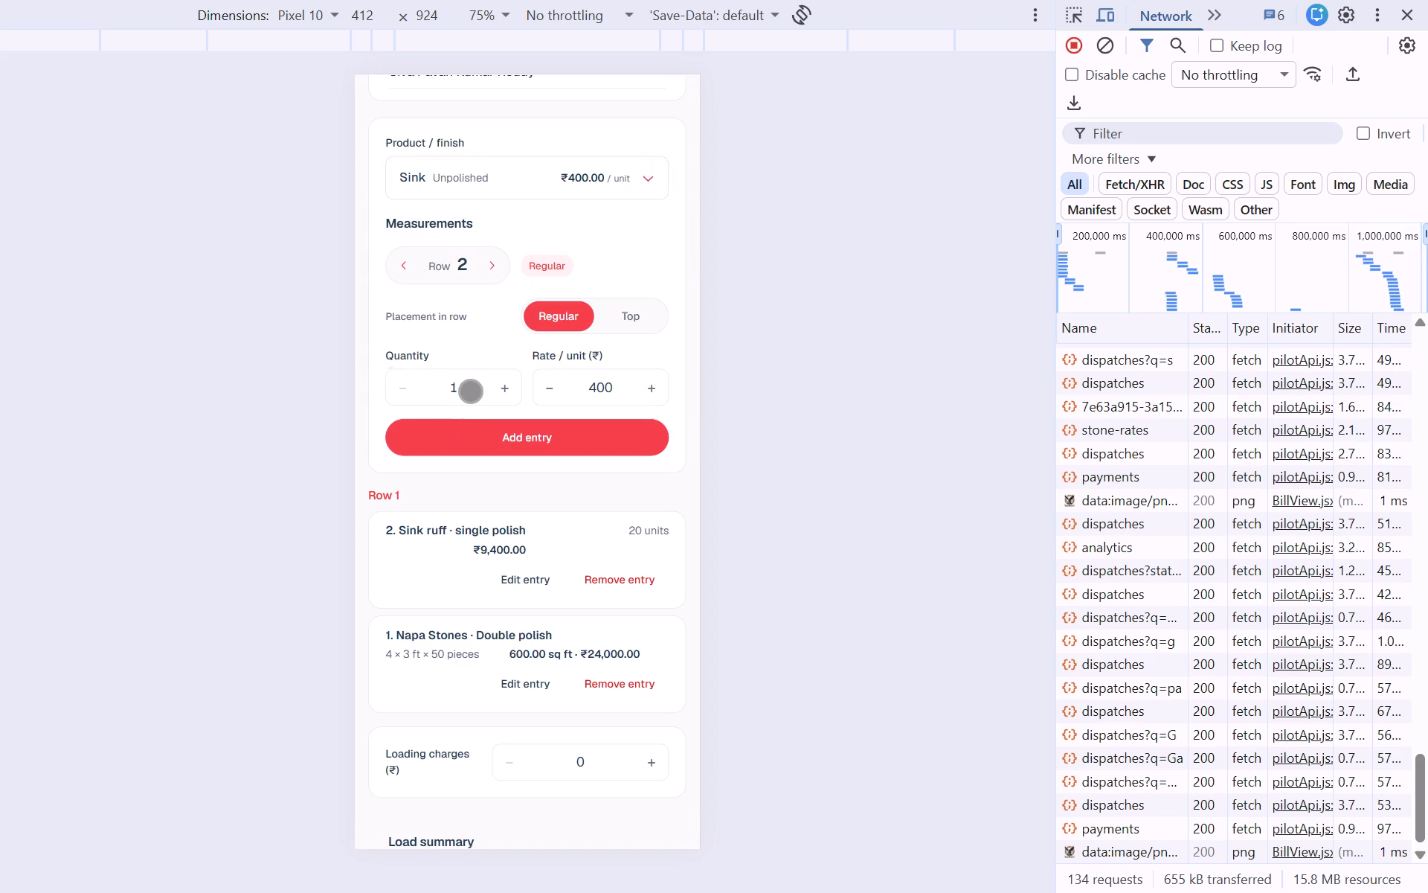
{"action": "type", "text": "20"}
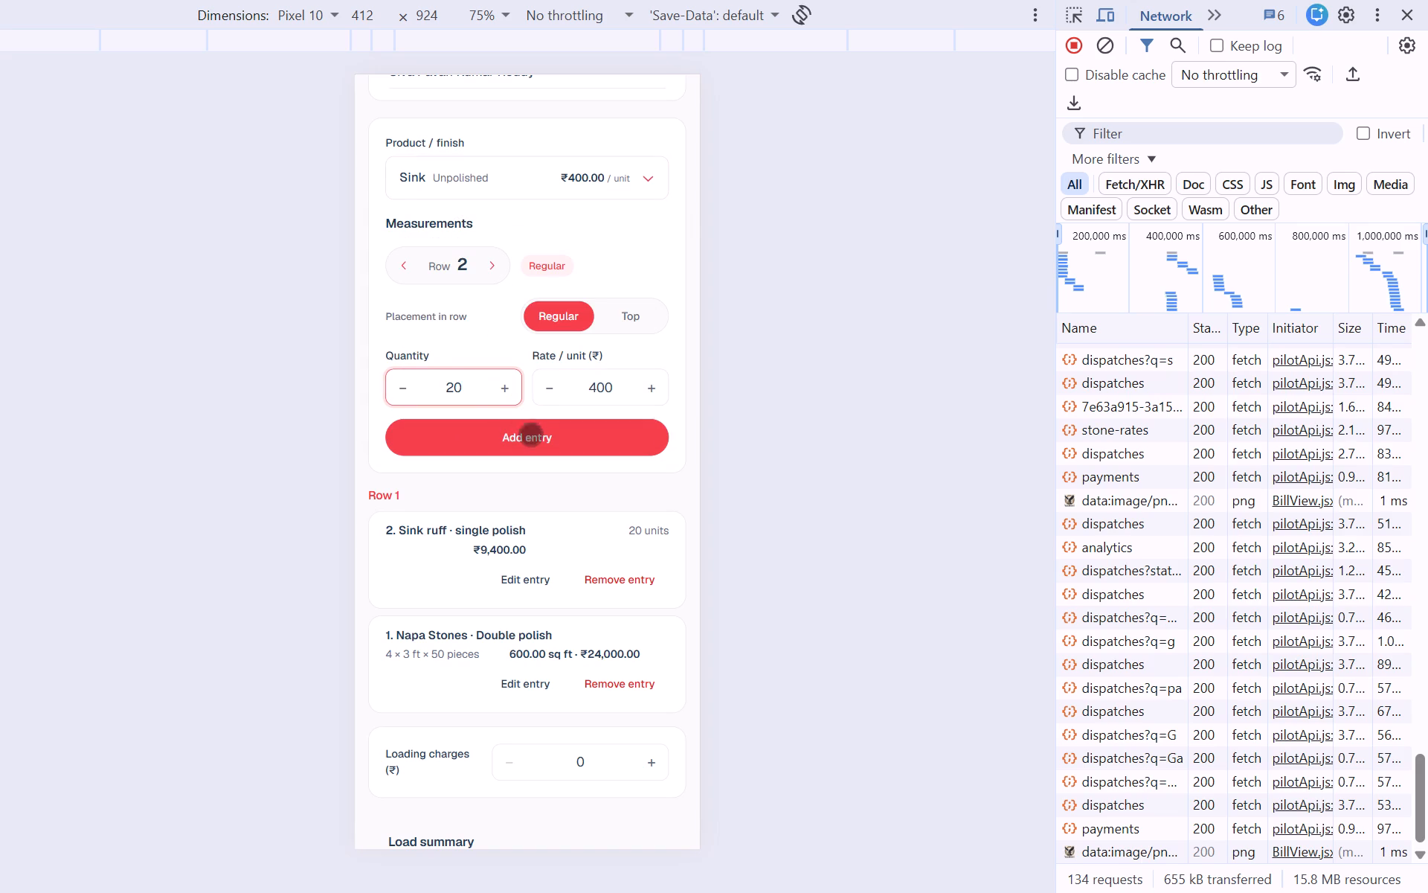
{"action": "left_click", "coordinate": [530, 439]}
Review the load for Prasad to Hyderabad and create its invoice.
{"action": "scroll", "coordinate": [449, 572], "scroll_direction": "down", "scroll_amount": 2}
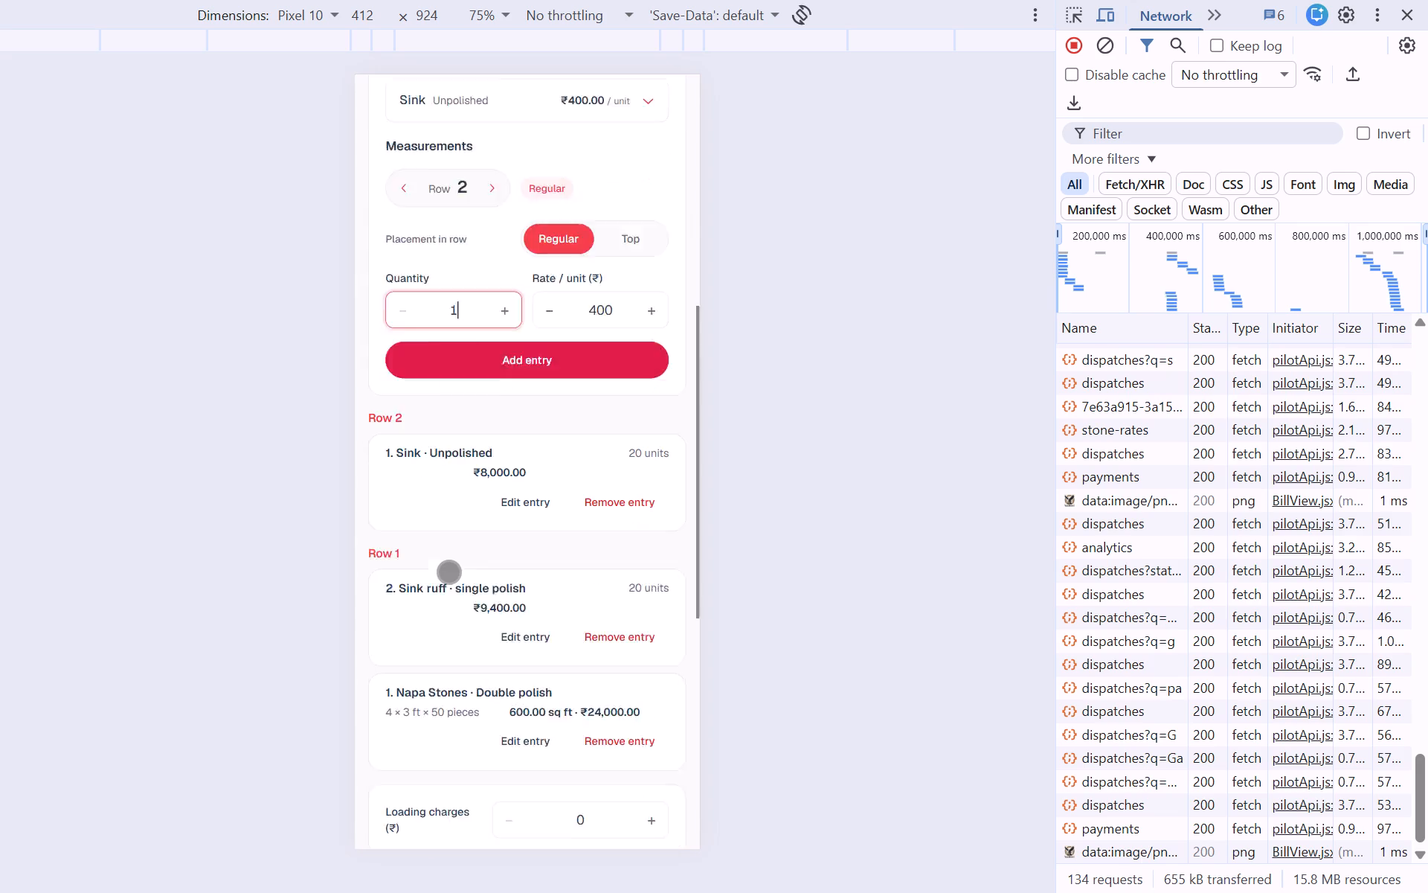
{"action": "scroll", "coordinate": [449, 572], "scroll_direction": "down", "scroll_amount": 2}
{"action": "scroll", "coordinate": [509, 723], "scroll_direction": "down", "scroll_amount": 7}
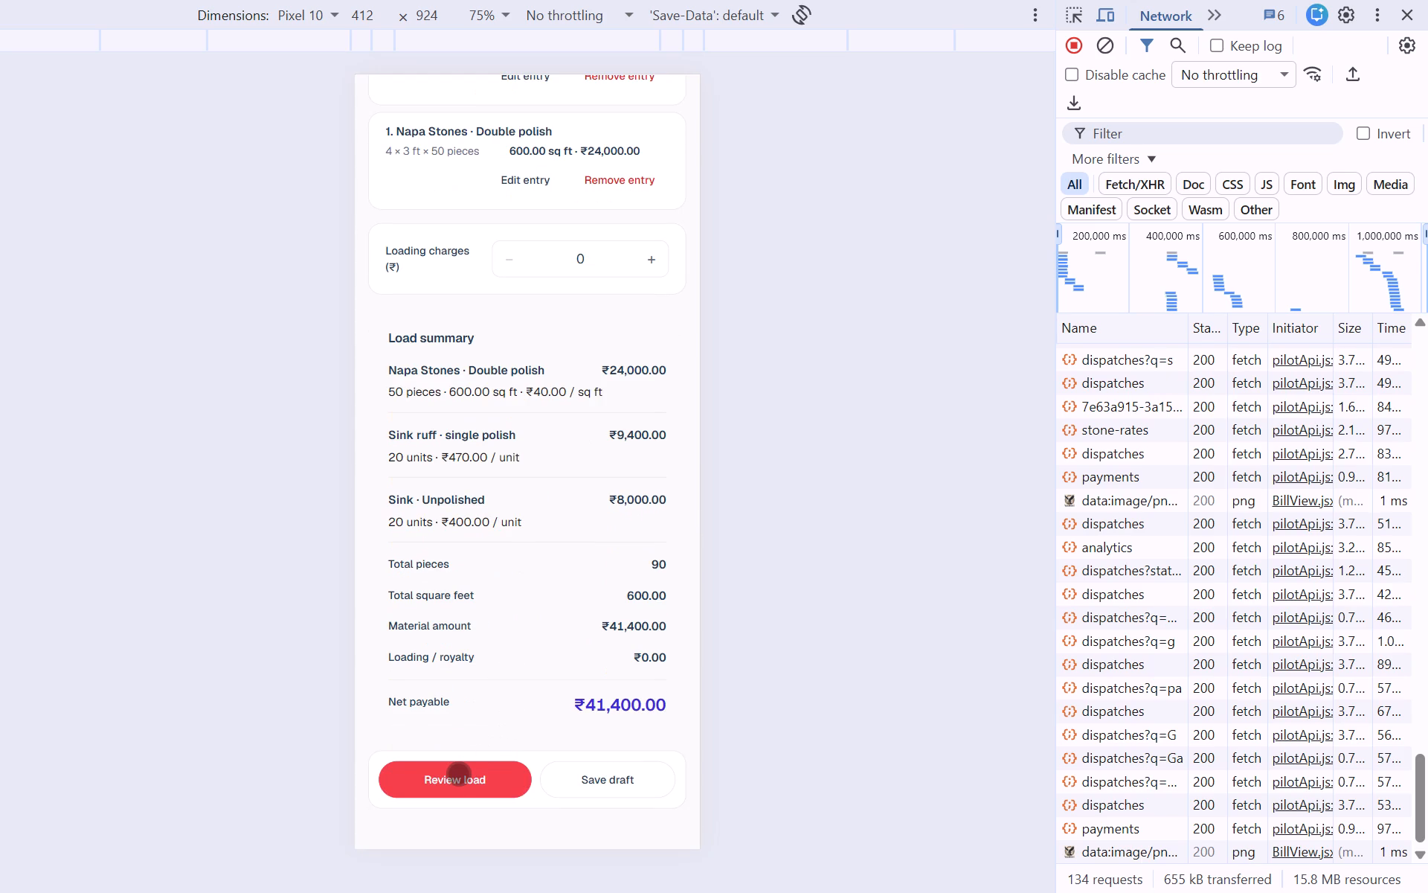
{"action": "left_click", "coordinate": [455, 784]}
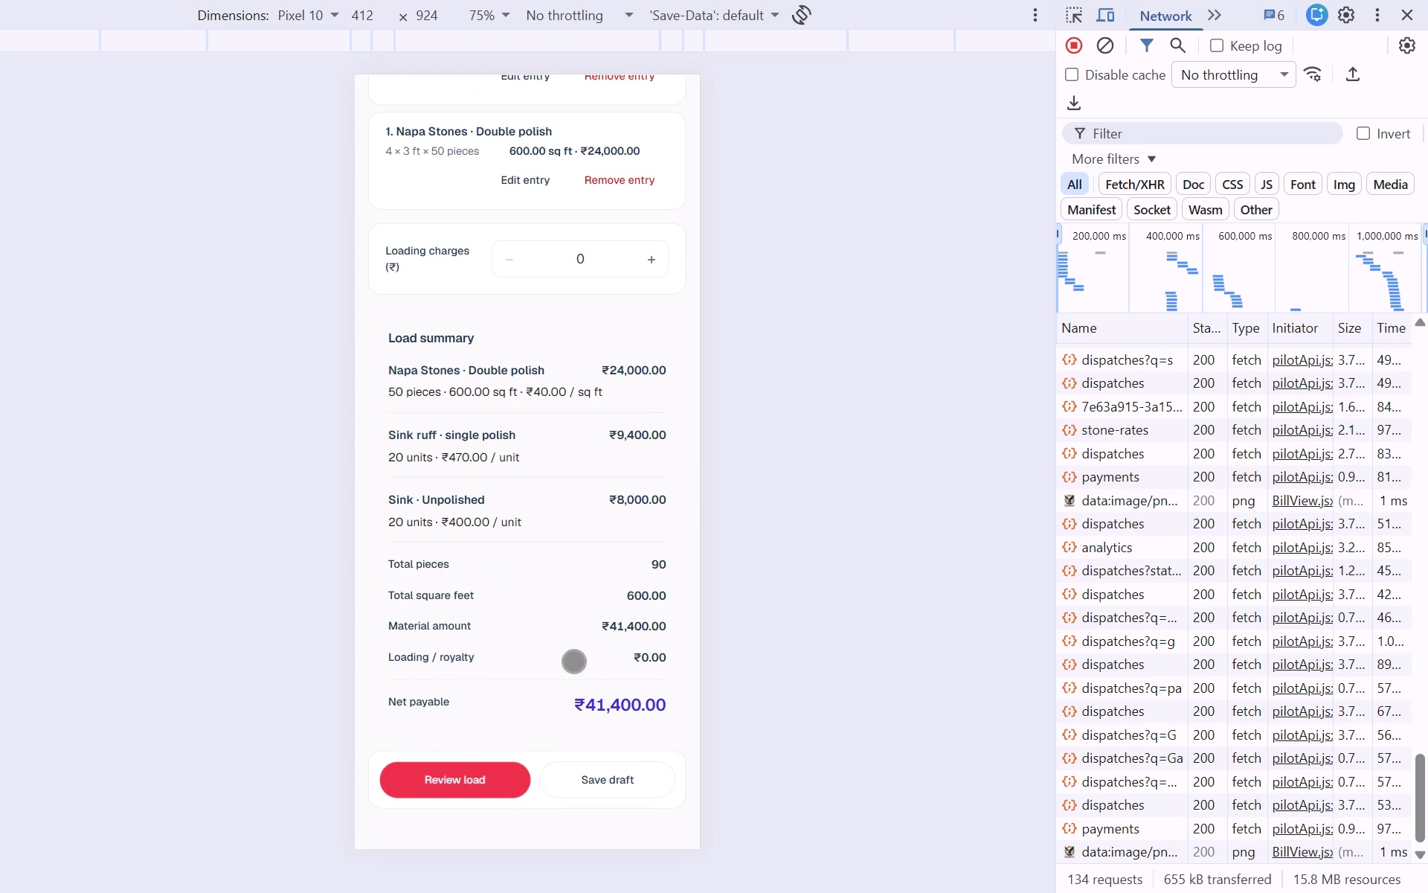
{"action": "scroll", "coordinate": [574, 662], "scroll_direction": "down", "scroll_amount": 7}
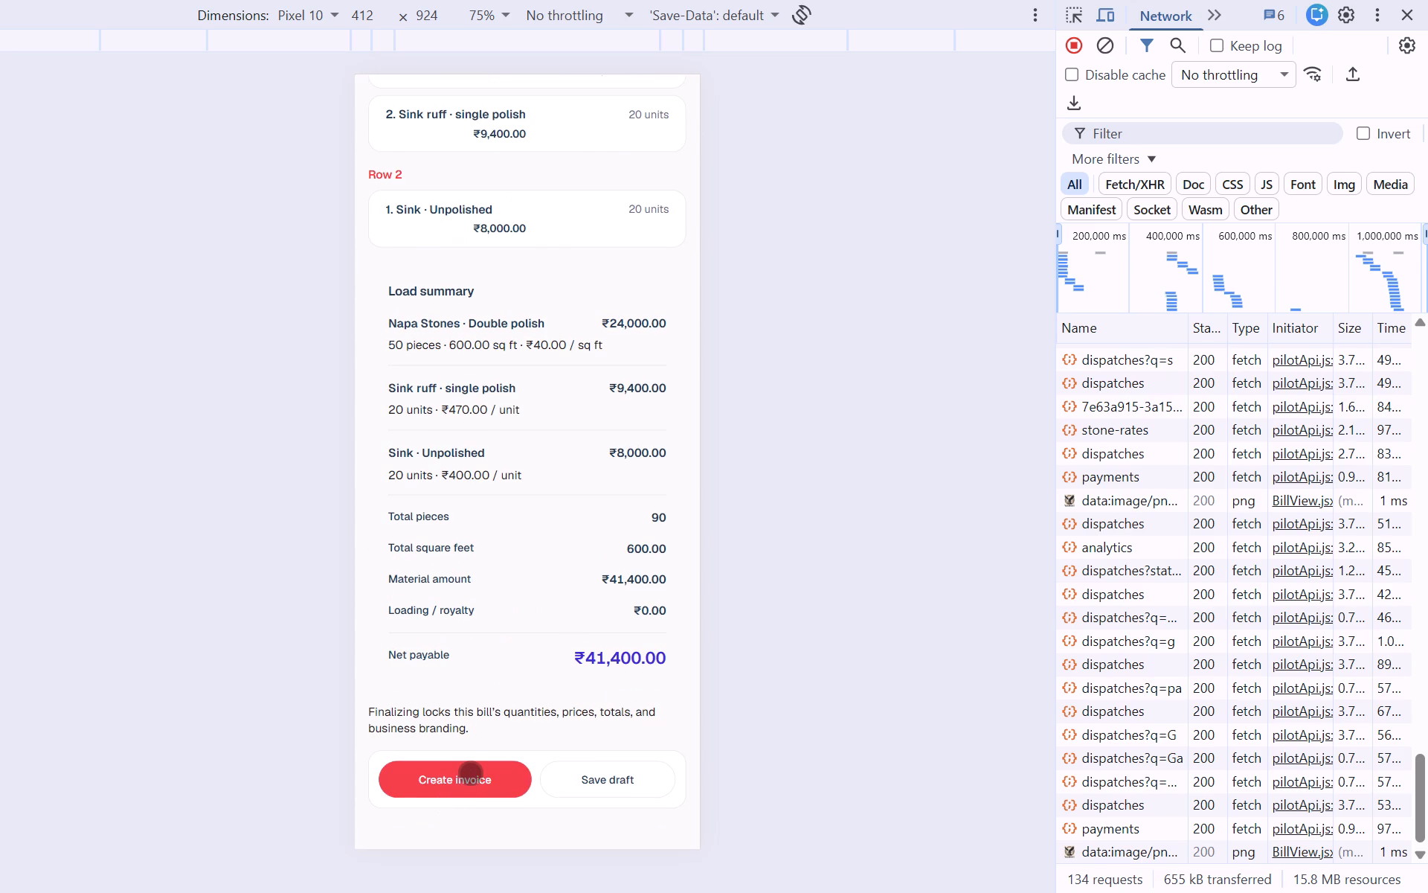
{"action": "scroll", "coordinate": [495, 275], "scroll_direction": "up", "scroll_amount": 5}
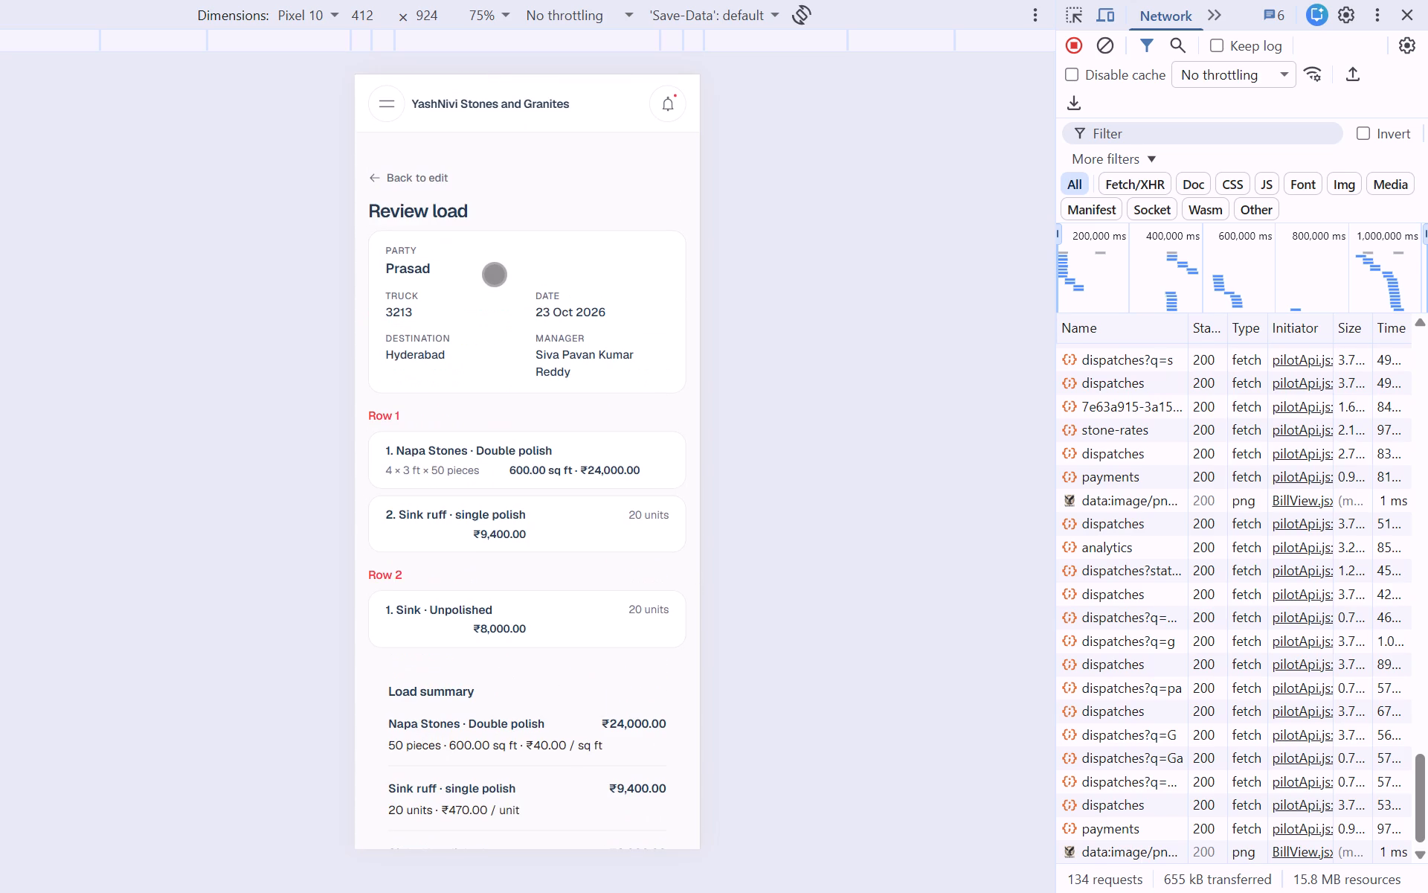
{"action": "scroll", "coordinate": [535, 648], "scroll_direction": "down", "scroll_amount": 5}
{"action": "left_click", "coordinate": [475, 791]}
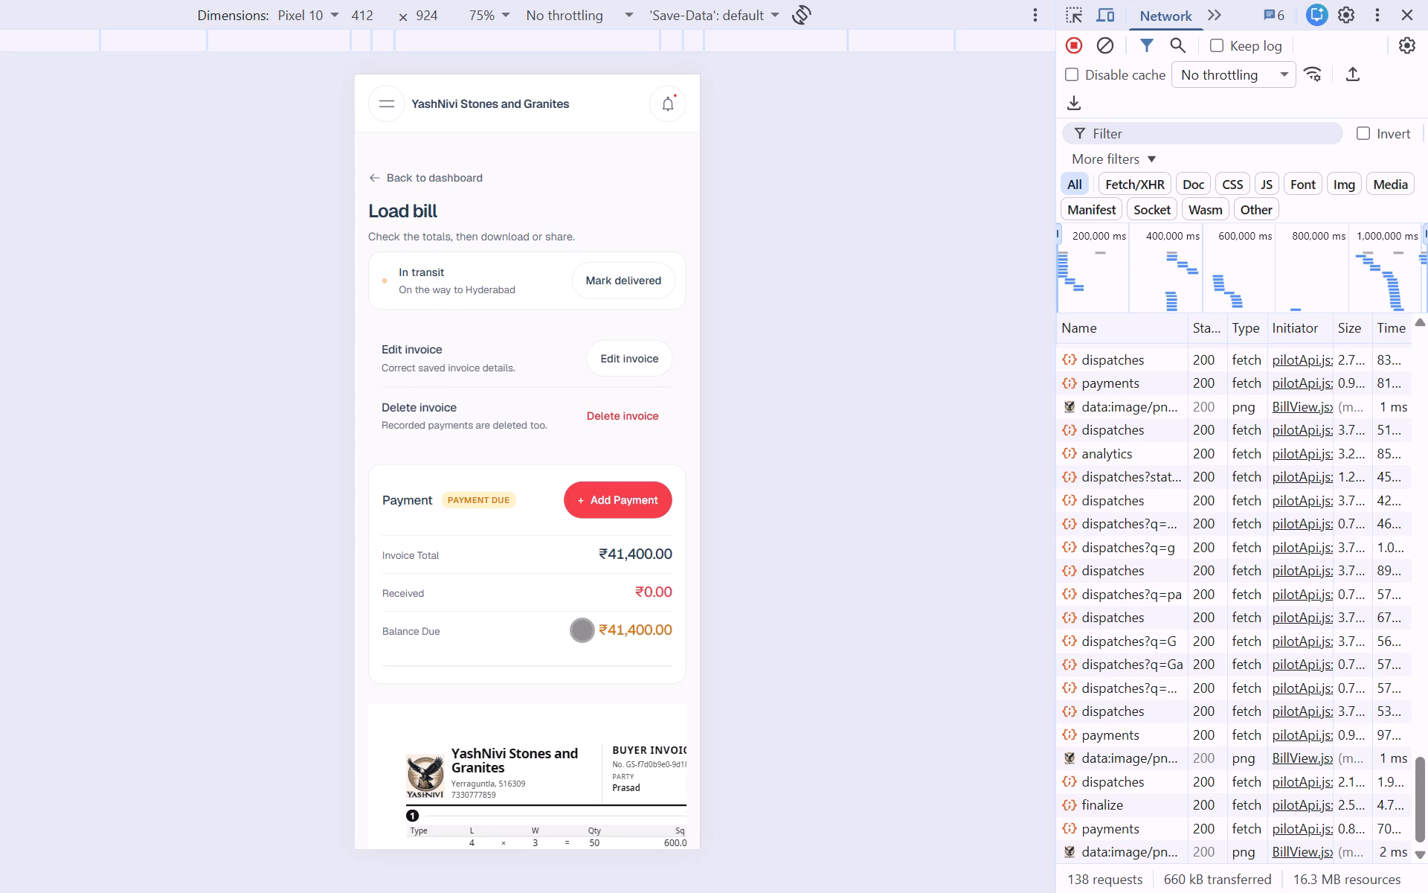
Examine the new load bill's payment section, buyer invoice preview and export options in the phone layout.
{"action": "scroll", "coordinate": [582, 630], "scroll_direction": "down", "scroll_amount": 1}
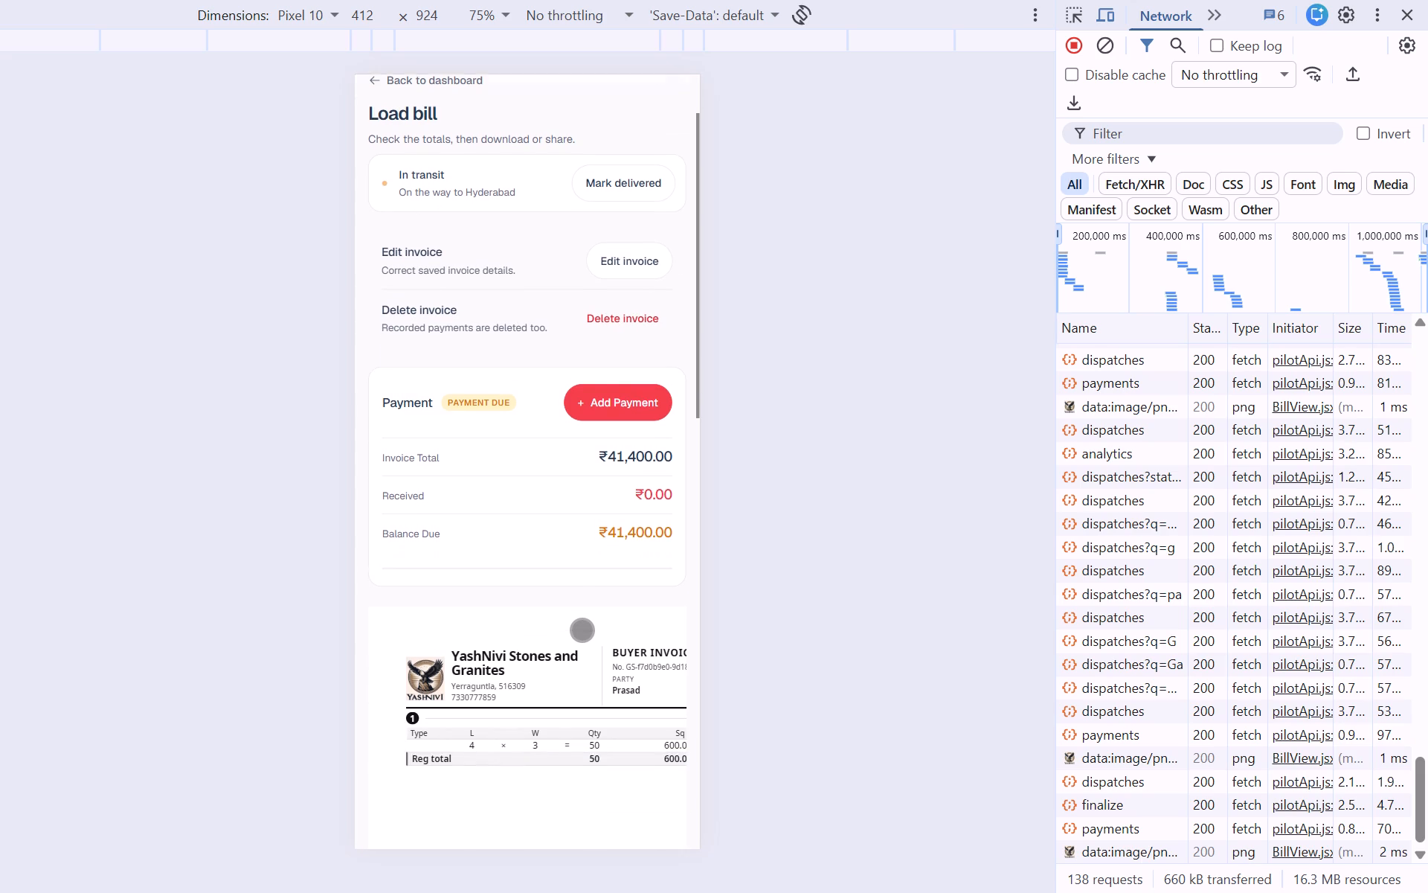
{"action": "scroll", "coordinate": [582, 630], "scroll_direction": "down", "scroll_amount": 5}
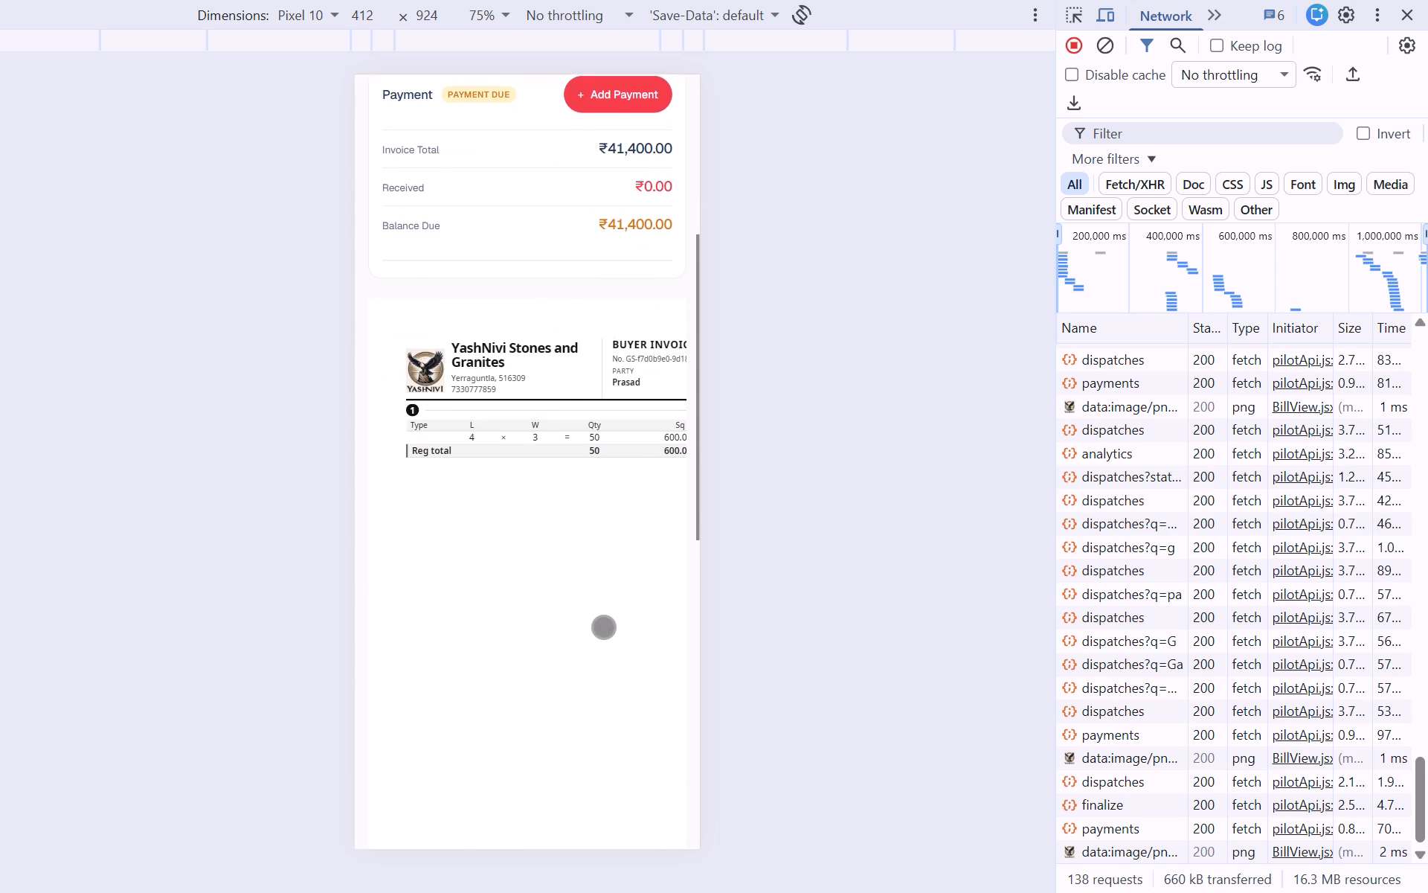
{"action": "scroll", "coordinate": [570, 526], "scroll_direction": "left", "scroll_amount": 1}
{"action": "scroll", "coordinate": [570, 526], "scroll_direction": "right", "scroll_amount": 1}
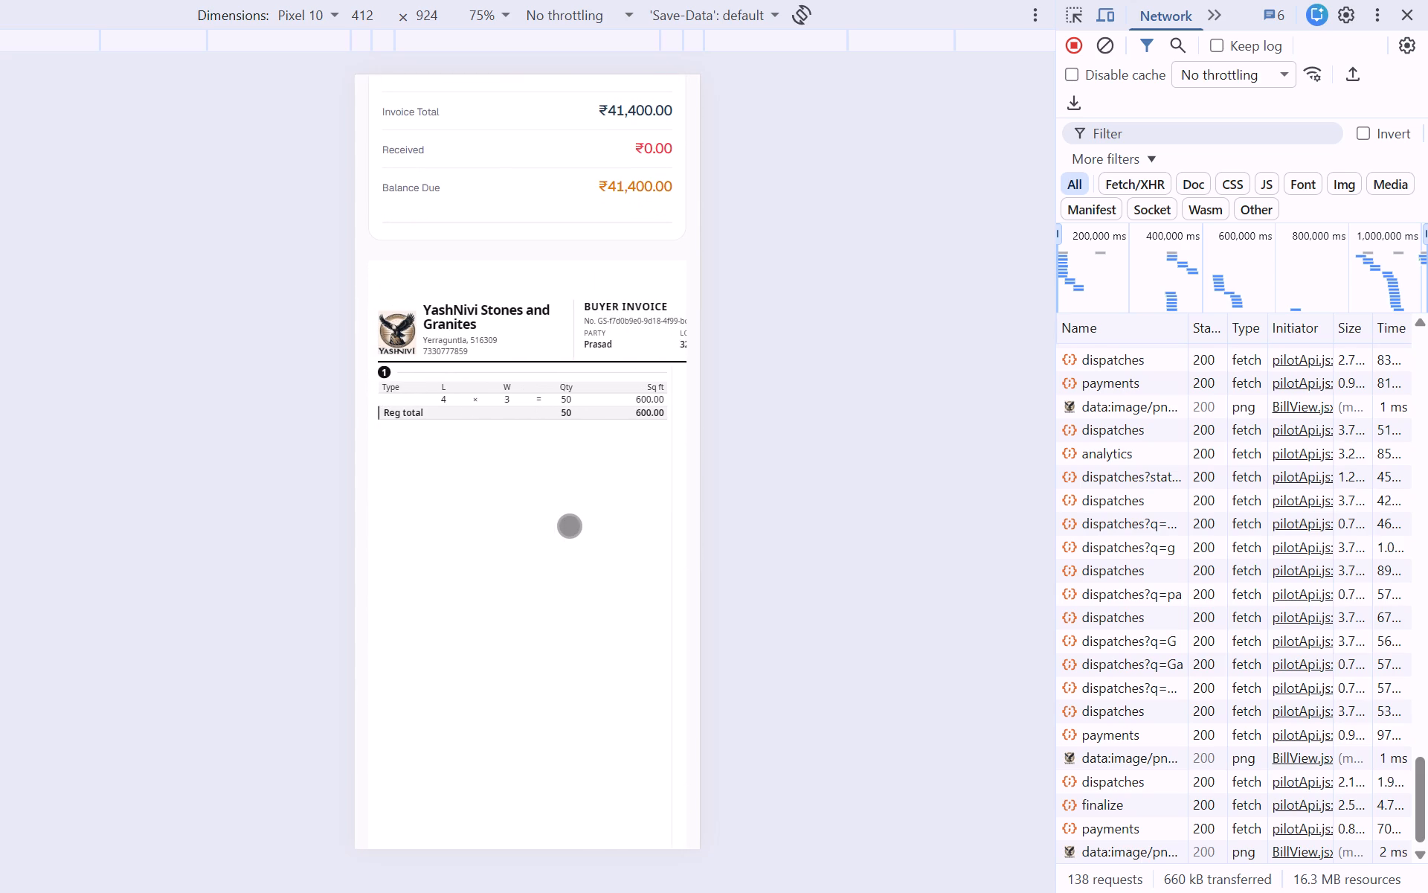
{"action": "scroll", "coordinate": [570, 526], "scroll_direction": "down", "scroll_amount": 7}
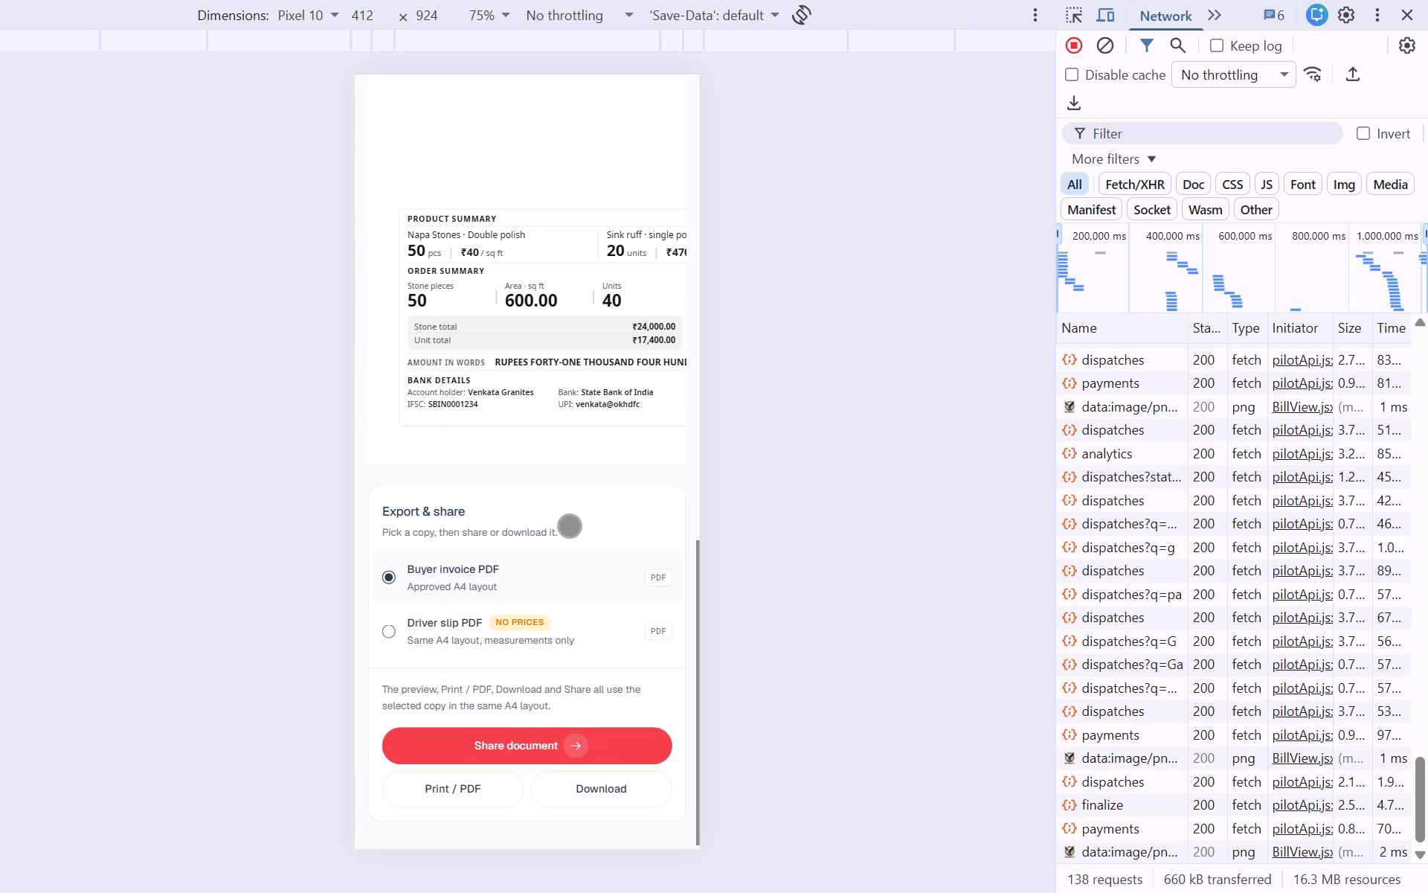
Switch the bill preview to the driver slip PDF and examine its products and order summary across the page's width.
{"action": "left_click", "coordinate": [434, 631]}
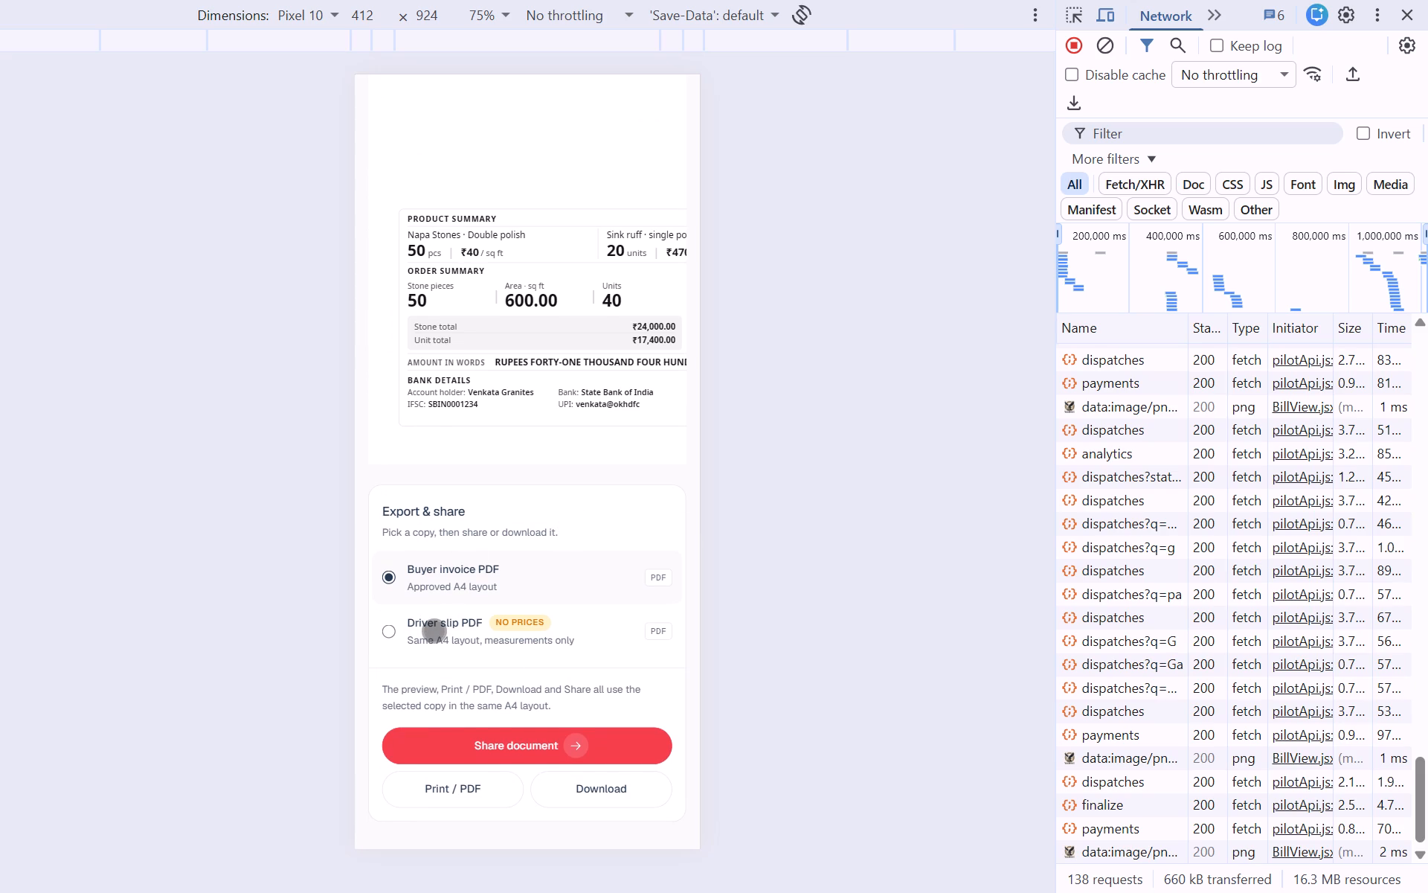
{"action": "scroll", "coordinate": [565, 442], "scroll_direction": "left", "scroll_amount": 3}
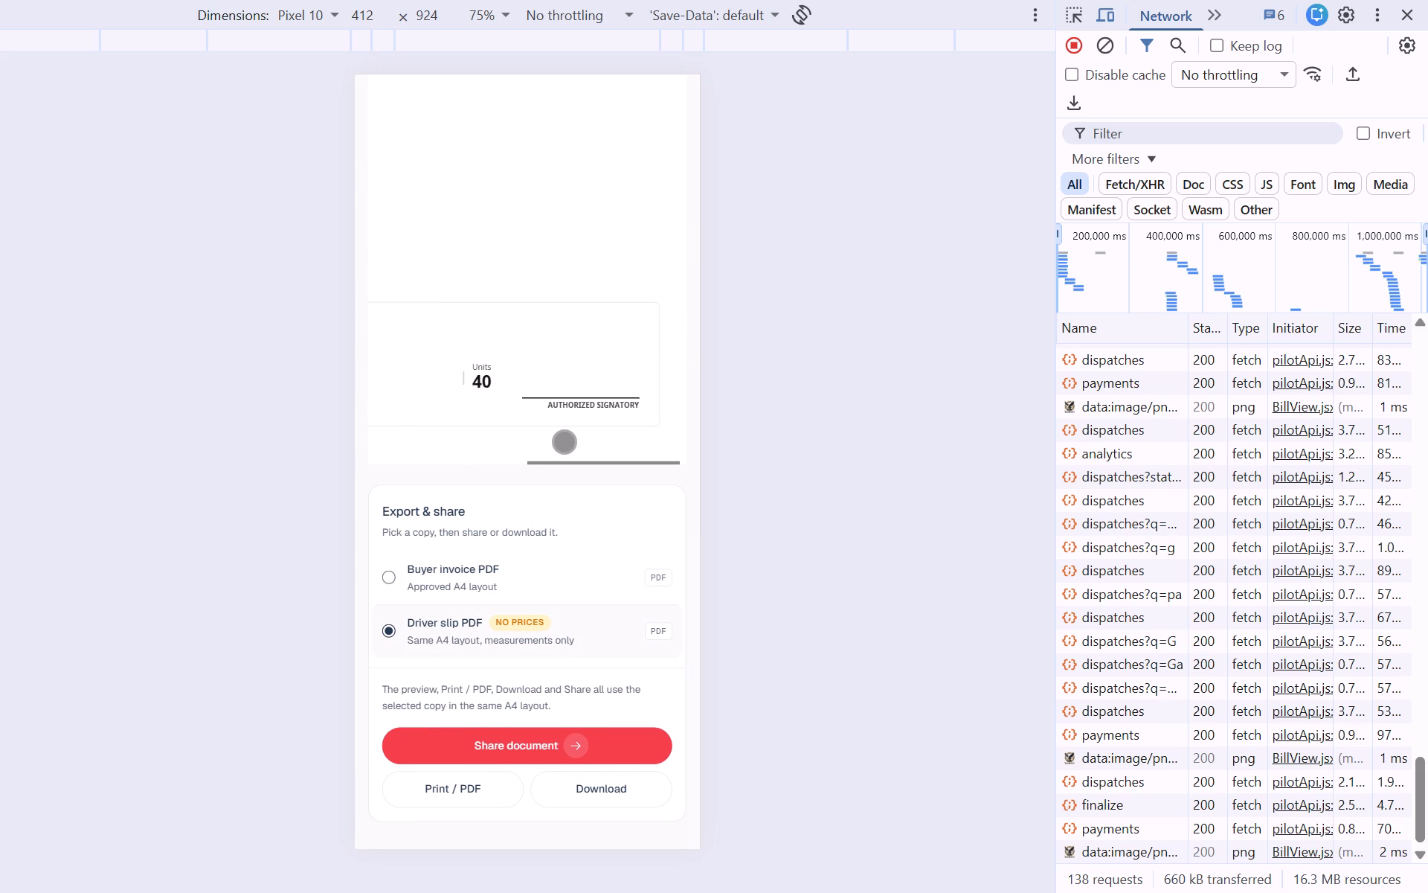
{"action": "scroll", "coordinate": [565, 442], "scroll_direction": "left", "scroll_amount": 1}
{"action": "scroll", "coordinate": [565, 442], "scroll_direction": "right", "scroll_amount": 4}
{"action": "scroll", "coordinate": [513, 345], "scroll_direction": "up", "scroll_amount": 1}
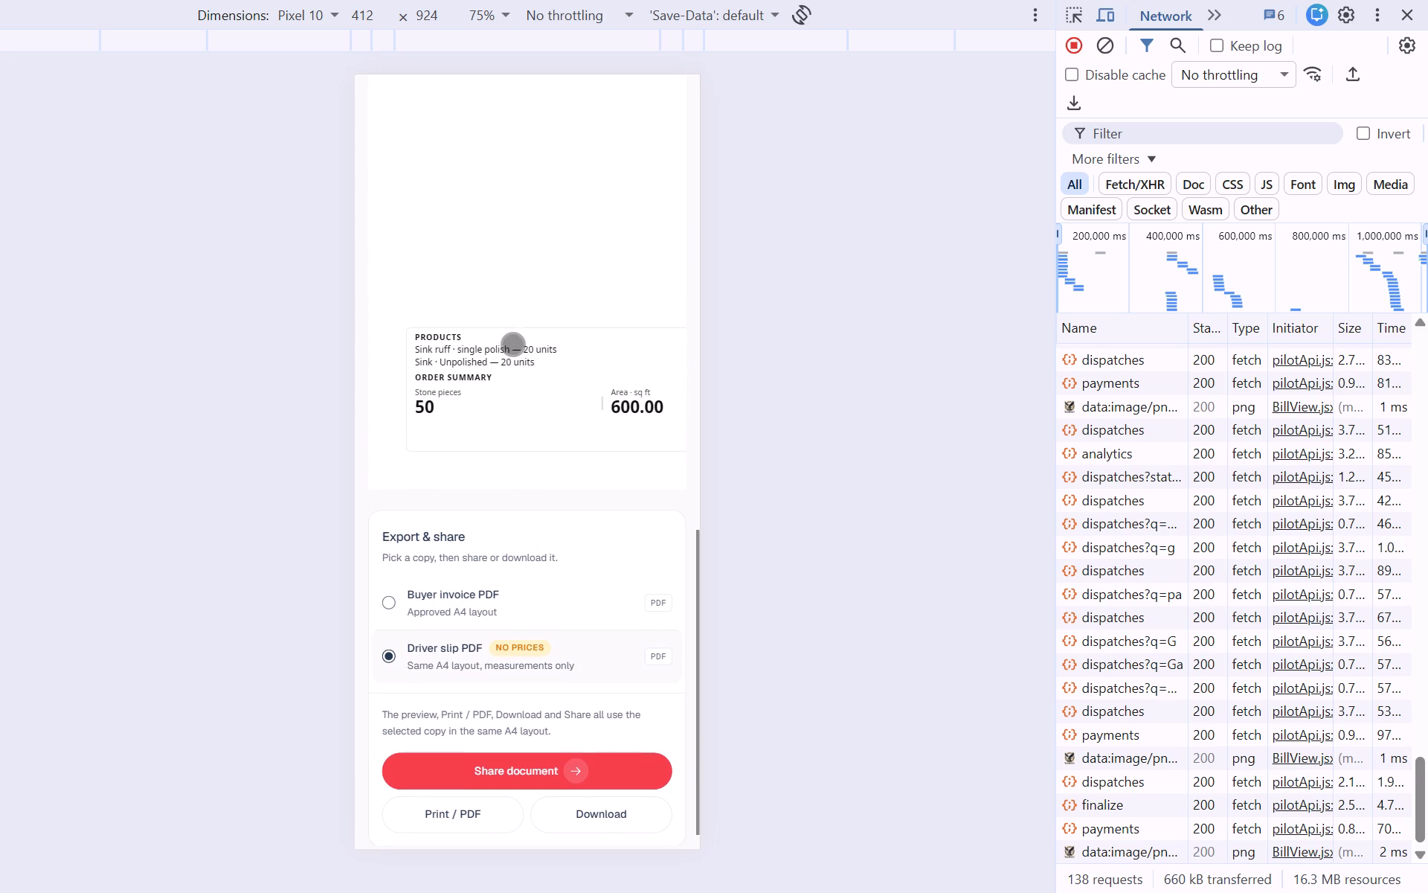
{"action": "scroll", "coordinate": [574, 307], "scroll_direction": "up", "scroll_amount": 3}
{"action": "scroll", "coordinate": [574, 307], "scroll_direction": "down", "scroll_amount": 1}
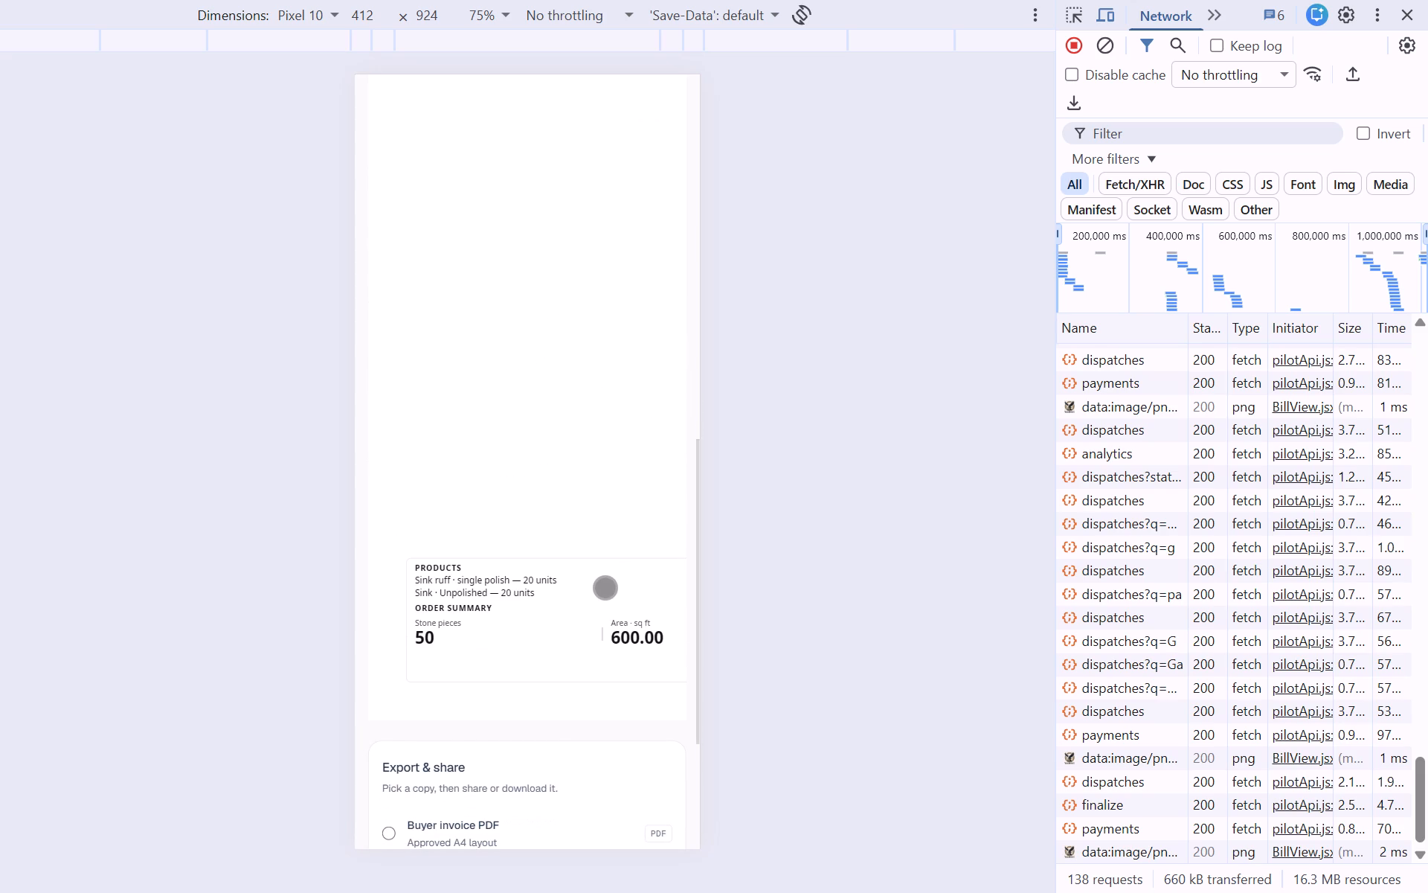
{"action": "scroll", "coordinate": [605, 588], "scroll_direction": "left", "scroll_amount": 1}
{"action": "scroll", "coordinate": [605, 588], "scroll_direction": "right", "scroll_amount": 1}
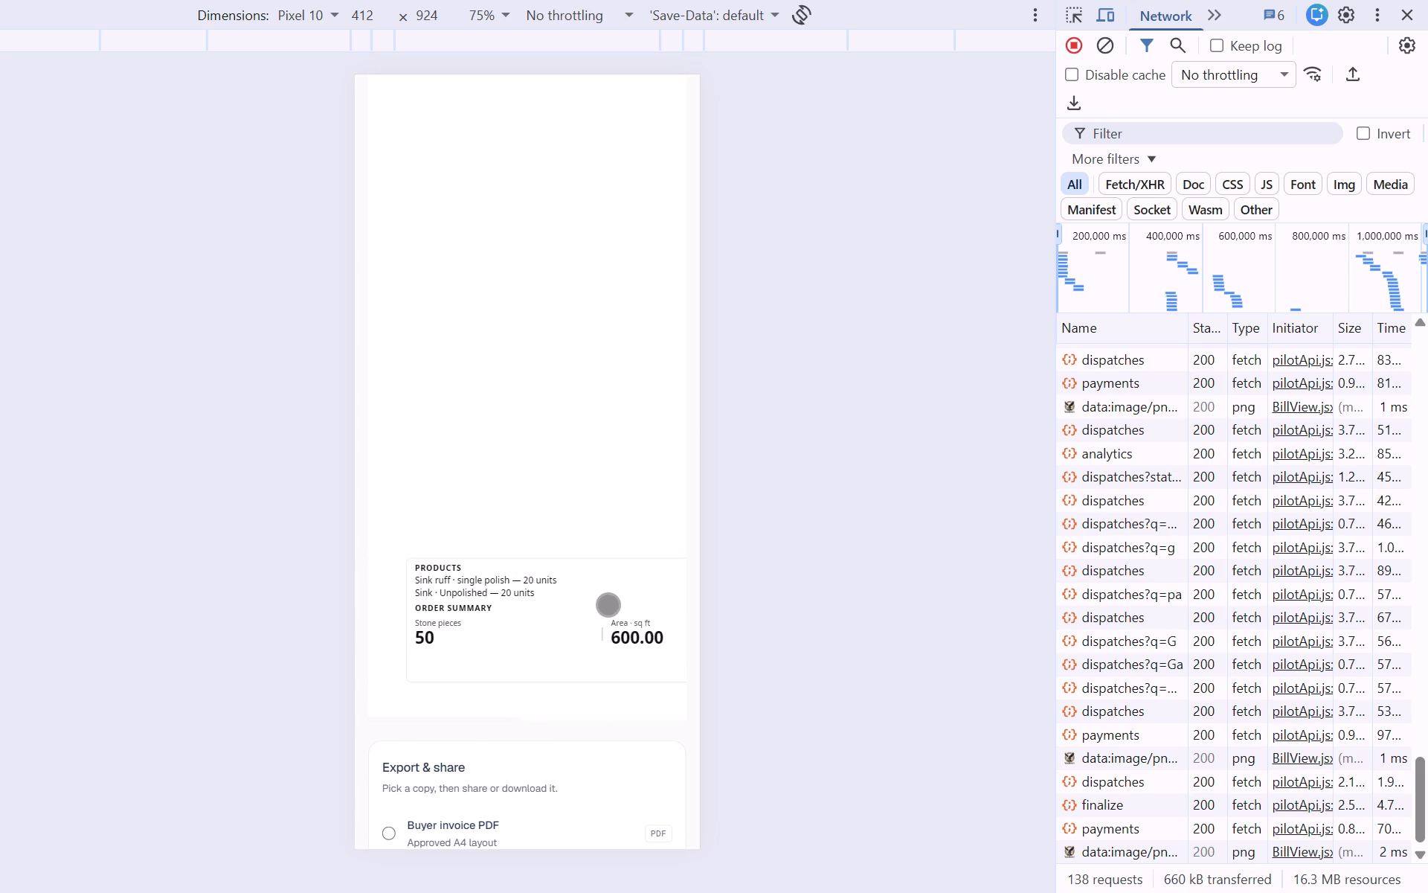
{"action": "scroll", "coordinate": [608, 605], "scroll_direction": "left", "scroll_amount": 4}
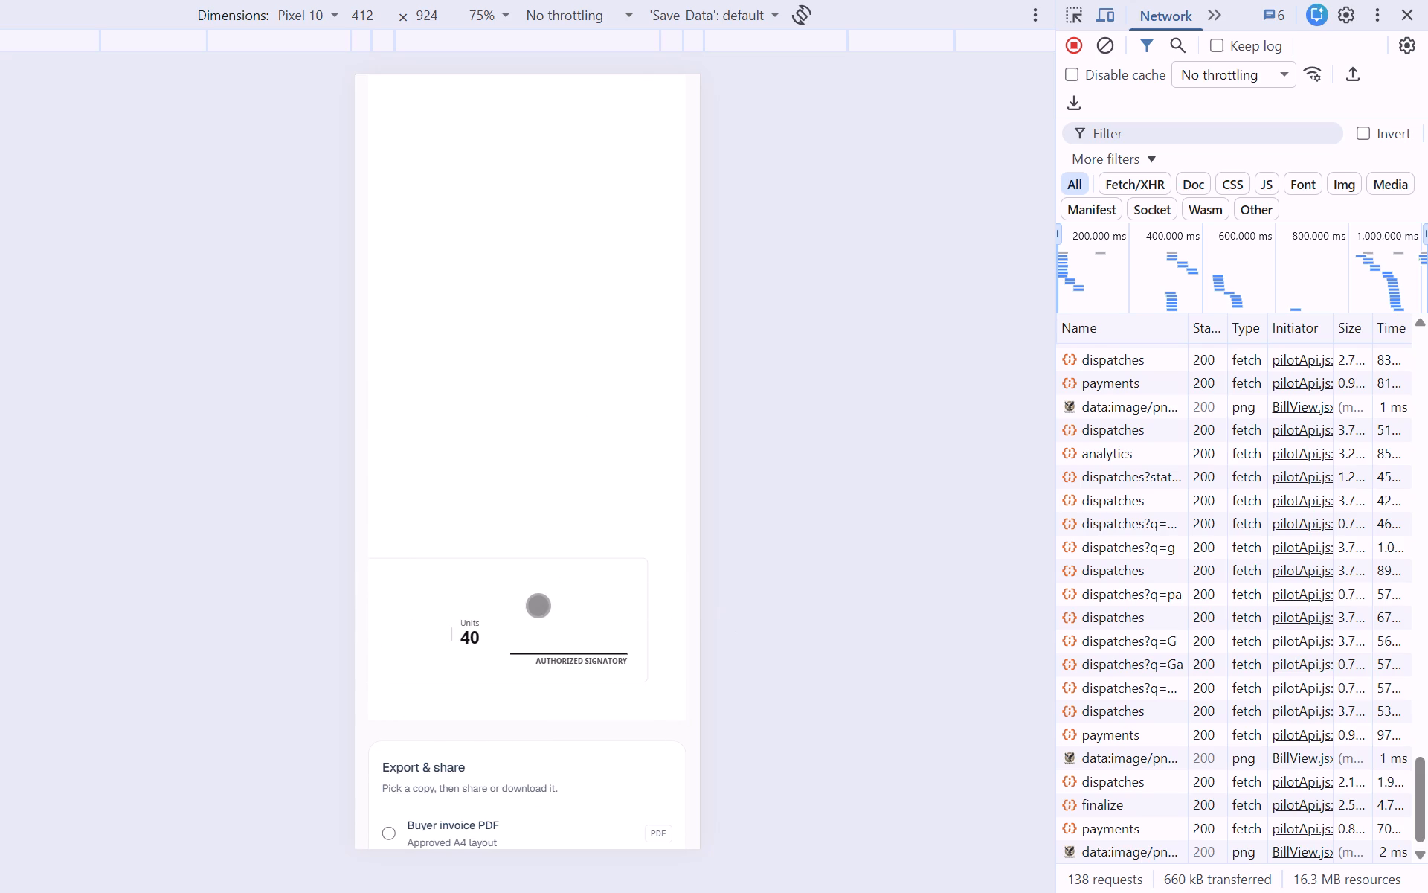
{"action": "scroll", "coordinate": [538, 606], "scroll_direction": "right", "scroll_amount": 3}
Examine the driver slip's header and measurement table, checking how the preview fits the phone width.
{"action": "scroll", "coordinate": [534, 383], "scroll_direction": "up", "scroll_amount": 3}
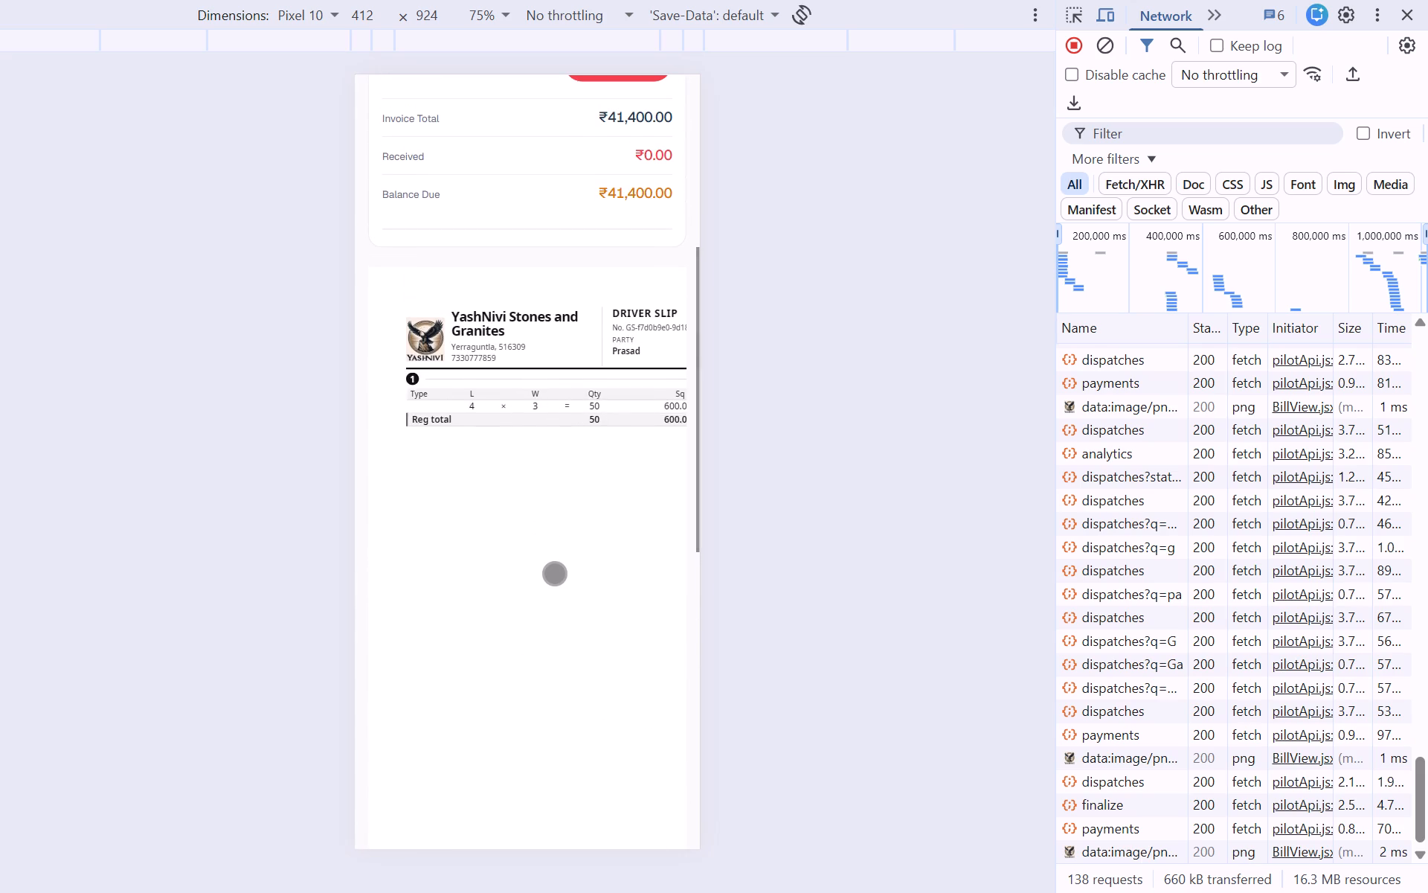
{"action": "scroll", "coordinate": [555, 574], "scroll_direction": "left", "scroll_amount": 1}
{"action": "scroll", "coordinate": [555, 574], "scroll_direction": "right", "scroll_amount": 1}
{"action": "scroll", "coordinate": [555, 574], "scroll_direction": "up", "scroll_amount": 3}
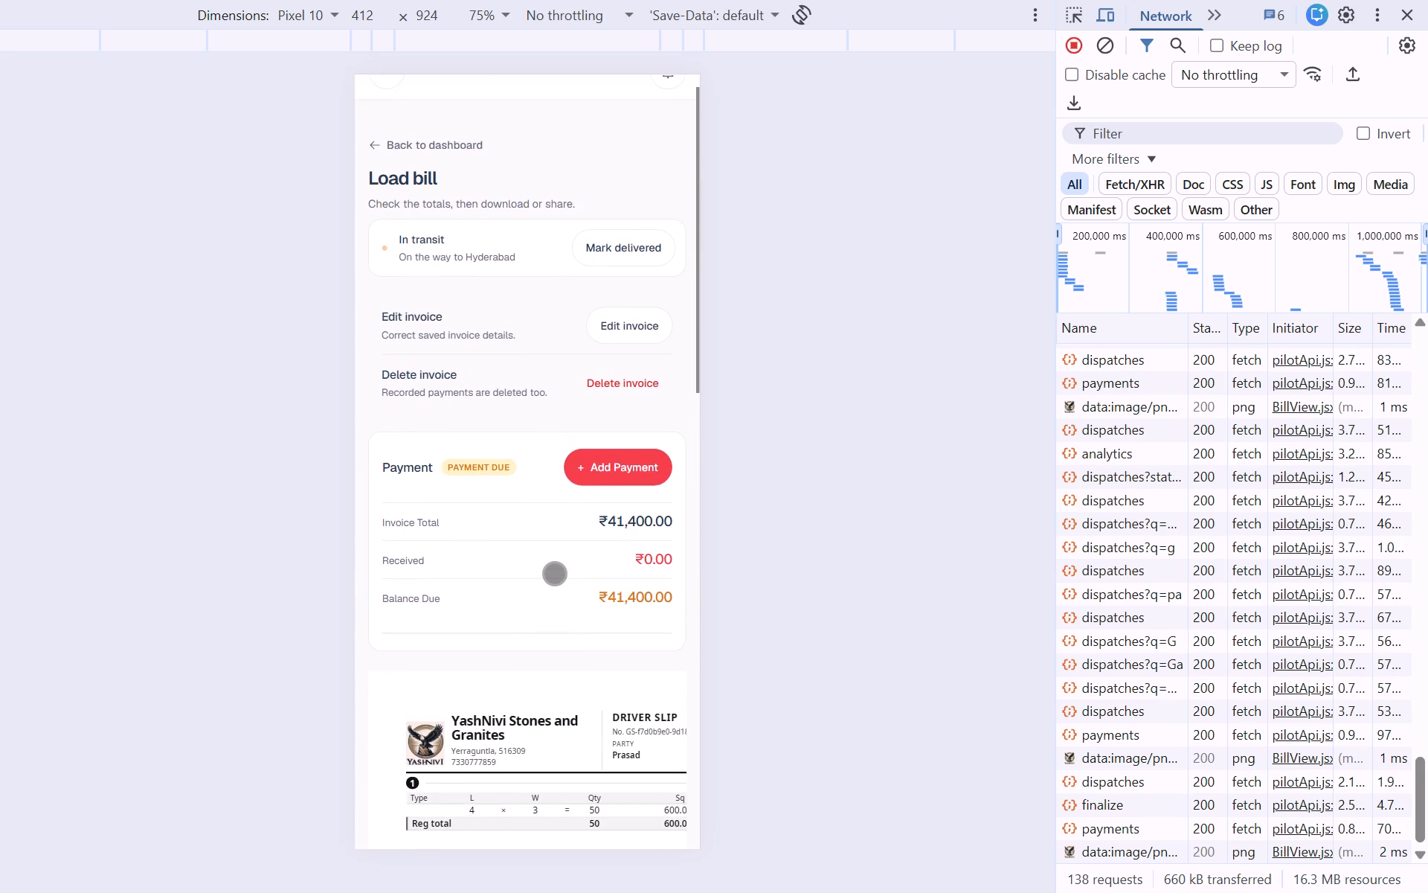
{"action": "scroll", "coordinate": [555, 574], "scroll_direction": "down", "scroll_amount": 8}
{"action": "scroll", "coordinate": [576, 616], "scroll_direction": "up", "scroll_amount": 4}
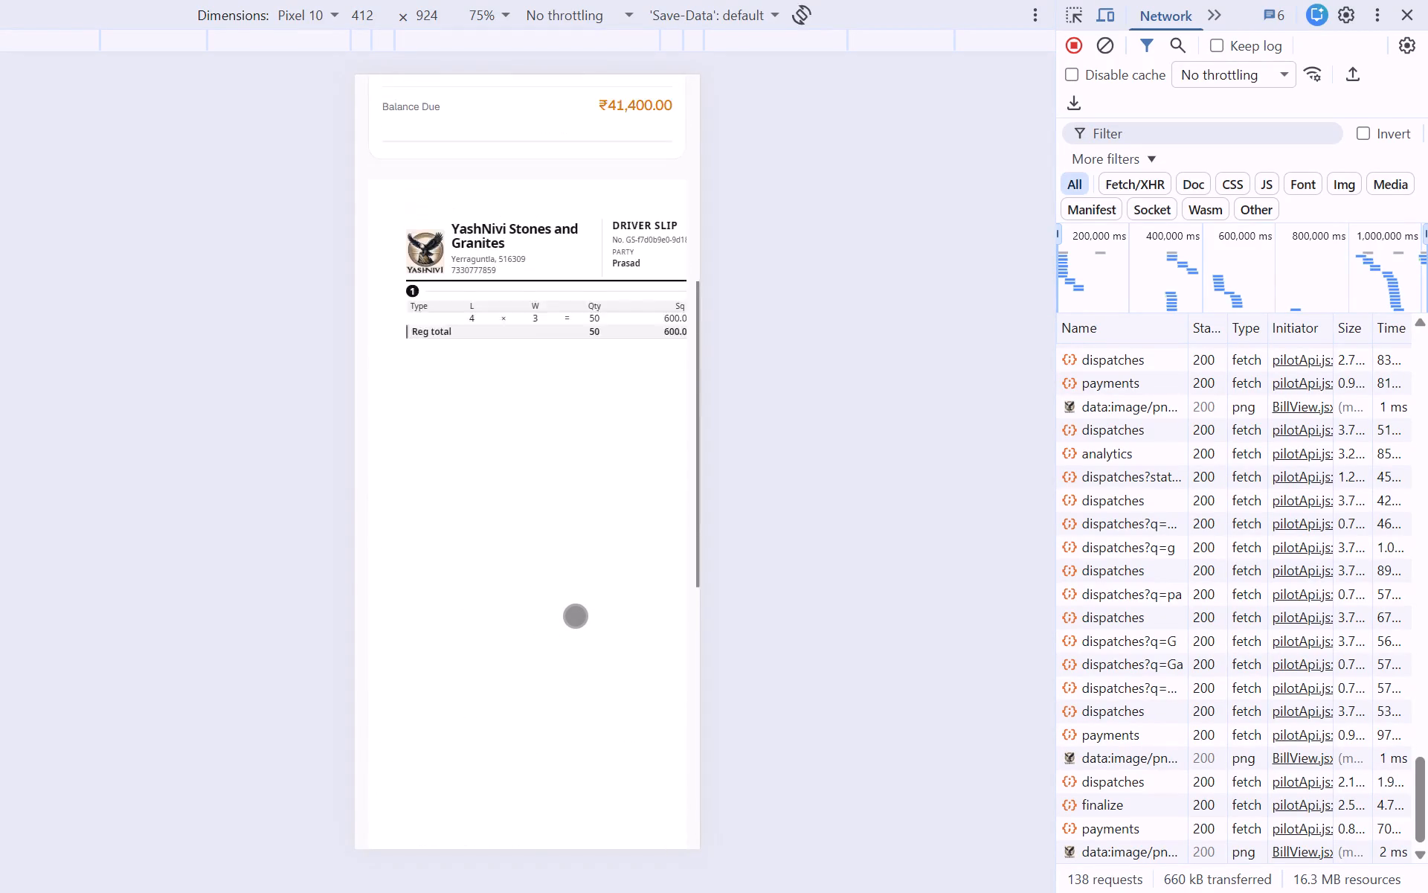
{"action": "scroll", "coordinate": [576, 616], "scroll_direction": "up", "scroll_amount": 4}
{"action": "scroll", "coordinate": [650, 690], "scroll_direction": "left", "scroll_amount": 3}
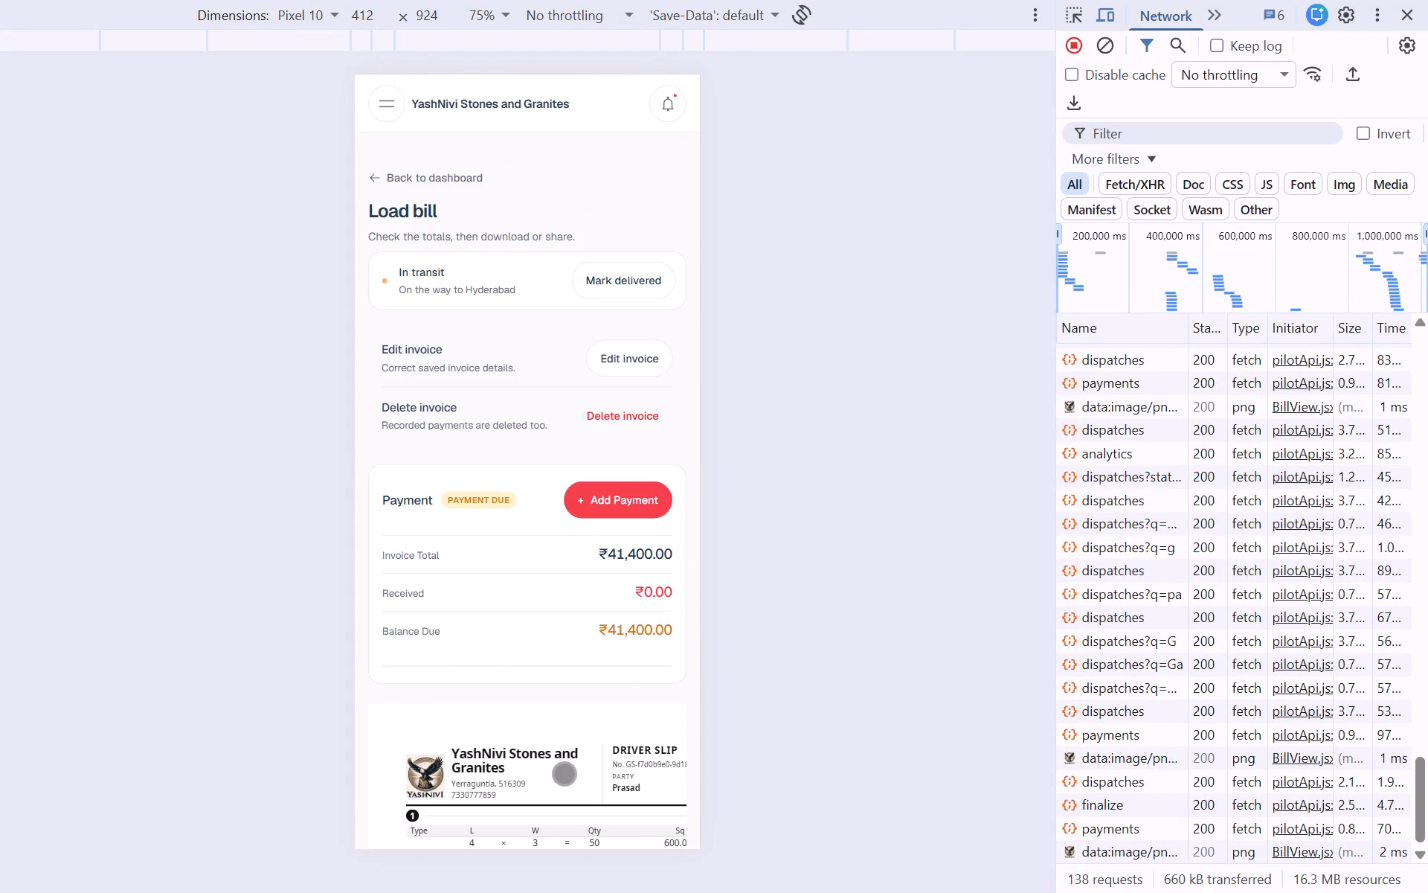
{"action": "scroll", "coordinate": [565, 774], "scroll_direction": "left", "scroll_amount": 4}
{"action": "scroll", "coordinate": [565, 774], "scroll_direction": "right", "scroll_amount": 3}
{"action": "scroll", "coordinate": [558, 429], "scroll_direction": "up", "scroll_amount": 3}
Return to the dashboard, reopen the truck 3213 load bill and mark the load as delivered.
{"action": "left_click", "coordinate": [377, 179]}
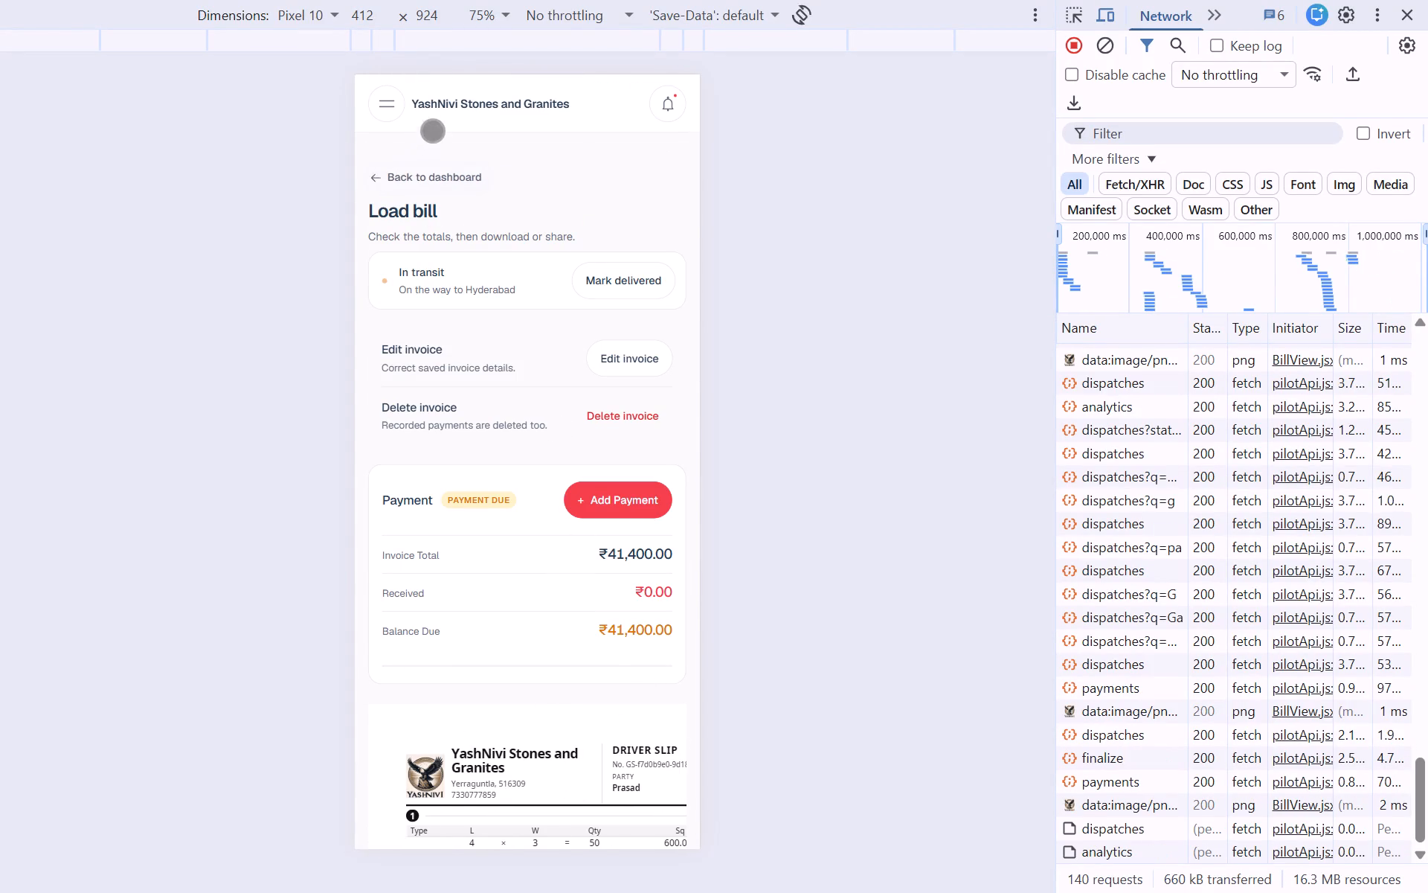
{"action": "scroll", "coordinate": [494, 366], "scroll_direction": "down", "scroll_amount": 1}
{"action": "scroll", "coordinate": [513, 565], "scroll_direction": "down", "scroll_amount": 2}
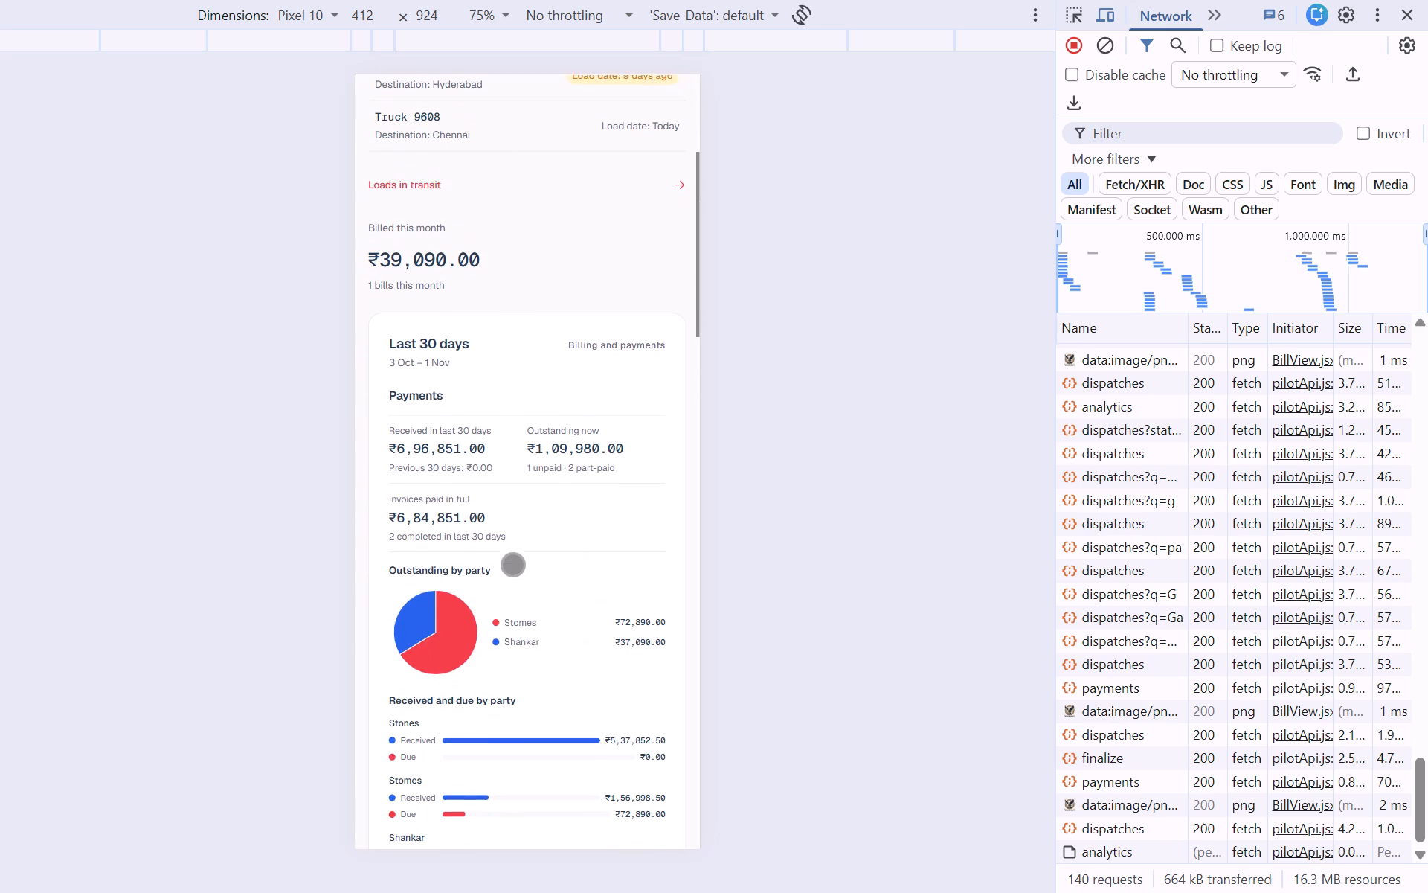
{"action": "scroll", "coordinate": [488, 231], "scroll_direction": "up", "scroll_amount": 4}
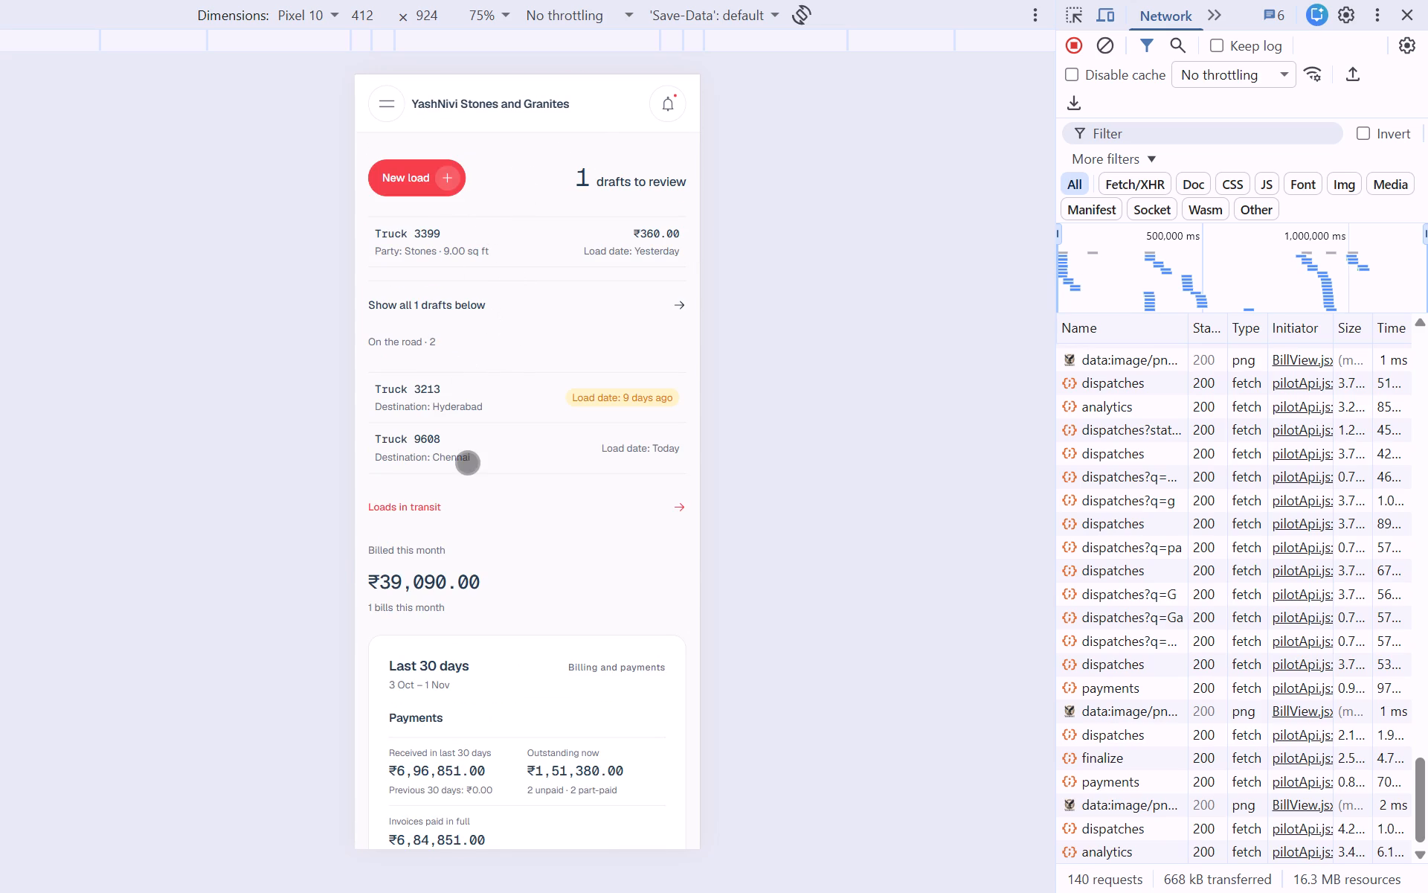
{"action": "left_click", "coordinate": [512, 393]}
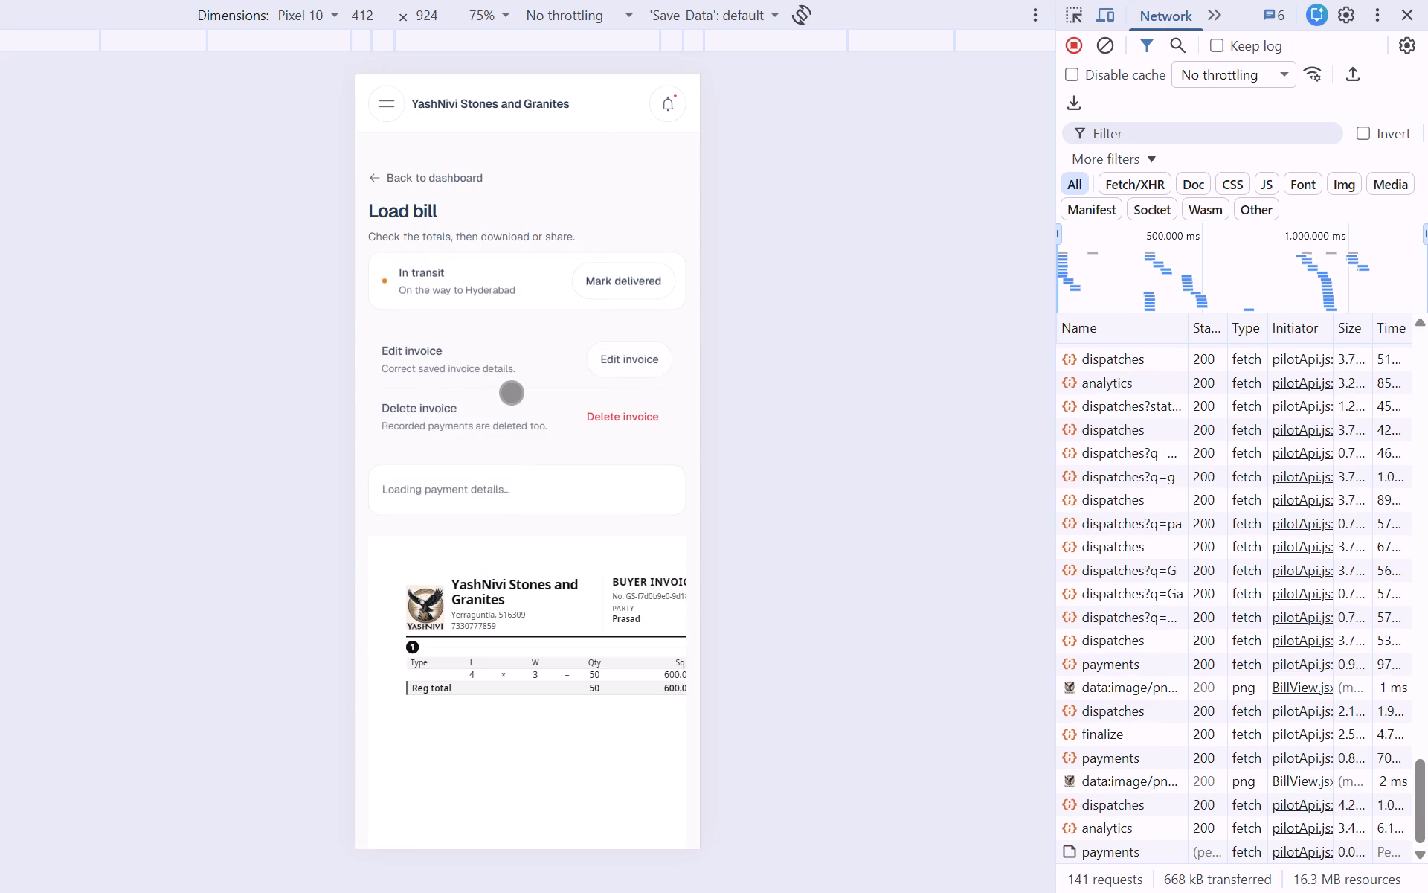
{"action": "scroll", "coordinate": [535, 550], "scroll_direction": "down", "scroll_amount": 6}
{"action": "scroll", "coordinate": [535, 550], "scroll_direction": "up", "scroll_amount": 4}
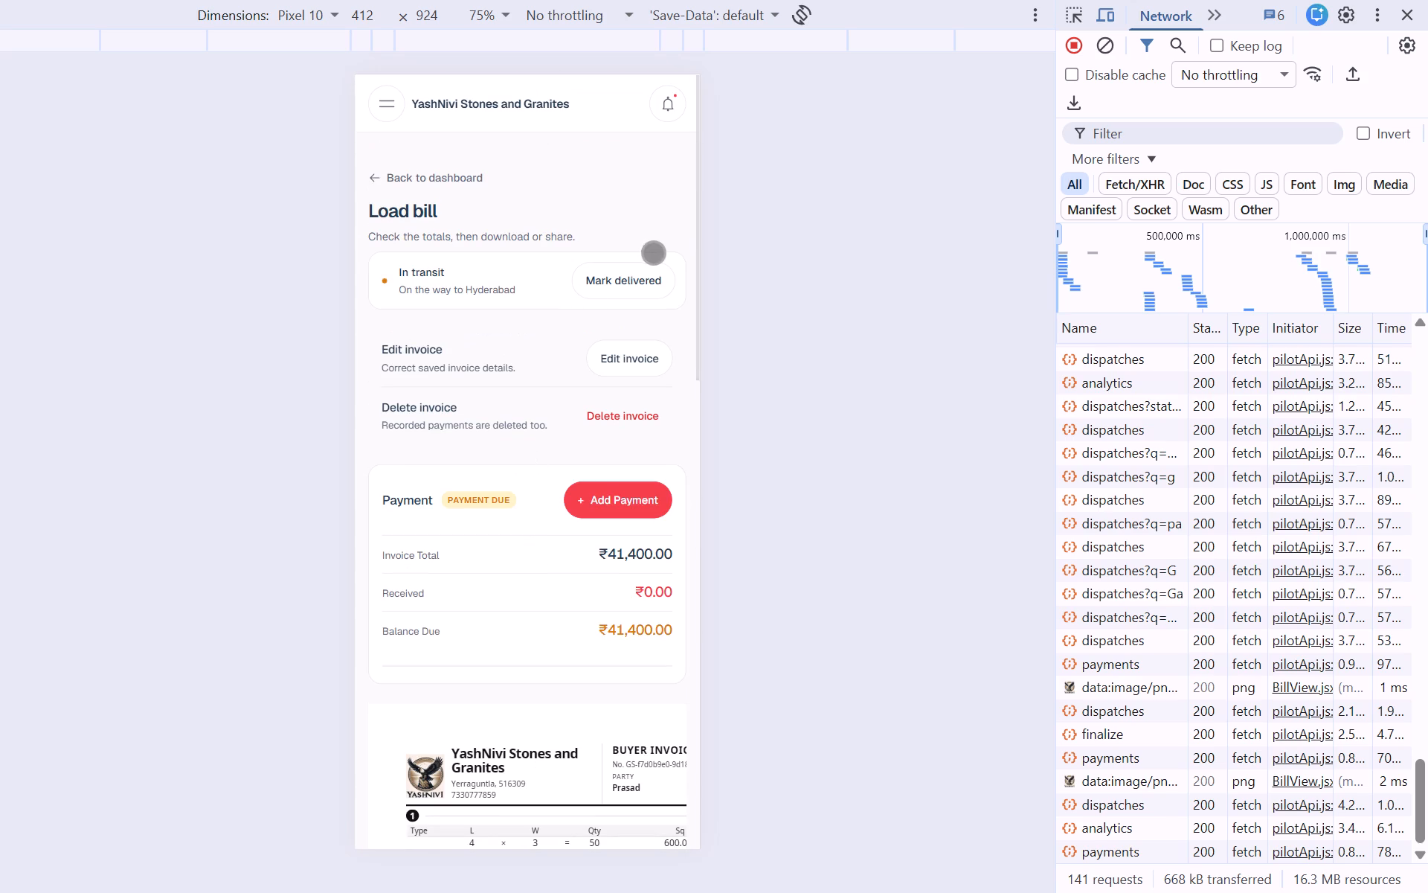
{"action": "left_click", "coordinate": [626, 282]}
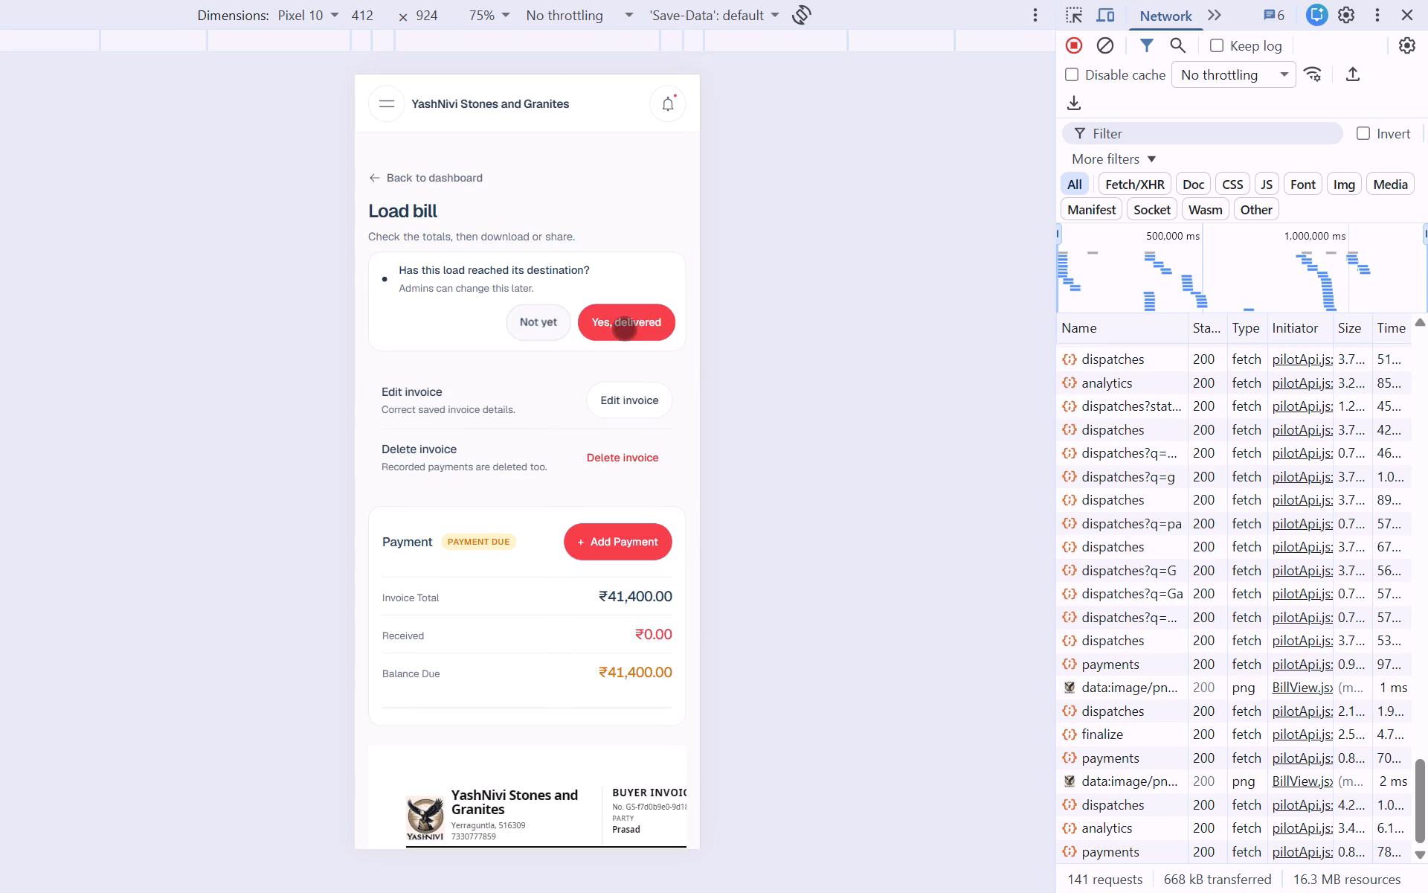
{"action": "left_click", "coordinate": [625, 329]}
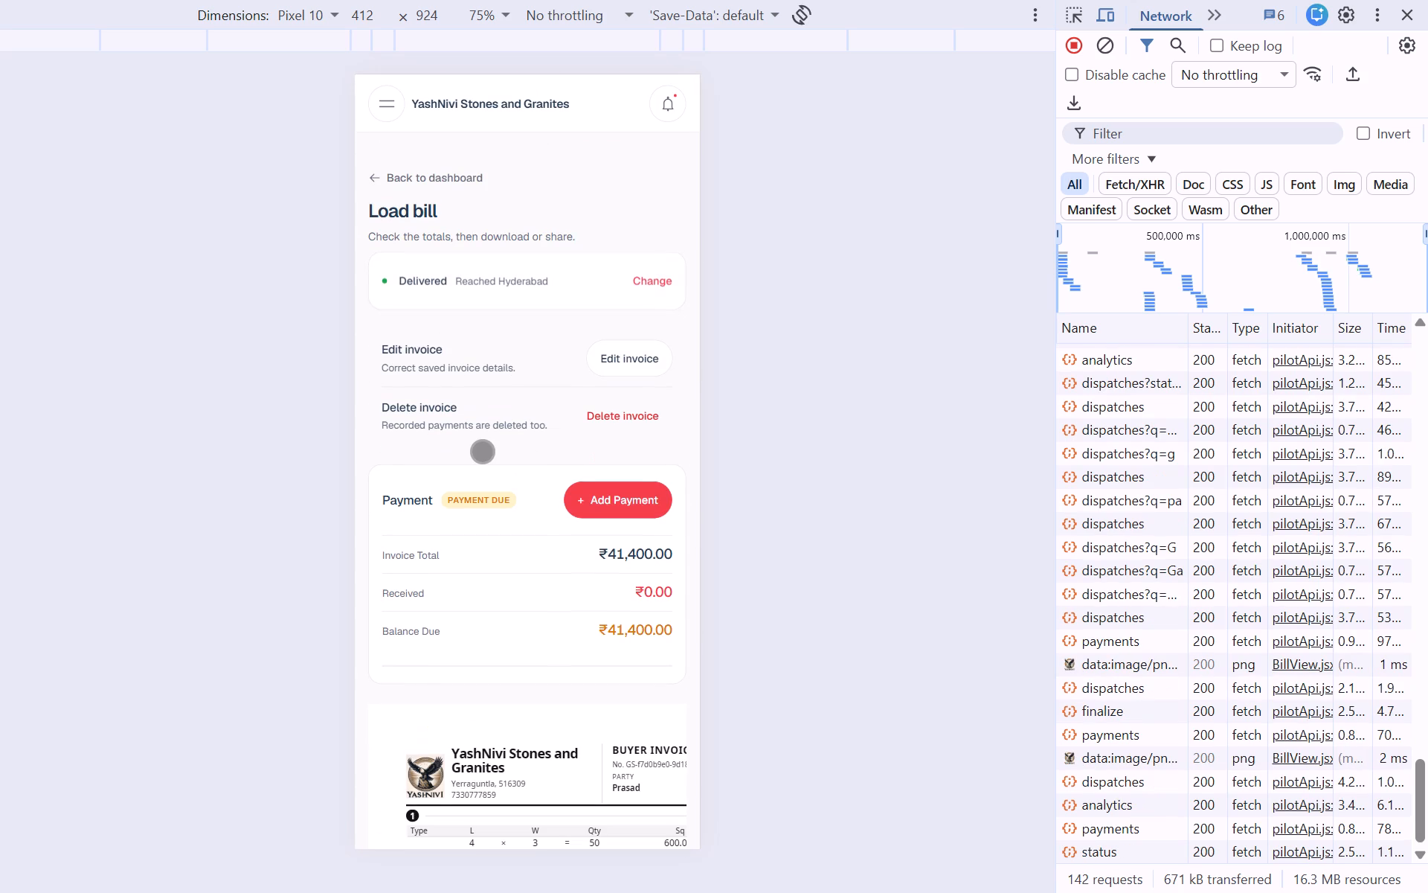
Return to the dashboard and examine the last 30 days' payments, party breakdown and loads on the road.
{"action": "left_click", "coordinate": [378, 181]}
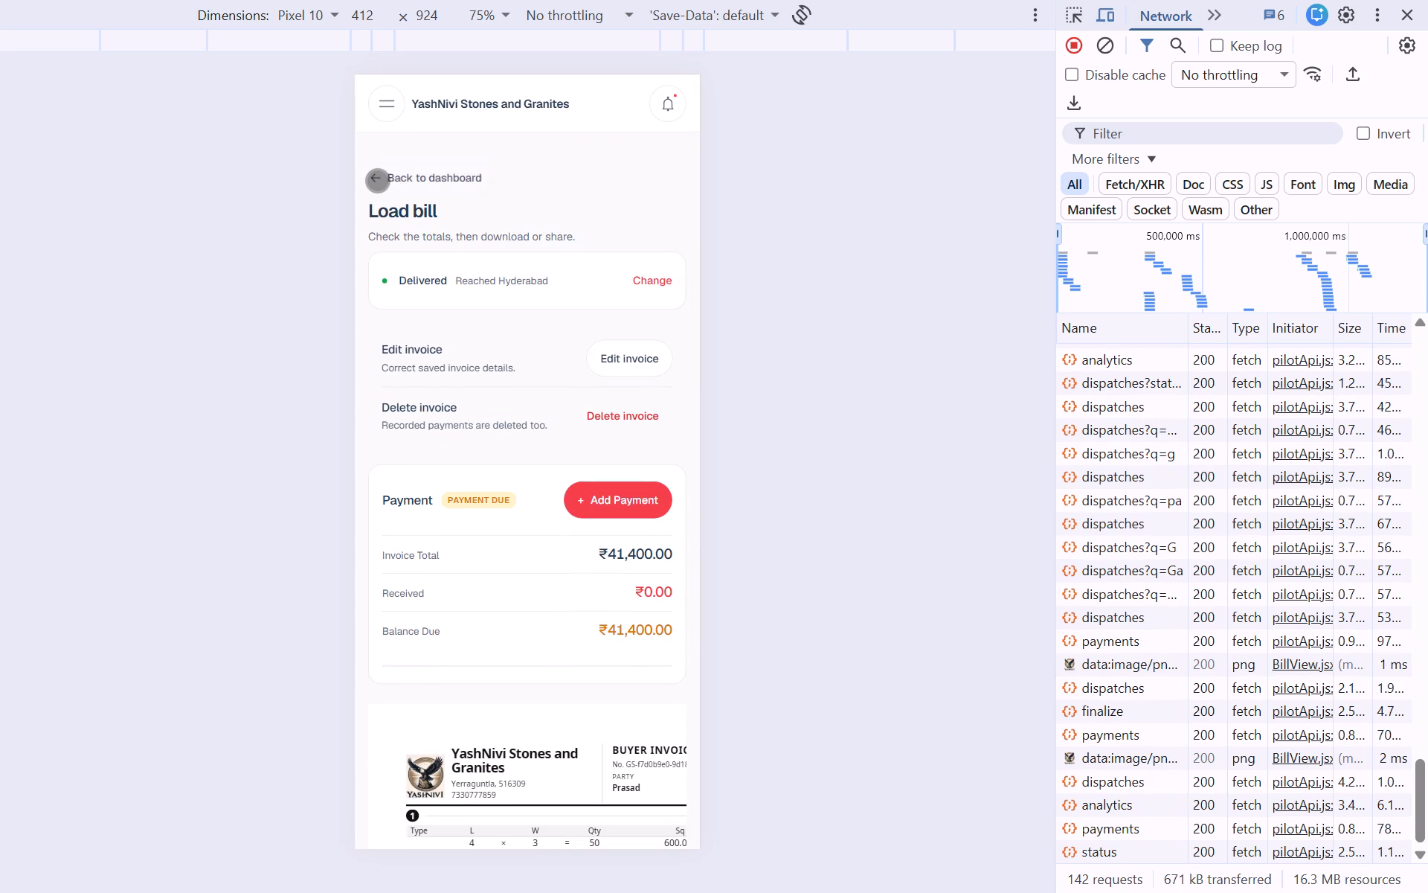
{"action": "scroll", "coordinate": [478, 435], "scroll_direction": "down", "scroll_amount": 2}
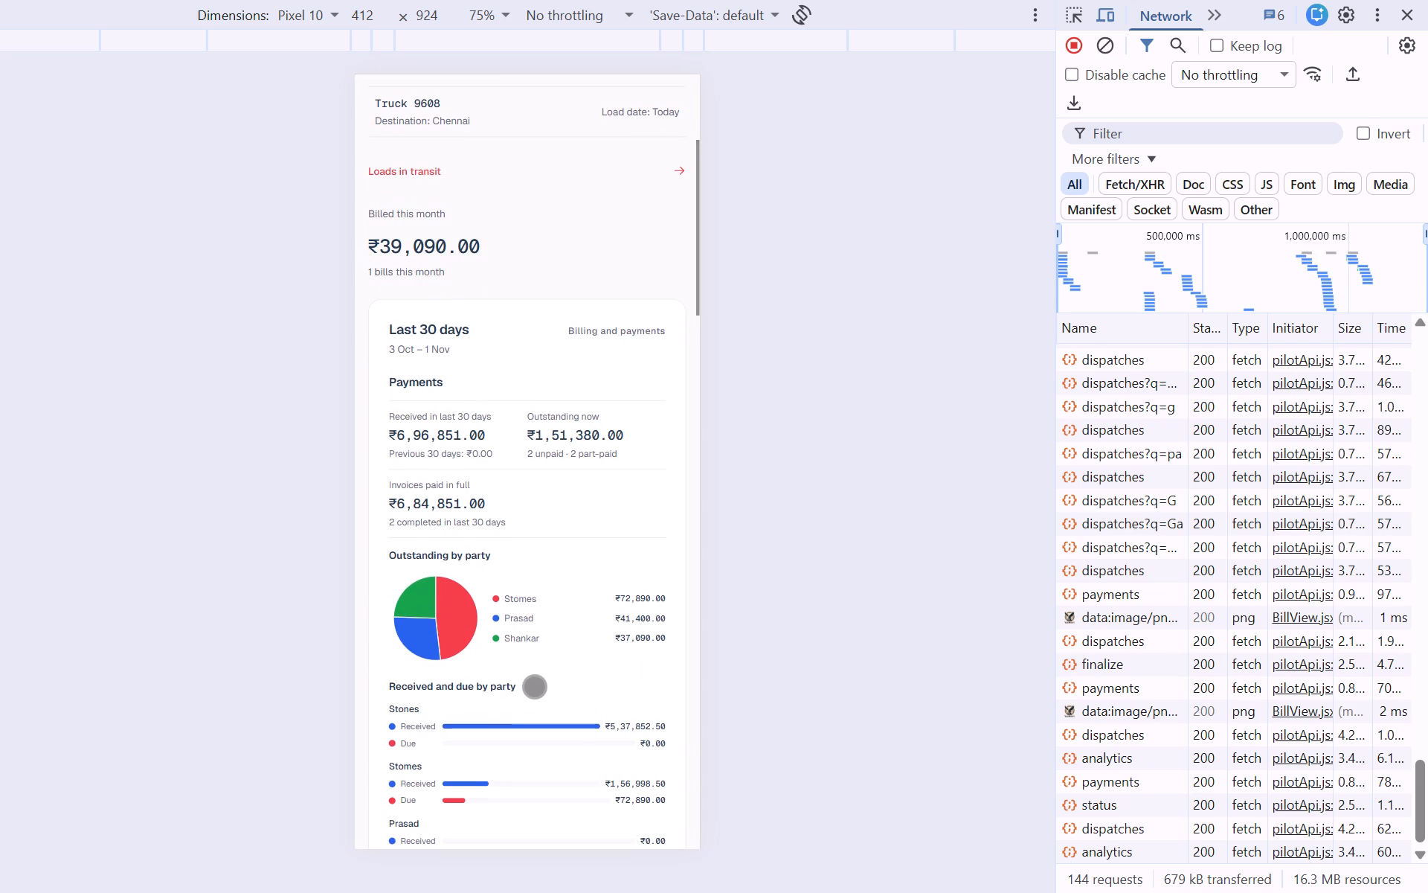
{"action": "scroll", "coordinate": [535, 687], "scroll_direction": "down", "scroll_amount": 1}
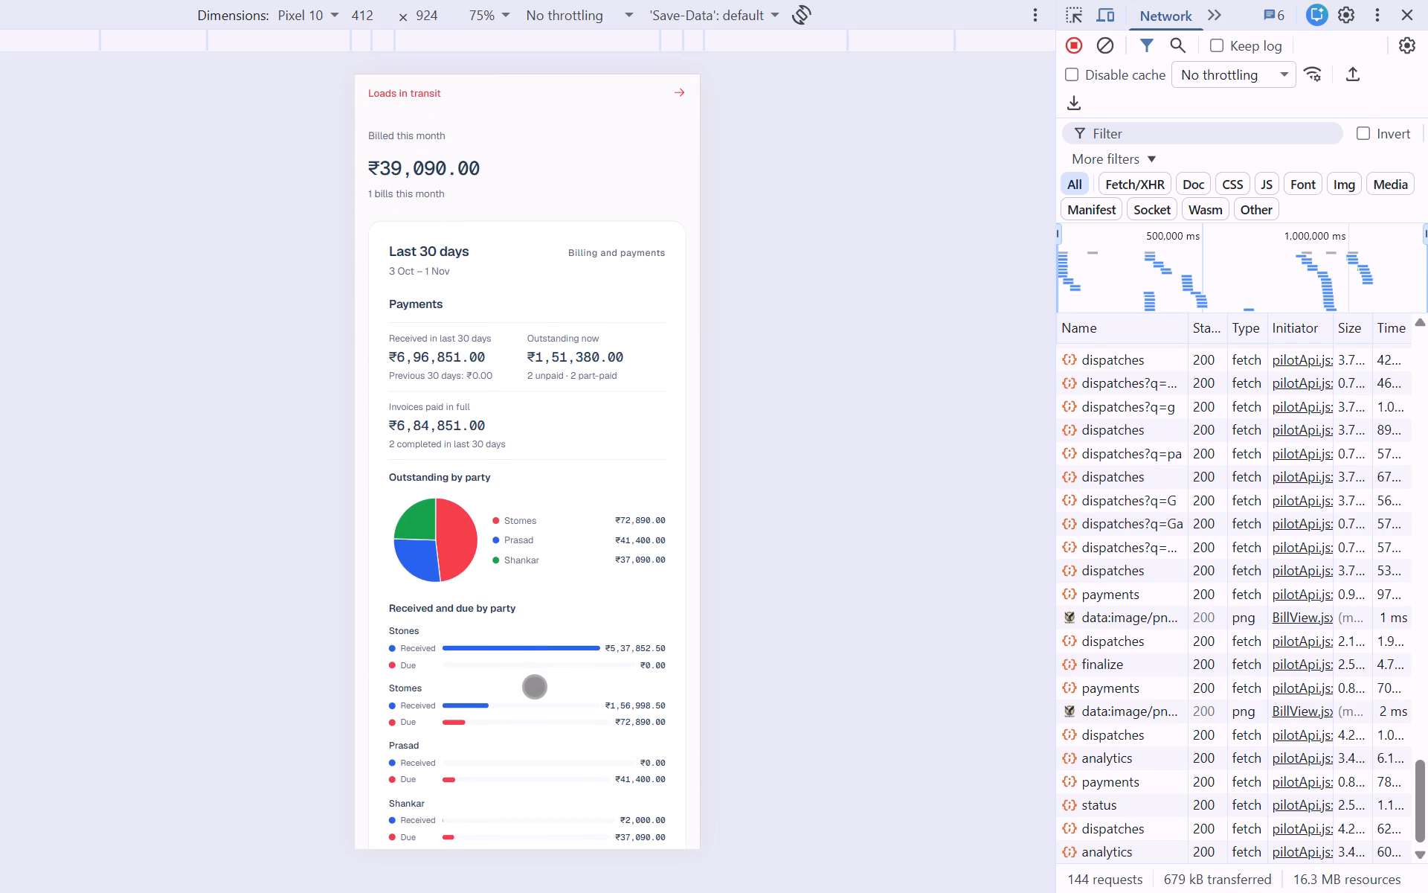
{"action": "scroll", "coordinate": [535, 687], "scroll_direction": "down", "scroll_amount": 2}
{"action": "scroll", "coordinate": [535, 687], "scroll_direction": "up", "scroll_amount": 2}
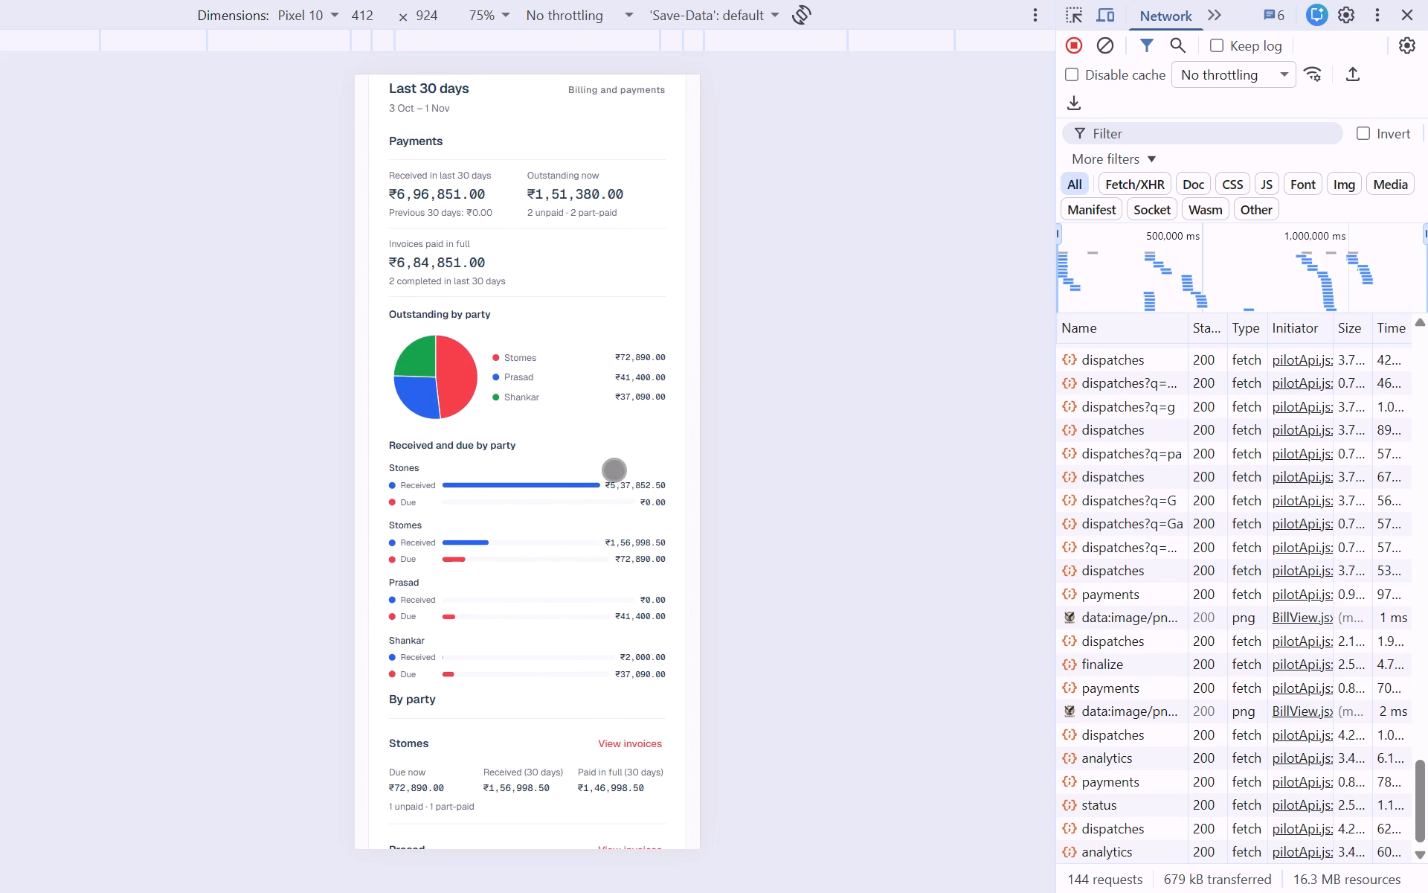
{"action": "scroll", "coordinate": [614, 470], "scroll_direction": "up", "scroll_amount": 1}
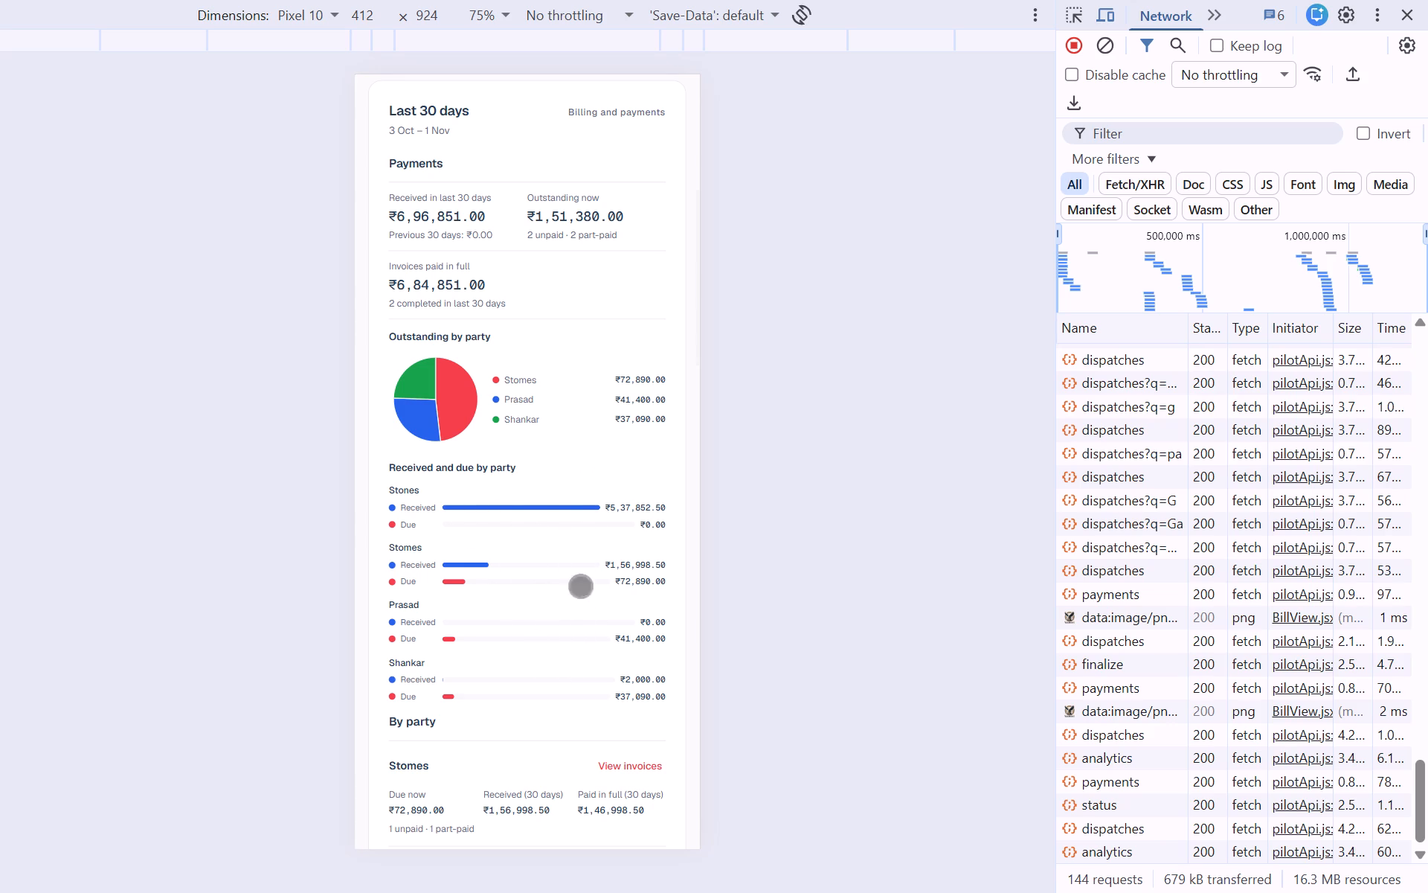
{"action": "scroll", "coordinate": [554, 601], "scroll_direction": "up", "scroll_amount": 4}
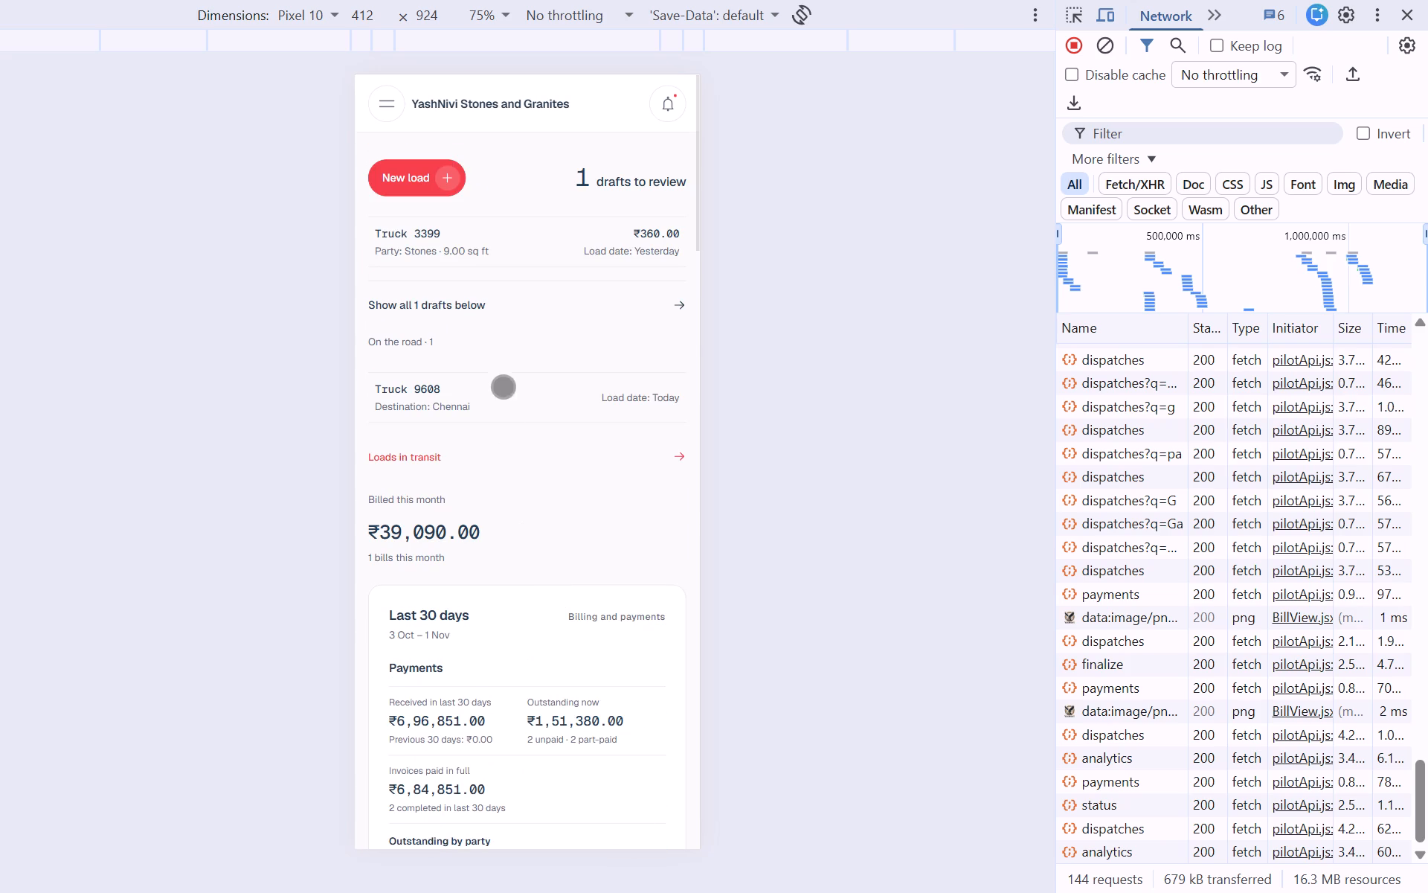
Open the truck 9608 load bill from the loads on the road and mark the load as delivered.
{"action": "left_click", "coordinate": [498, 409]}
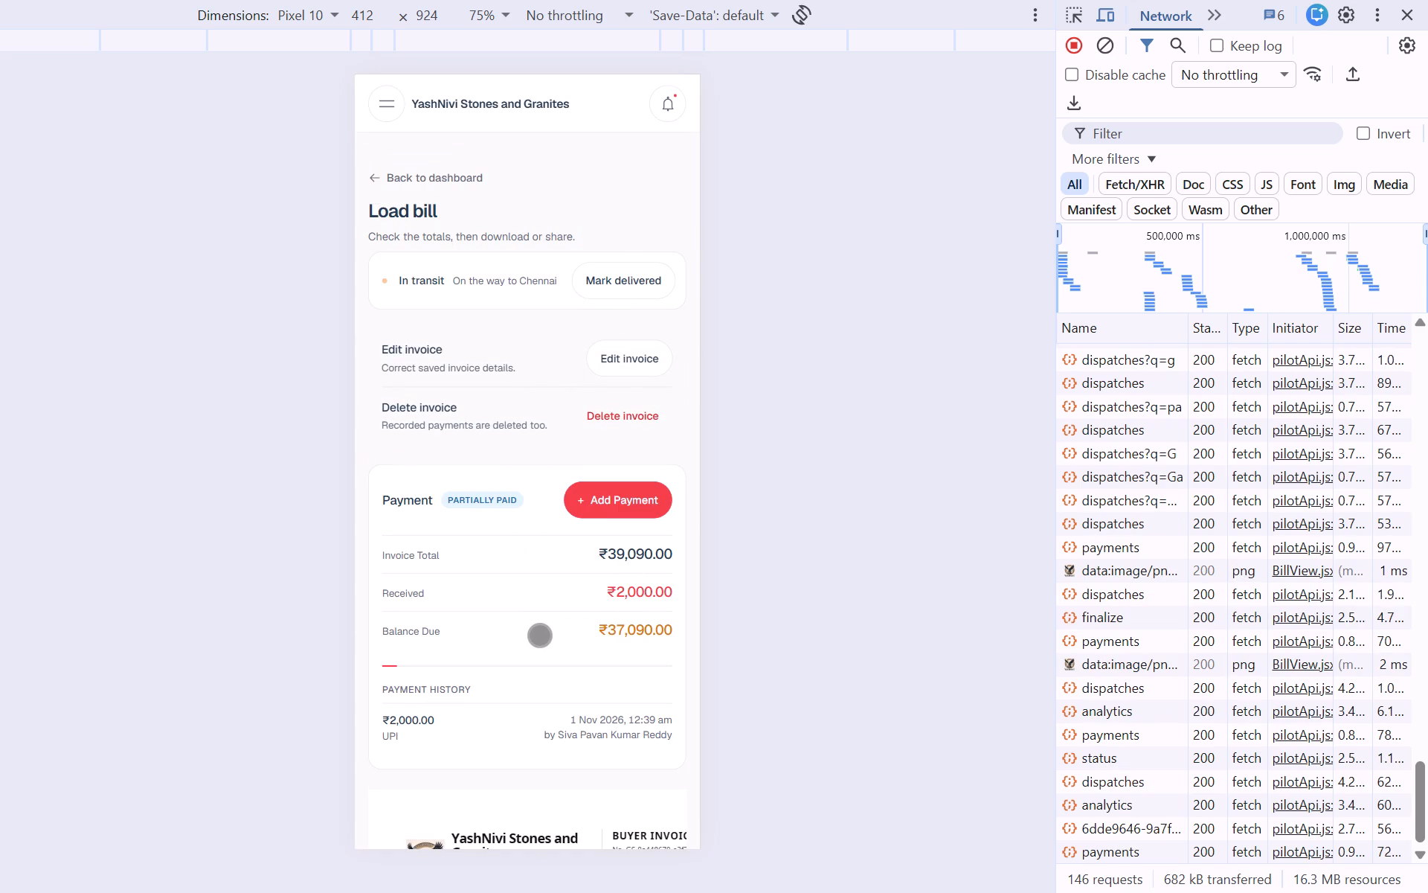
{"action": "left_click", "coordinate": [623, 278]}
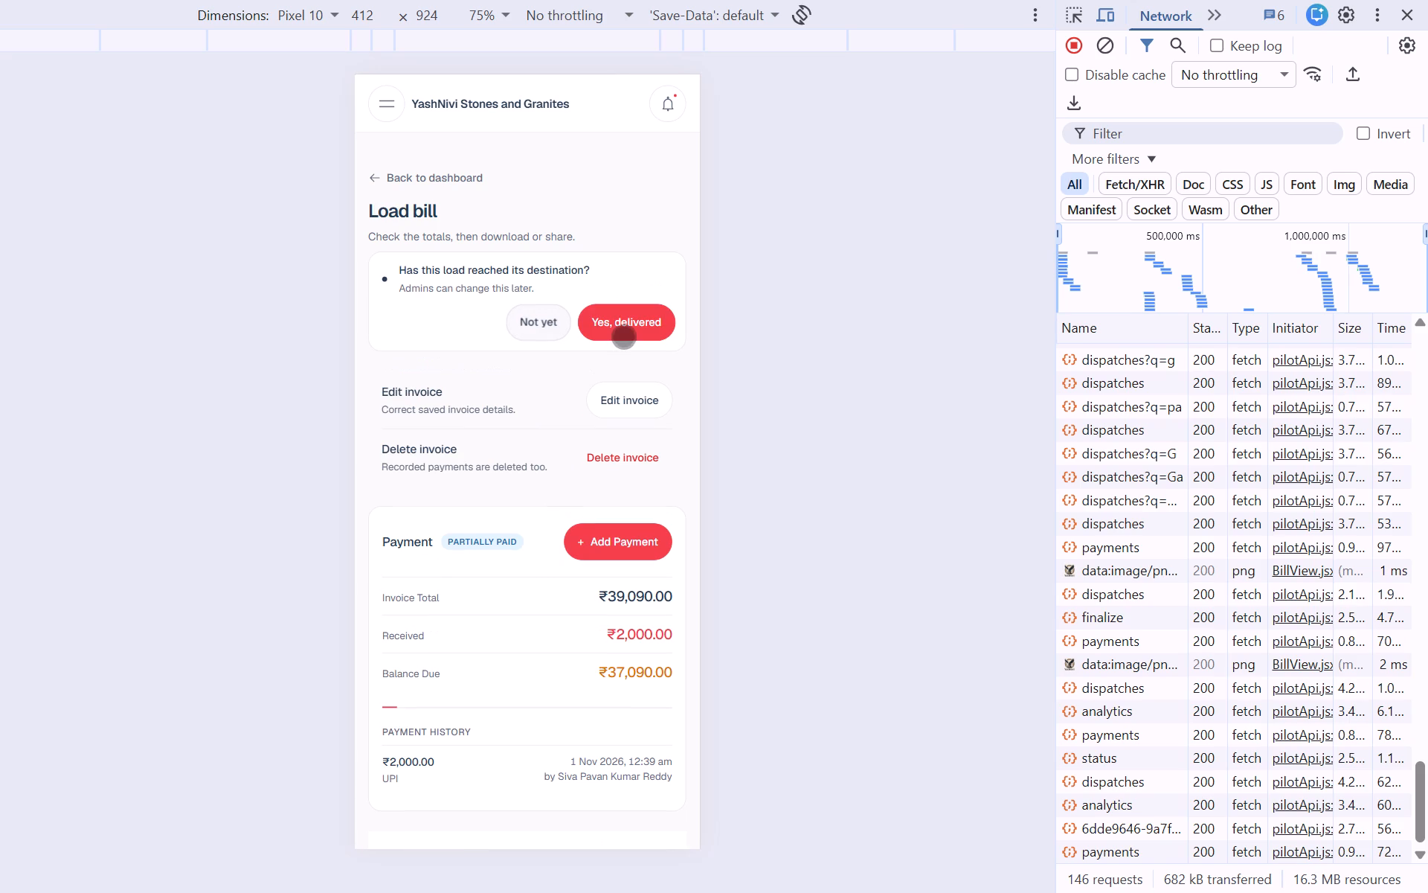
{"action": "left_click", "coordinate": [635, 321]}
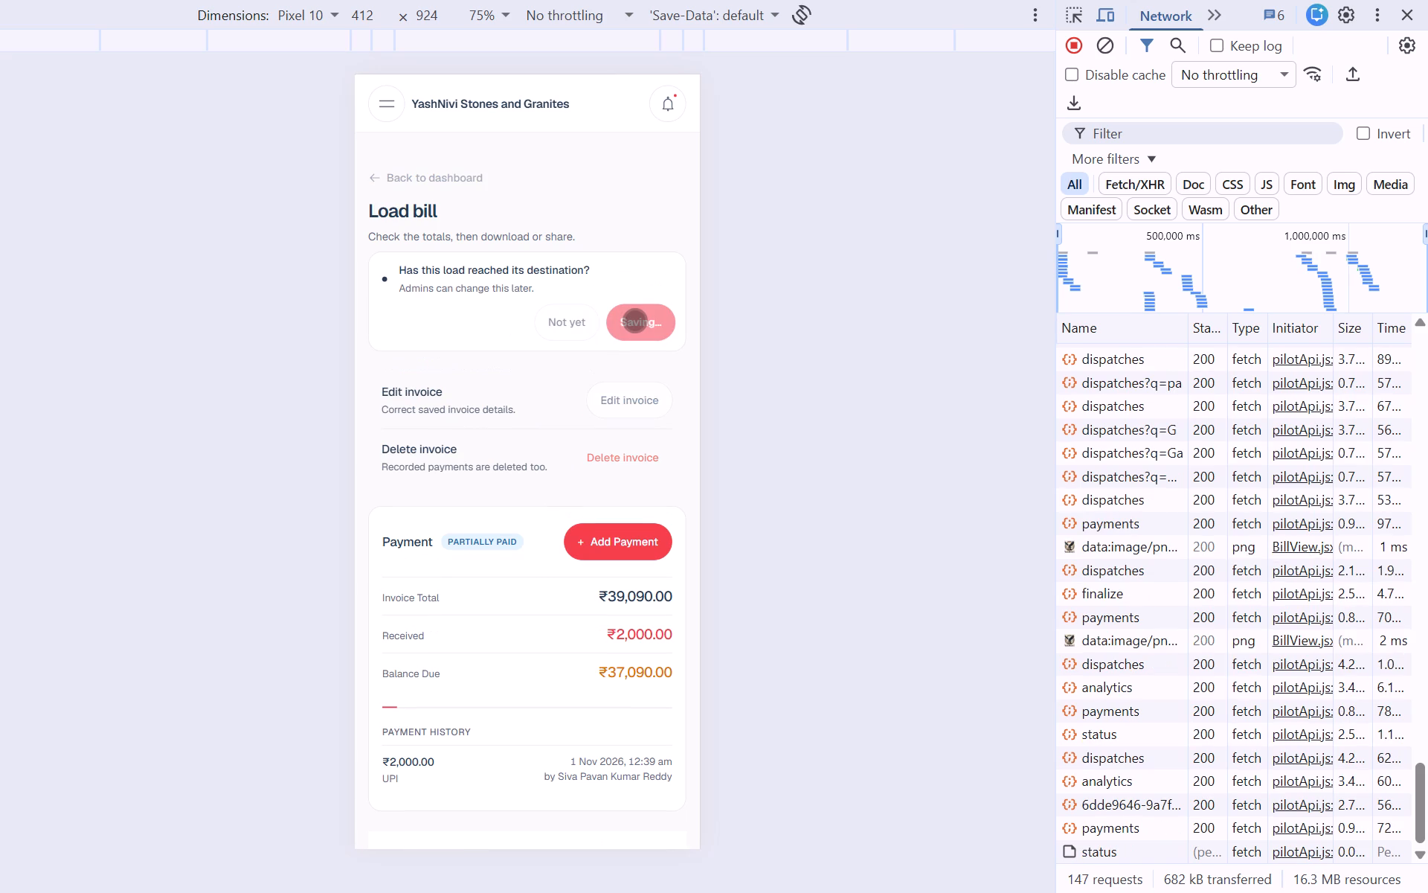
Return to the dashboard and examine the last 30 days' payments, party breakdown, billing chart, insights and top destinations.
{"action": "left_click", "coordinate": [383, 181]}
{"action": "scroll", "coordinate": [443, 441], "scroll_direction": "down", "scroll_amount": 2}
{"action": "scroll", "coordinate": [514, 598], "scroll_direction": "down", "scroll_amount": 2}
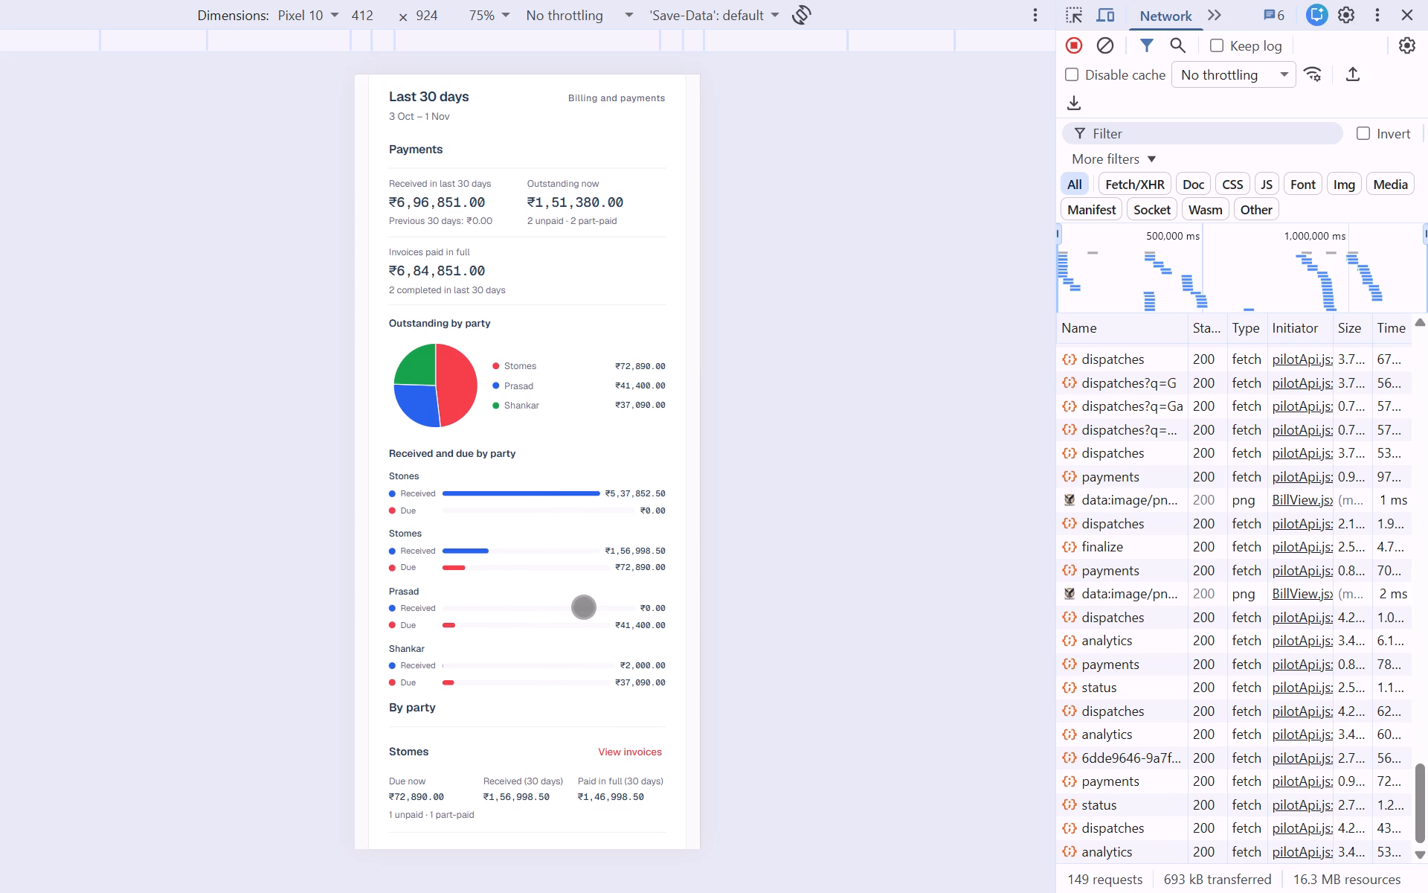
{"action": "scroll", "coordinate": [584, 607], "scroll_direction": "down", "scroll_amount": 1}
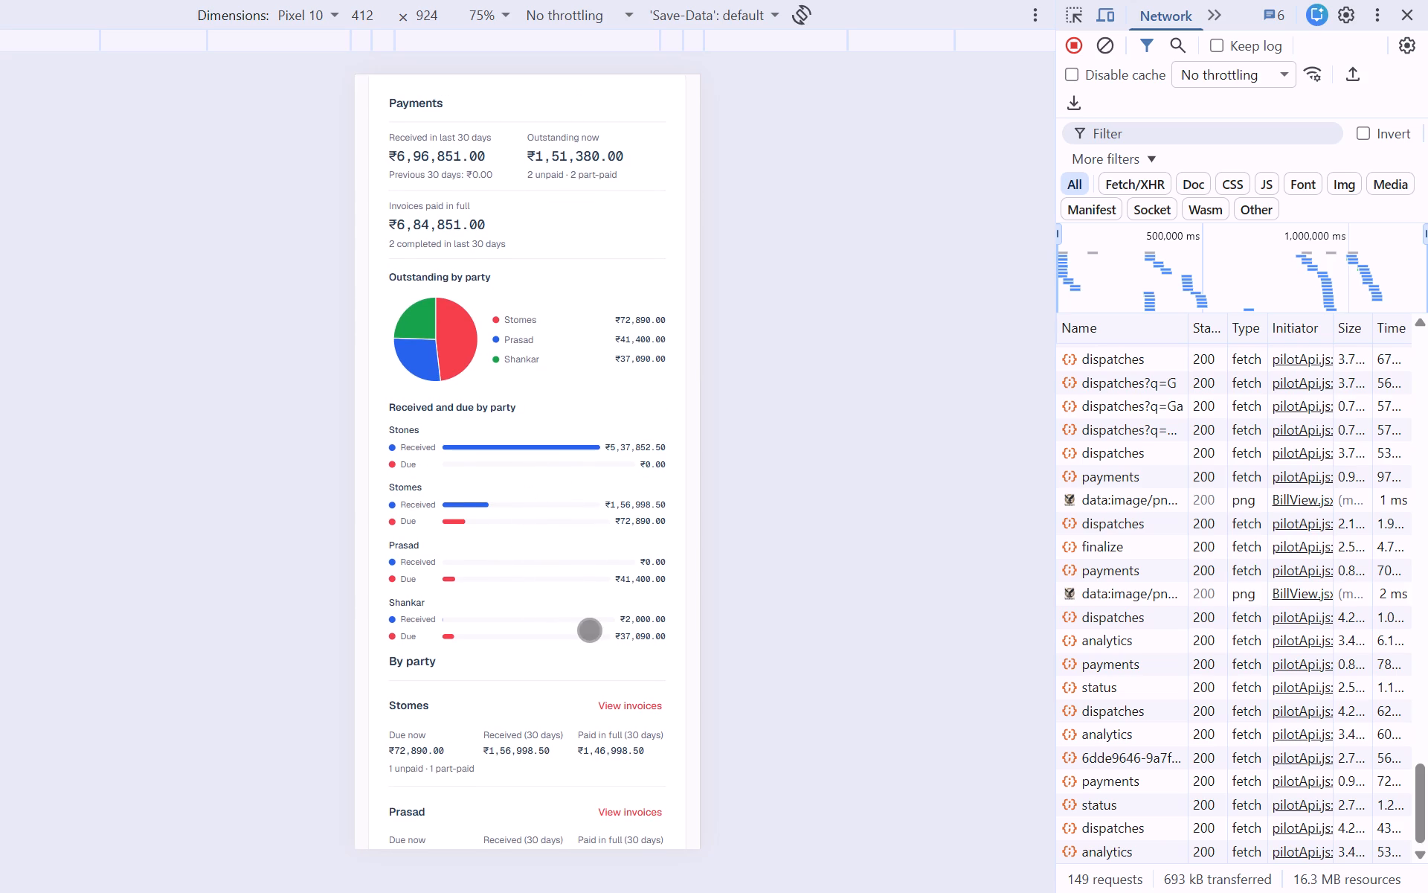
{"action": "scroll", "coordinate": [590, 630], "scroll_direction": "down", "scroll_amount": 2}
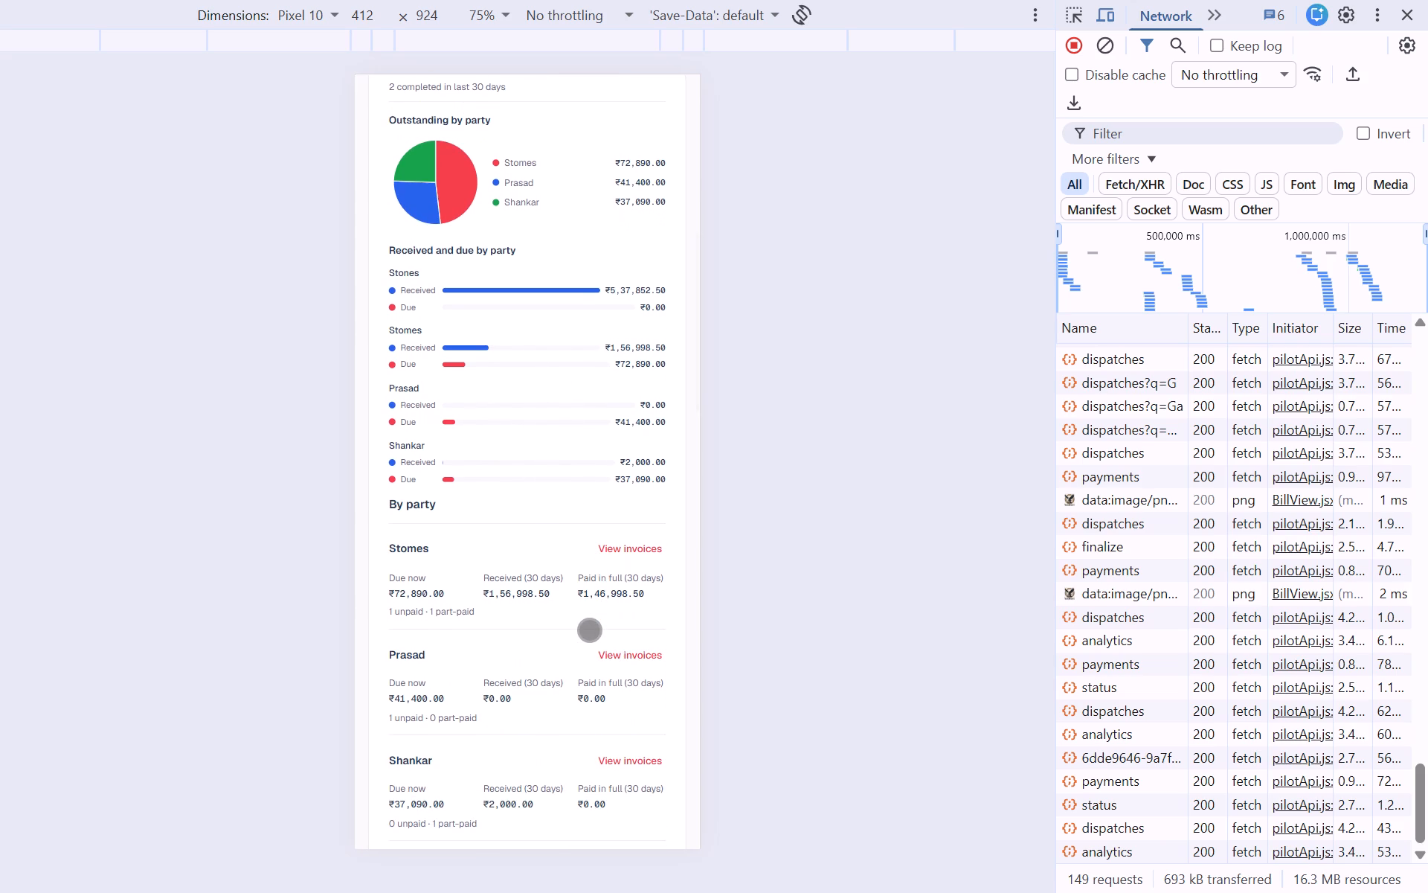
{"action": "scroll", "coordinate": [590, 630], "scroll_direction": "down", "scroll_amount": 3}
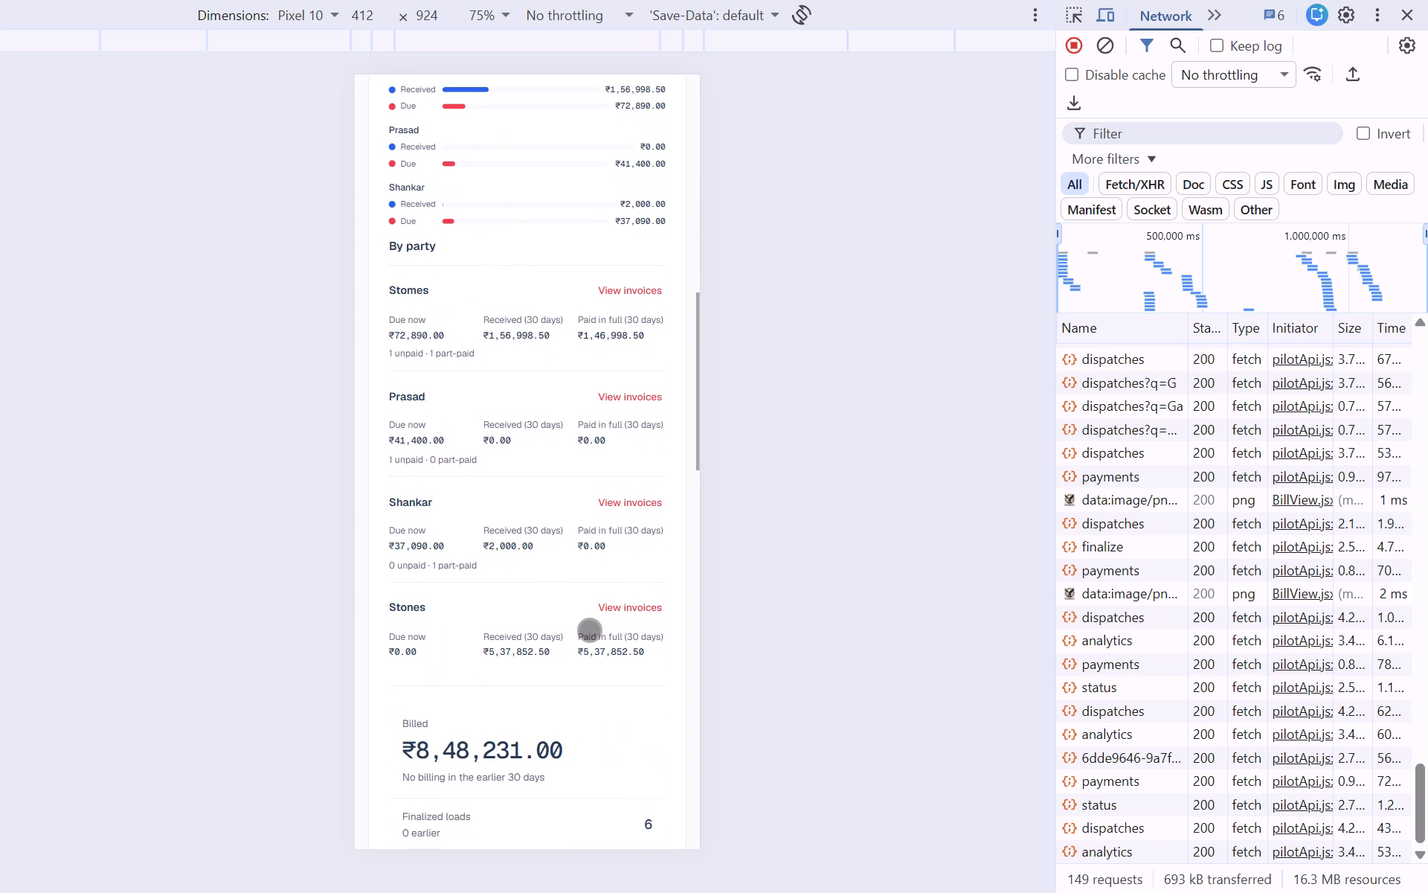
{"action": "scroll", "coordinate": [535, 667], "scroll_direction": "down", "scroll_amount": 1}
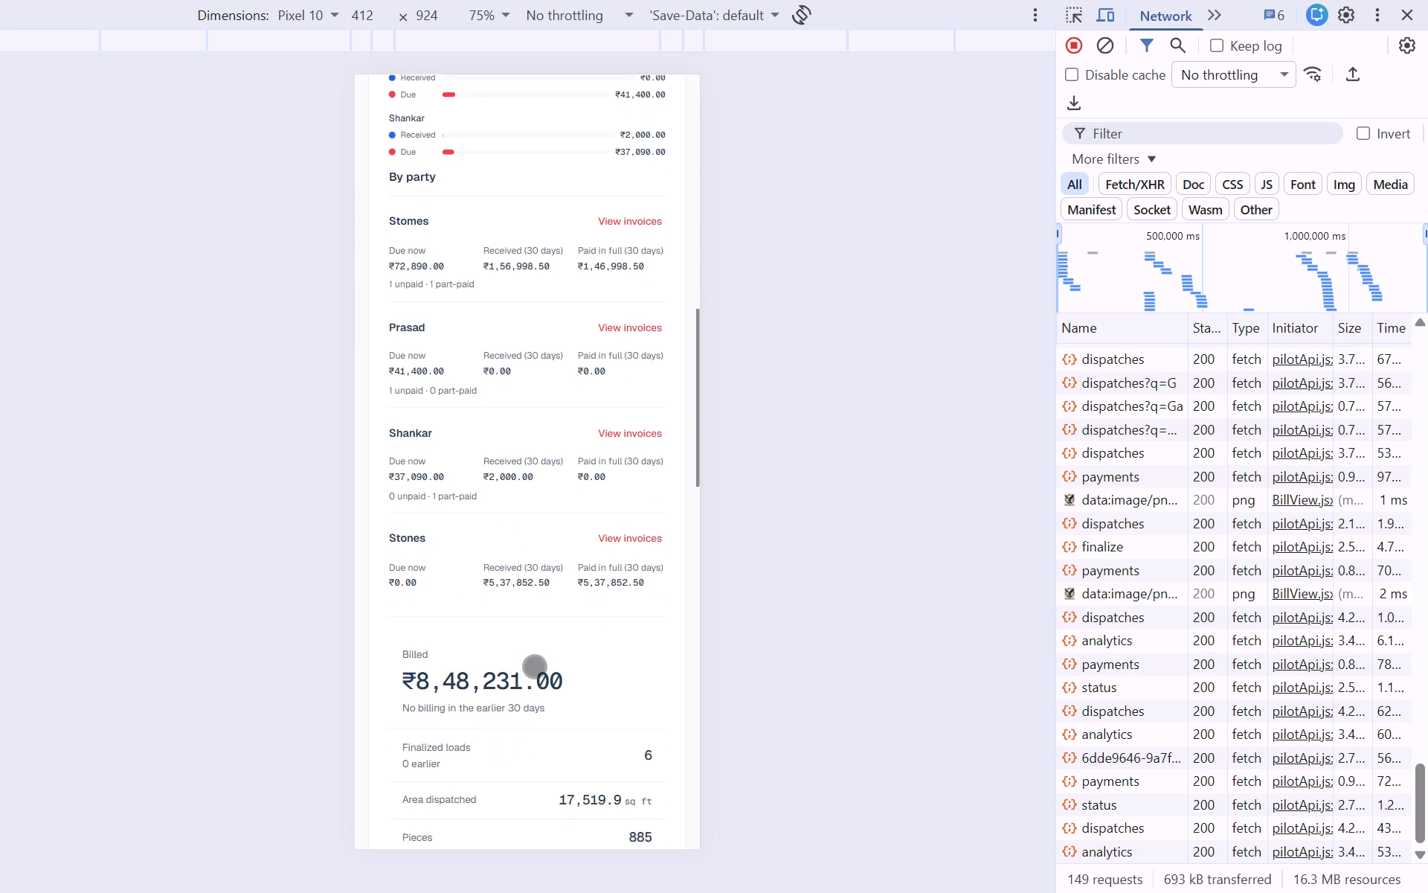
{"action": "scroll", "coordinate": [564, 668], "scroll_direction": "down", "scroll_amount": 3}
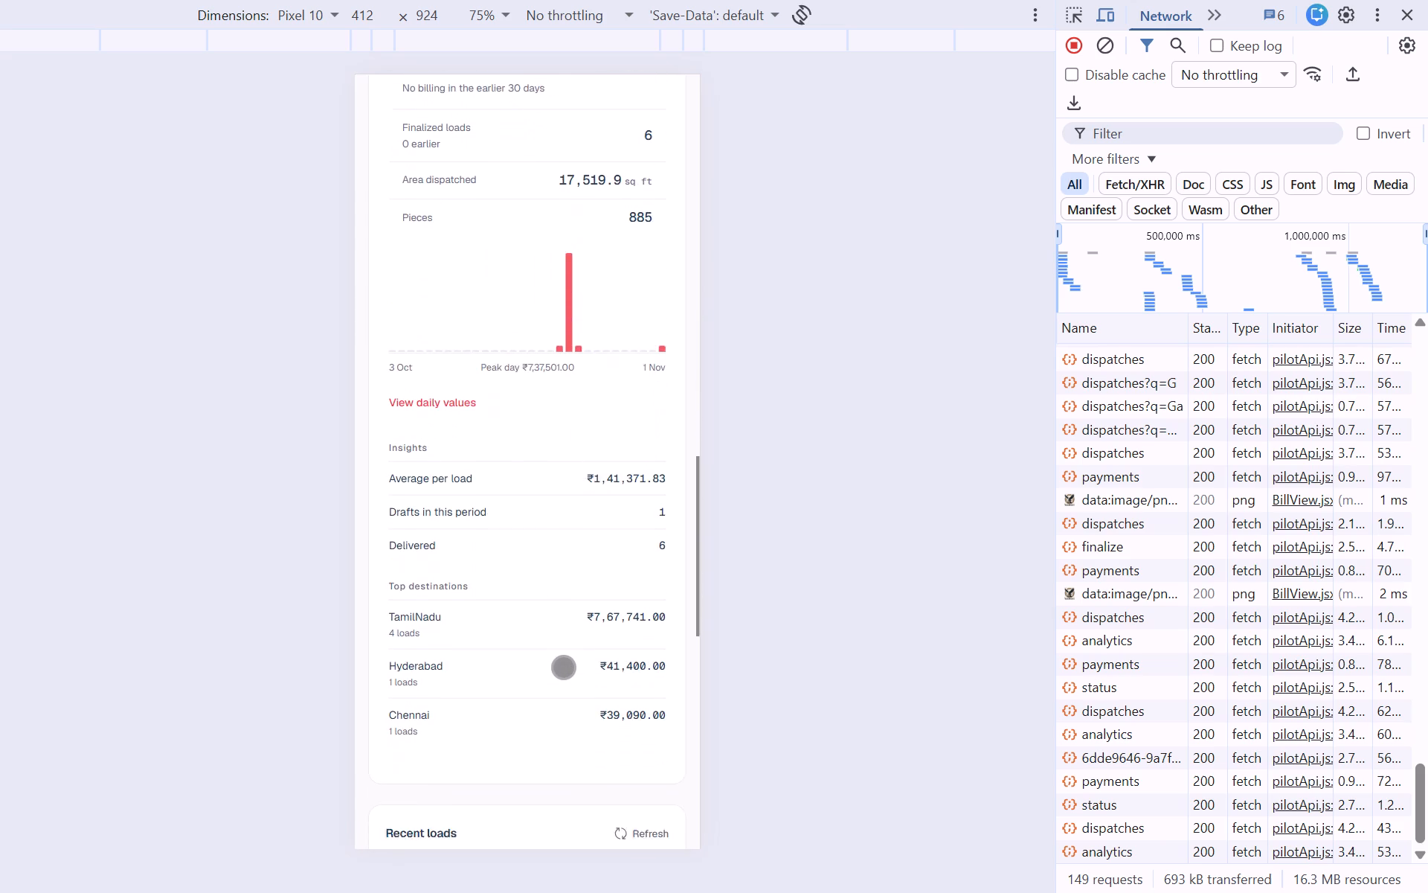
{"action": "scroll", "coordinate": [564, 668], "scroll_direction": "down", "scroll_amount": 2}
{"action": "scroll", "coordinate": [564, 668], "scroll_direction": "up", "scroll_amount": 4}
{"action": "scroll", "coordinate": [564, 668], "scroll_direction": "down", "scroll_amount": 1}
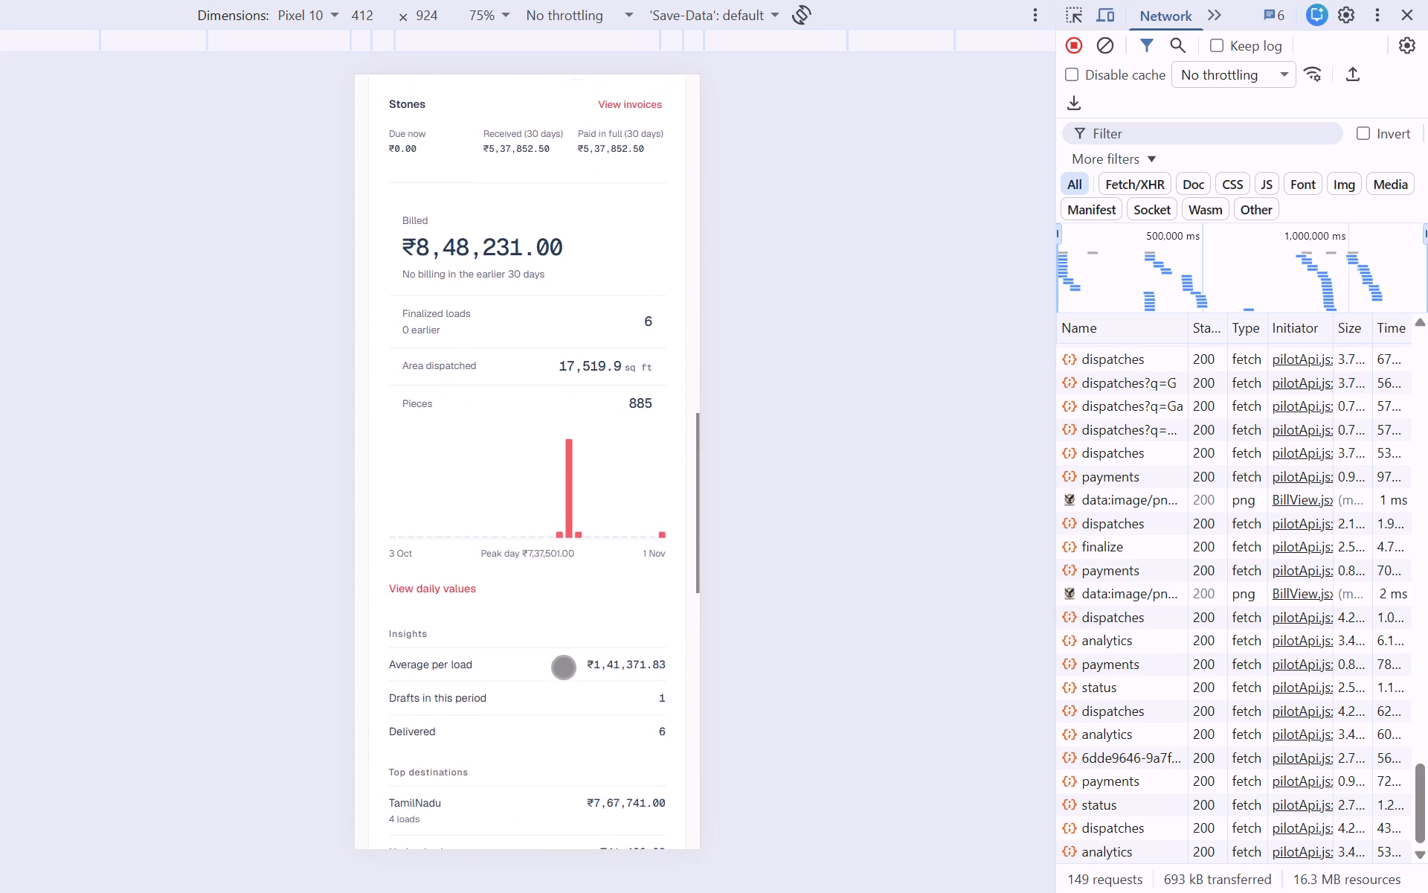
{"action": "scroll", "coordinate": [564, 668], "scroll_direction": "down", "scroll_amount": 1}
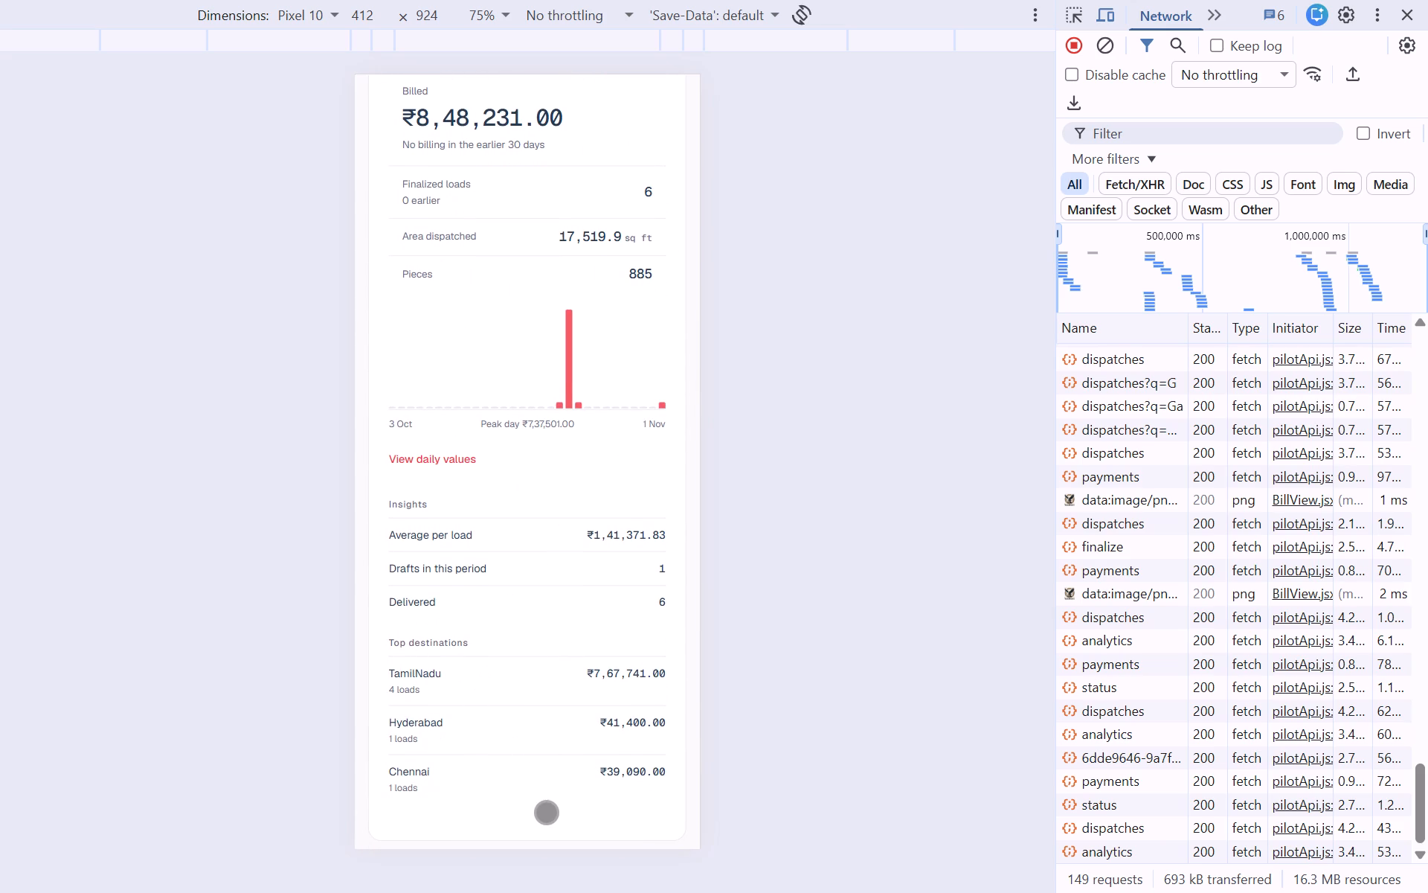
{"action": "scroll", "coordinate": [547, 813], "scroll_direction": "down", "scroll_amount": 1}
{"action": "scroll", "coordinate": [547, 813], "scroll_direction": "up", "scroll_amount": 1}
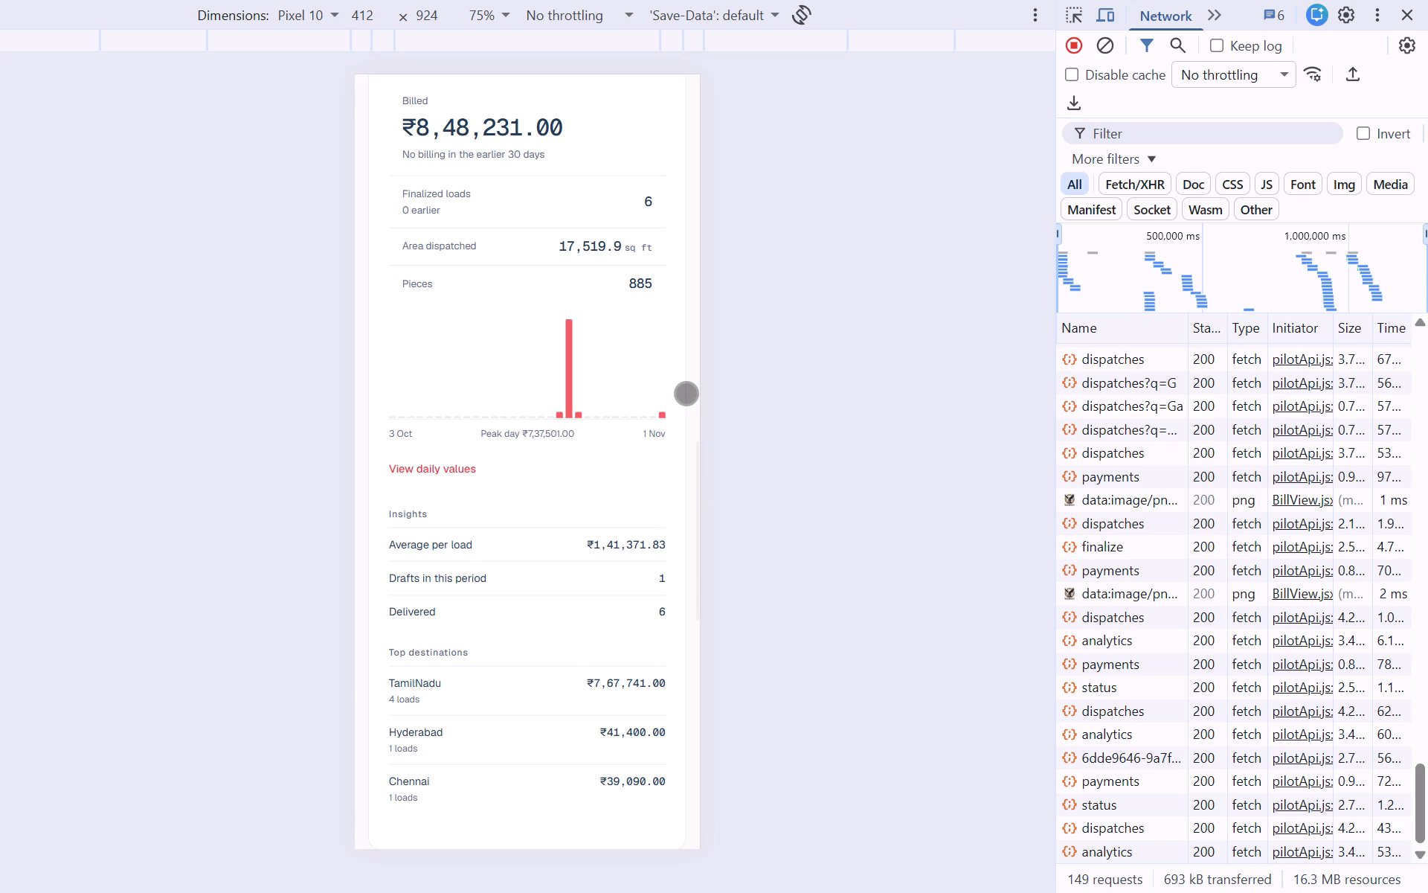
Switch the preview to Responsive, widen it to about 823 px and check how the dashboard's last-30-days section adapts.
{"action": "left_click", "coordinate": [324, 14]}
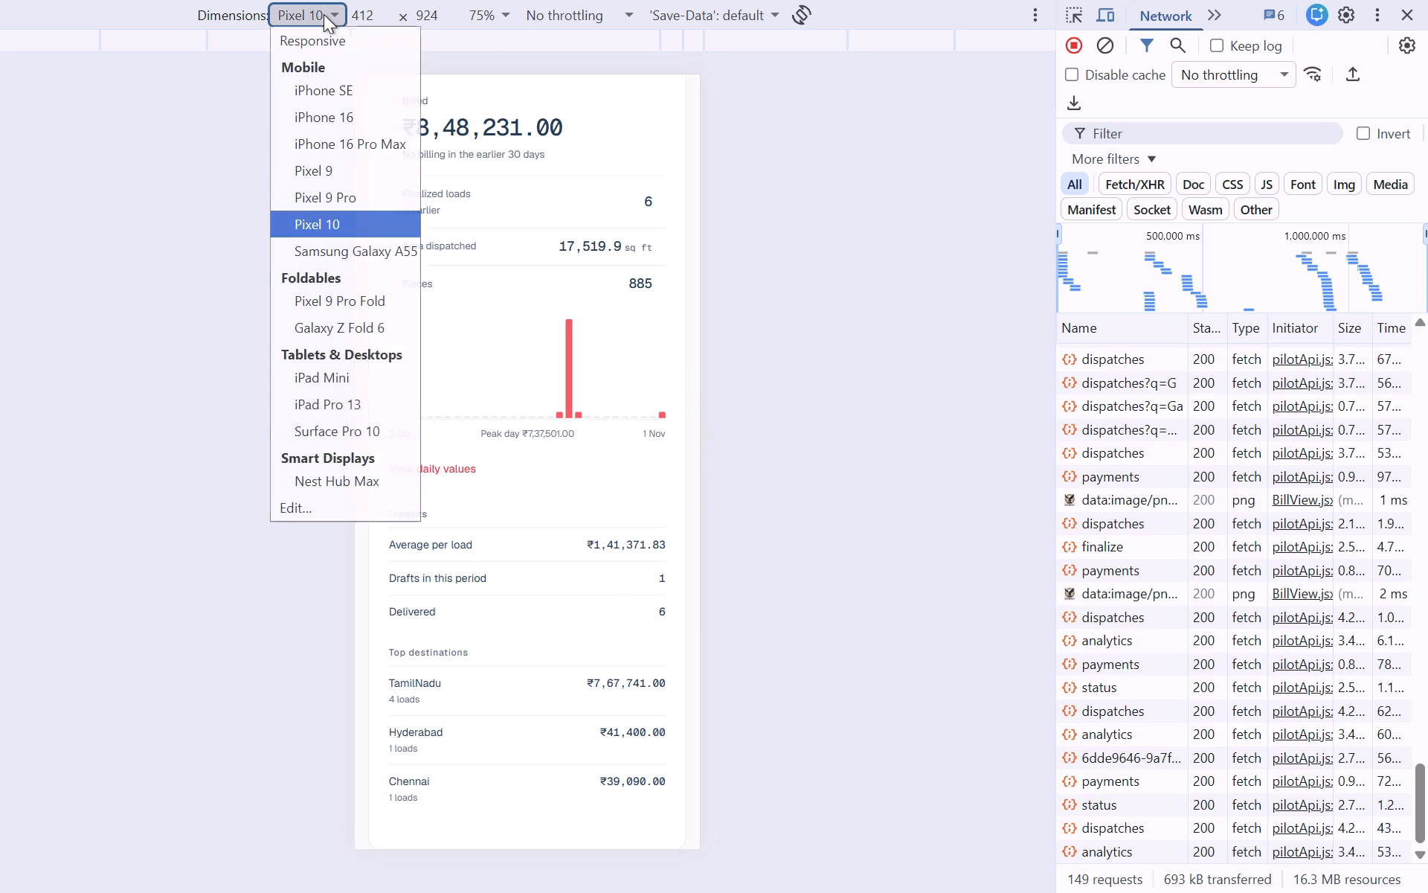
{"action": "left_click", "coordinate": [306, 43]}
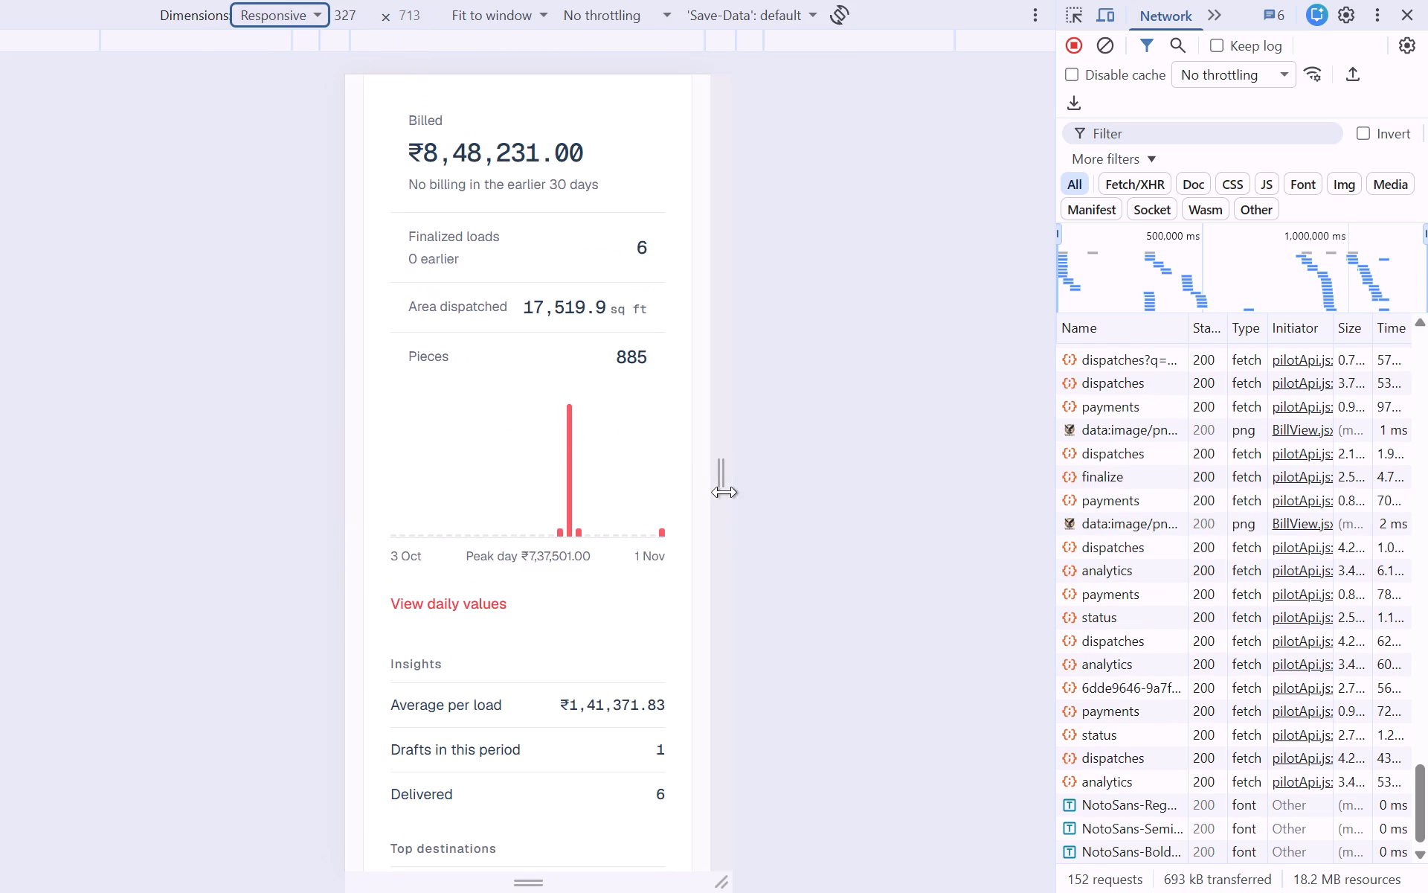
{"action": "left_click_drag", "start_coordinate": [729, 488], "coordinate": [1006, 476]}
{"action": "scroll", "coordinate": [577, 463], "scroll_direction": "up", "scroll_amount": 2}
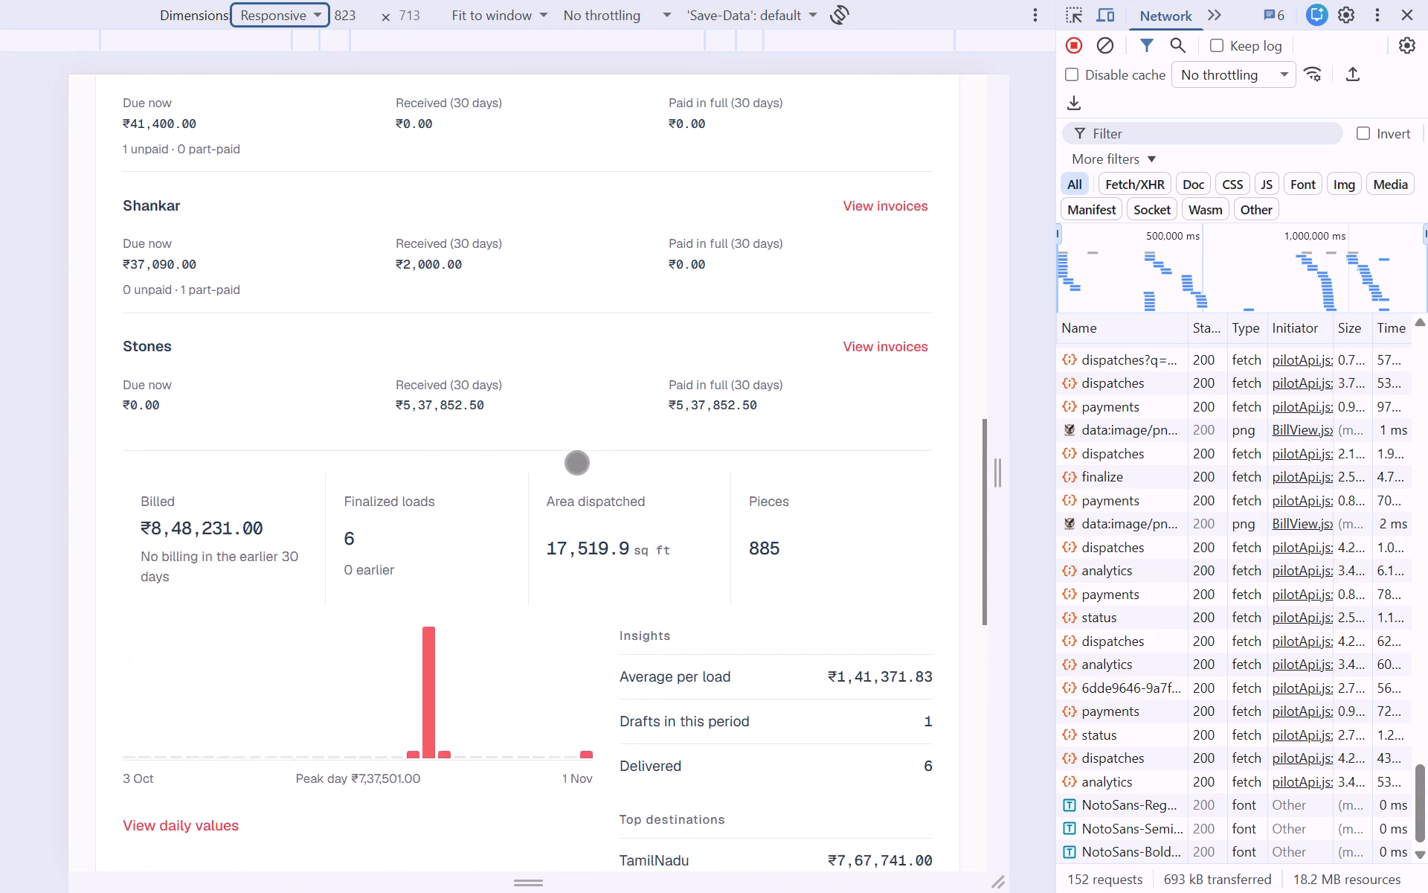
{"action": "scroll", "coordinate": [577, 463], "scroll_direction": "up", "scroll_amount": 2}
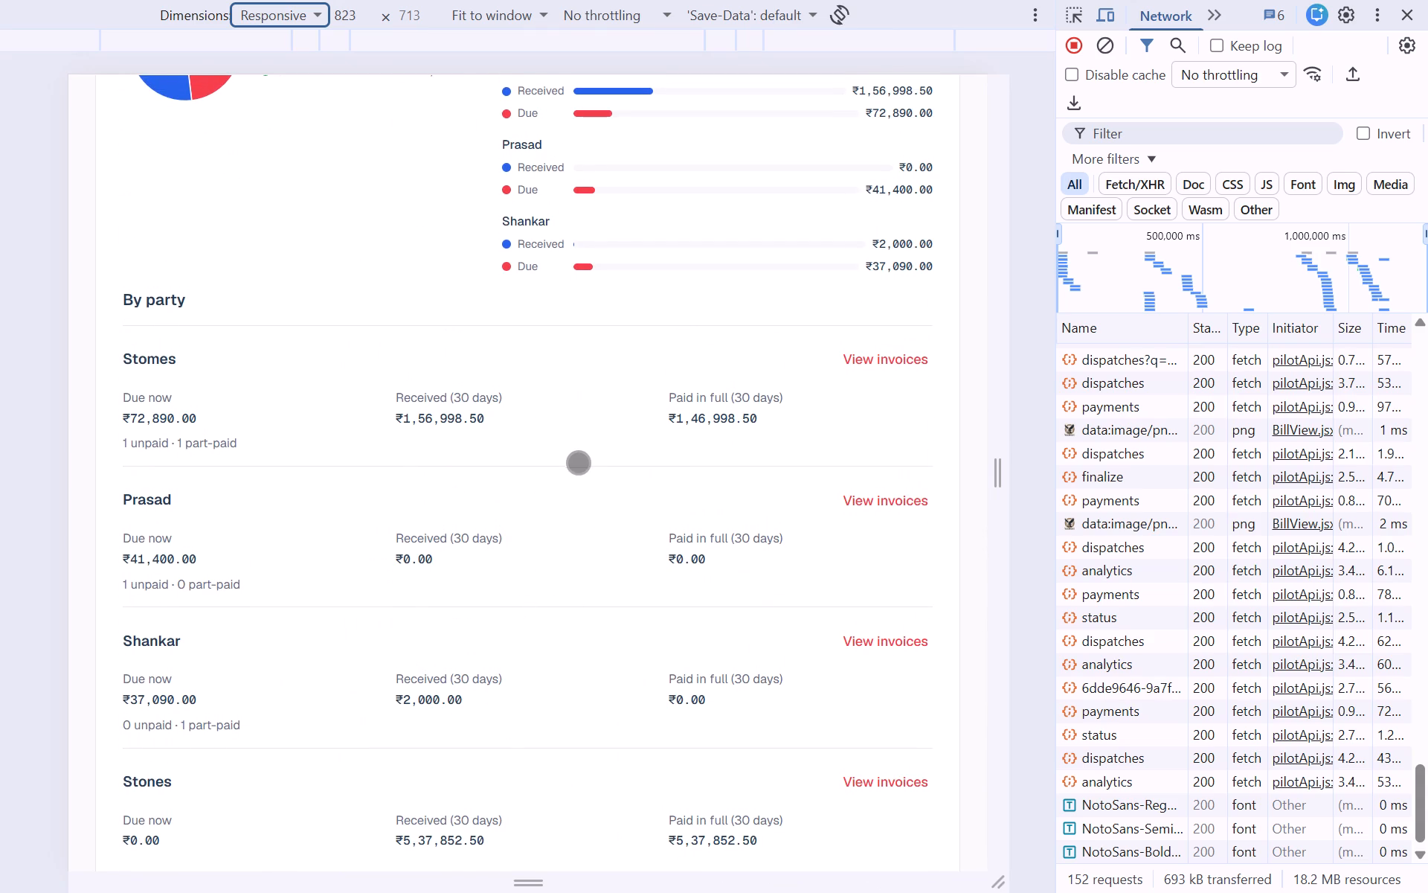
{"action": "scroll", "coordinate": [583, 461], "scroll_direction": "up", "scroll_amount": 3}
{"action": "scroll", "coordinate": [583, 461], "scroll_direction": "down", "scroll_amount": 1}
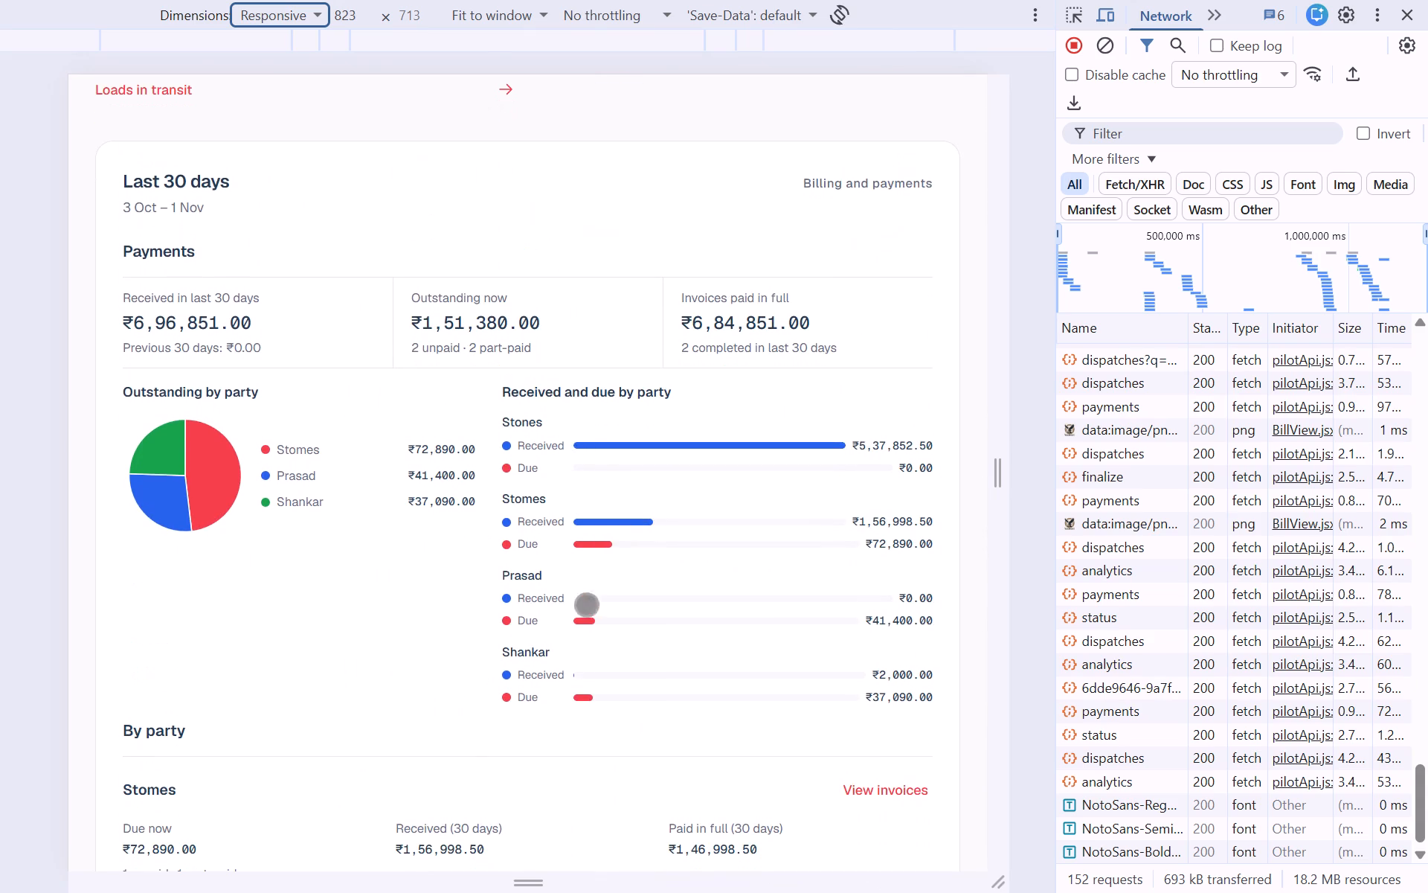
{"action": "scroll", "coordinate": [524, 554], "scroll_direction": "up", "scroll_amount": 2}
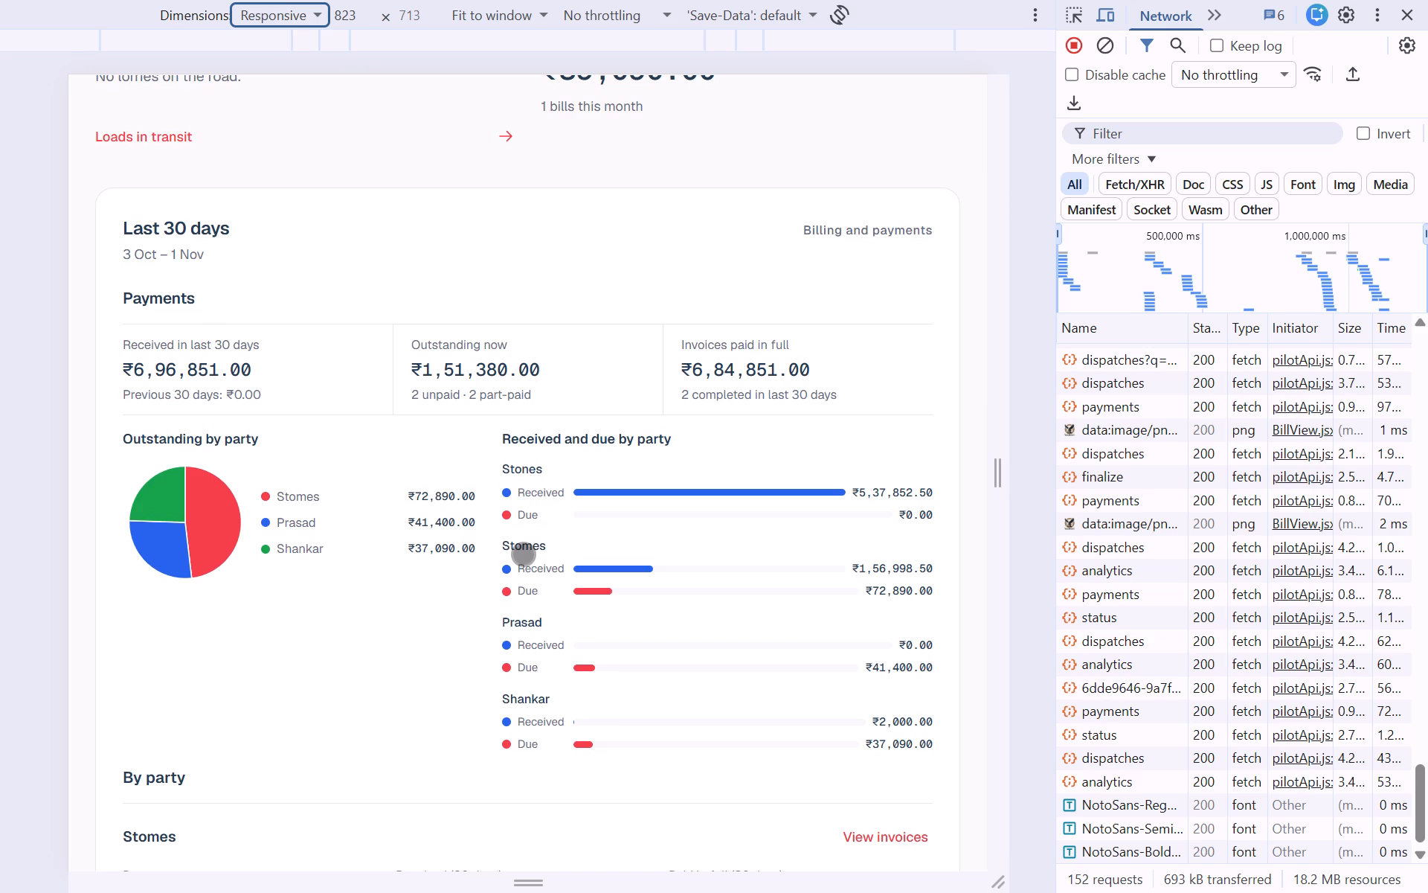
Resize the responsive preview through several widths and settle on a phone-like width of about 371 px.
{"action": "left_click_drag", "start_coordinate": [1008, 477], "coordinate": [869, 502]}
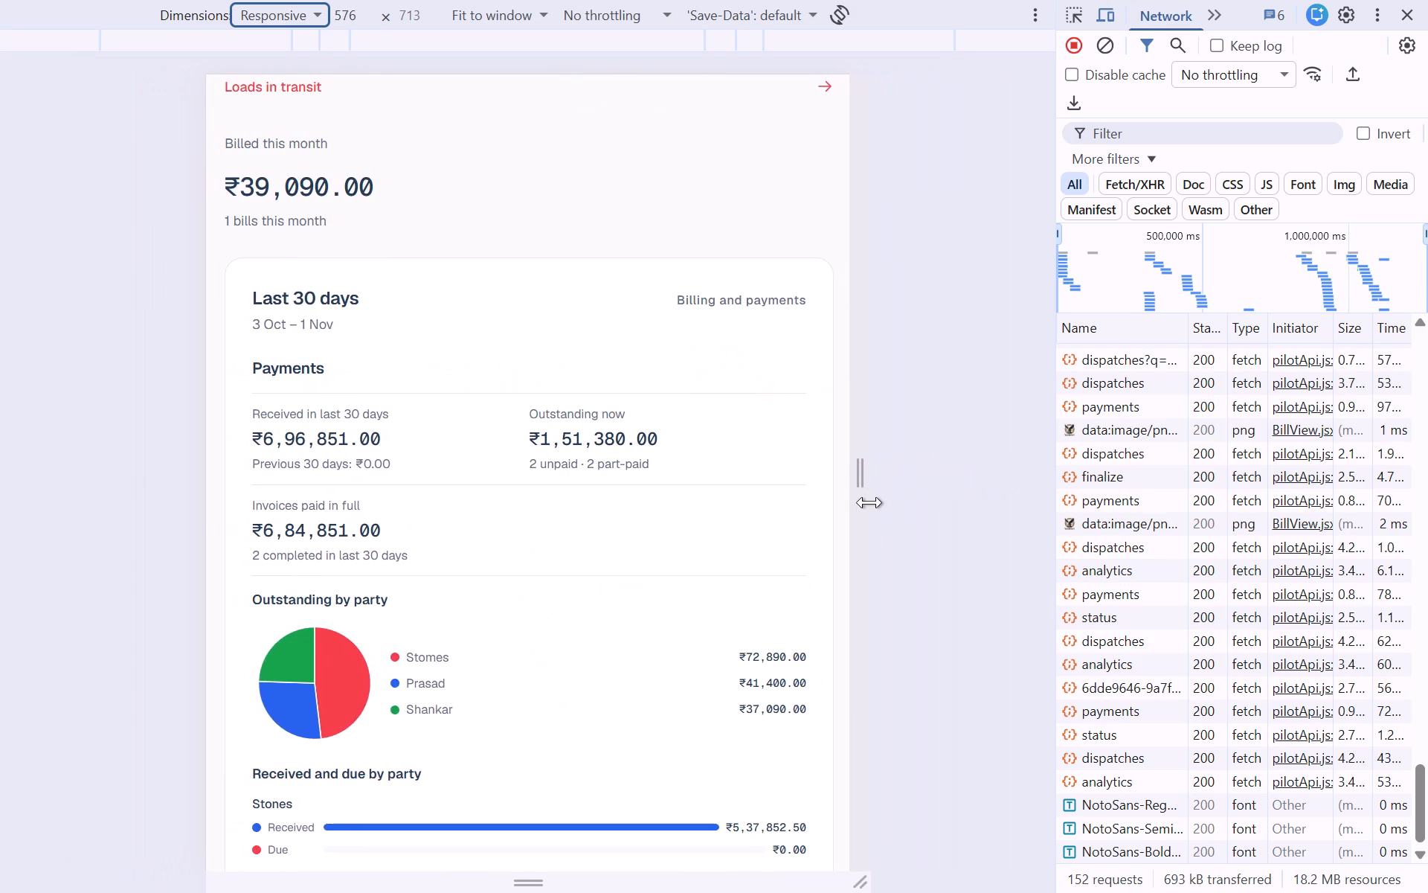
{"action": "left_click_drag", "start_coordinate": [869, 502], "coordinate": [578, 565]}
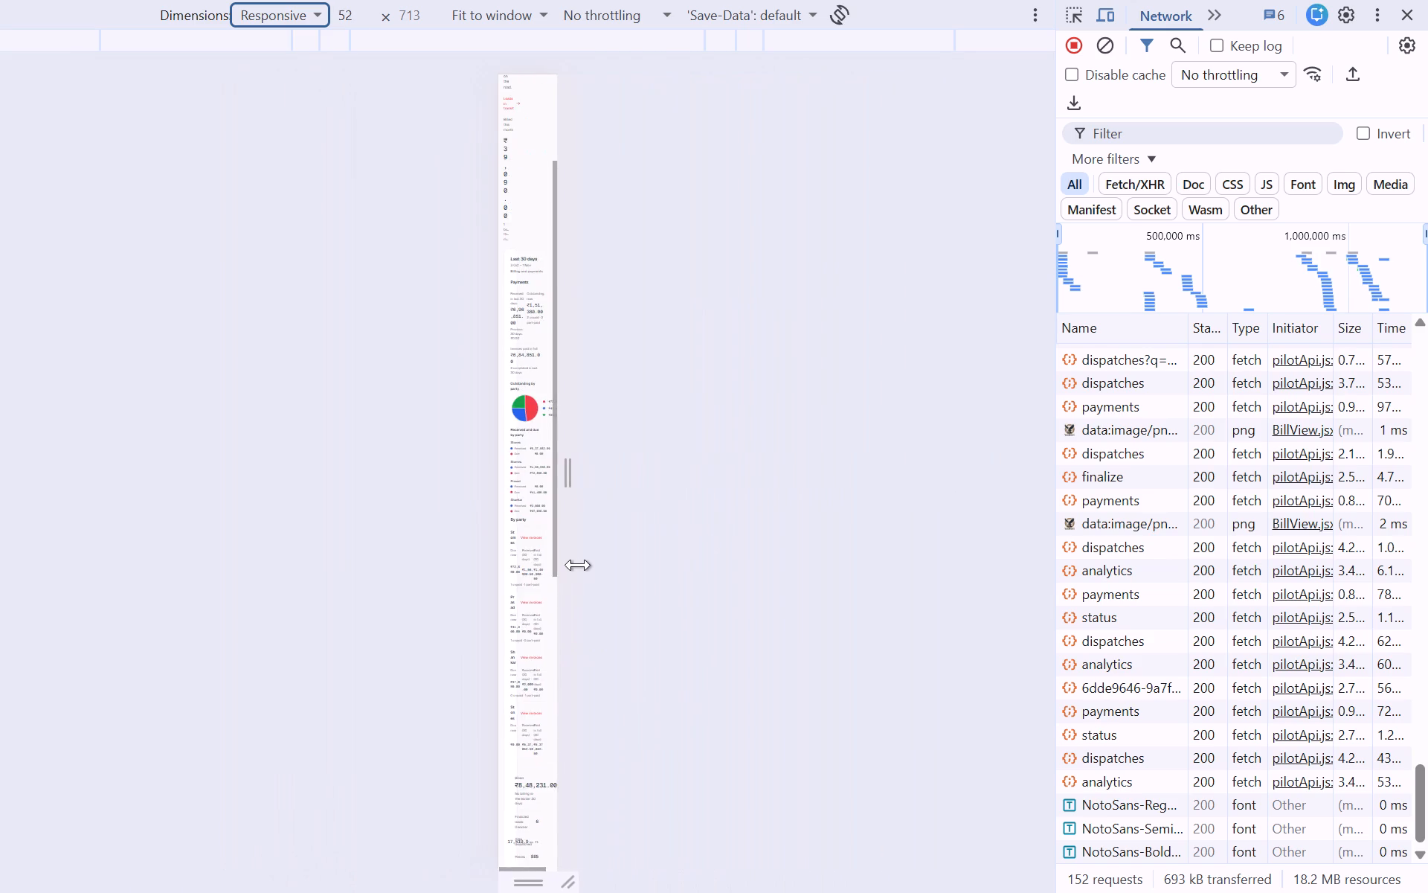
{"action": "left_click_drag", "start_coordinate": [578, 565], "coordinate": [791, 520]}
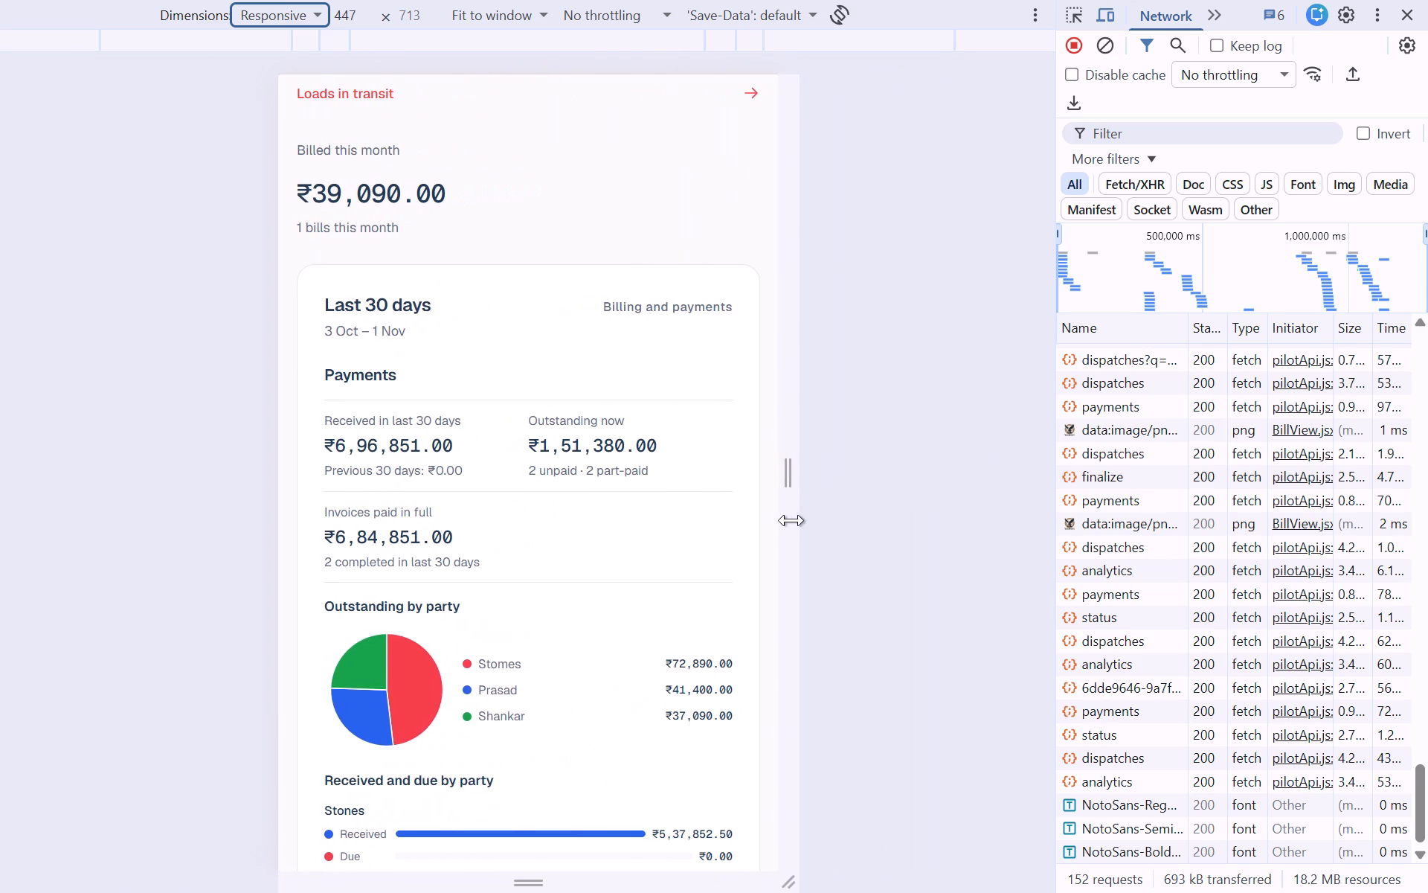
{"action": "left_click_drag", "start_coordinate": [791, 520], "coordinate": [756, 540]}
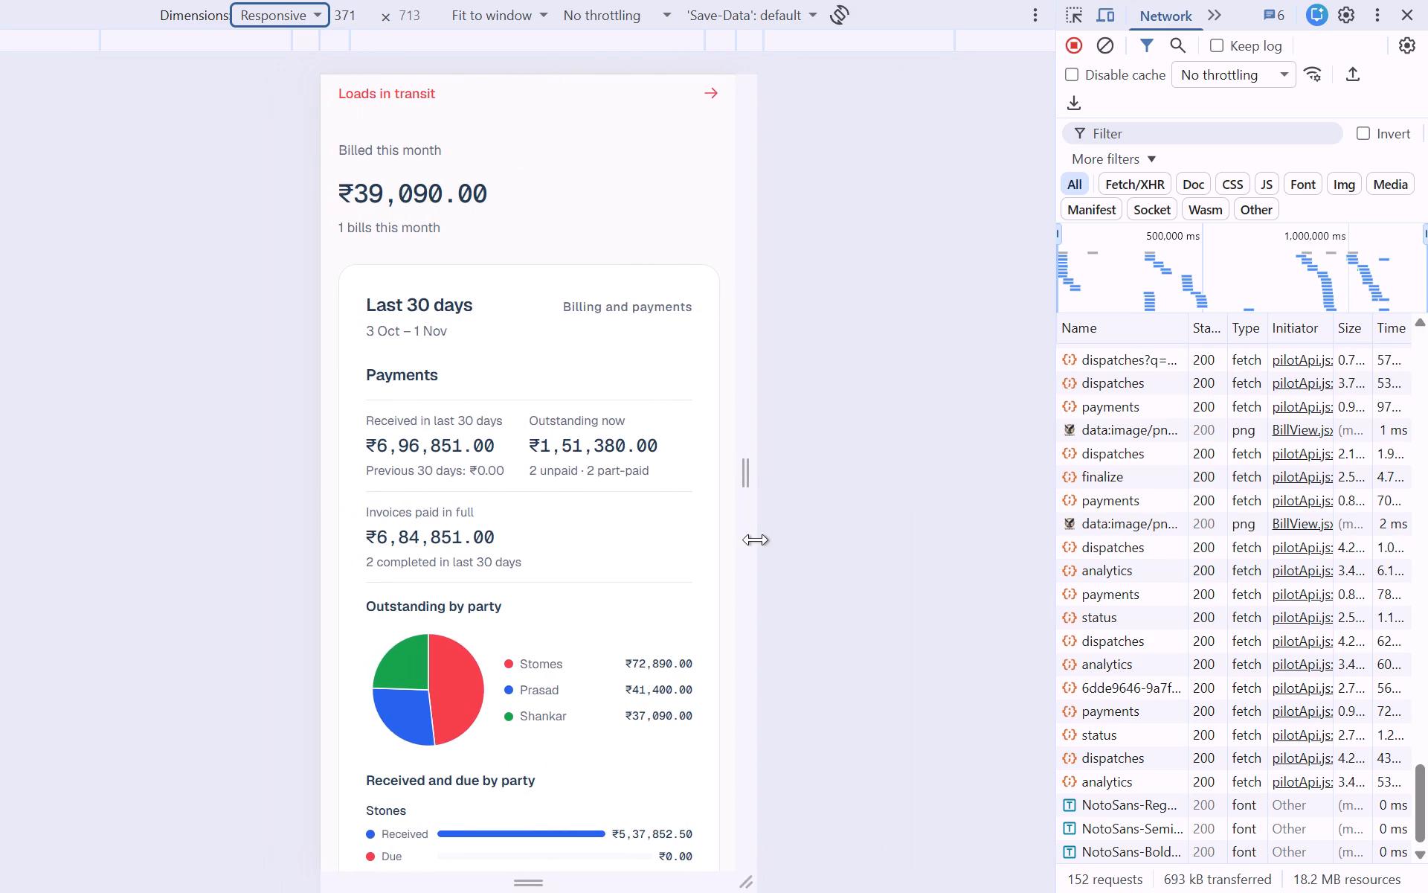
{"action": "left_click_drag", "start_coordinate": [756, 540], "coordinate": [756, 540]}
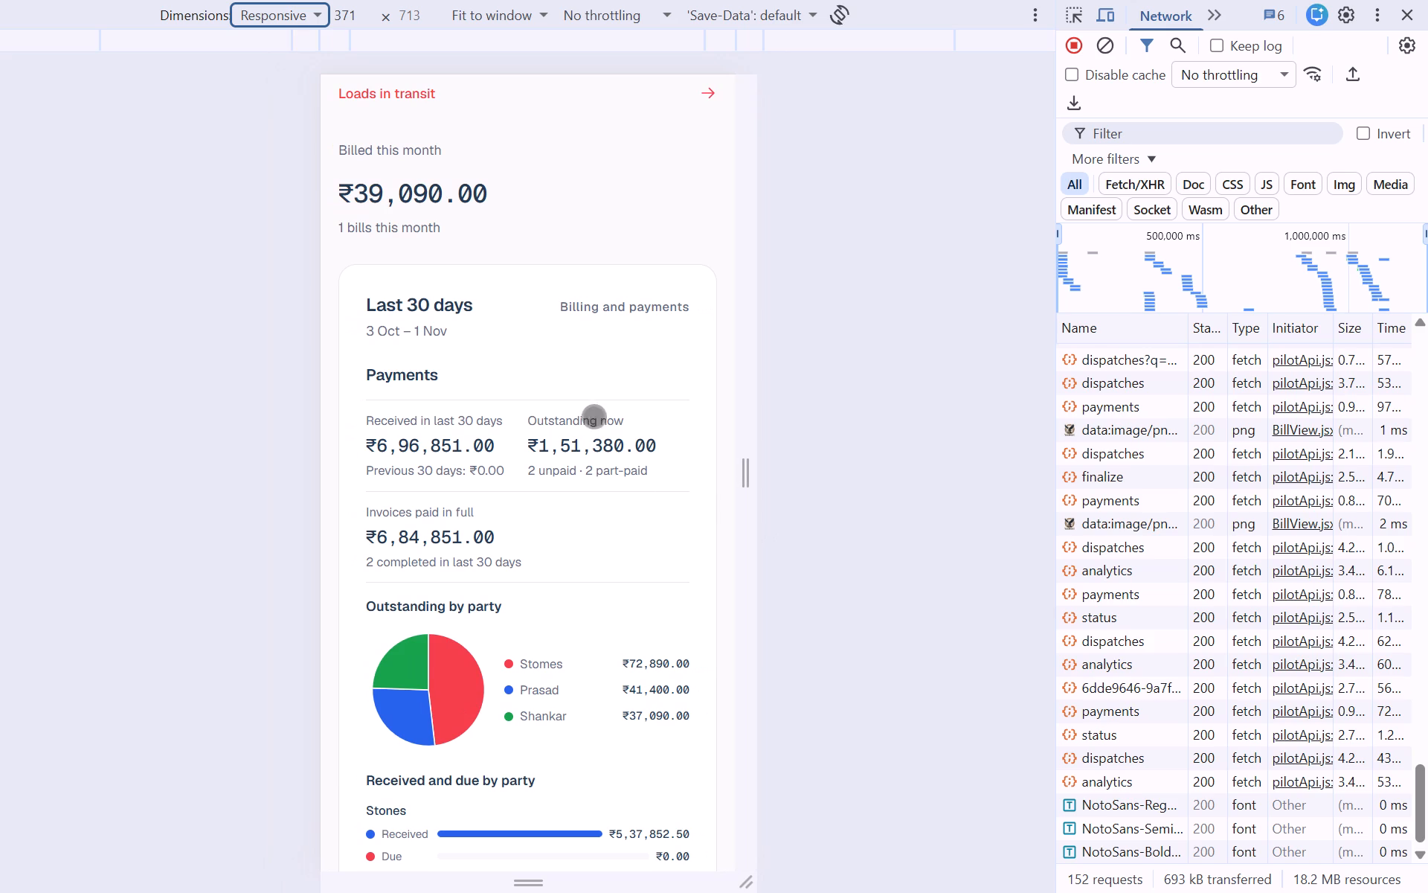
Examine the dashboard's drafts, road loads, monthly billing and payment sections at the narrow width.
{"action": "scroll", "coordinate": [640, 499], "scroll_direction": "up", "scroll_amount": 1}
{"action": "scroll", "coordinate": [611, 380], "scroll_direction": "up", "scroll_amount": 1}
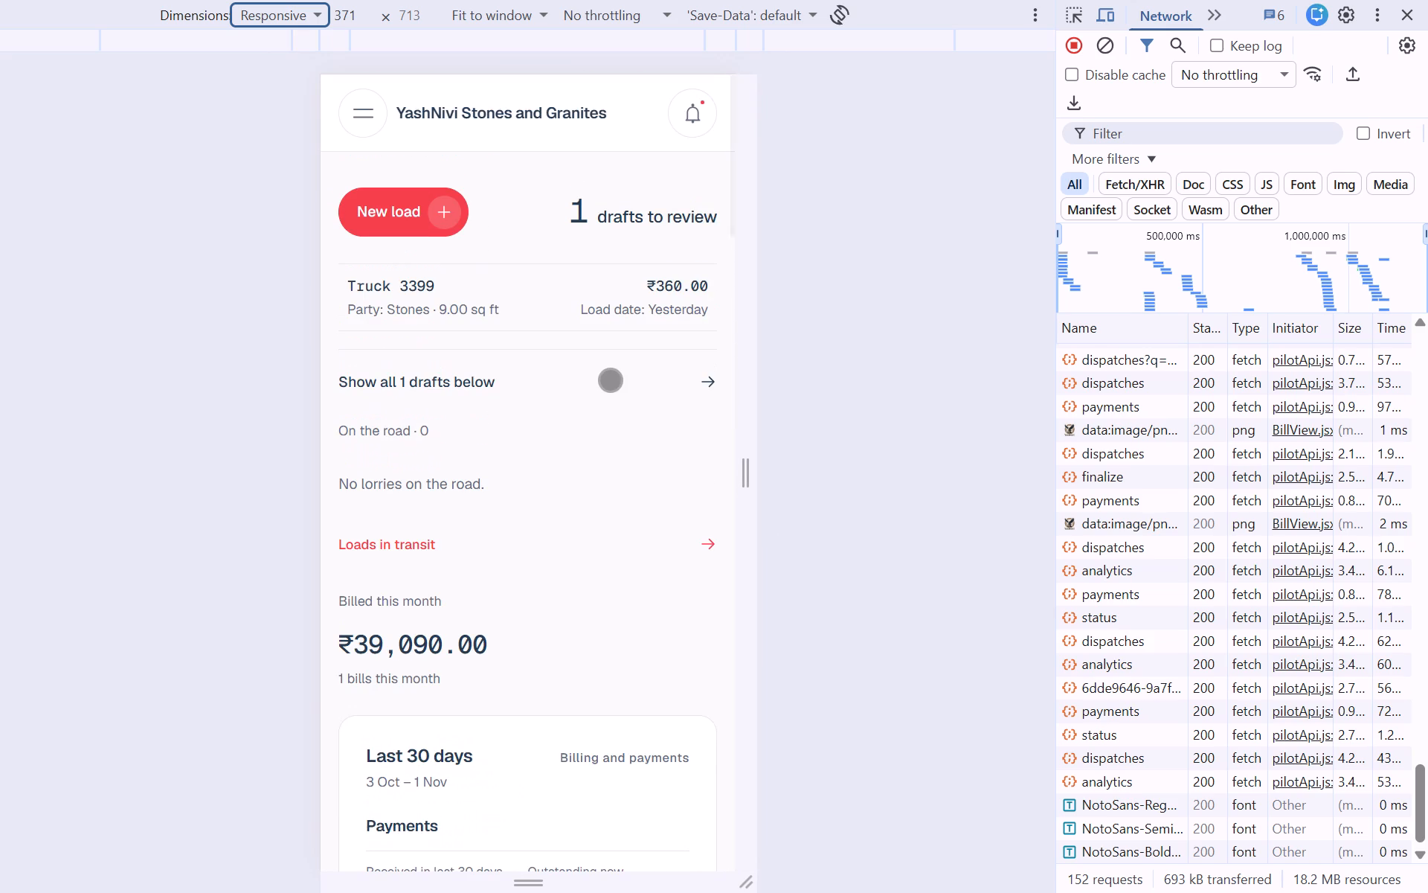
{"action": "scroll", "coordinate": [567, 646], "scroll_direction": "down", "scroll_amount": 1}
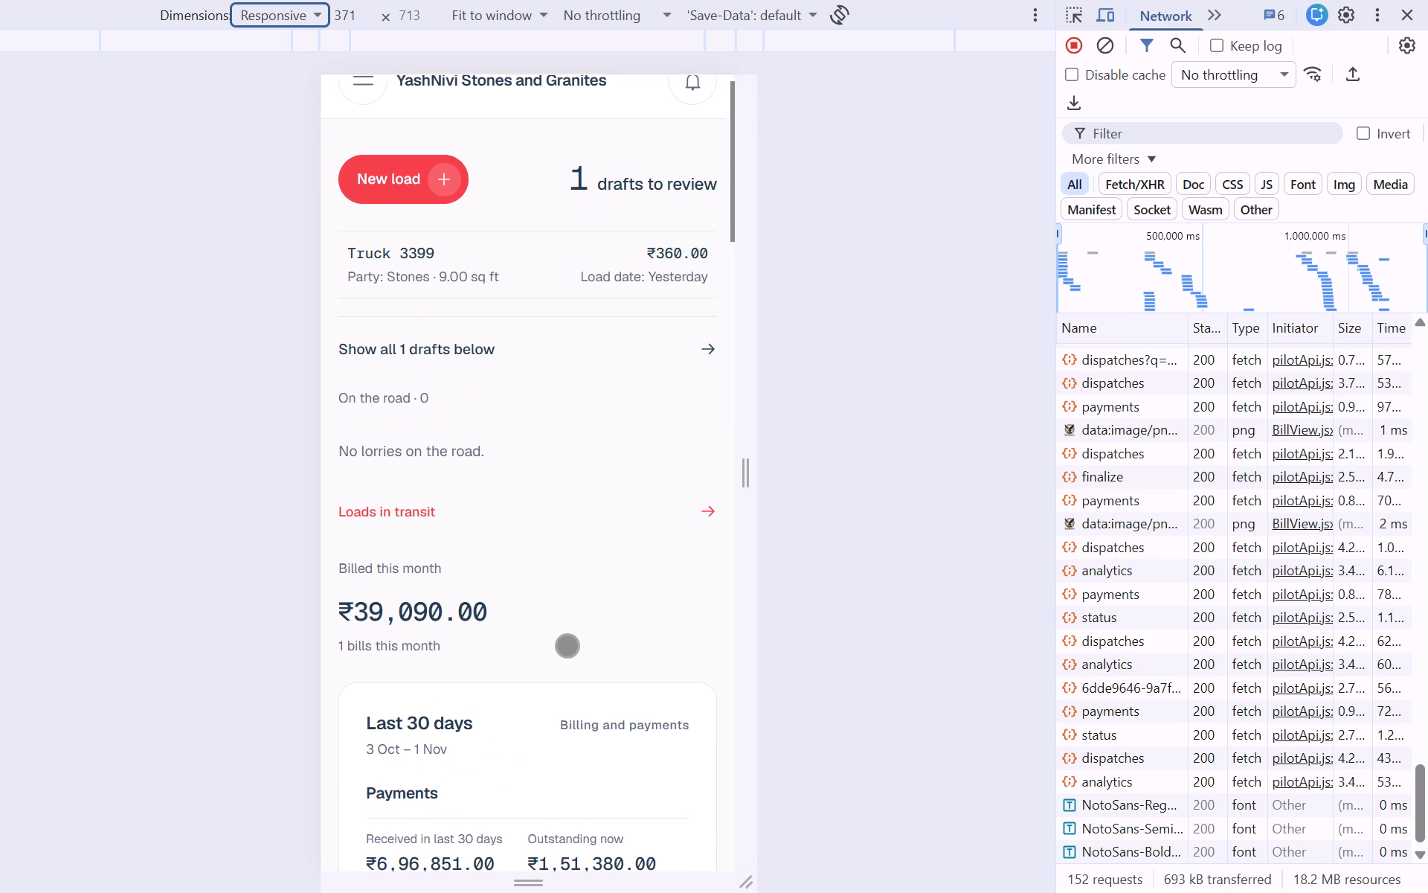
{"action": "scroll", "coordinate": [567, 646], "scroll_direction": "down", "scroll_amount": 2}
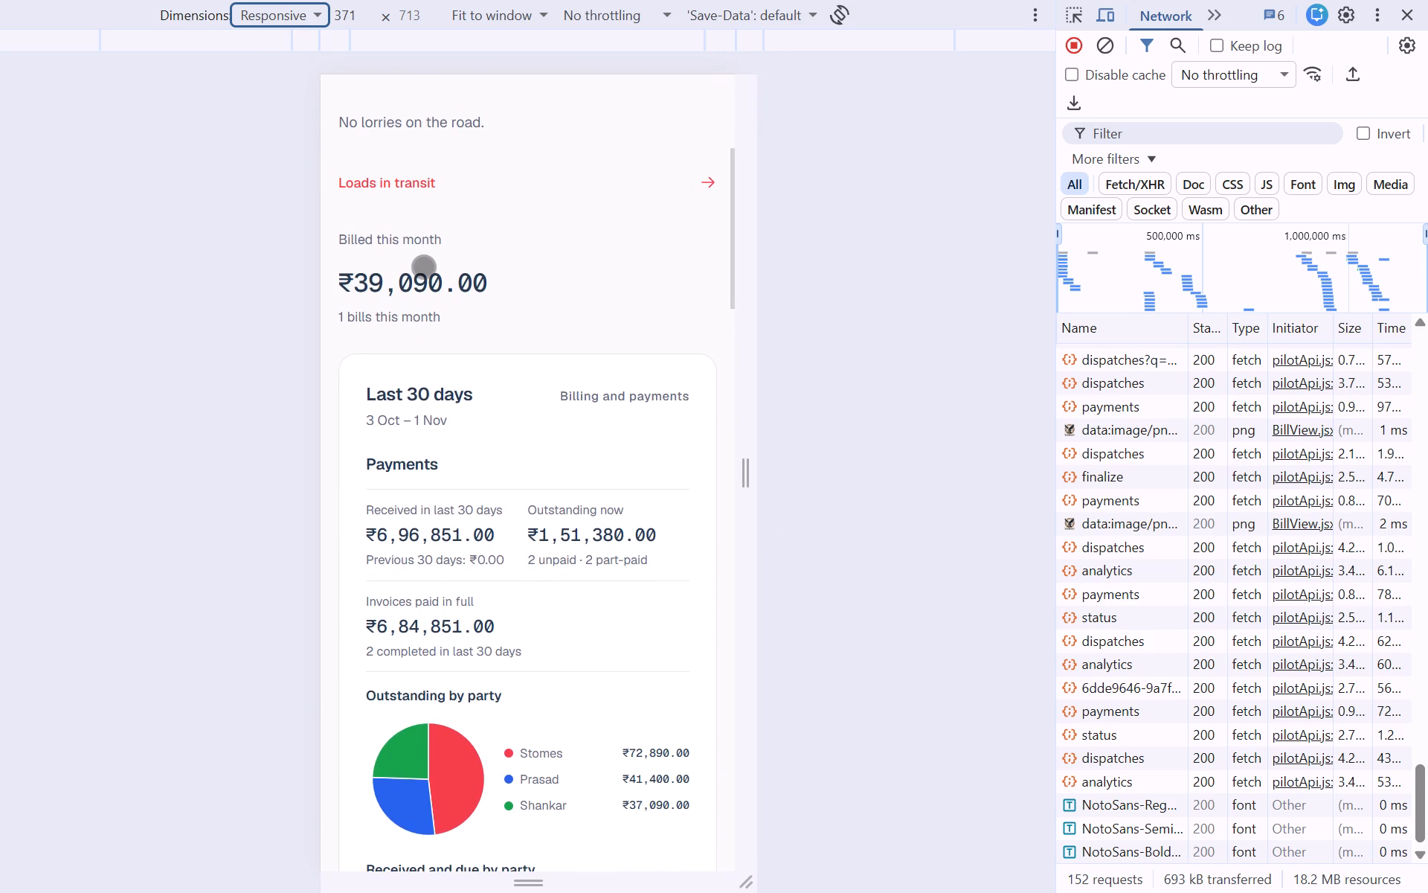
{"action": "left_click", "coordinate": [424, 267]}
{"action": "left_click", "coordinate": [406, 293]}
{"action": "scroll", "coordinate": [494, 311], "scroll_direction": "up", "scroll_amount": 1}
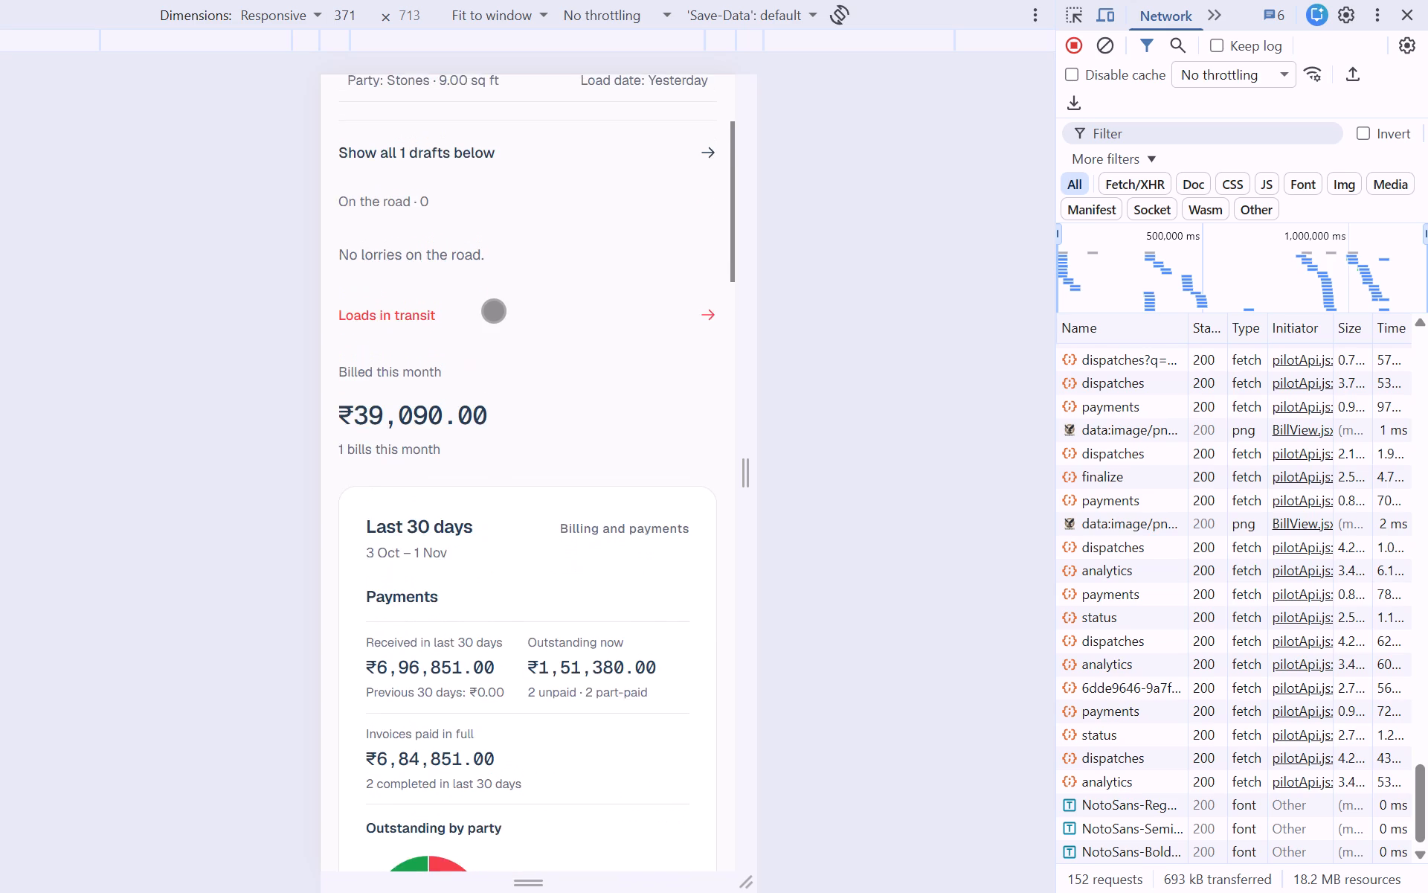
{"action": "scroll", "coordinate": [494, 311], "scroll_direction": "up", "scroll_amount": 1}
{"action": "scroll", "coordinate": [544, 474], "scroll_direction": "up", "scroll_amount": 1}
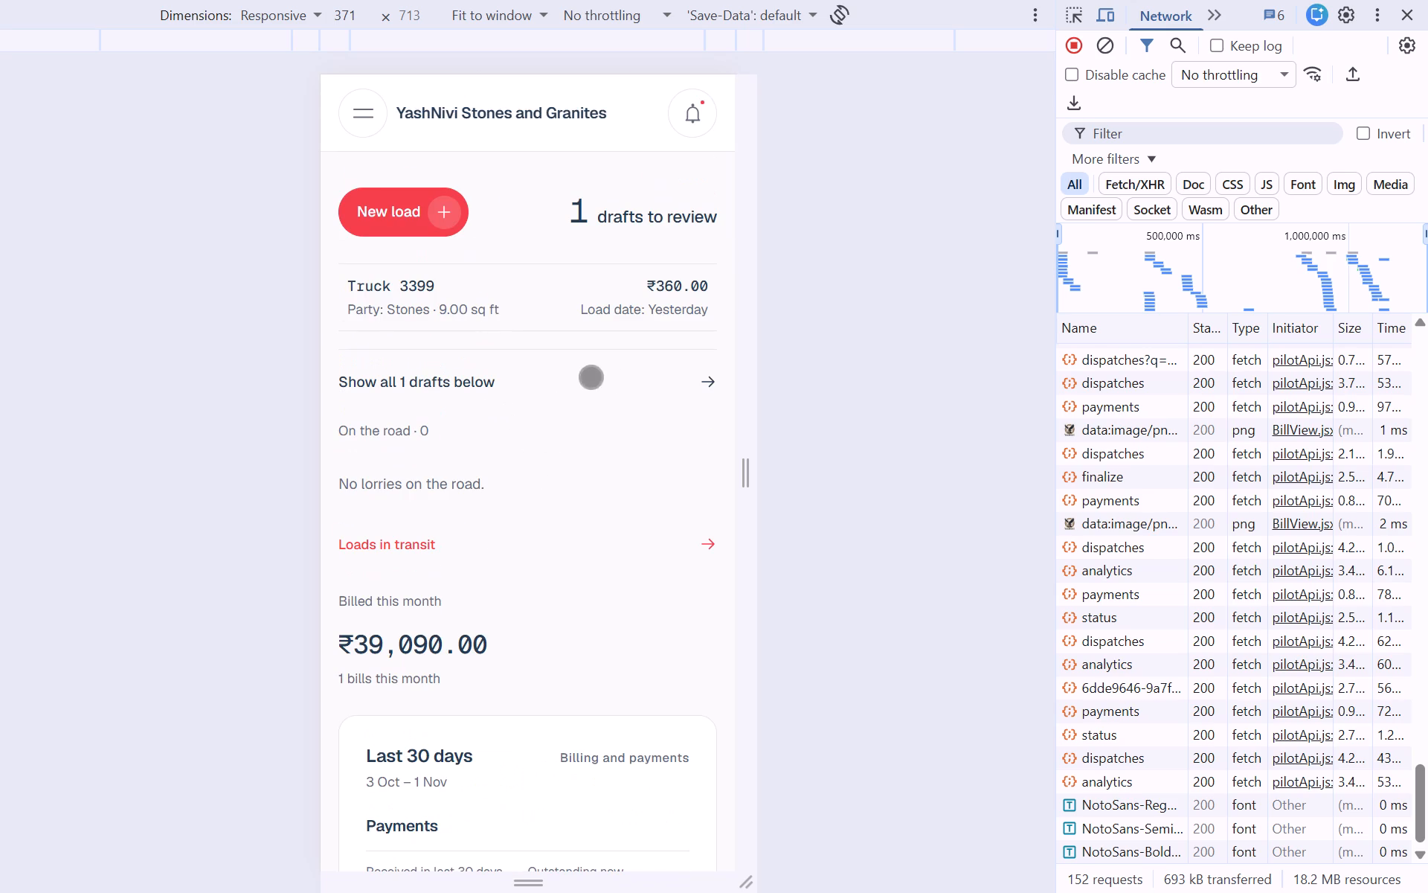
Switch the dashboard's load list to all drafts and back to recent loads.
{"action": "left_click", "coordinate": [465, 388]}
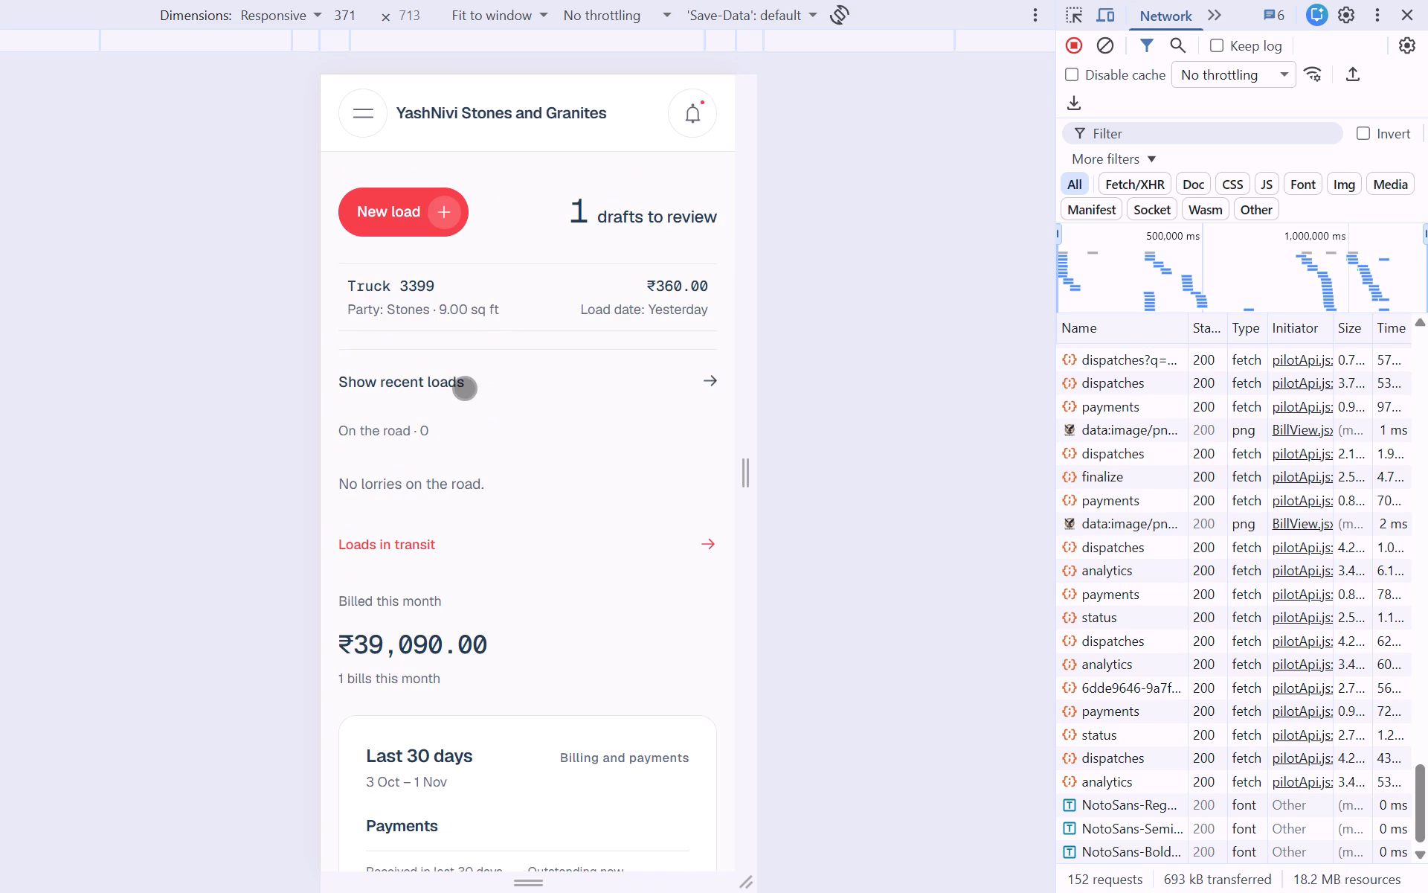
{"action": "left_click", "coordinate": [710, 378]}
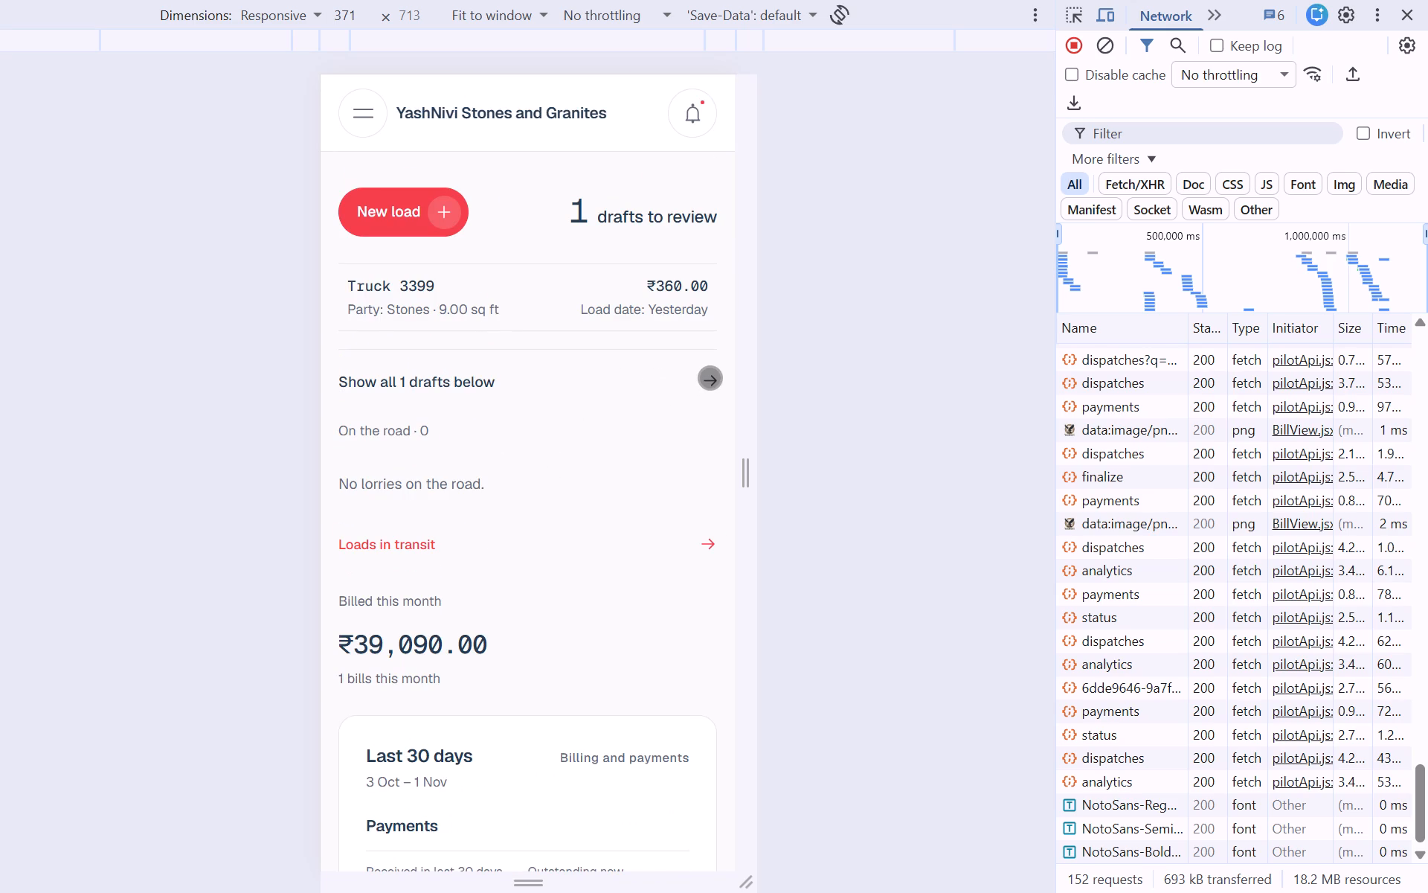
Open the truck 3399 draft, continue it in the load form and check its load summary and details.
{"action": "left_click", "coordinate": [423, 311]}
{"action": "left_click", "coordinate": [625, 461]}
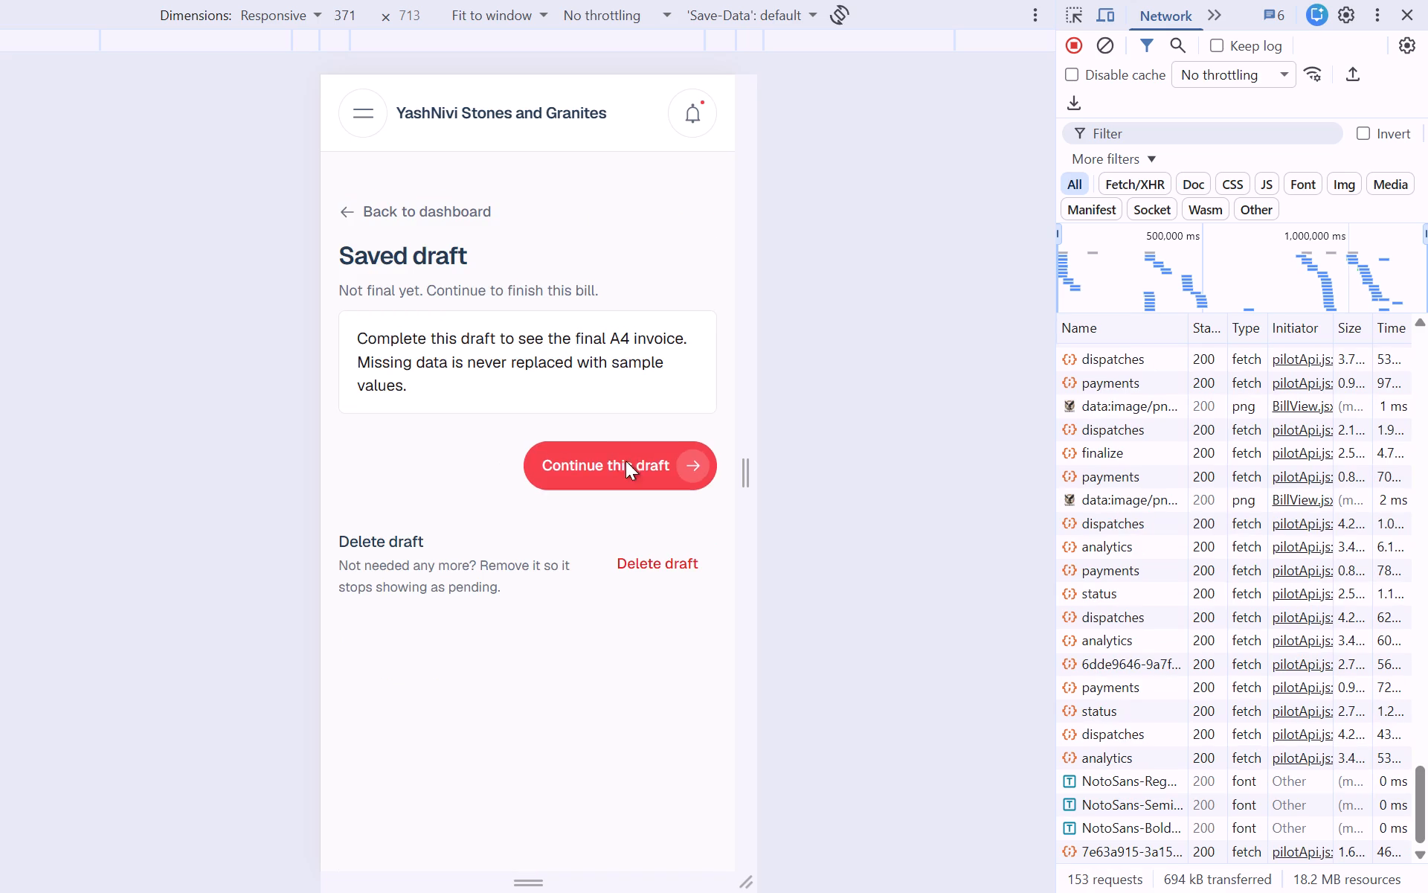
{"action": "scroll", "coordinate": [564, 662], "scroll_direction": "down", "scroll_amount": 7}
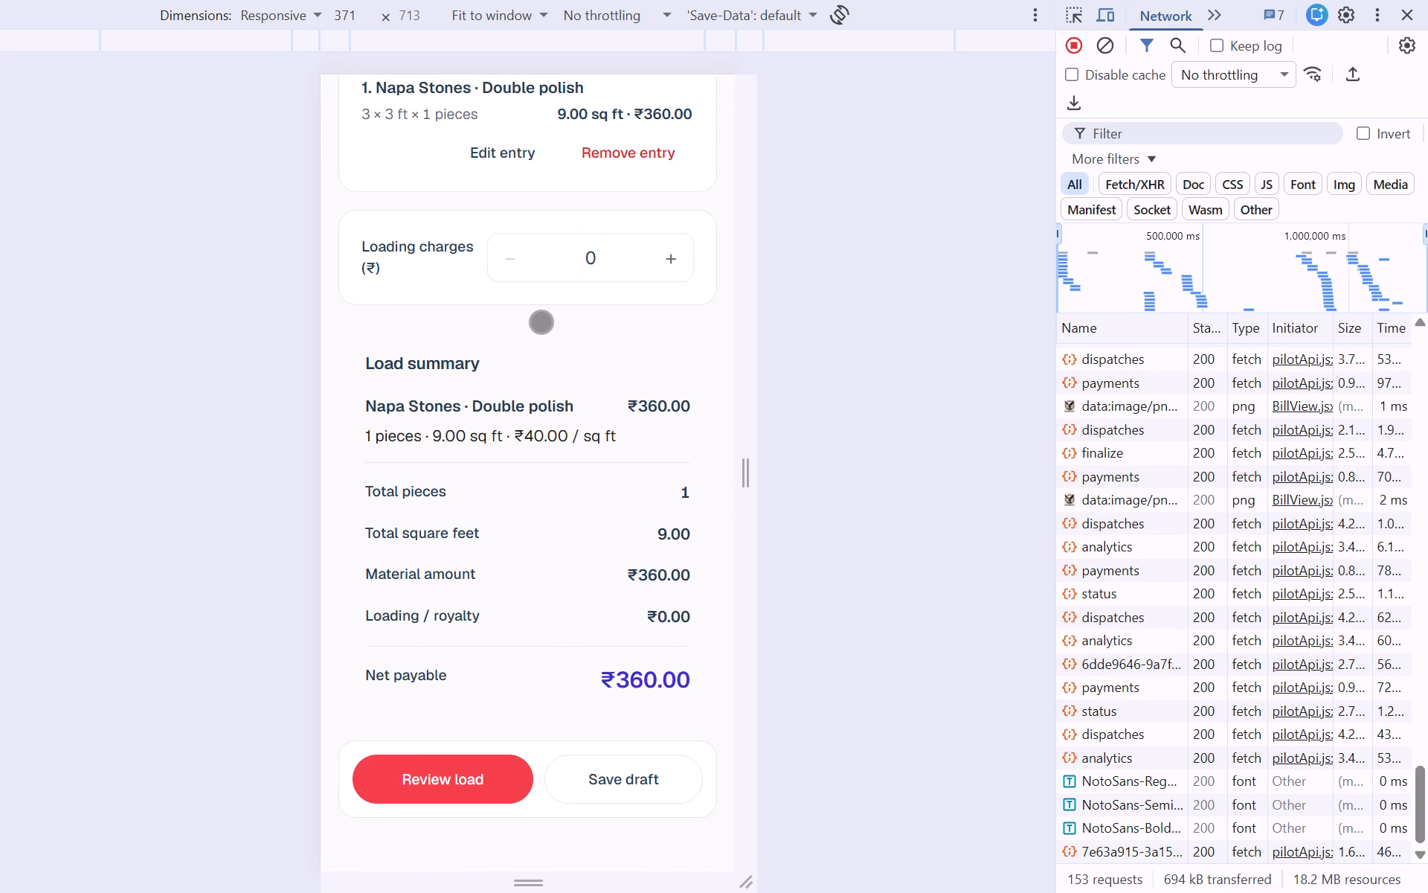
{"action": "scroll", "coordinate": [541, 322], "scroll_direction": "up", "scroll_amount": 5}
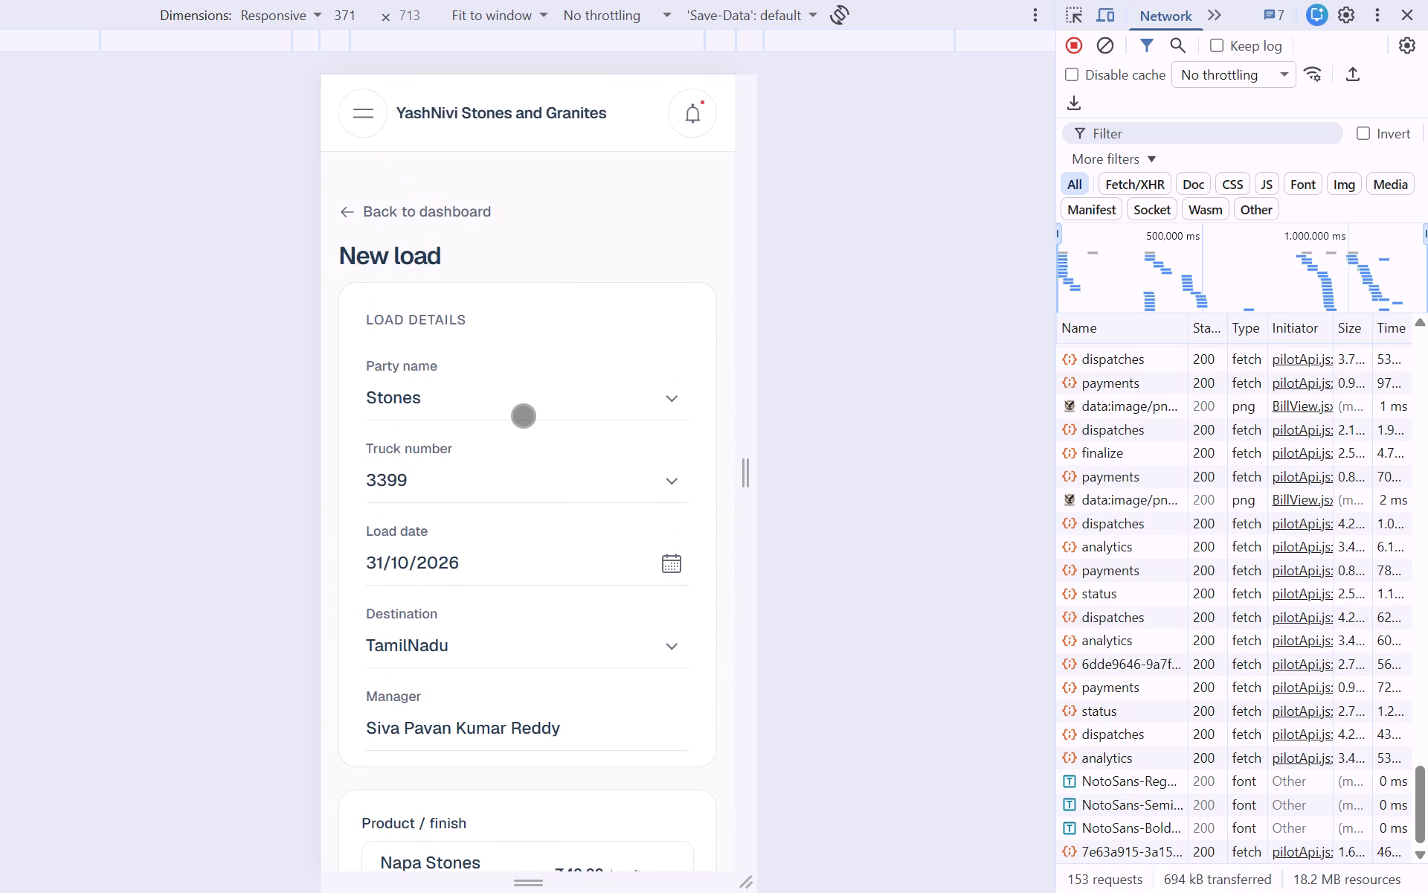
Replace the load's party name with Ganesh.
{"action": "left_click", "coordinate": [505, 401]}
{"action": "key", "text": "BackSpace"}
{"action": "key", "text": "BackSpace"}
{"action": "key", "text": "BackSpace"}
{"action": "key", "text": "BackSpace"}
{"action": "key", "text": "BackSpace"}
{"action": "key", "text": "BackSpace"}
{"action": "key", "text": "BackSpace"}
{"action": "key", "text": "BackSpace"}
{"action": "key", "text": "BackSpace"}
{"action": "key", "text": "BackSpace"}
{"action": "key", "text": "BackSpace"}
{"action": "key", "text": "BackSpace"}
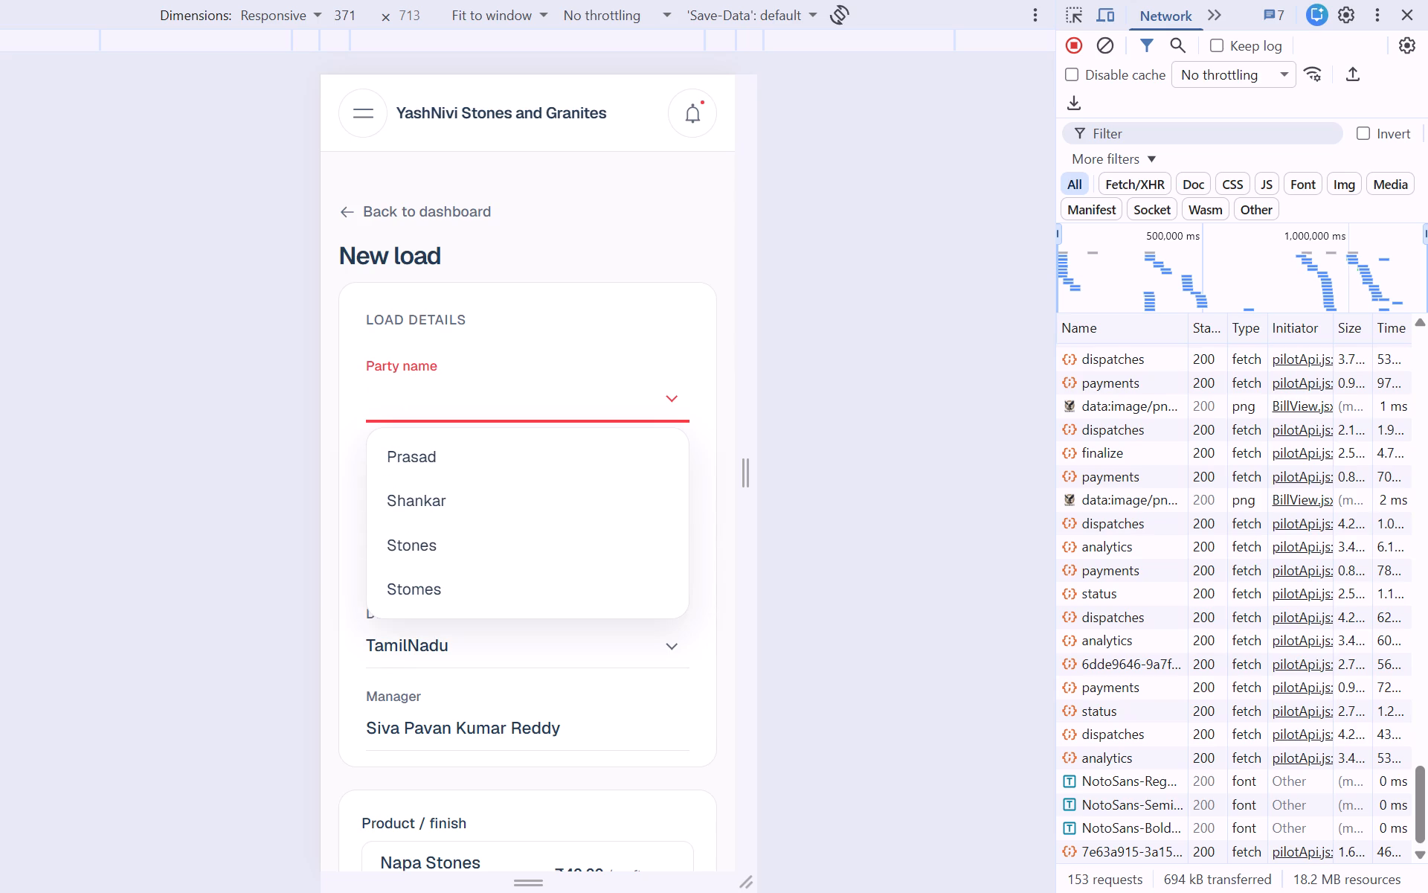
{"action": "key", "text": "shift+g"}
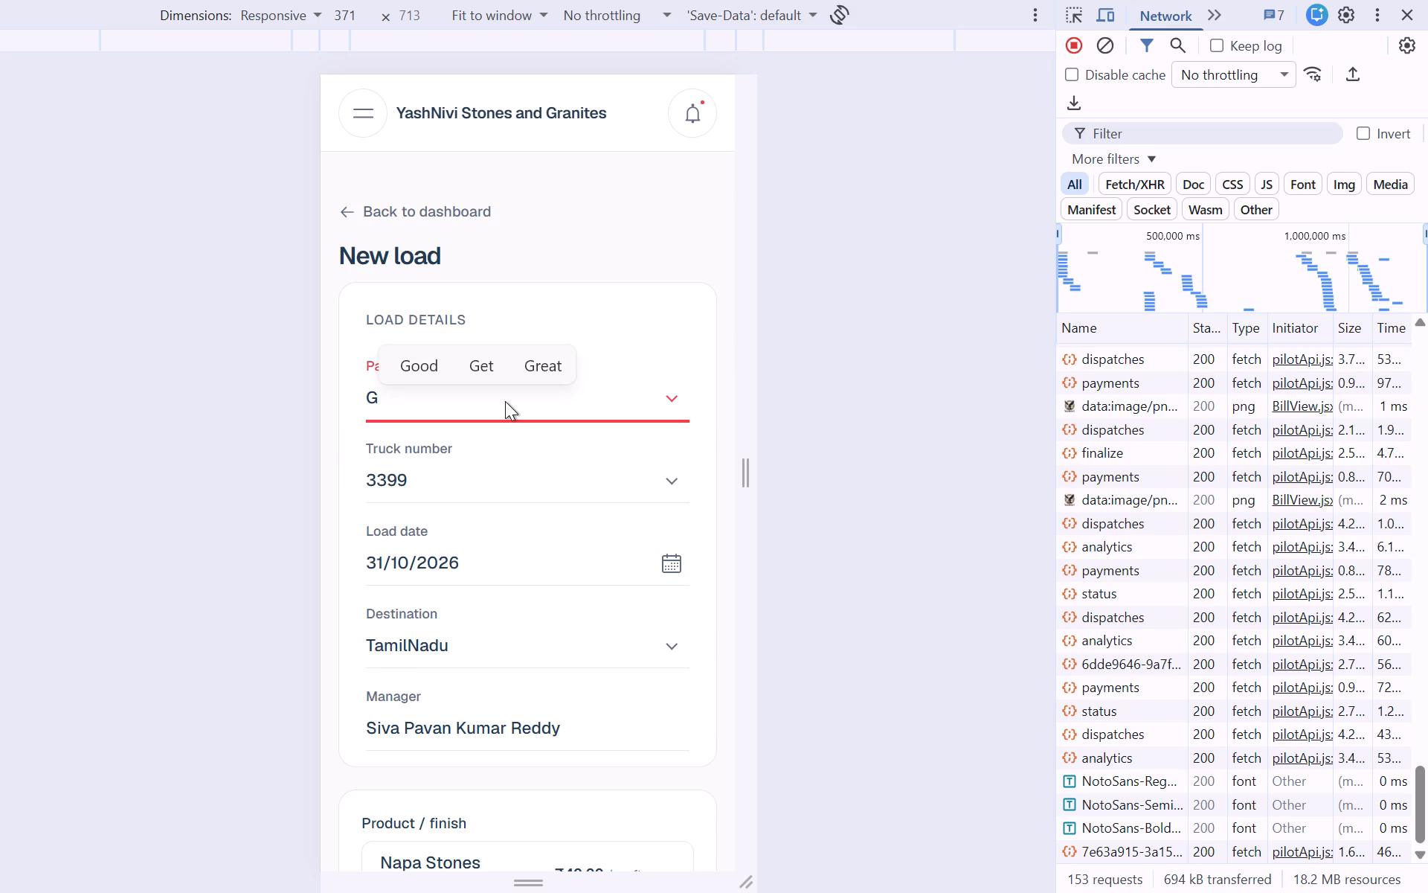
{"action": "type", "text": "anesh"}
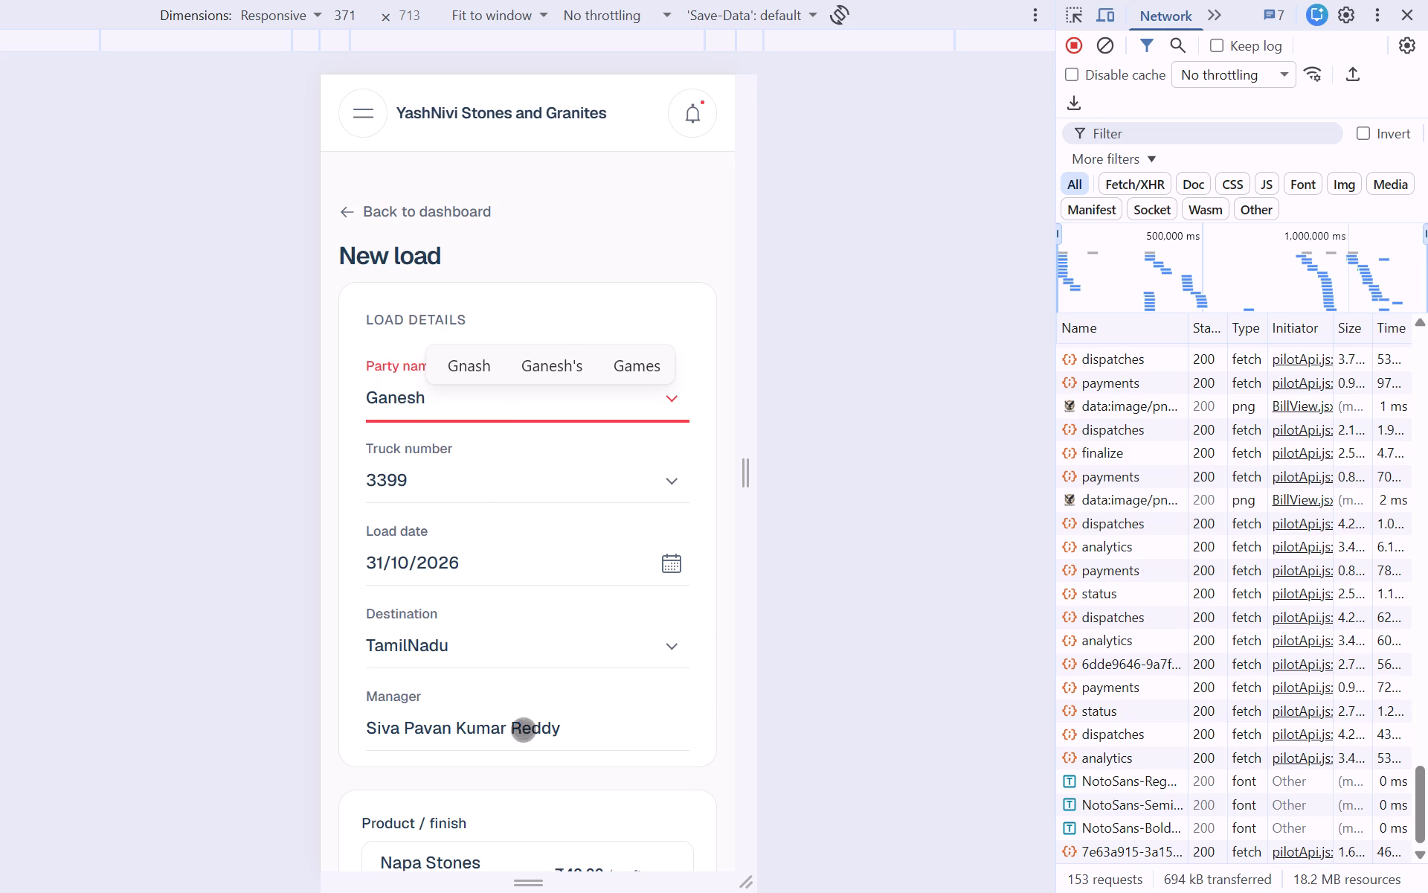
Replace the manager's name in the load details with ganesh.
{"action": "left_click", "coordinate": [572, 745]}
{"action": "key", "text": "BackSpace"}
{"action": "key", "text": "BackSpace"}
{"action": "key", "text": "BackSpace"}
{"action": "key", "text": "BackSpace"}
{"action": "key", "text": "BackSpace"}
{"action": "key", "text": "BackSpace"}
{"action": "key", "text": "BackSpace"}
{"action": "key", "text": "BackSpace"}
{"action": "key", "text": "BackSpace"}
{"action": "key", "text": "BackSpace"}
{"action": "key", "text": "BackSpace"}
{"action": "key", "text": "BackSpace"}
{"action": "key", "text": "BackSpace"}
{"action": "key", "text": "BackSpace"}
{"action": "key", "text": "BackSpace"}
{"action": "key", "text": "BackSpace"}
{"action": "key", "text": "BackSpace"}
{"action": "key", "text": "BackSpace"}
{"action": "key", "text": "BackSpace"}
{"action": "key", "text": "BackSpace"}
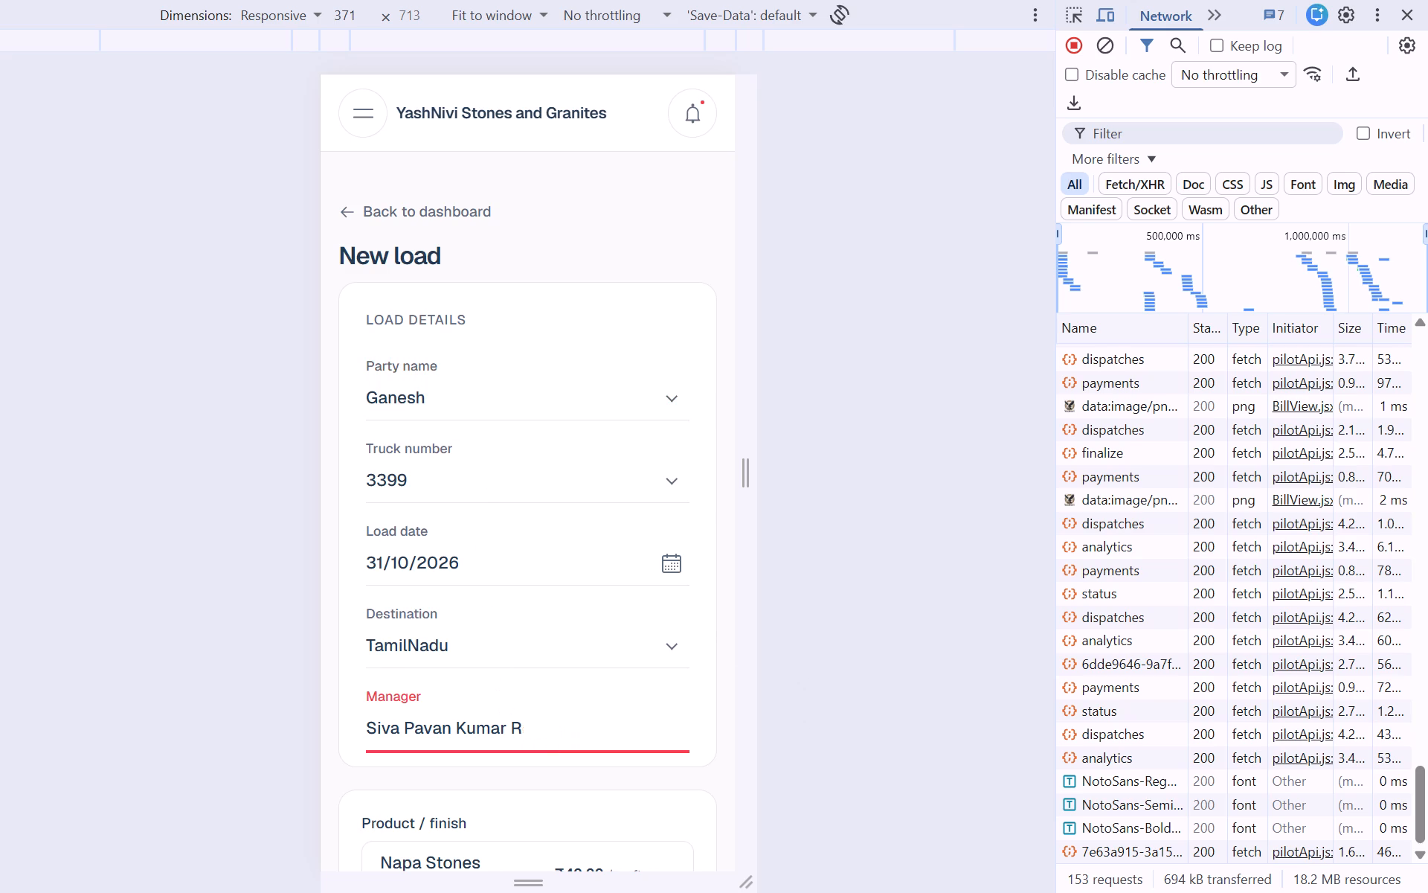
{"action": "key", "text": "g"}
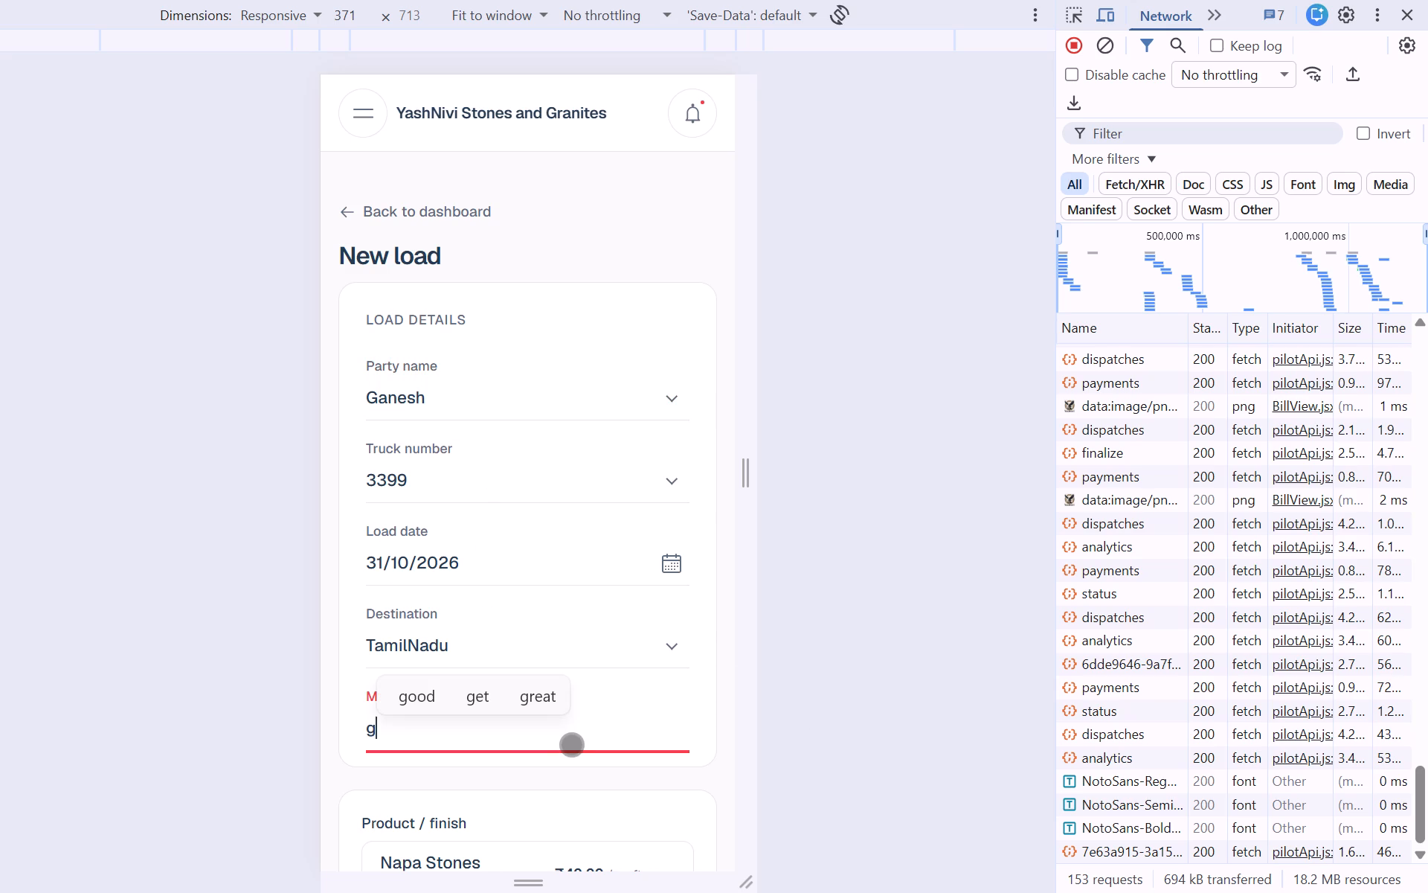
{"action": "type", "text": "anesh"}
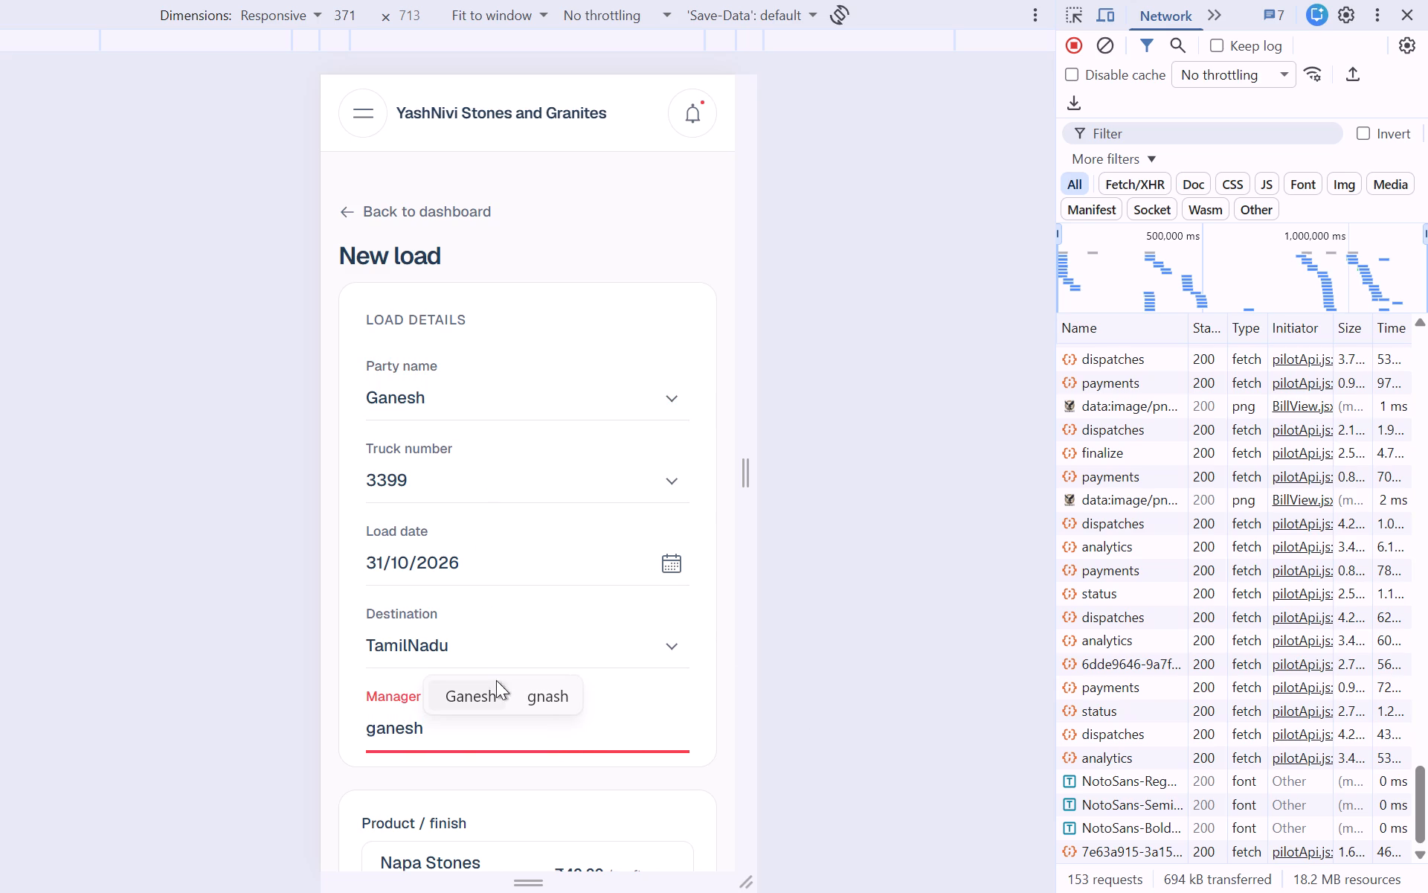
Change the load's destination to Bengaluru.
{"action": "left_click", "coordinate": [587, 638]}
{"action": "key", "text": "BackSpace"}
{"action": "key", "text": "BackSpace"}
{"action": "key", "text": "BackSpace"}
{"action": "key", "text": "BackSpace"}
{"action": "key", "text": "BackSpace"}
{"action": "key", "text": "BackSpace"}
{"action": "key", "text": "BackSpace"}
{"action": "key", "text": "BackSpace"}
{"action": "key", "text": "BackSpace"}
{"action": "key", "text": "BackSpace"}
{"action": "key", "text": "BackSpace"}
{"action": "key", "text": "BackSpace"}
{"action": "key", "text": "BackSpace"}
{"action": "key", "text": "BackSpace"}
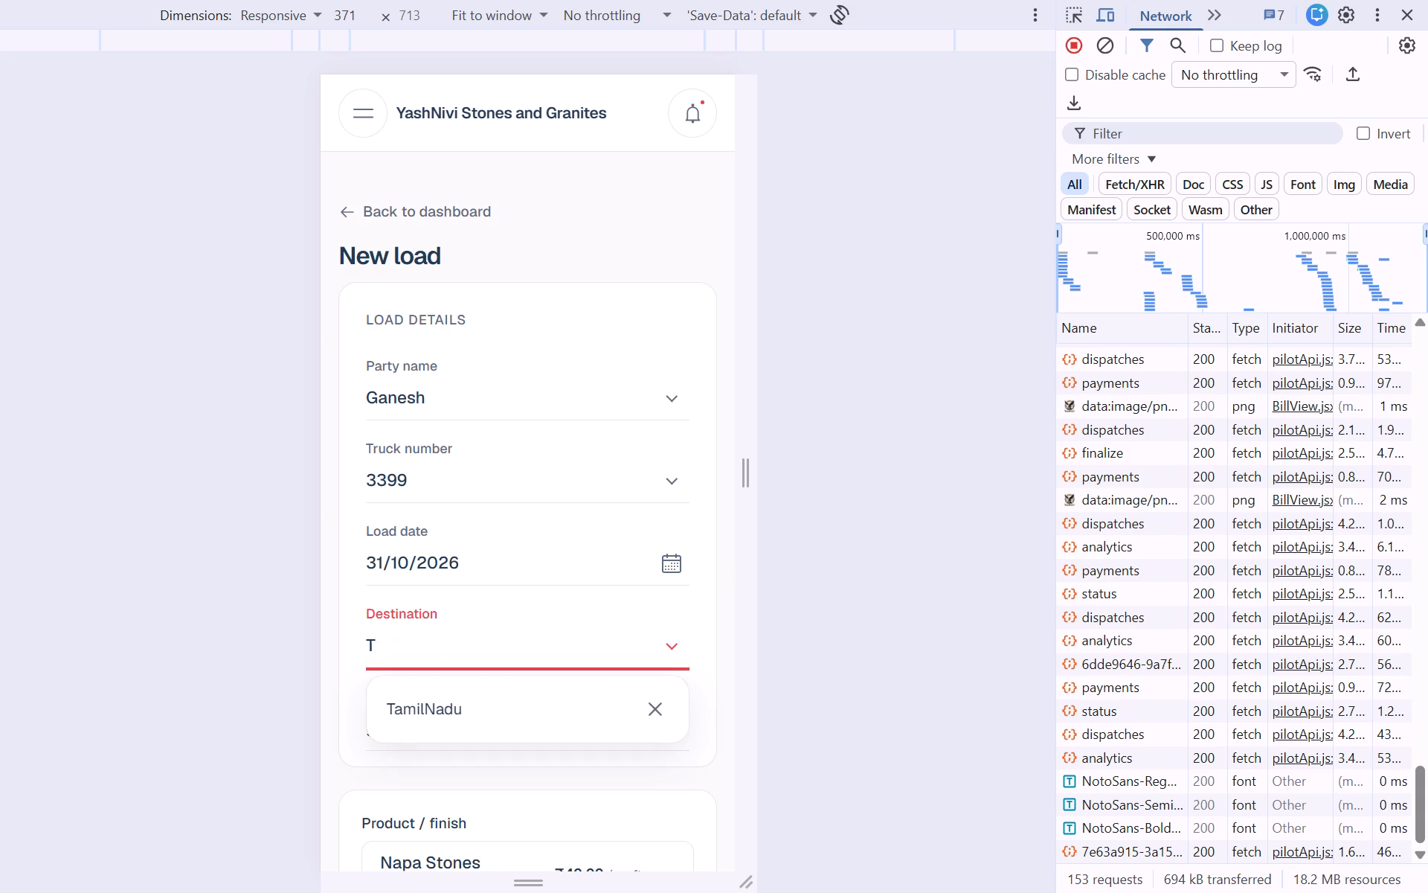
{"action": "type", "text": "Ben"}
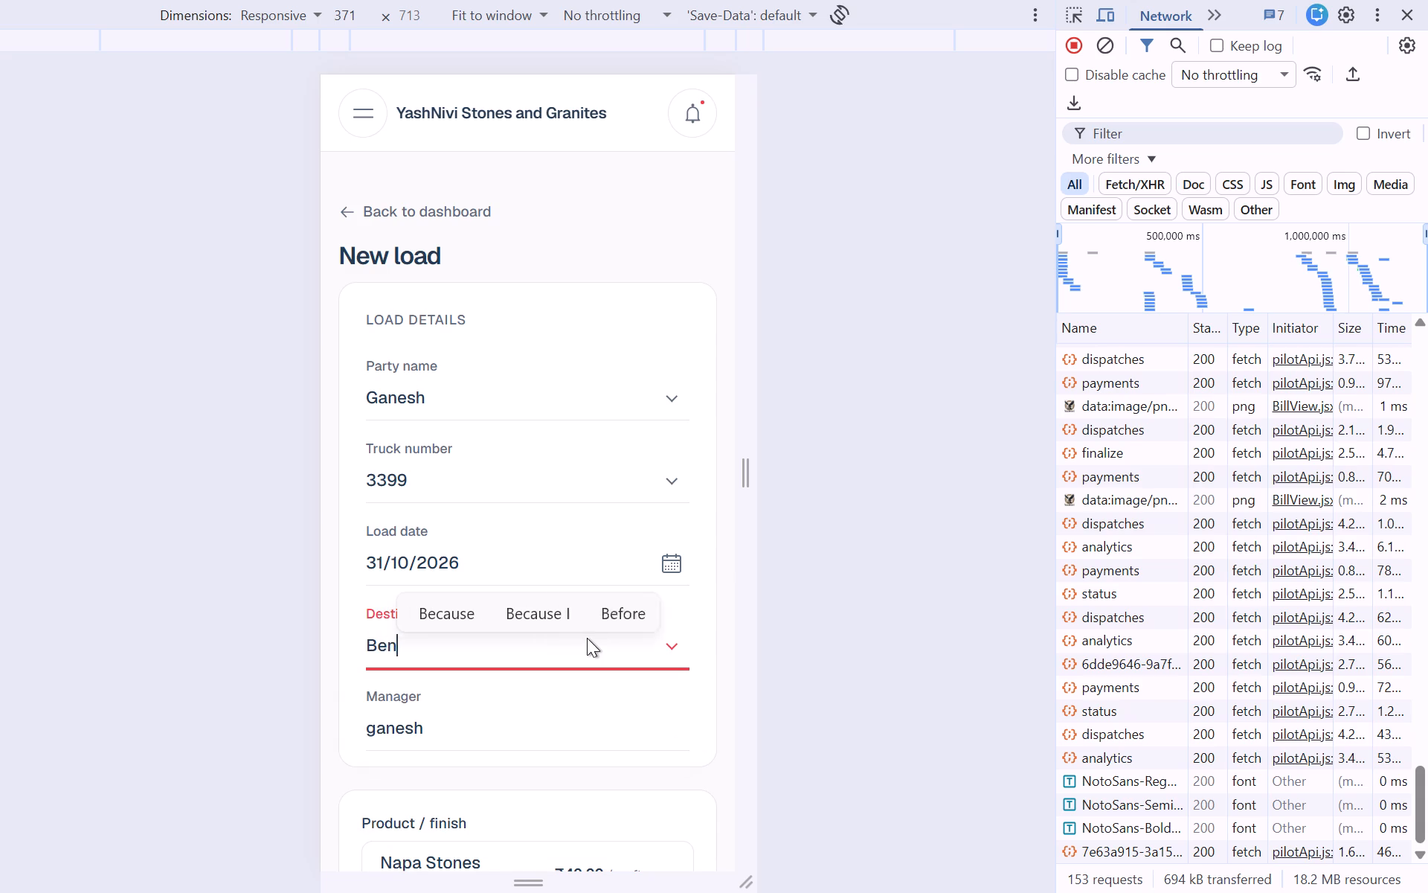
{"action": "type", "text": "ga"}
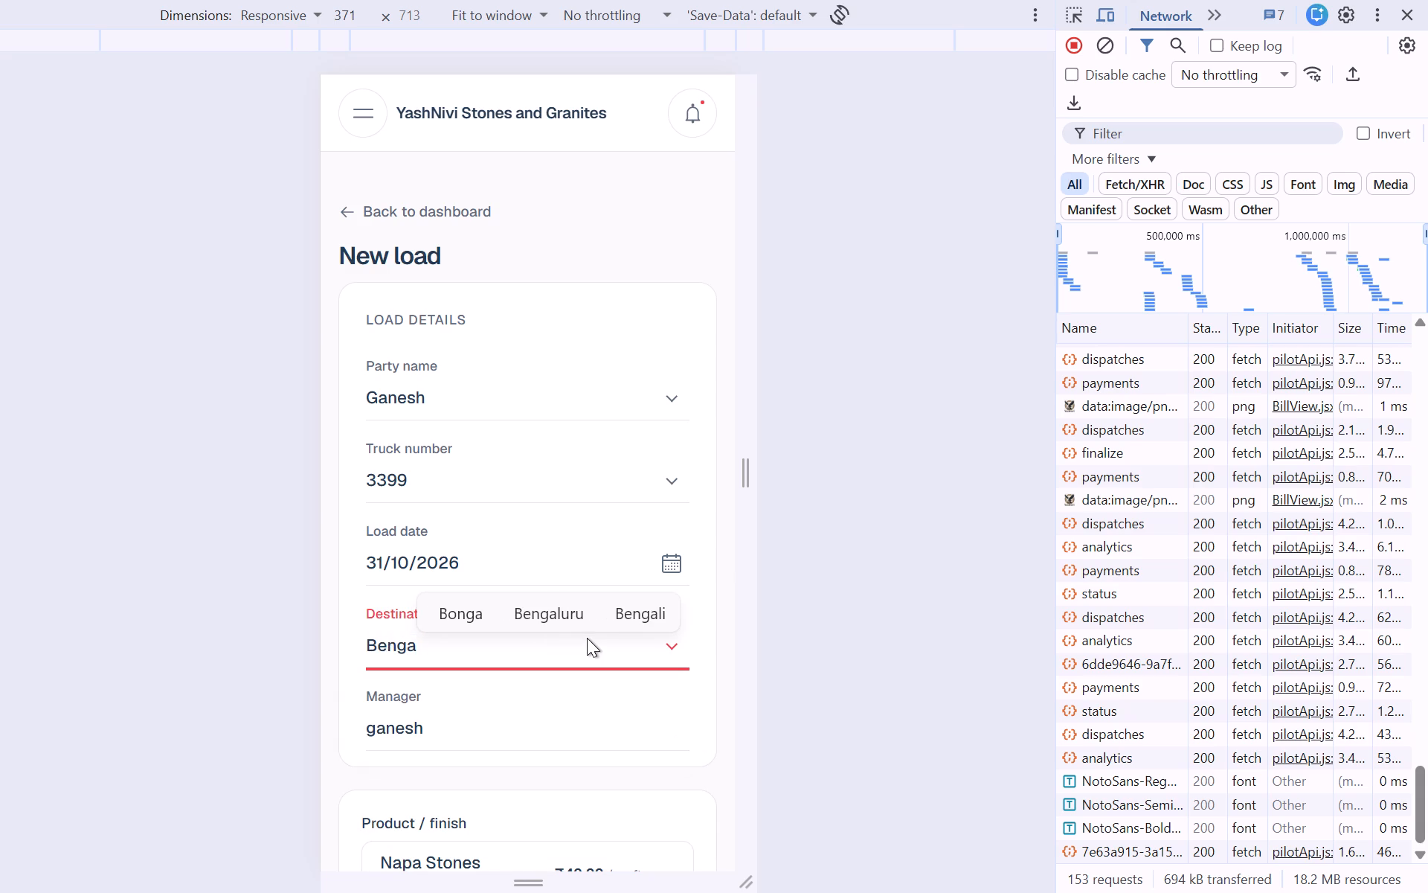
{"action": "left_click", "coordinate": [567, 615]}
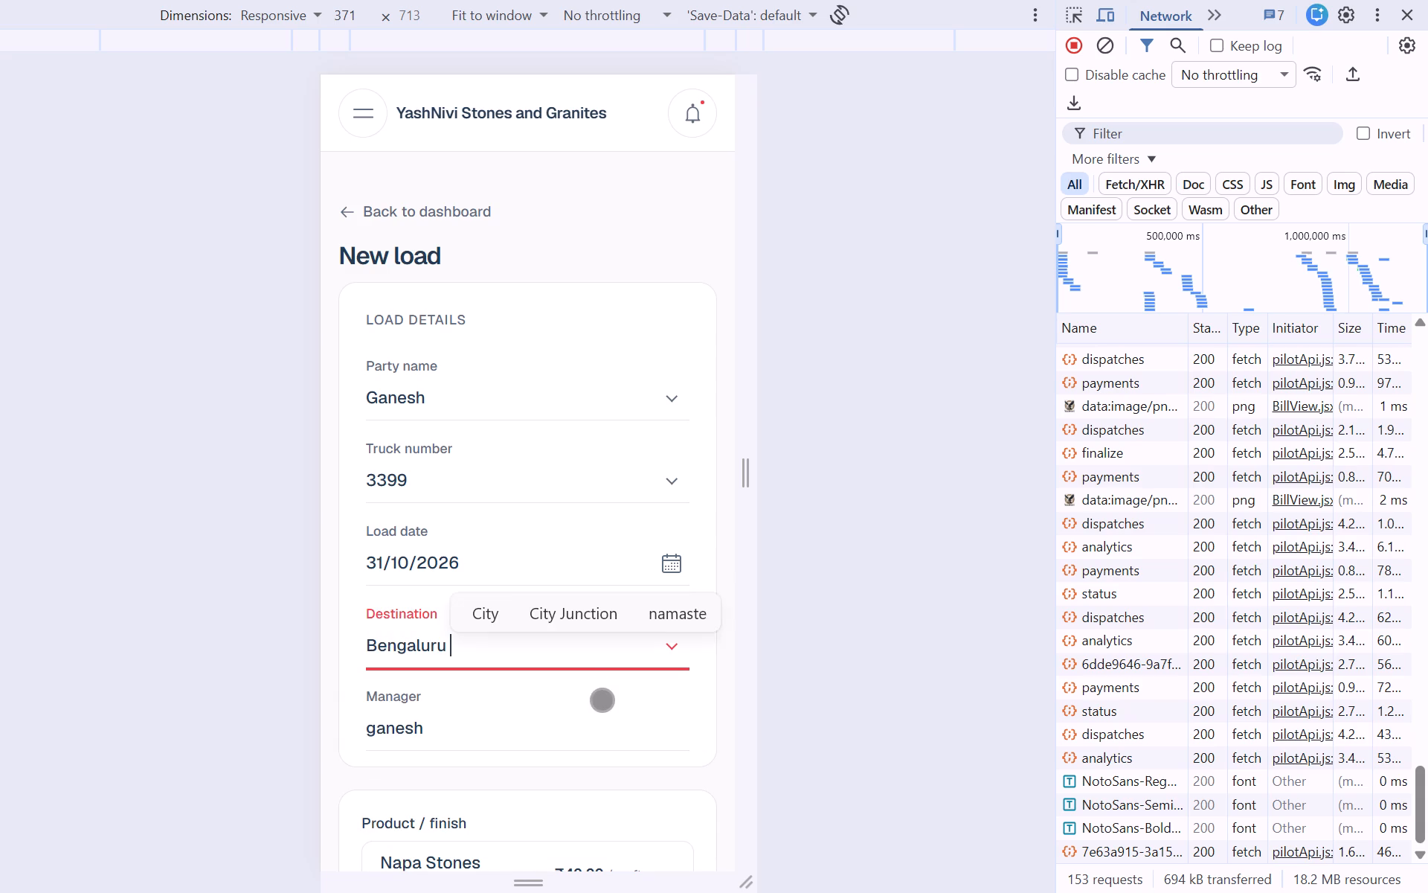
Add a regular Napa Stones double polish entry to row 1, 3 ft long, 6 ft wide, quantity 50.
{"action": "scroll", "coordinate": [602, 700], "scroll_direction": "down", "scroll_amount": 4}
{"action": "scroll", "coordinate": [538, 762], "scroll_direction": "down", "scroll_amount": 1}
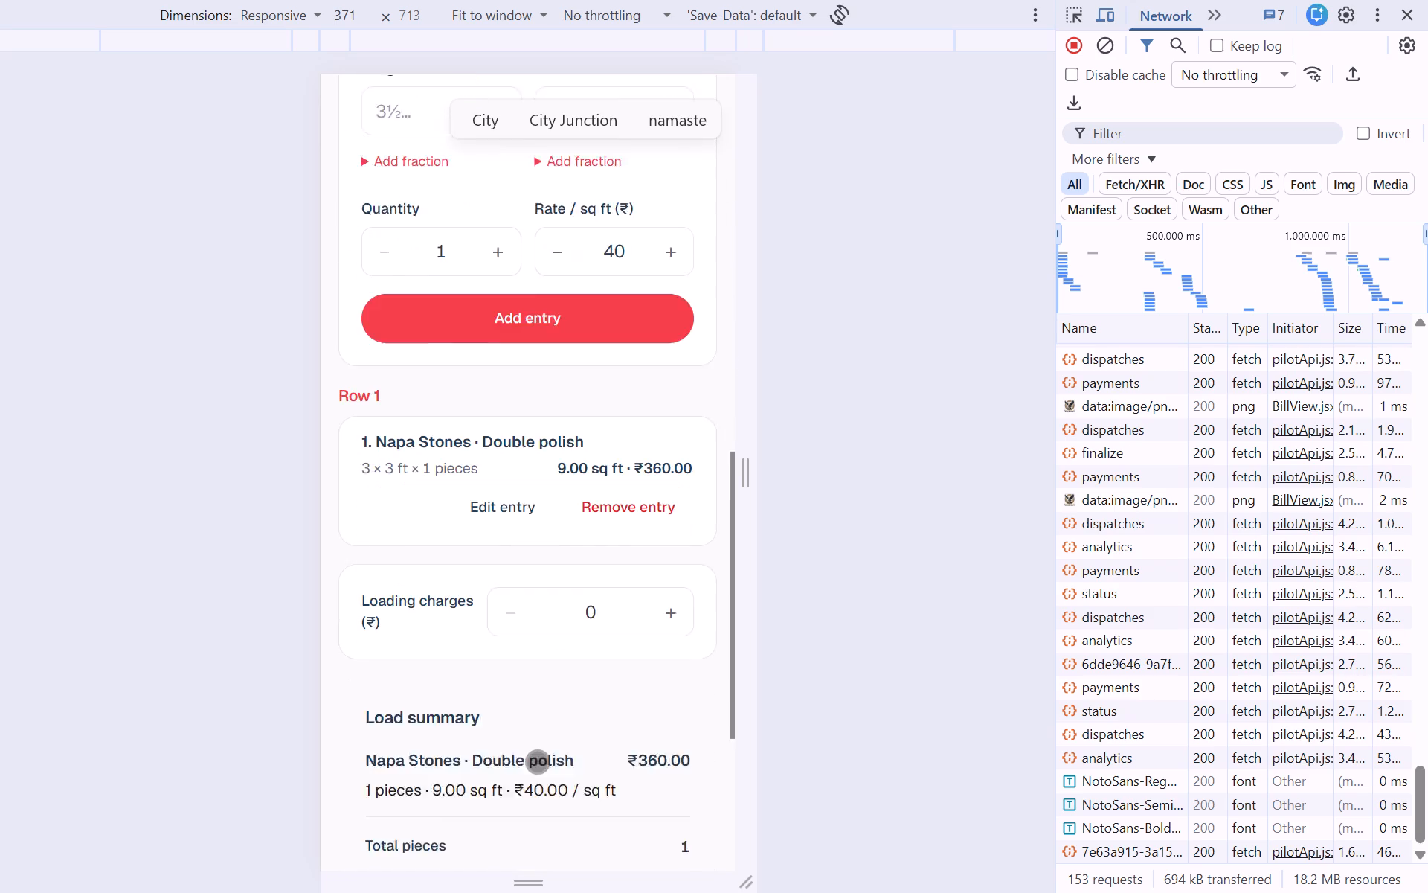
{"action": "scroll", "coordinate": [538, 762], "scroll_direction": "down", "scroll_amount": 1}
{"action": "scroll", "coordinate": [460, 448], "scroll_direction": "up", "scroll_amount": 3}
{"action": "scroll", "coordinate": [460, 448], "scroll_direction": "down", "scroll_amount": 6}
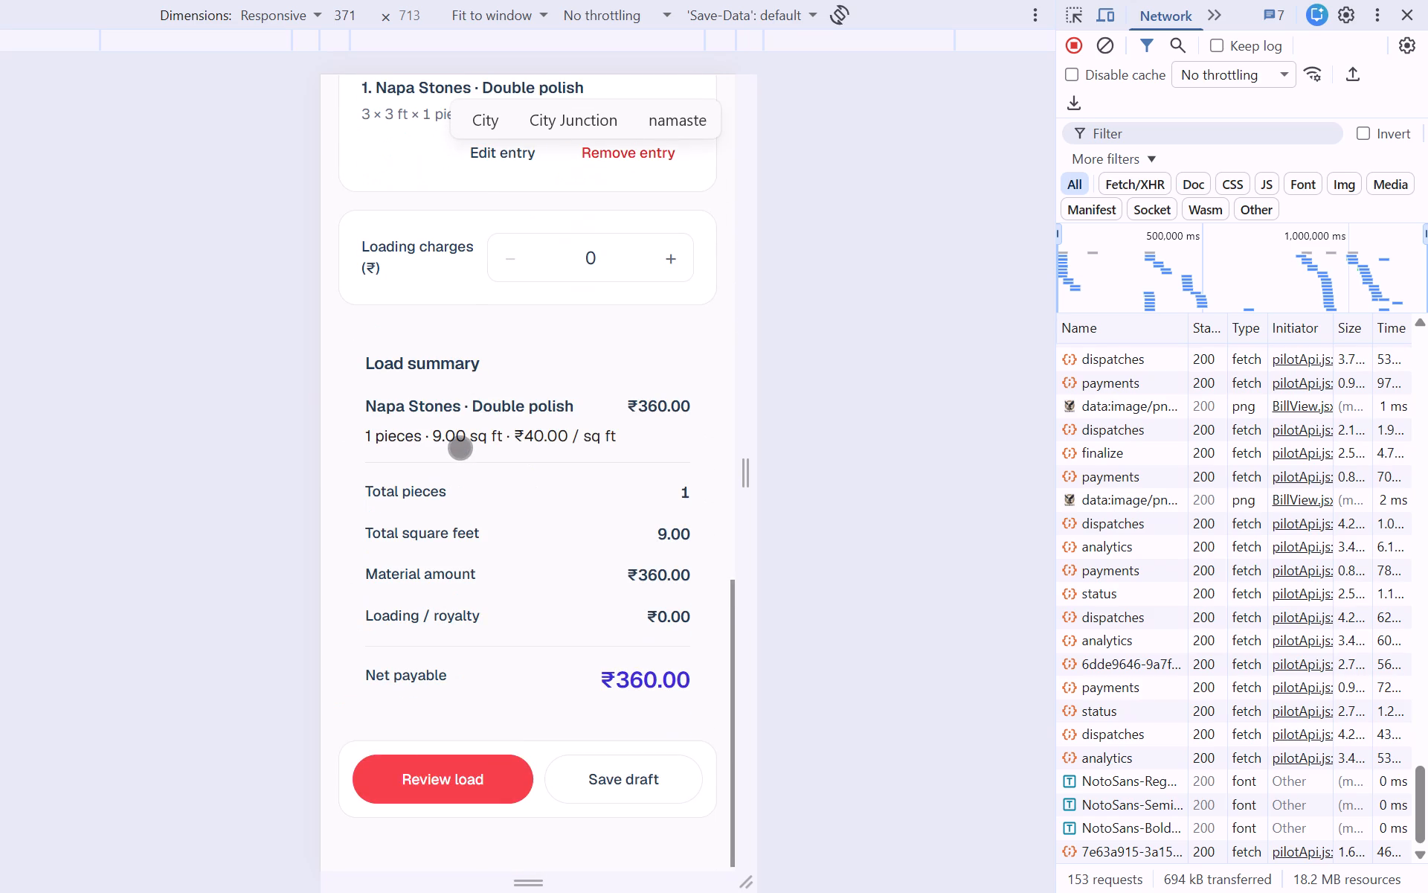
{"action": "scroll", "coordinate": [607, 498], "scroll_direction": "up", "scroll_amount": 4}
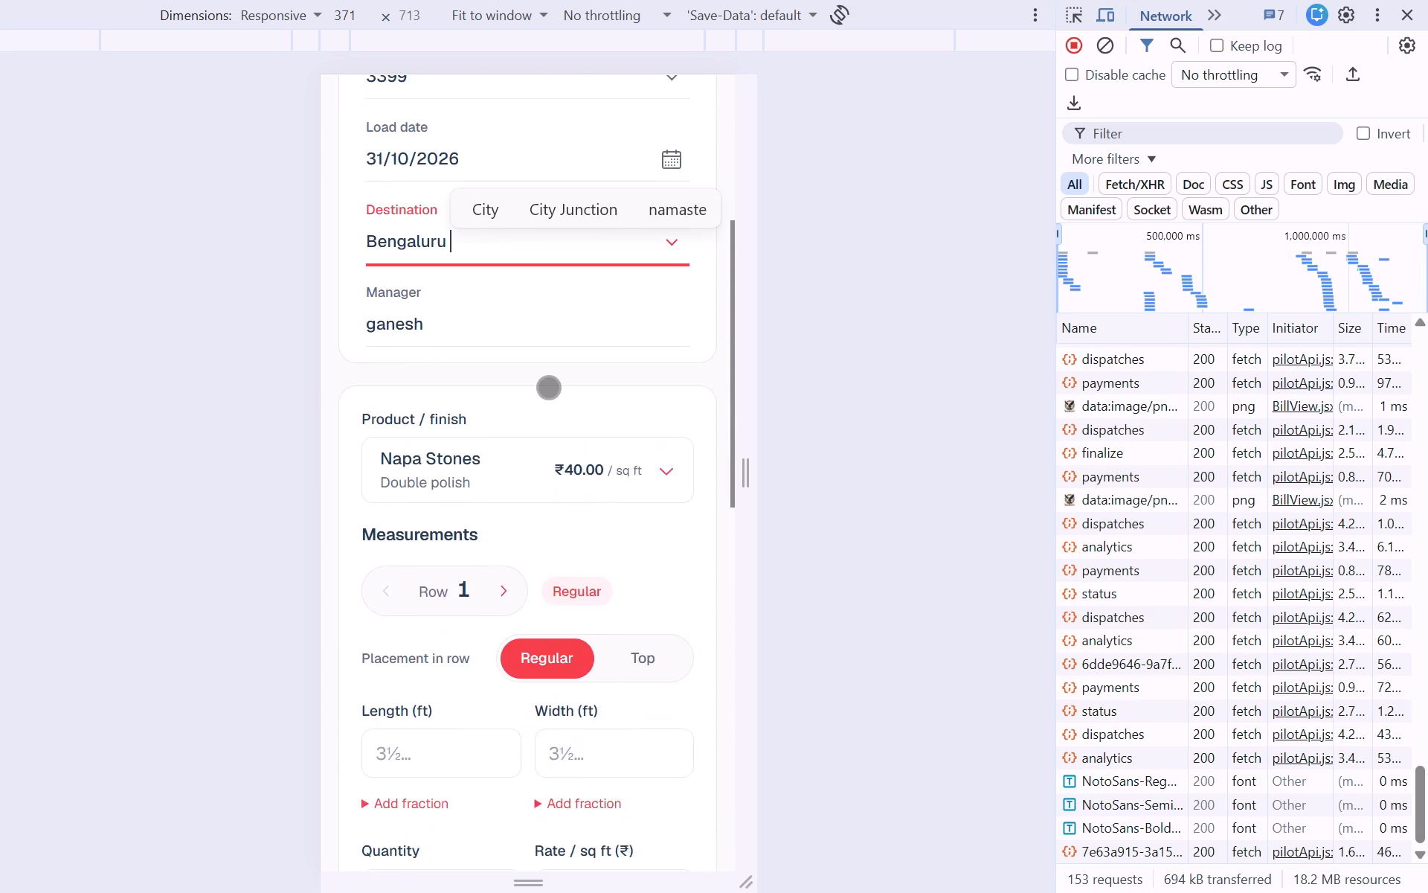
{"action": "scroll", "coordinate": [549, 388], "scroll_direction": "up", "scroll_amount": 2}
{"action": "scroll", "coordinate": [549, 388], "scroll_direction": "down", "scroll_amount": 4}
{"action": "left_click", "coordinate": [445, 546]}
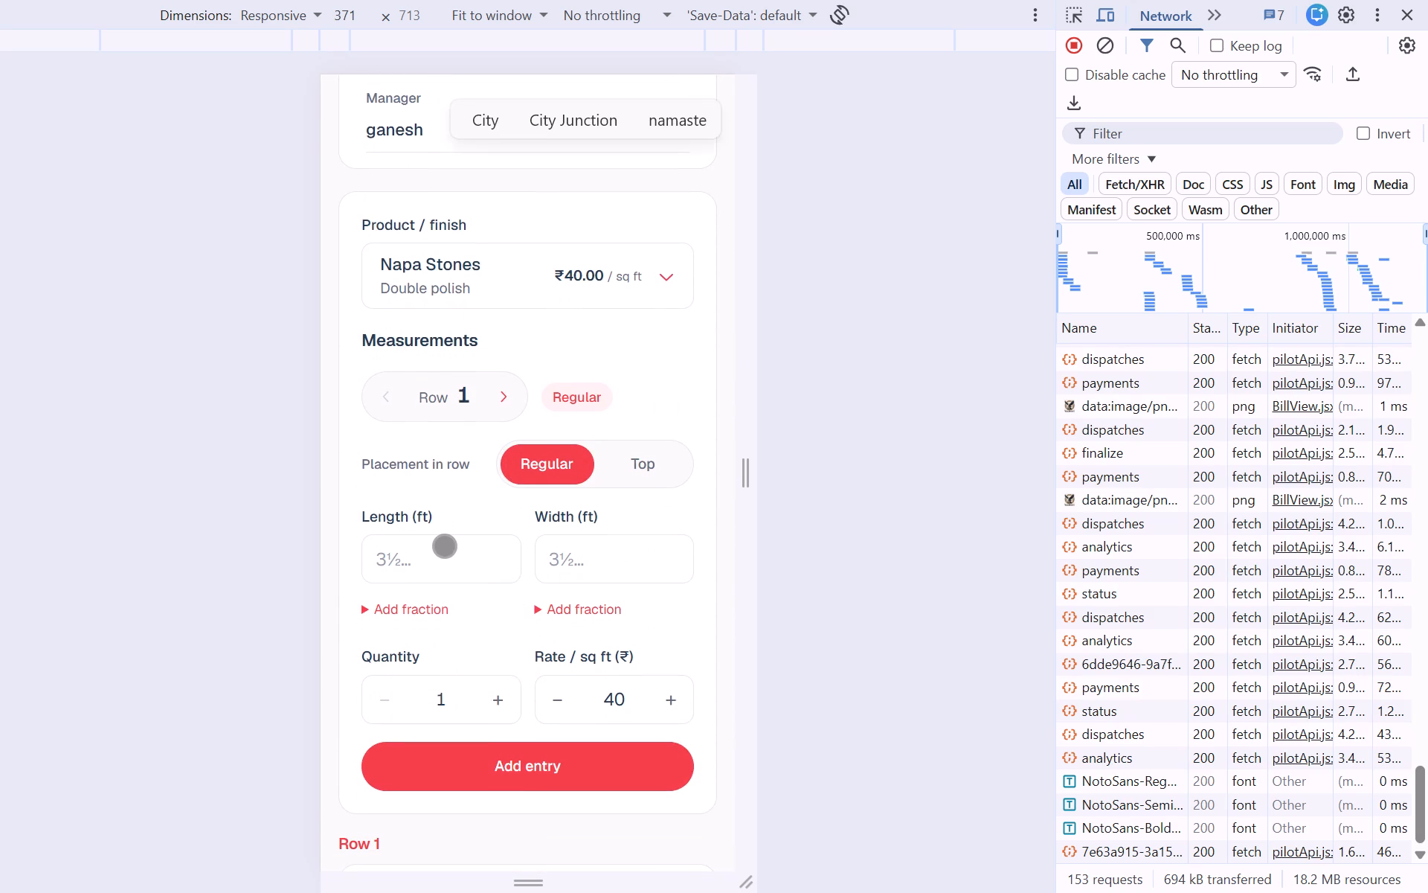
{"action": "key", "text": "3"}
{"action": "left_click", "coordinate": [568, 561]}
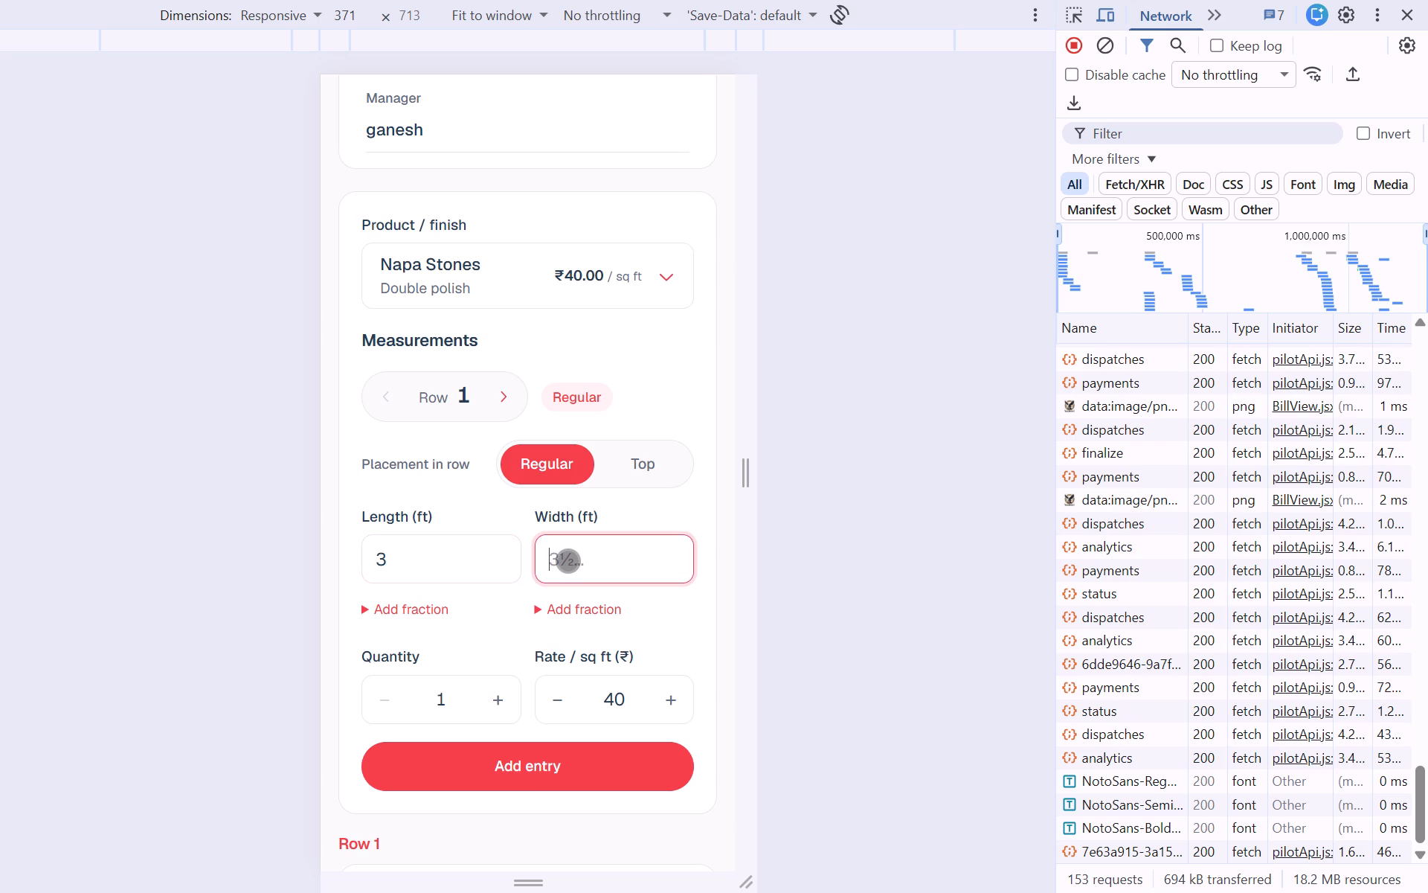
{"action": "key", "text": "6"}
{"action": "left_click", "coordinate": [461, 705]}
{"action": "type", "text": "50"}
{"action": "left_click", "coordinate": [495, 782]}
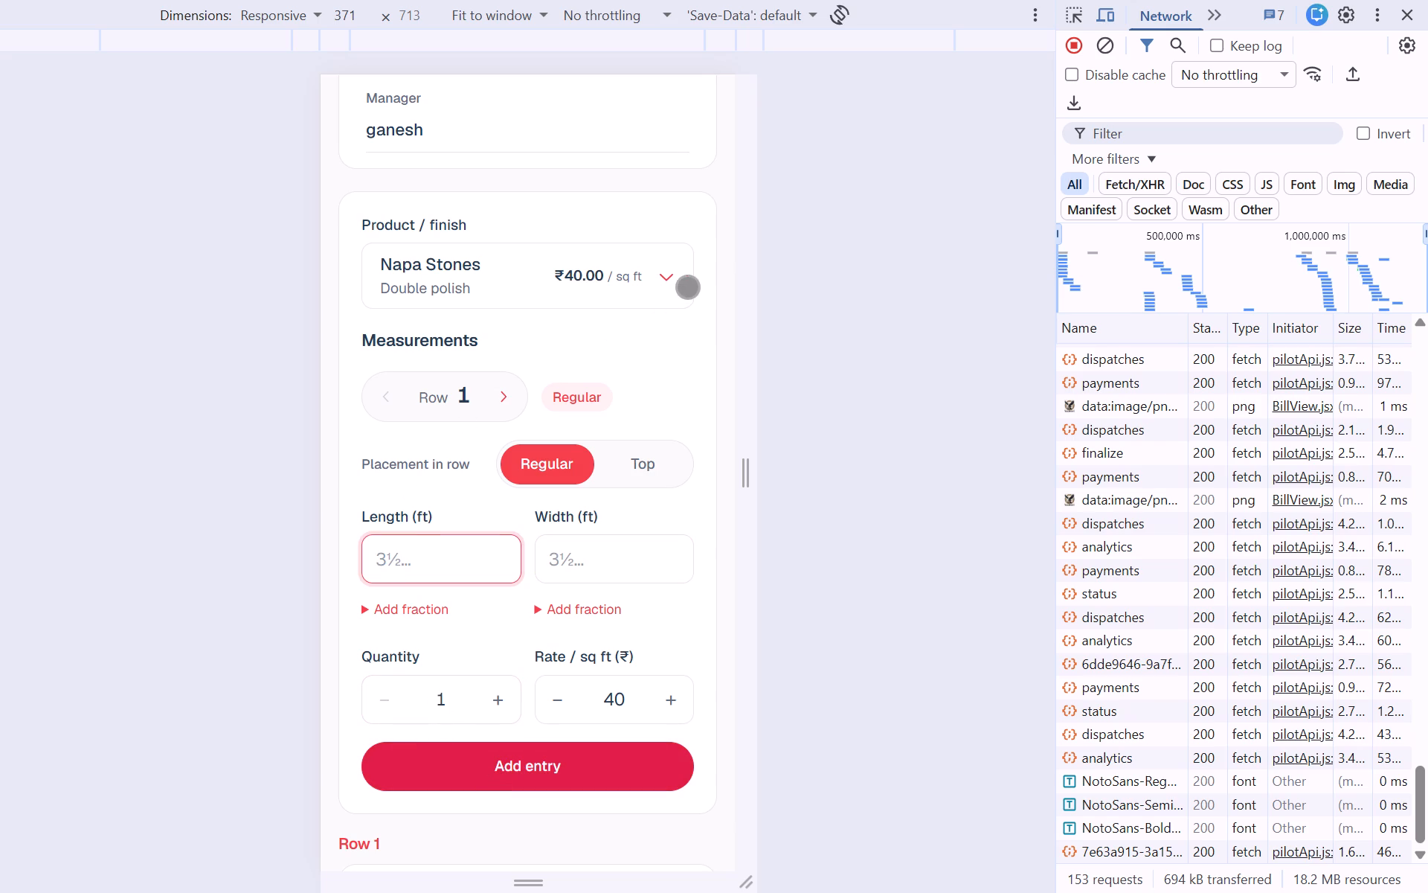
Add an unpolished Sink entry with a quantity of 30 units to row 1.
{"action": "left_click", "coordinate": [667, 292]}
{"action": "left_click", "coordinate": [411, 592]}
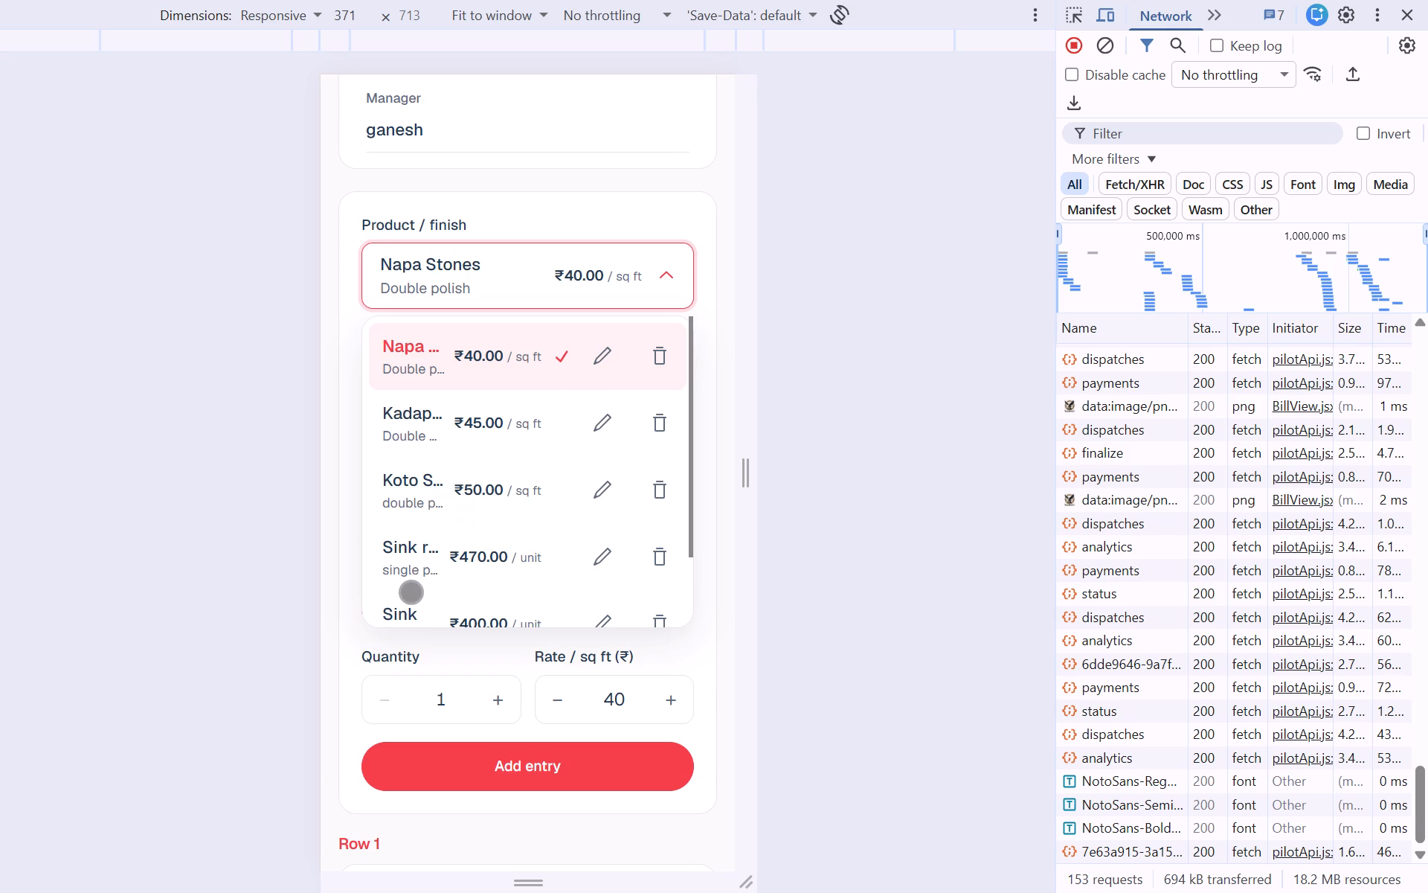
{"action": "left_click", "coordinate": [448, 564]}
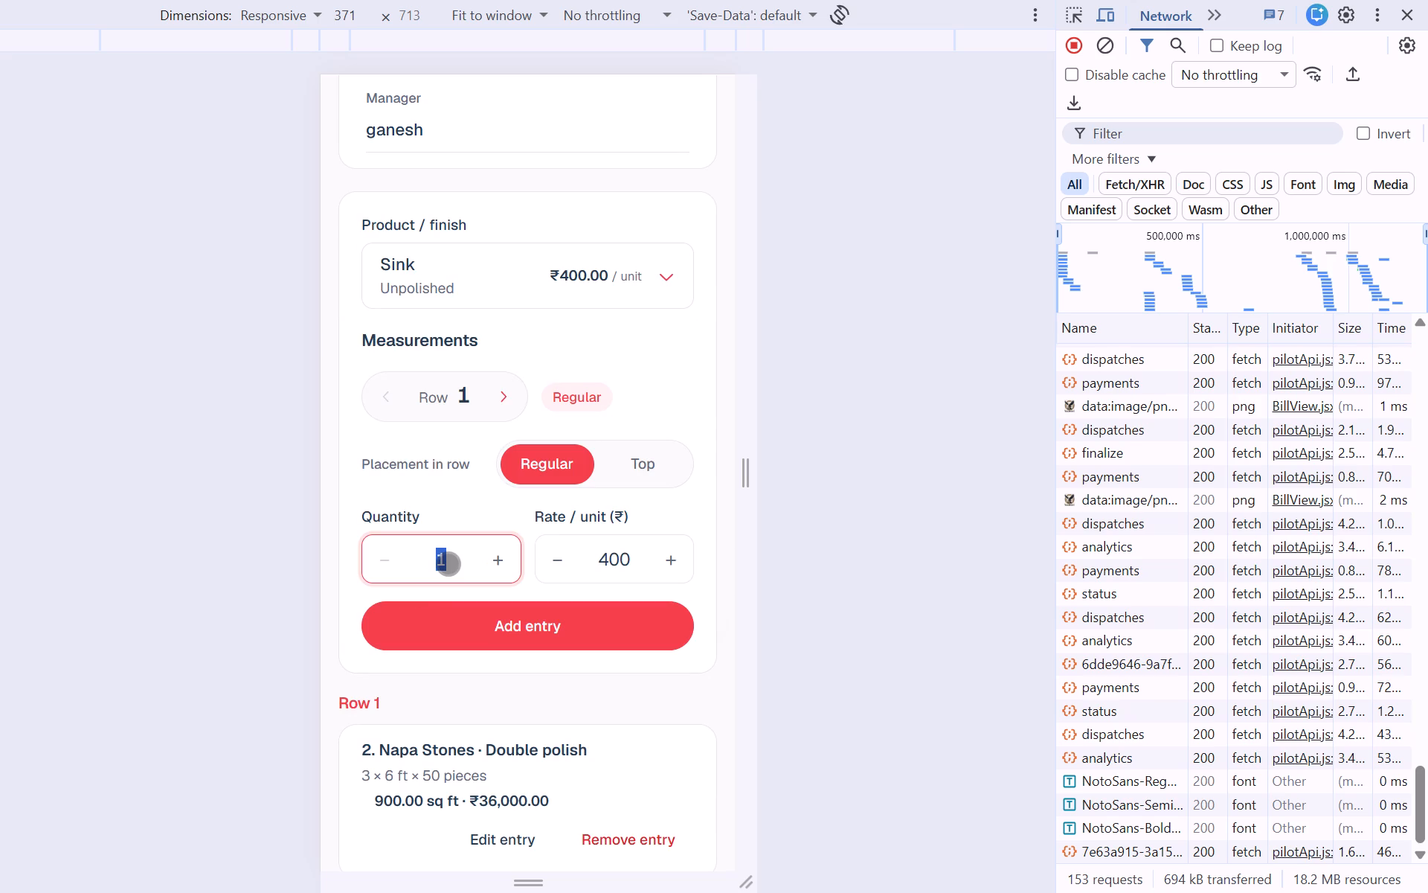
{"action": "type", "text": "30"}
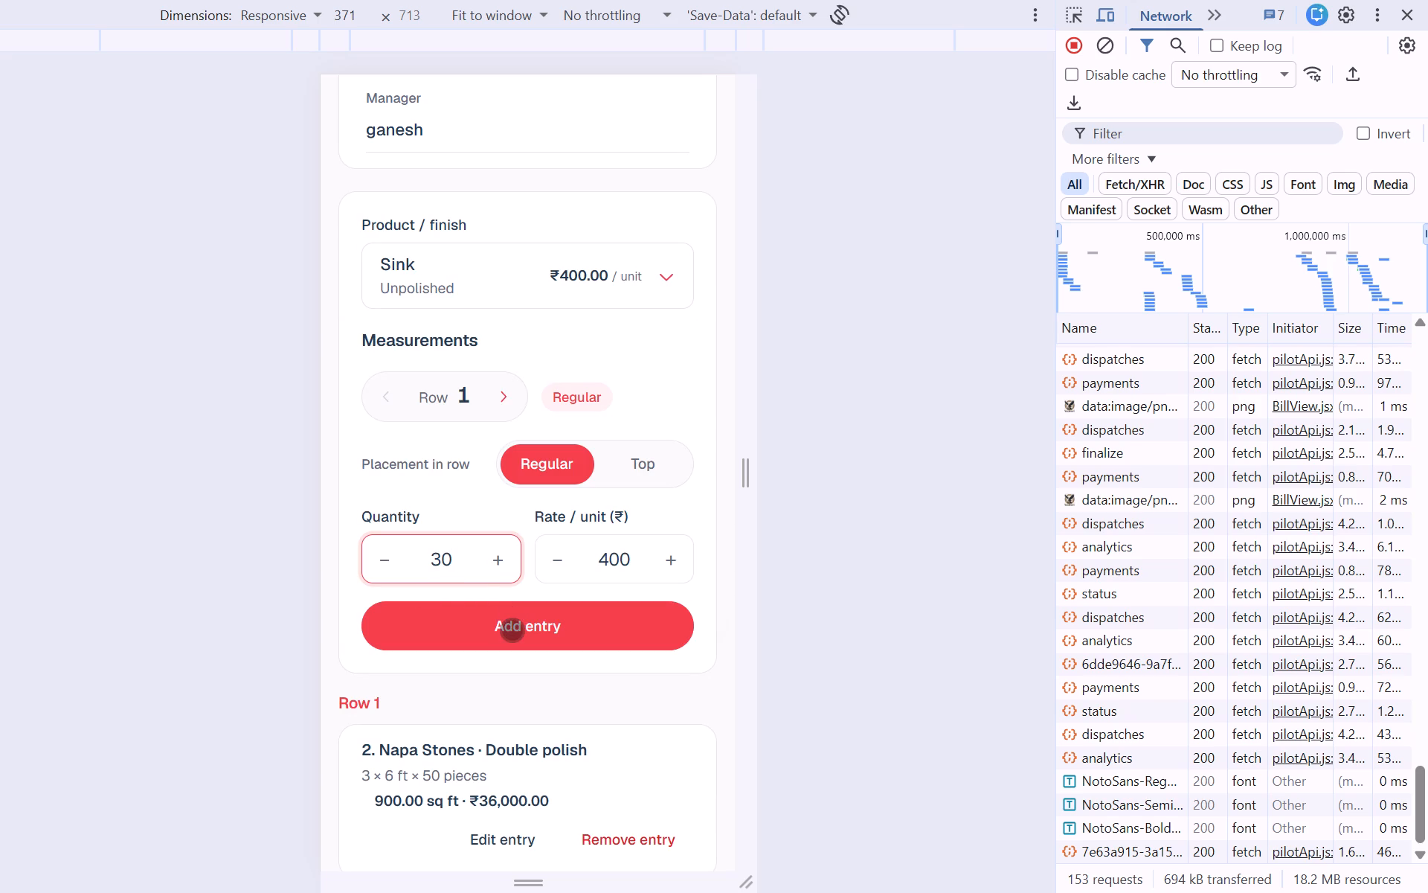
{"action": "left_click", "coordinate": [512, 630]}
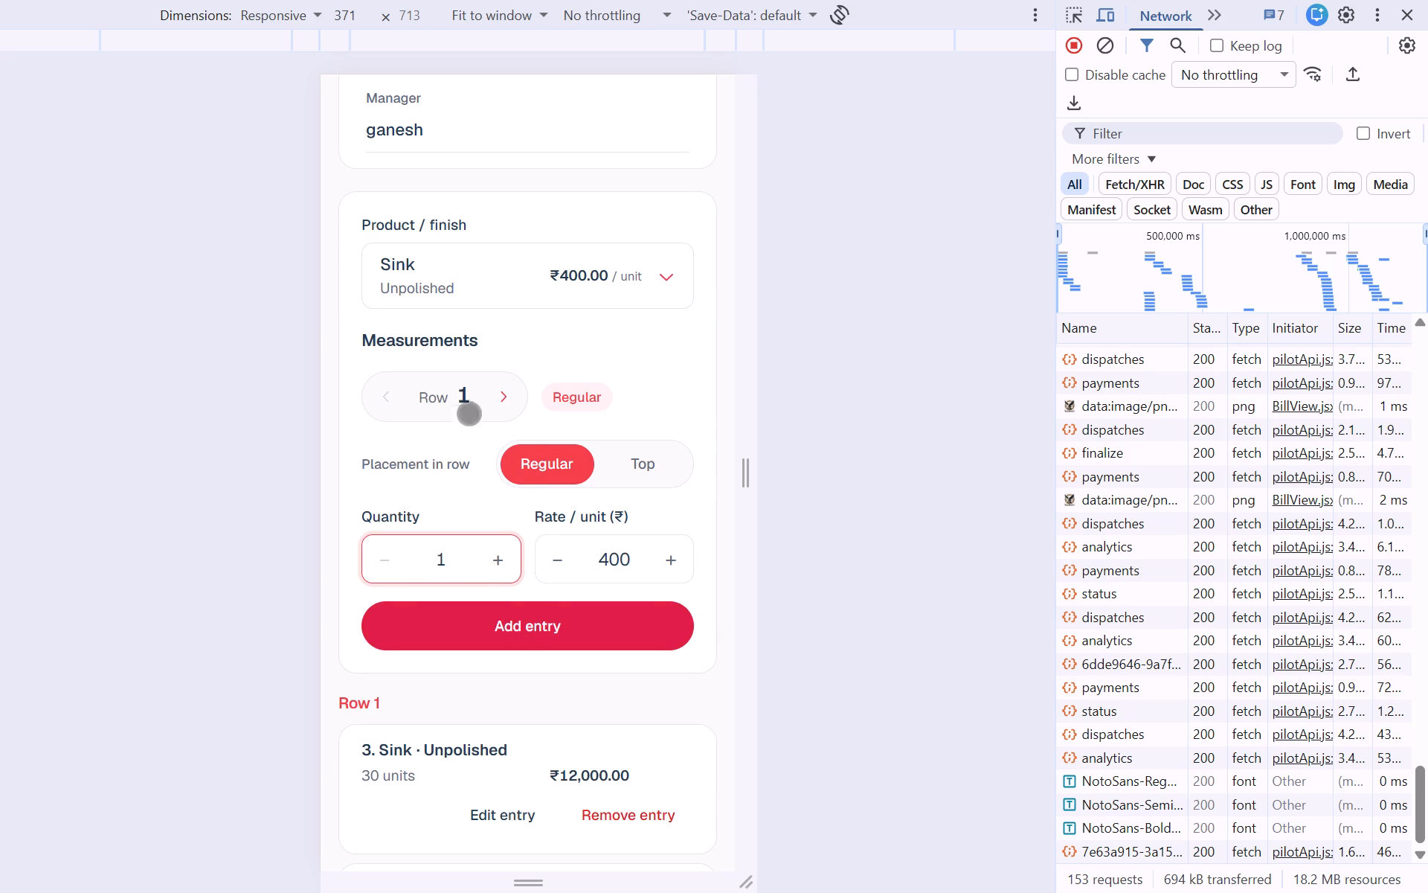
Add a single polish Sink ruff entry with a quantity of 10 units to row 1.
{"action": "left_click", "coordinate": [638, 275]}
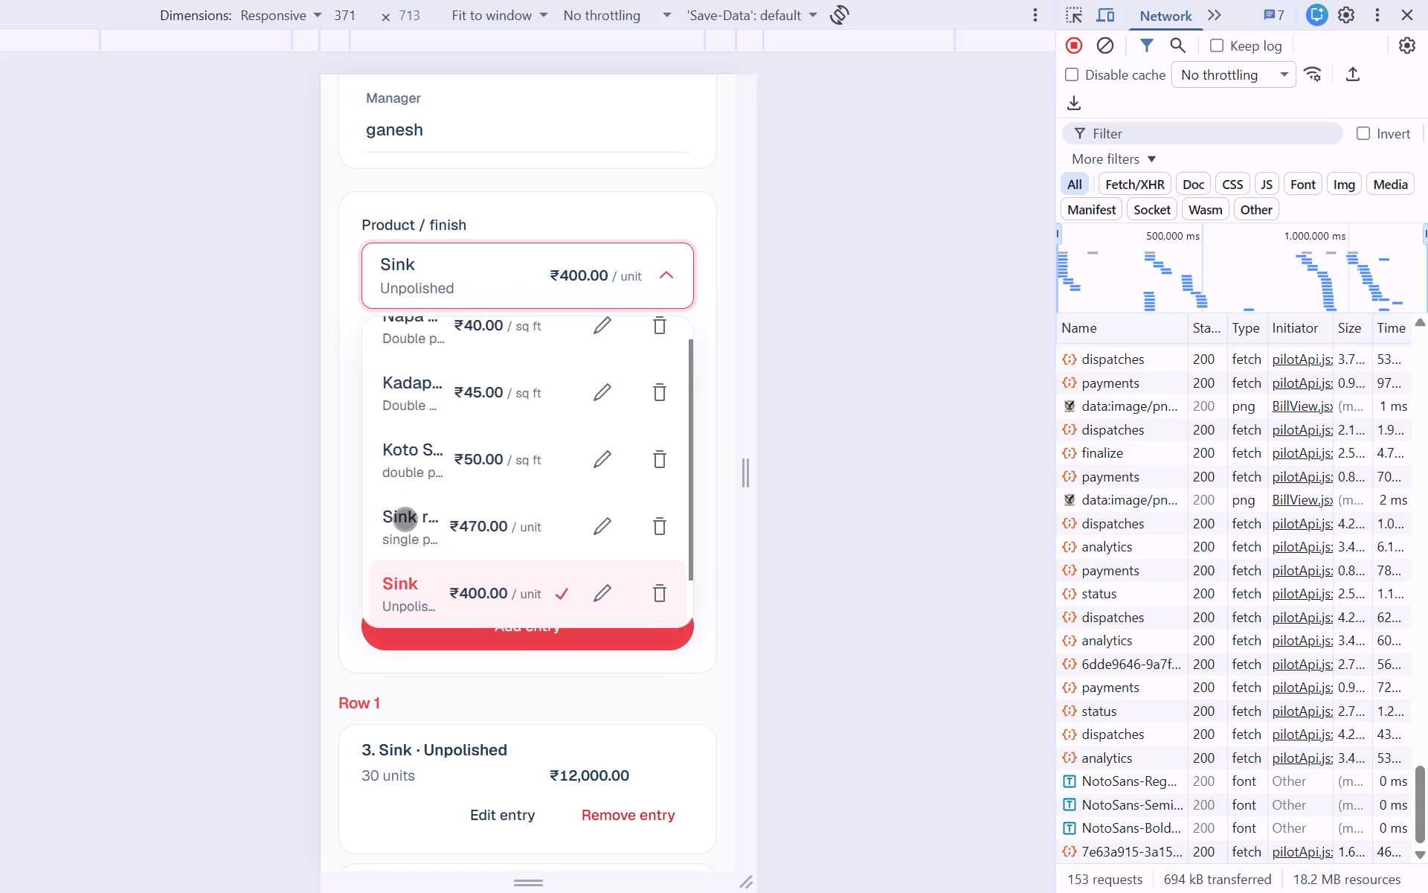
{"action": "left_click", "coordinate": [405, 519]}
{"action": "left_click", "coordinate": [464, 569]}
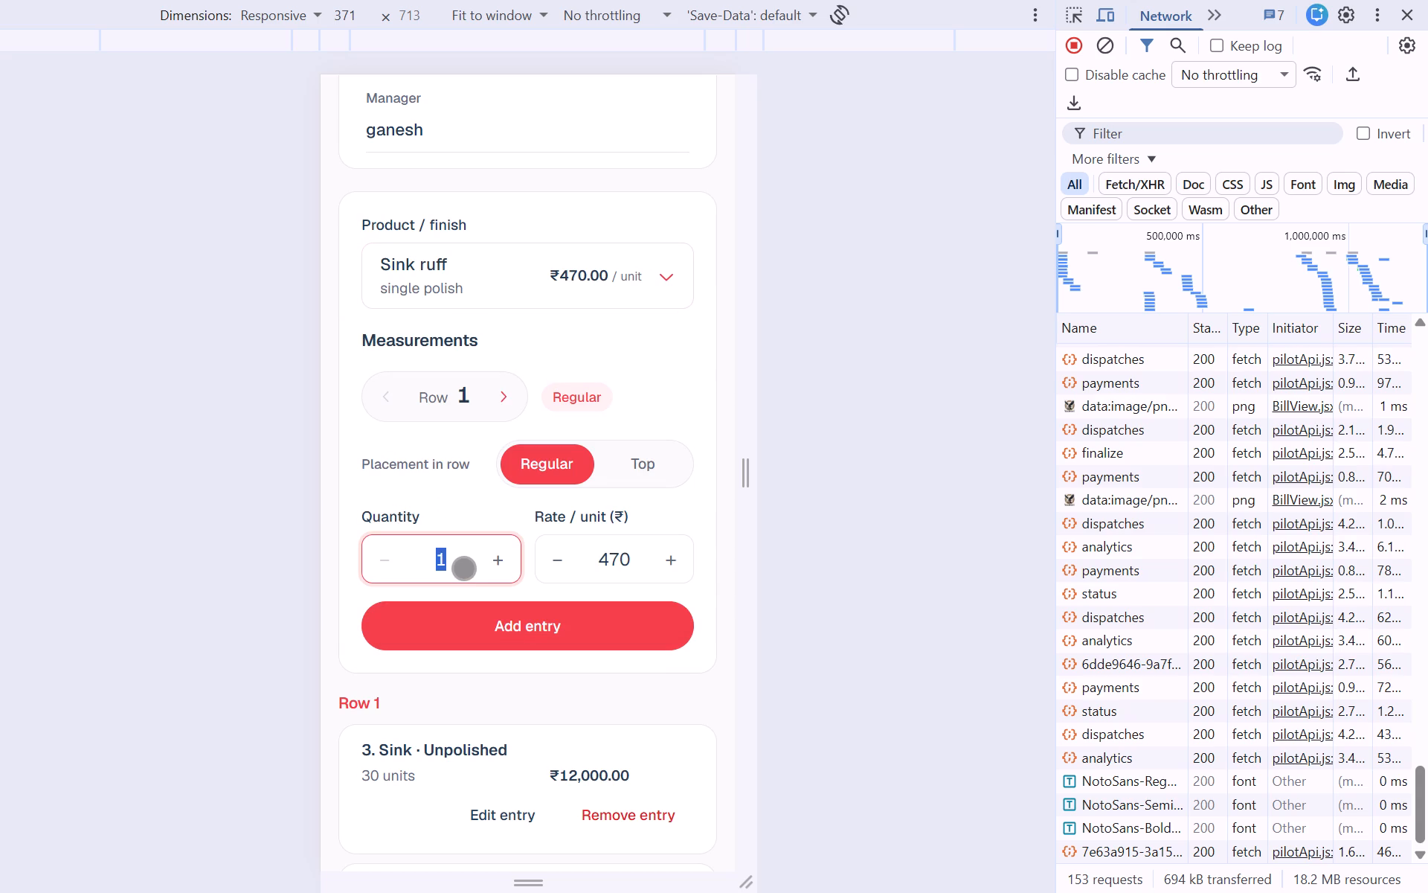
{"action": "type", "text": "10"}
{"action": "left_click", "coordinate": [521, 630]}
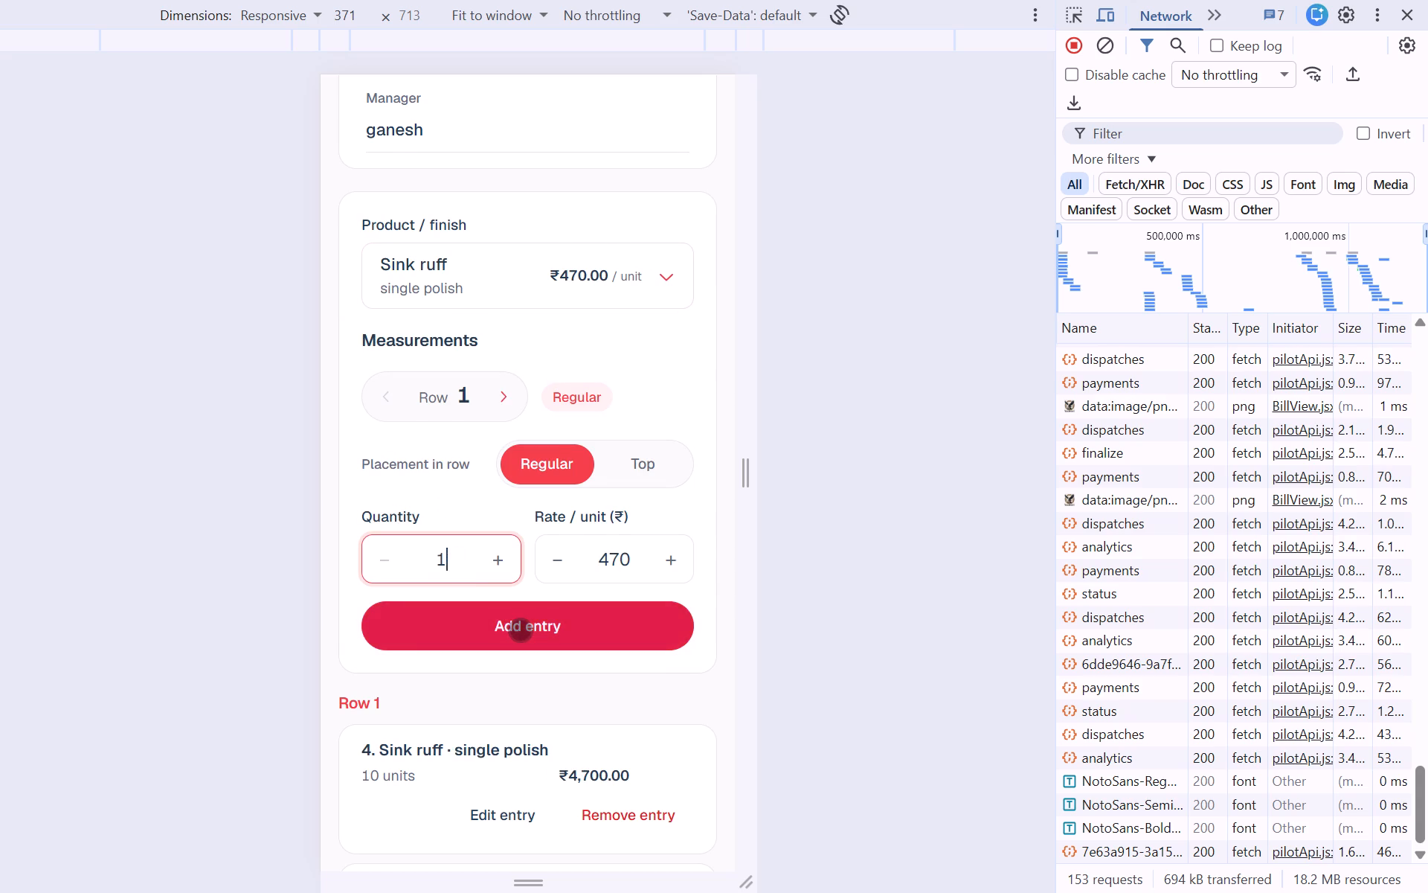
Review the completed load and create its invoice.
{"action": "scroll", "coordinate": [521, 630], "scroll_direction": "down", "scroll_amount": 3}
{"action": "scroll", "coordinate": [473, 747], "scroll_direction": "down", "scroll_amount": 8}
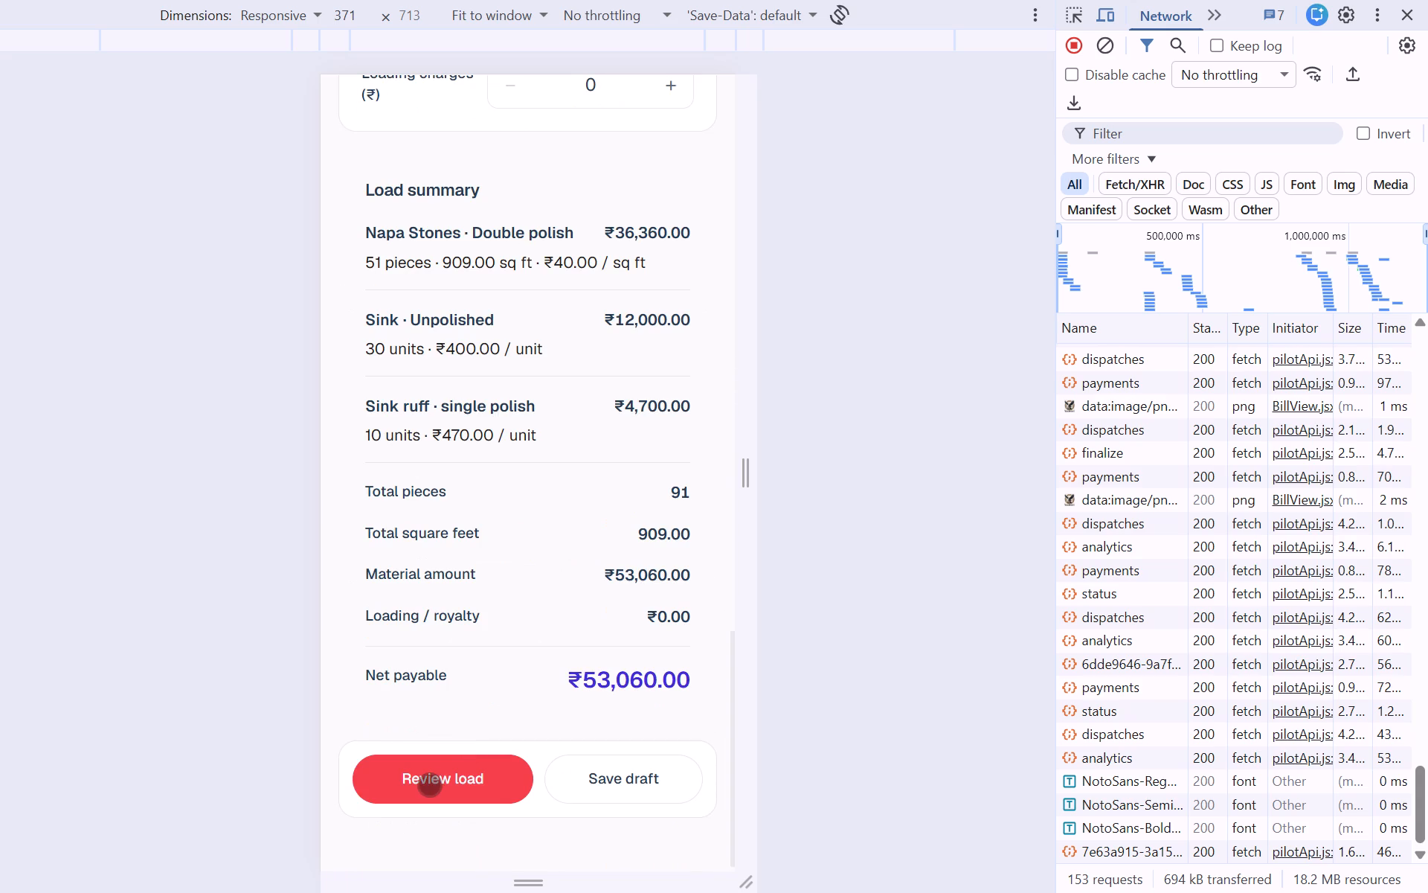
{"action": "left_click", "coordinate": [430, 785]}
{"action": "scroll", "coordinate": [571, 752], "scroll_direction": "down", "scroll_amount": 6}
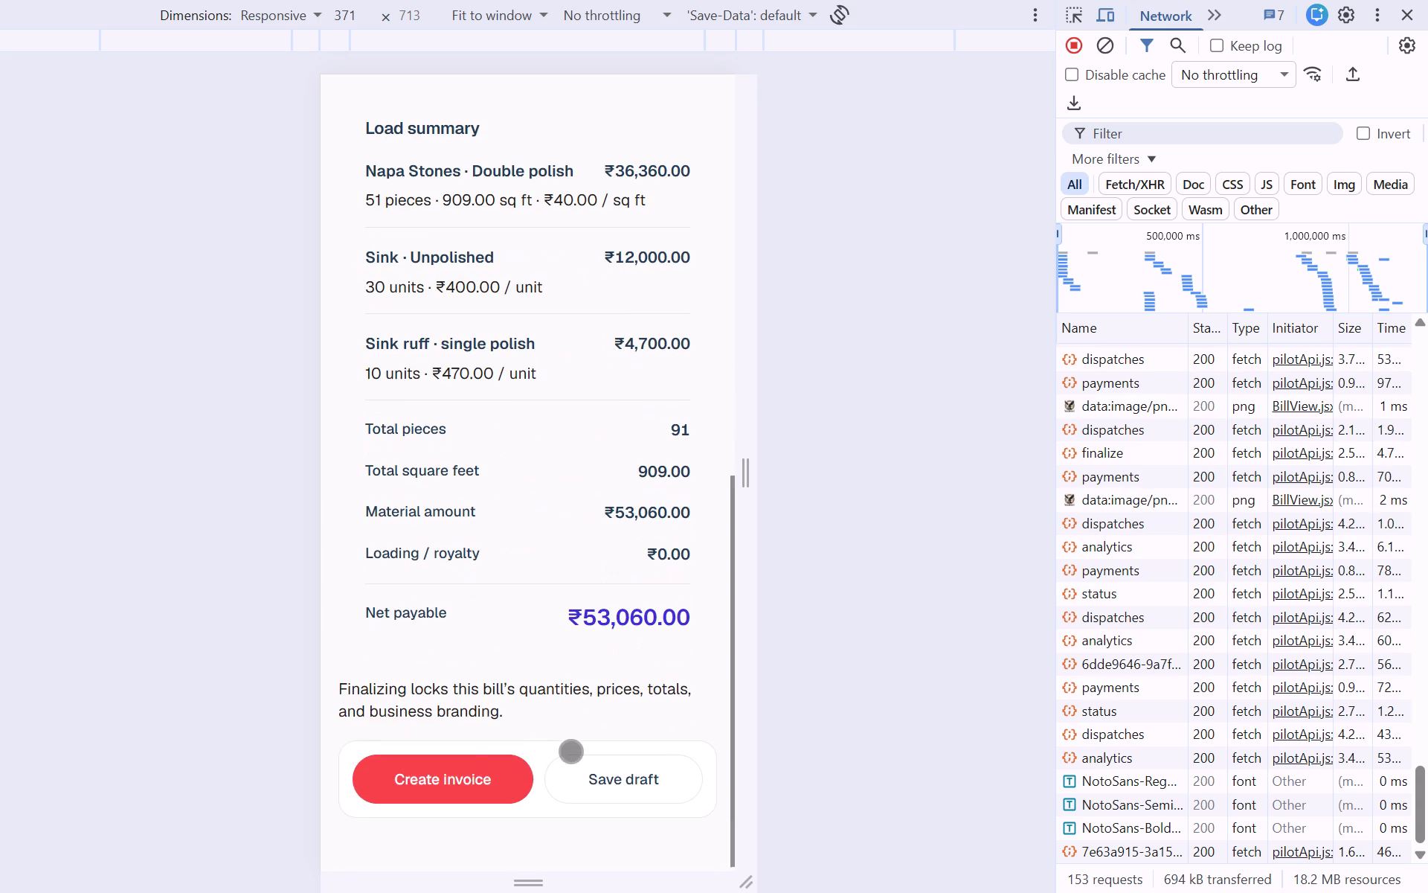
{"action": "left_click", "coordinate": [440, 784]}
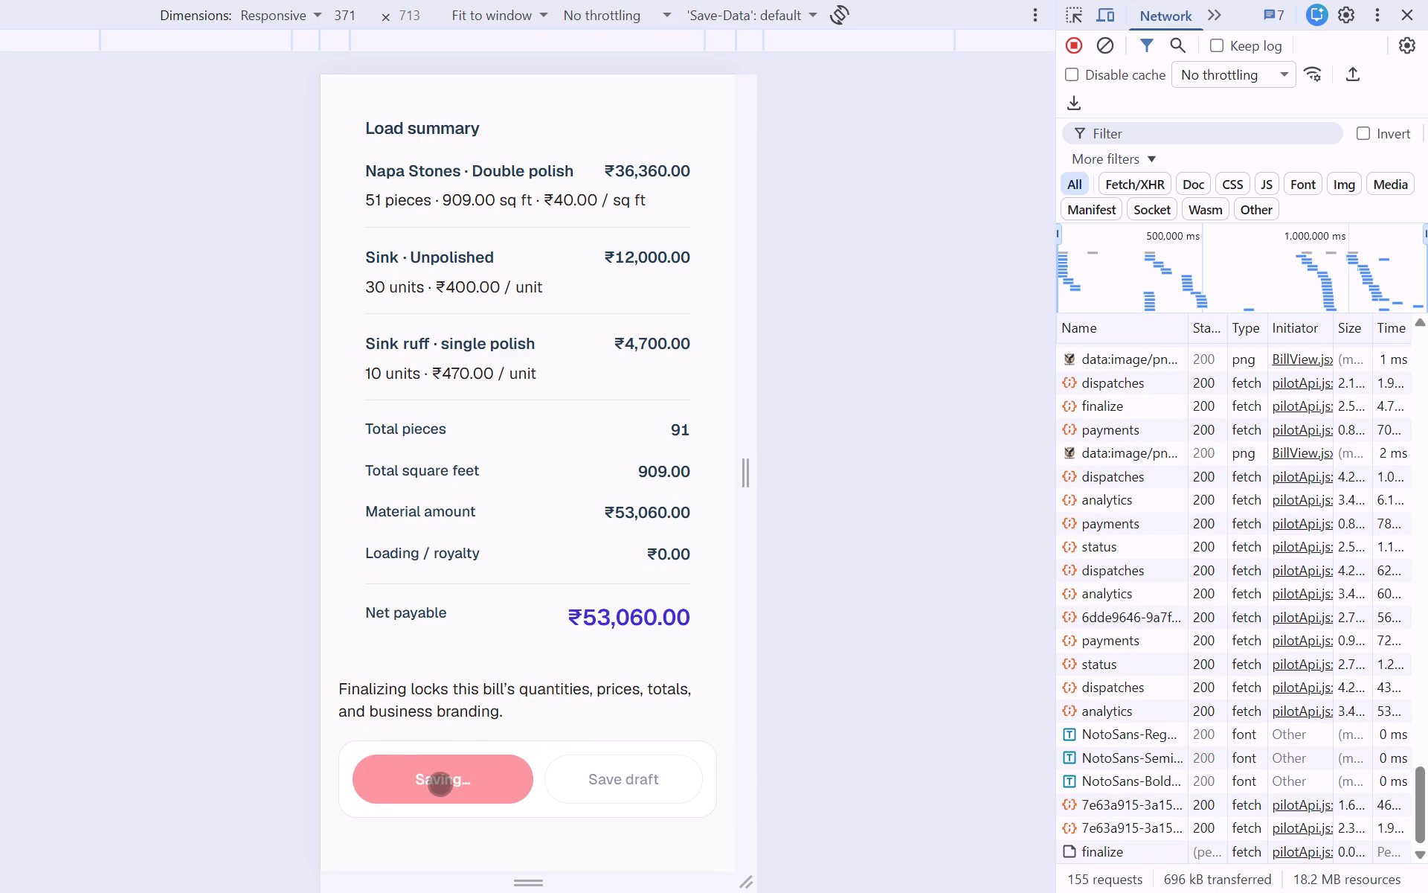
Examine the load bill's payment section, invoice preview and export options at the narrow width.
{"action": "scroll", "coordinate": [609, 671], "scroll_direction": "down", "scroll_amount": 1}
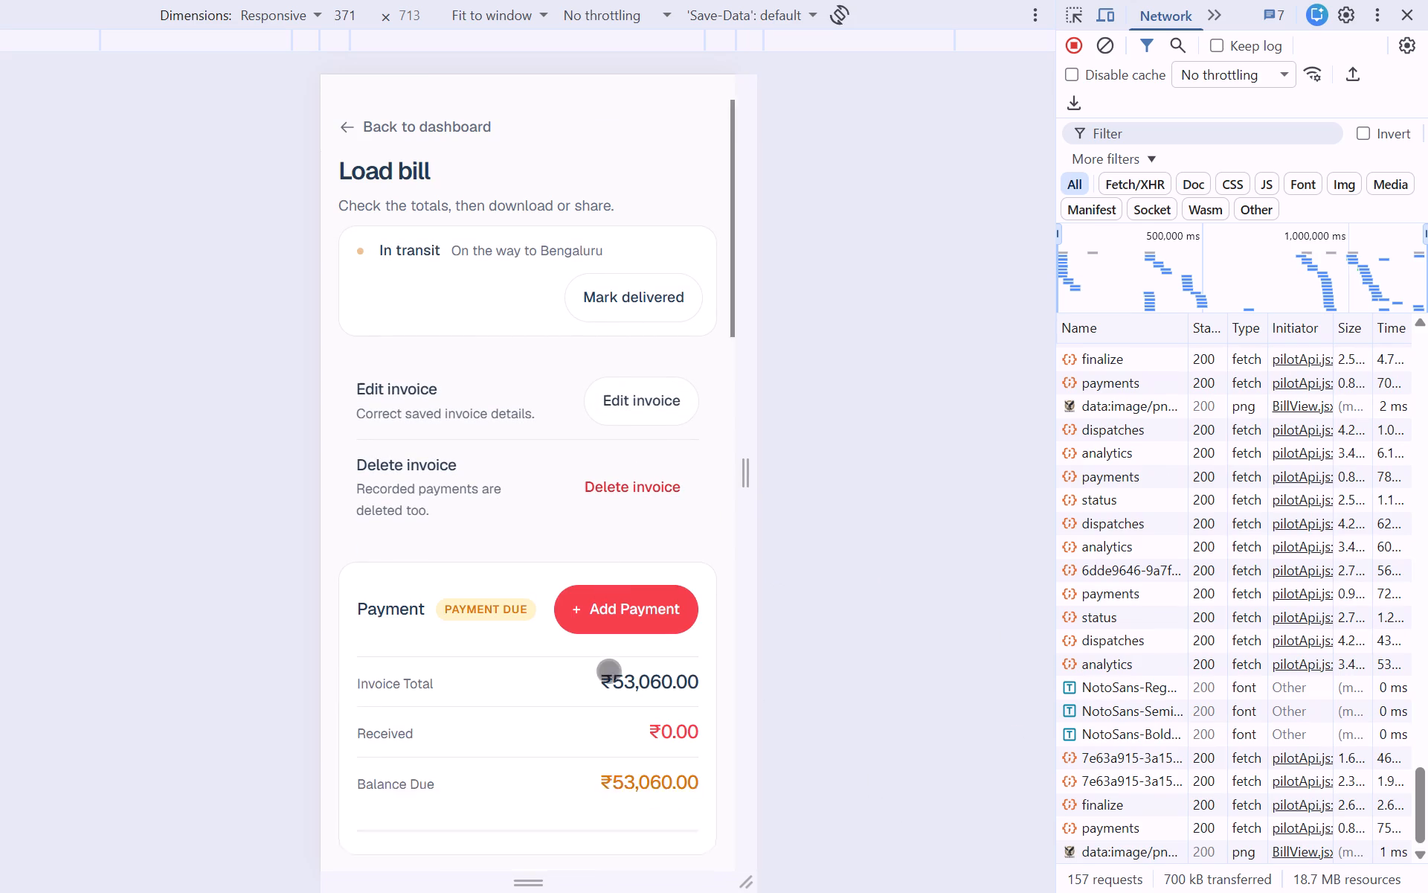
{"action": "scroll", "coordinate": [609, 671], "scroll_direction": "down", "scroll_amount": 1}
{"action": "scroll", "coordinate": [593, 749], "scroll_direction": "down", "scroll_amount": 5}
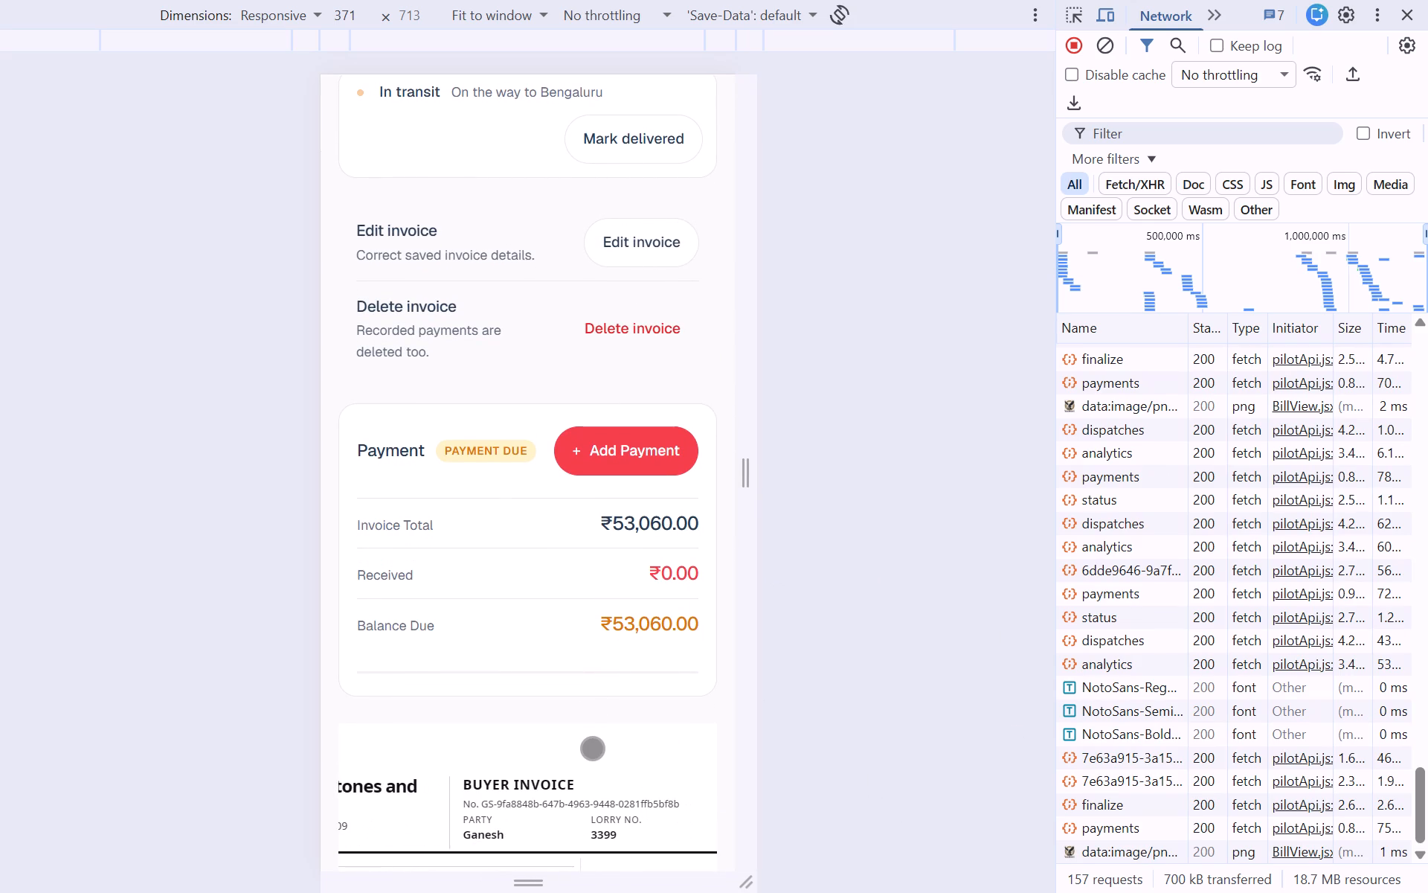
{"action": "scroll", "coordinate": [585, 665], "scroll_direction": "down", "scroll_amount": 9}
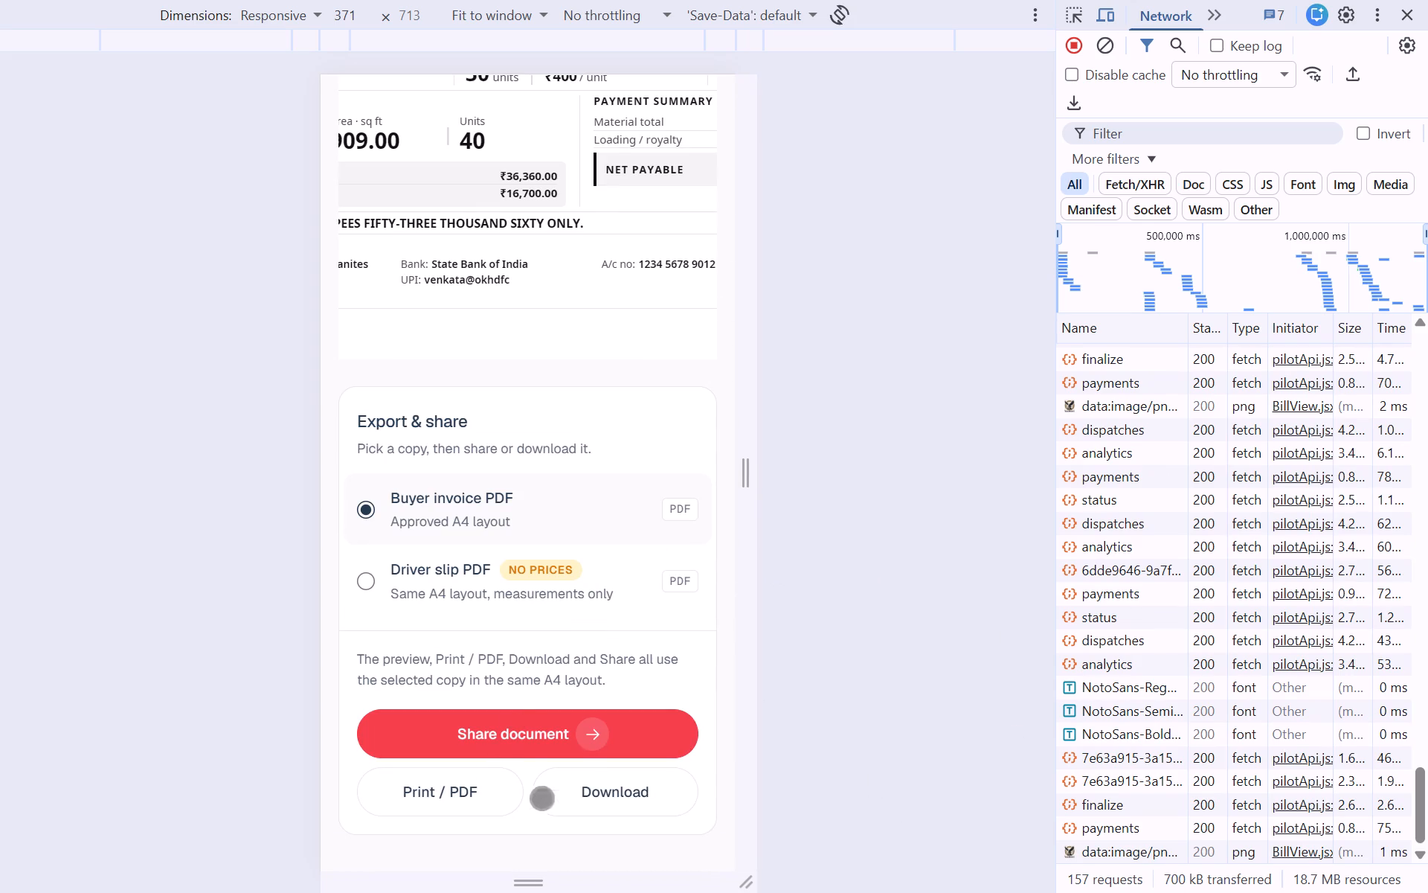
{"action": "scroll", "coordinate": [637, 508], "scroll_direction": "up", "scroll_amount": 17}
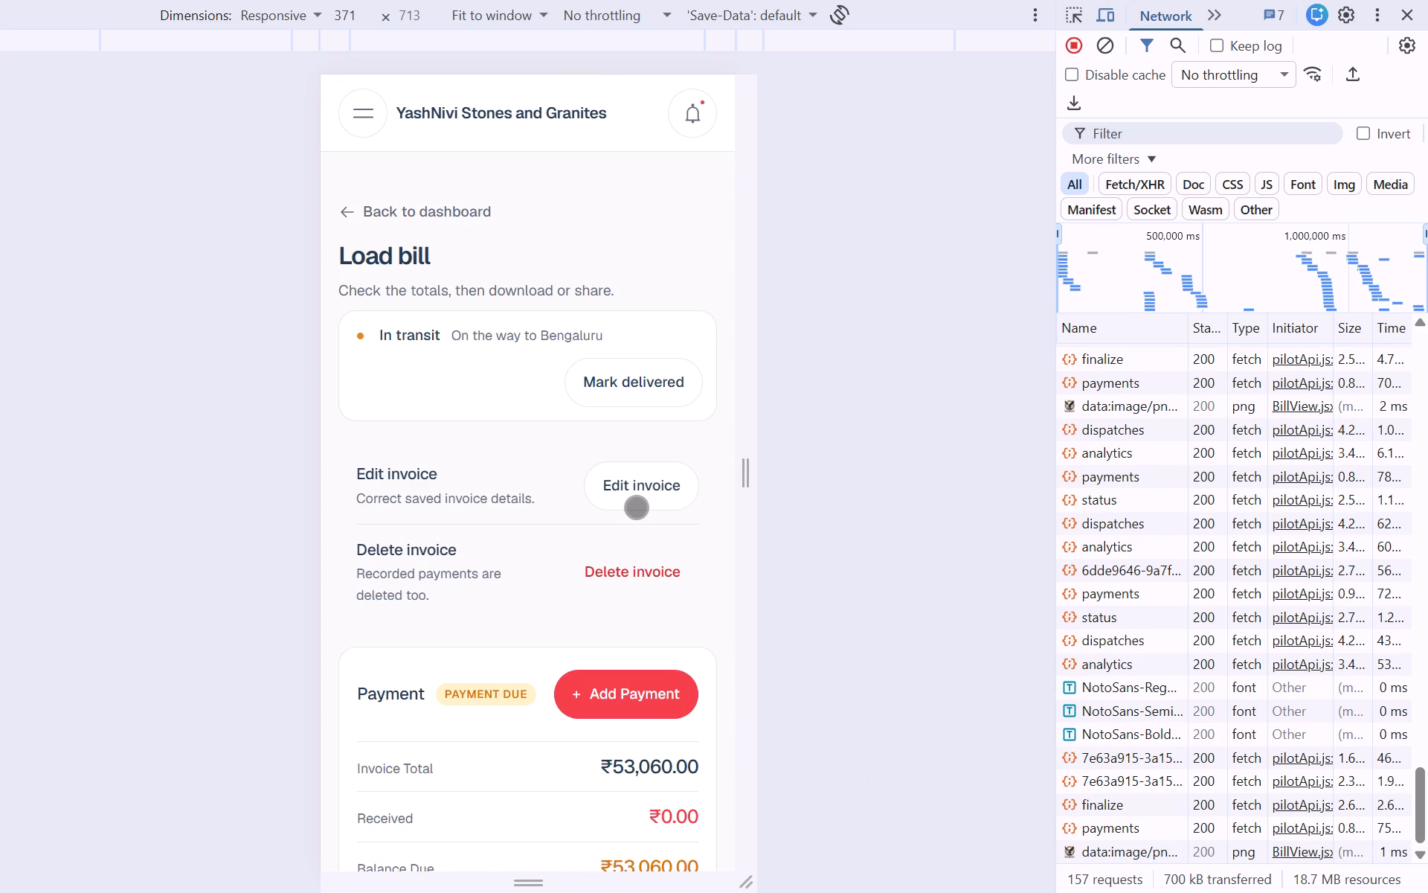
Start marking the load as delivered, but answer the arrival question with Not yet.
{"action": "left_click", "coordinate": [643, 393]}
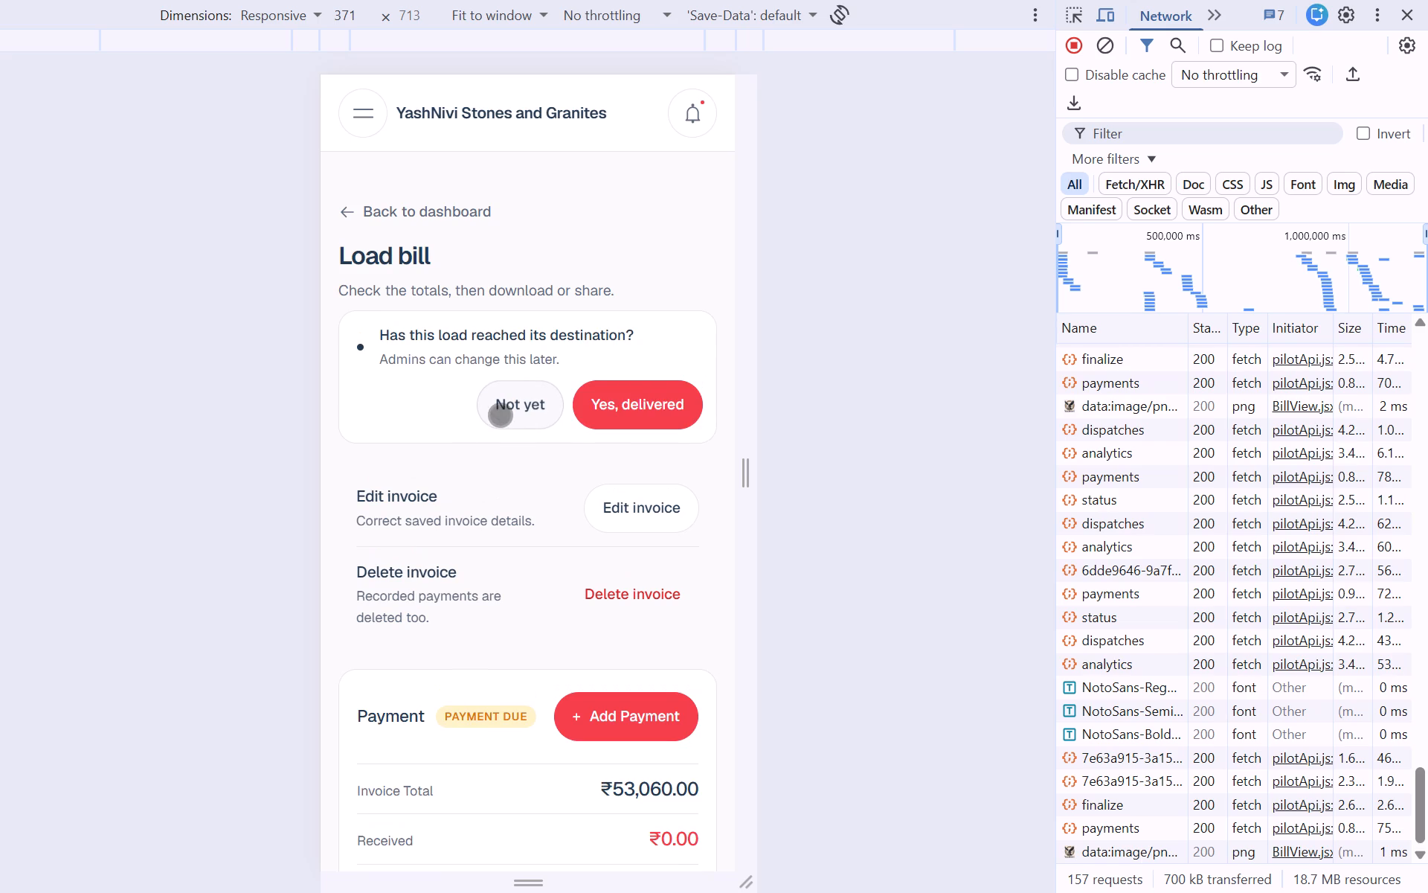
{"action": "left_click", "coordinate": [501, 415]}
Return to the dashboard and examine its monthly billing, payments and outstanding-by-party sections.
{"action": "left_click", "coordinate": [358, 215]}
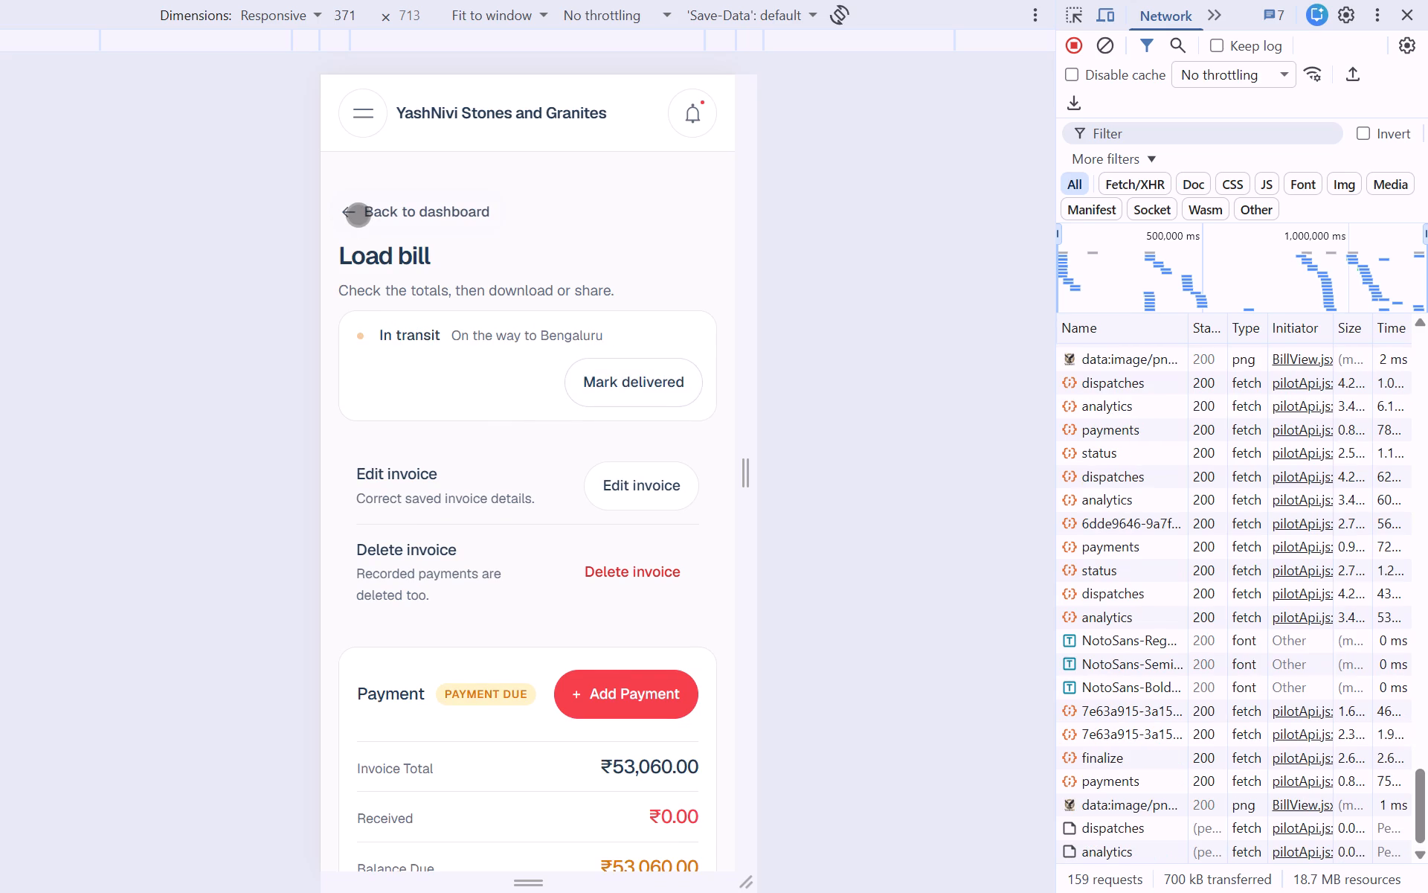
{"action": "scroll", "coordinate": [480, 426], "scroll_direction": "down", "scroll_amount": 1}
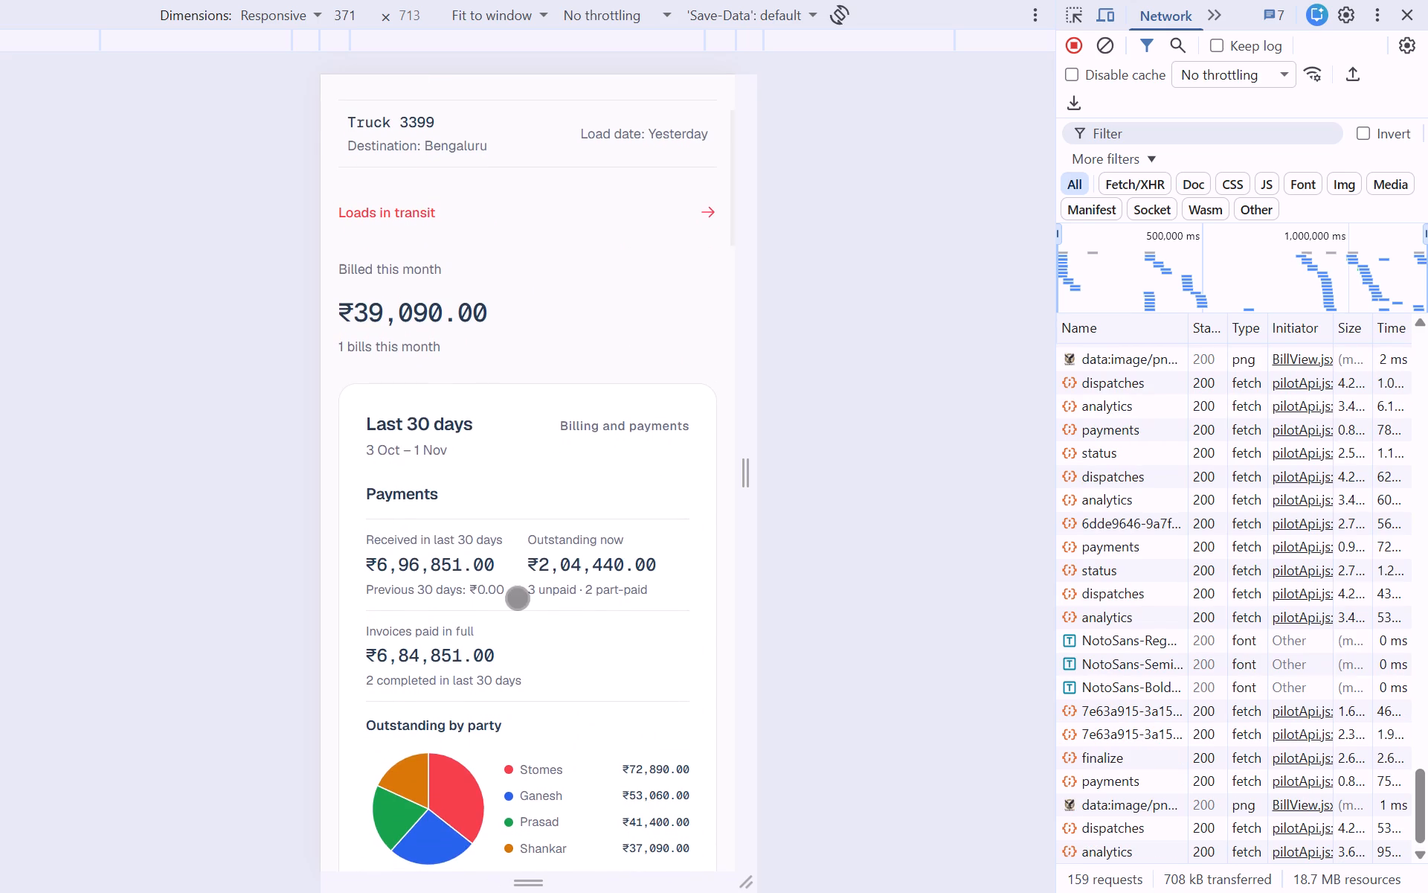
{"action": "scroll", "coordinate": [518, 598], "scroll_direction": "down", "scroll_amount": 3}
{"action": "scroll", "coordinate": [507, 381], "scroll_direction": "up", "scroll_amount": 2}
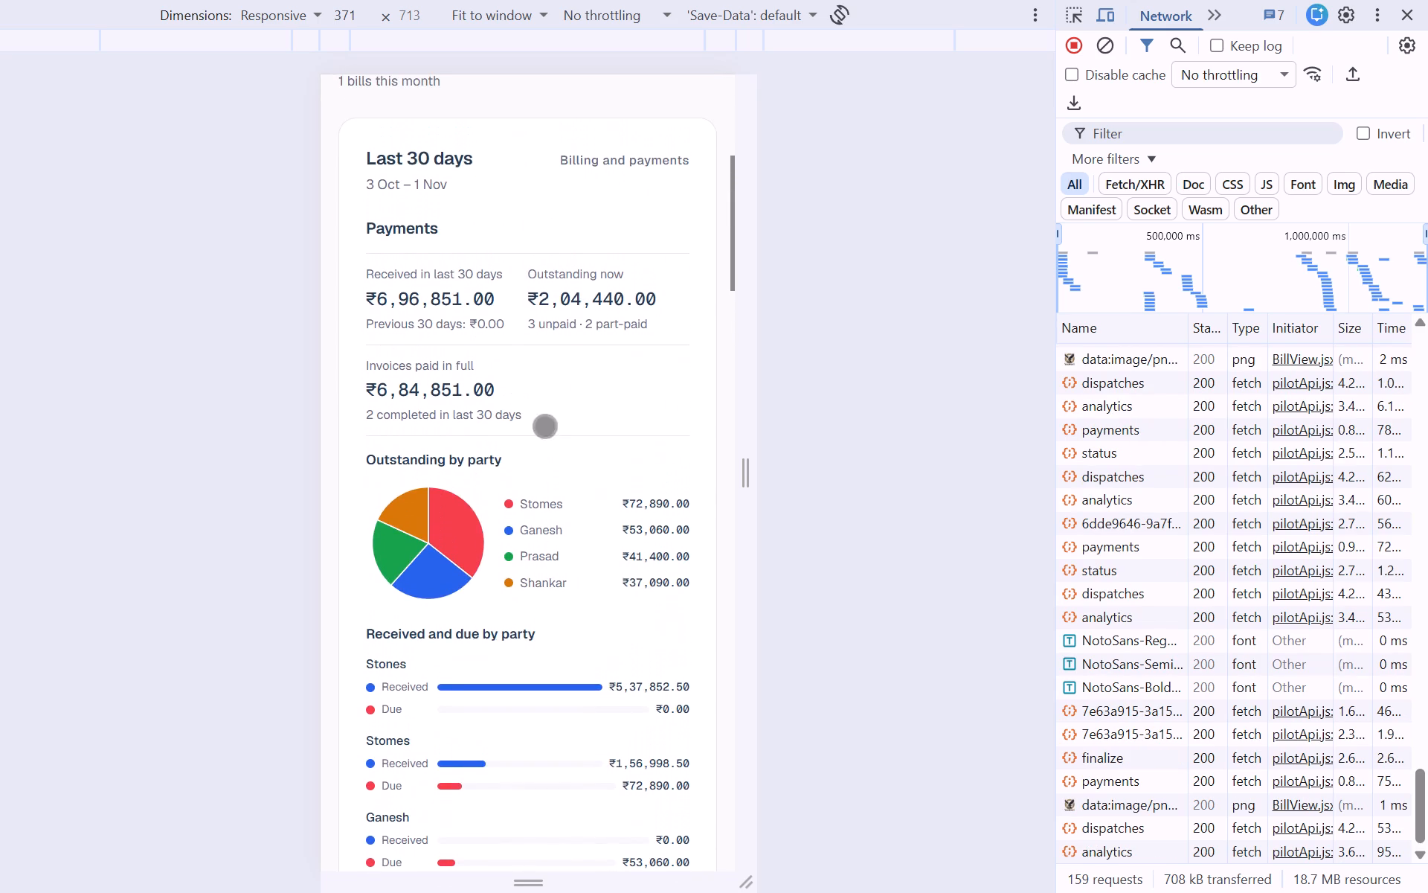
Examine the dashboard's payment figures, received-and-due chart and By party breakdown at the narrow width.
{"action": "scroll", "coordinate": [575, 522], "scroll_direction": "down", "scroll_amount": 1}
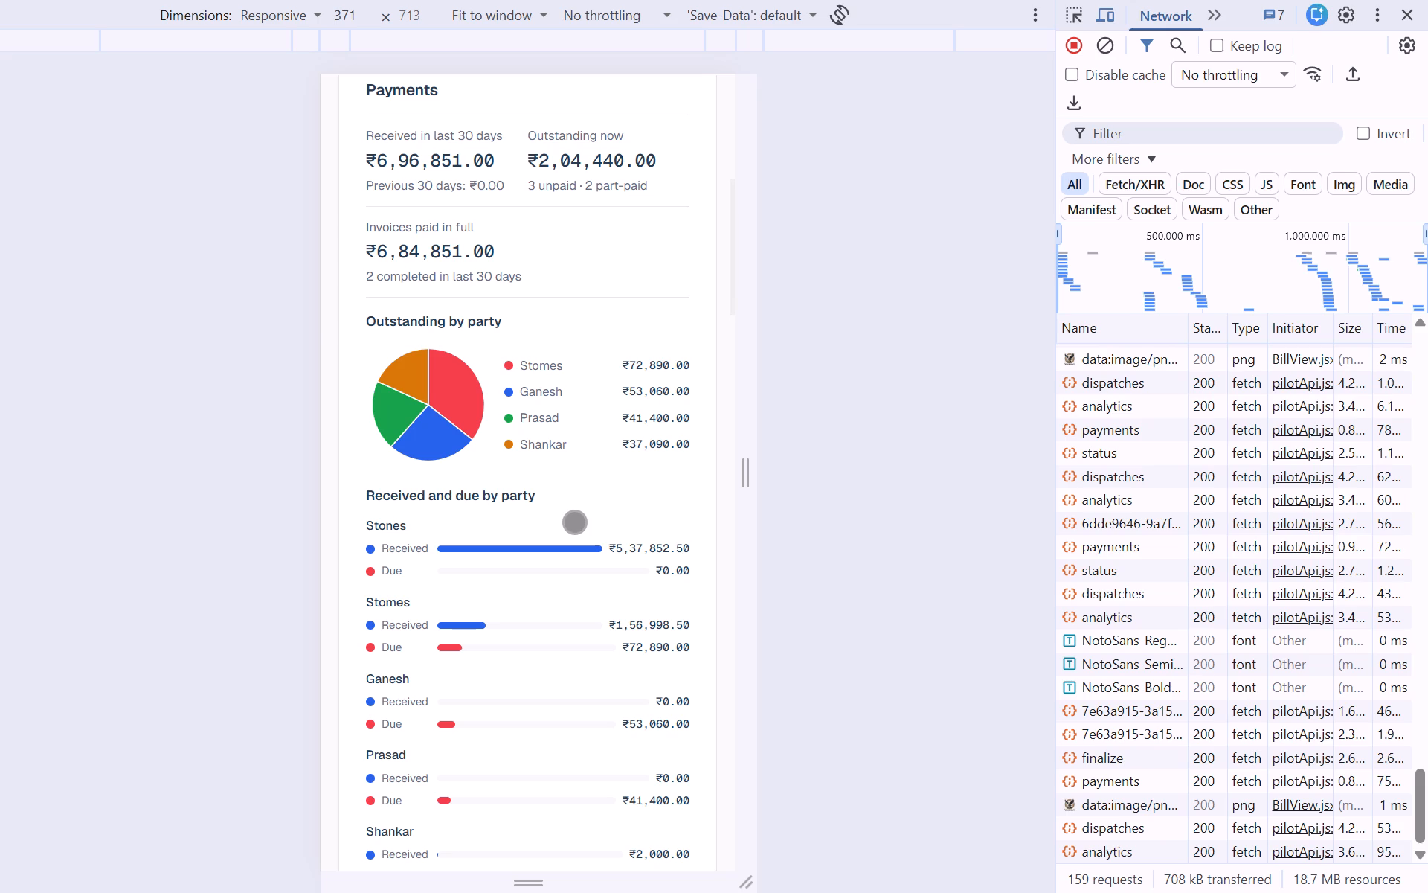
{"action": "scroll", "coordinate": [519, 441], "scroll_direction": "up", "scroll_amount": 2}
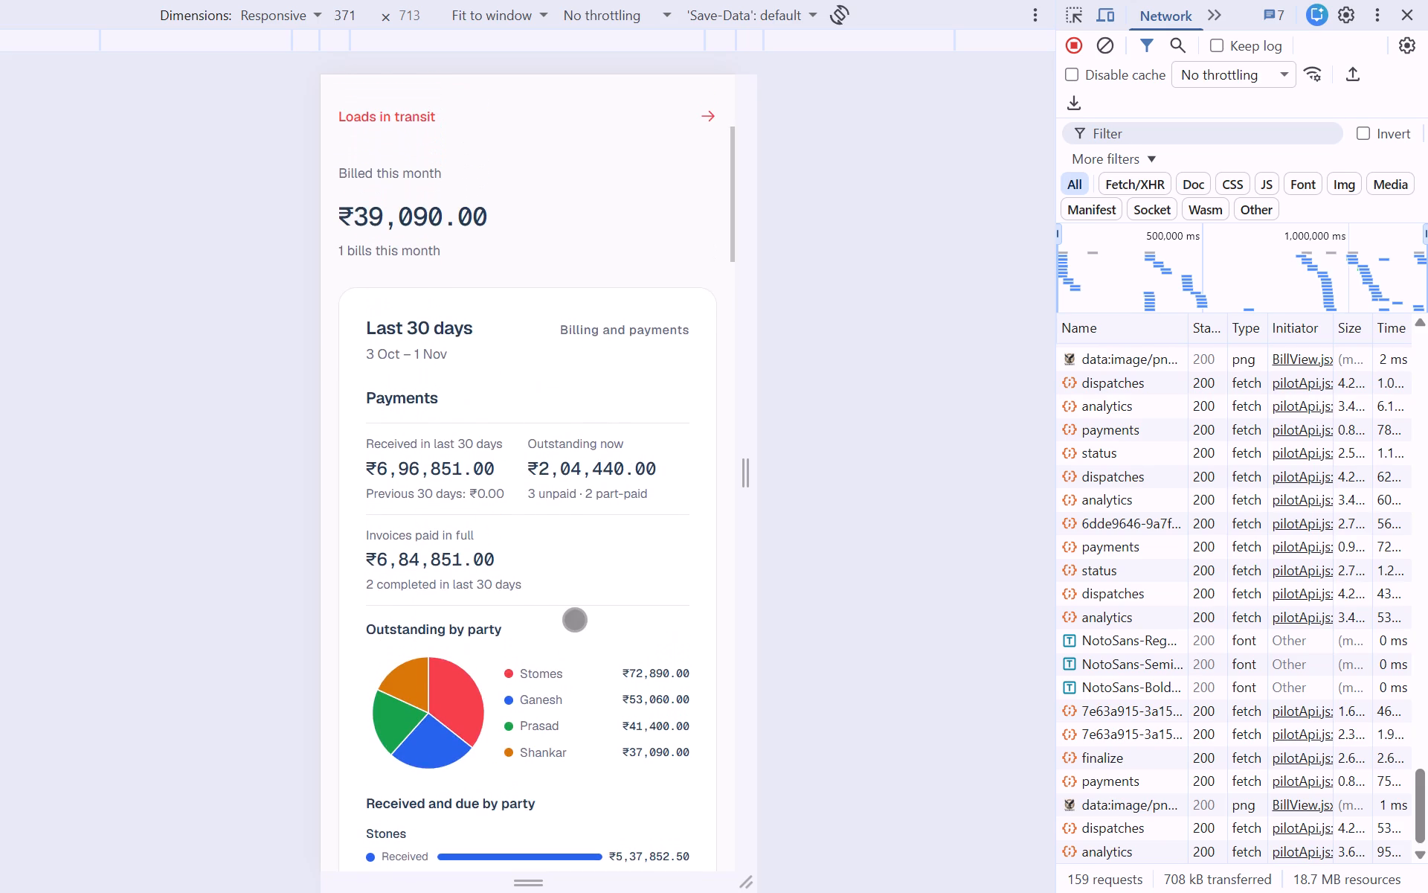
{"action": "scroll", "coordinate": [575, 620], "scroll_direction": "down", "scroll_amount": 2}
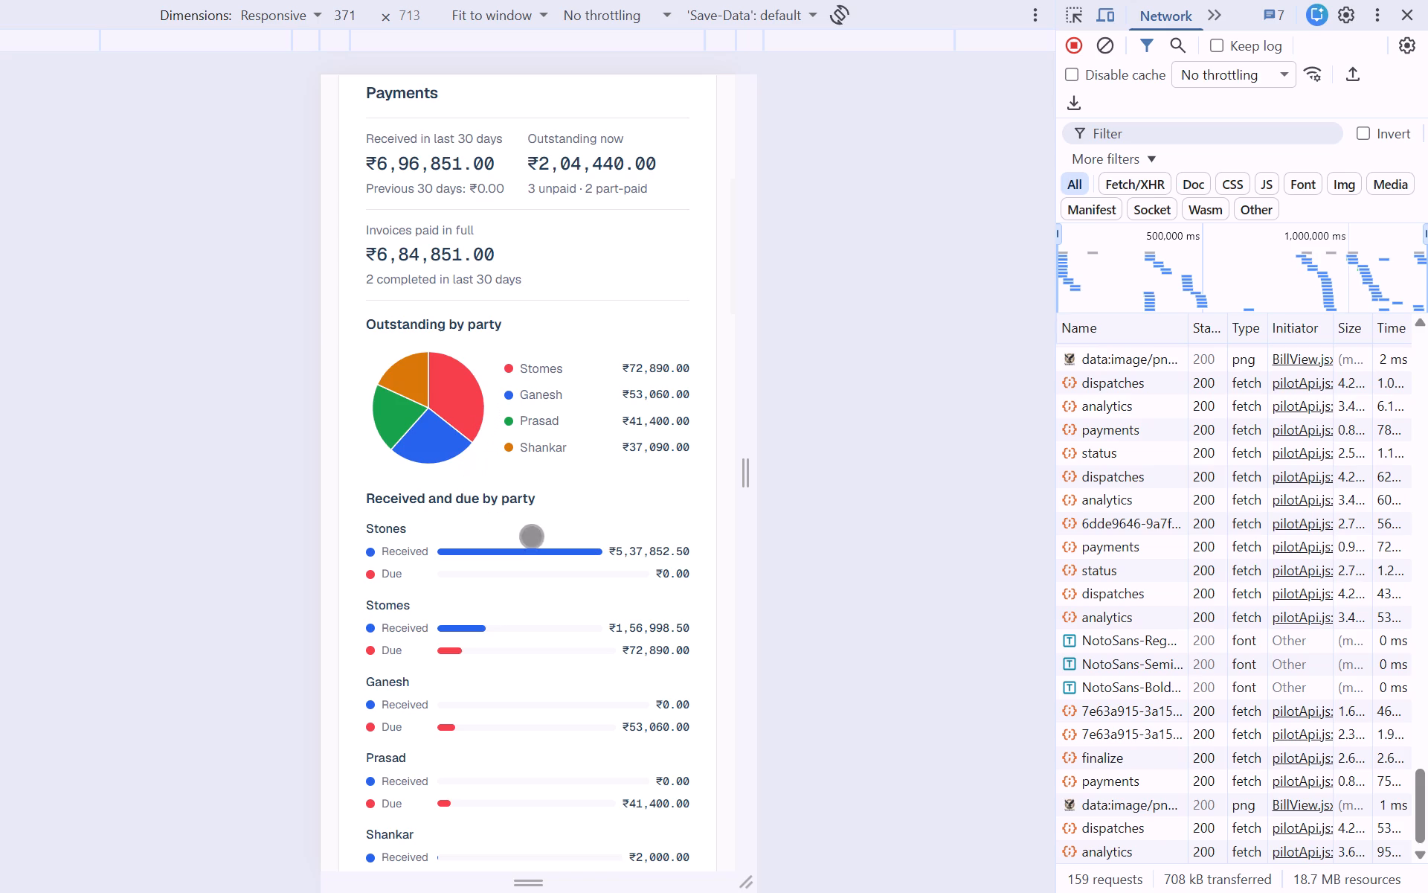
{"action": "scroll", "coordinate": [525, 584], "scroll_direction": "down", "scroll_amount": 1}
{"action": "scroll", "coordinate": [545, 708], "scroll_direction": "down", "scroll_amount": 1}
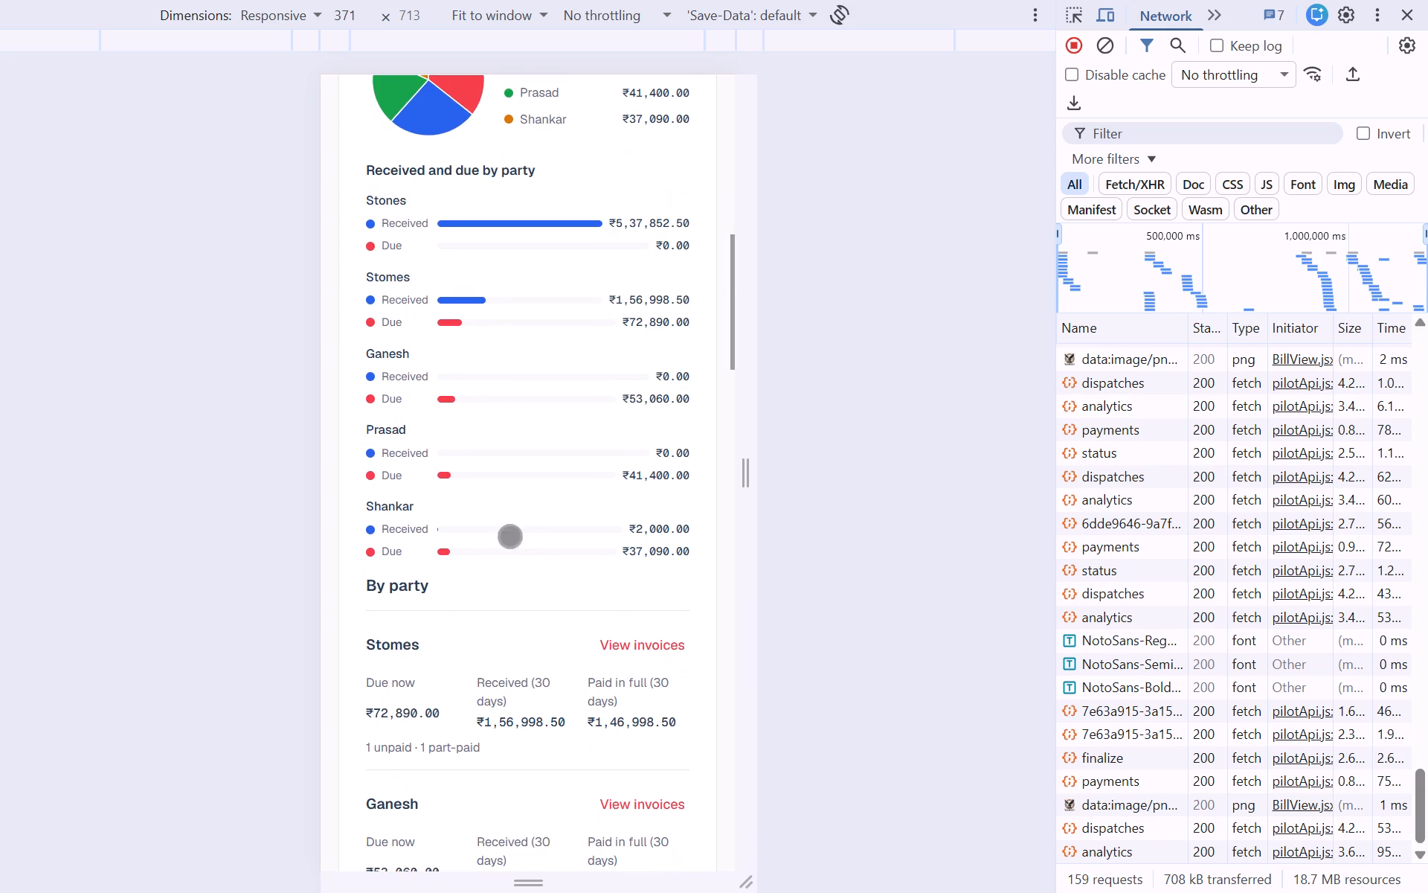
{"action": "scroll", "coordinate": [531, 501], "scroll_direction": "up", "scroll_amount": 1}
{"action": "scroll", "coordinate": [531, 501], "scroll_direction": "down", "scroll_amount": 2}
{"action": "scroll", "coordinate": [593, 609], "scroll_direction": "down", "scroll_amount": 1}
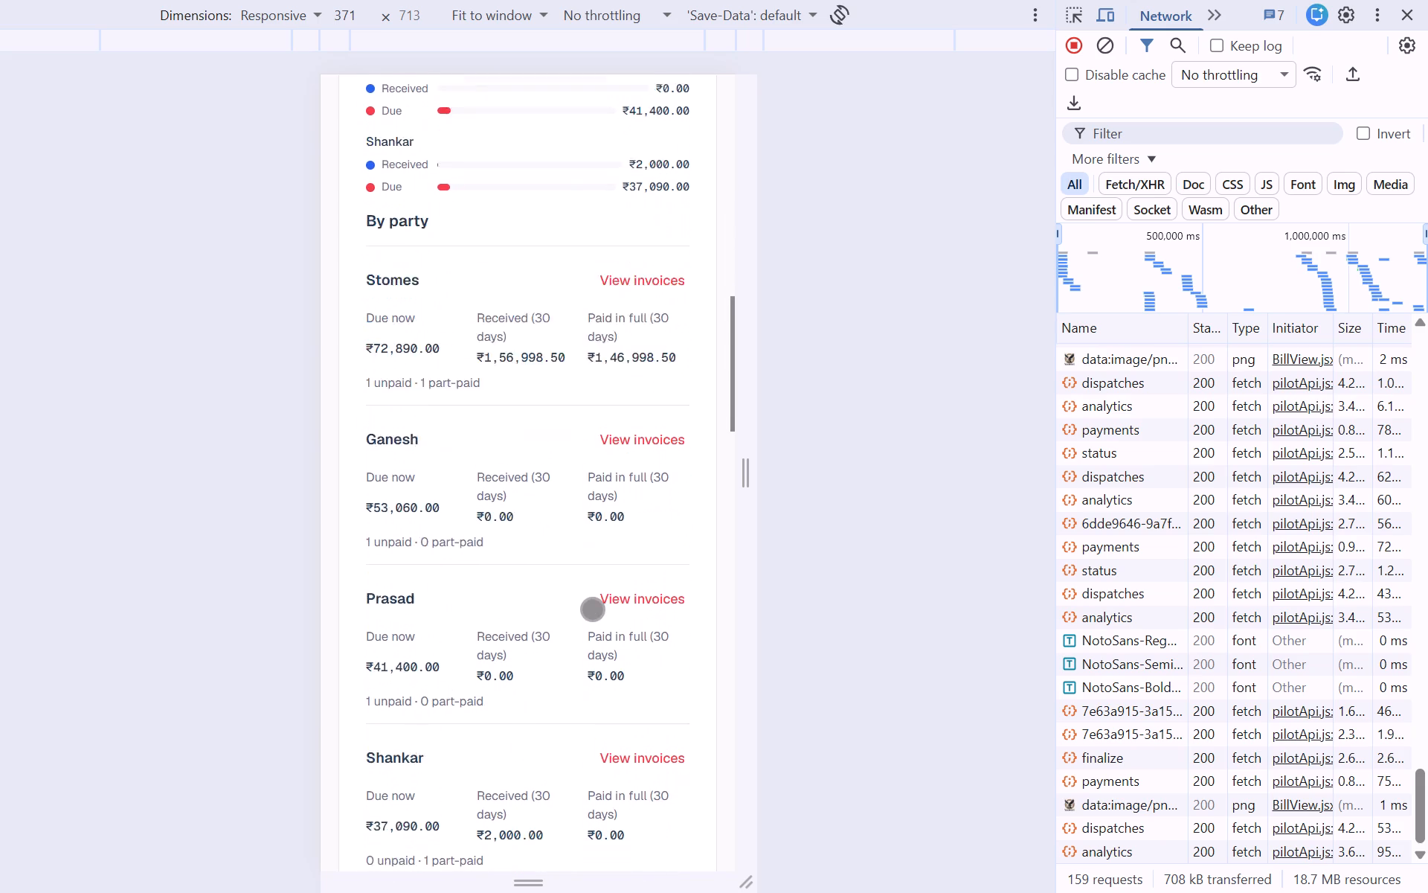
{"action": "scroll", "coordinate": [490, 359], "scroll_direction": "up", "scroll_amount": 1}
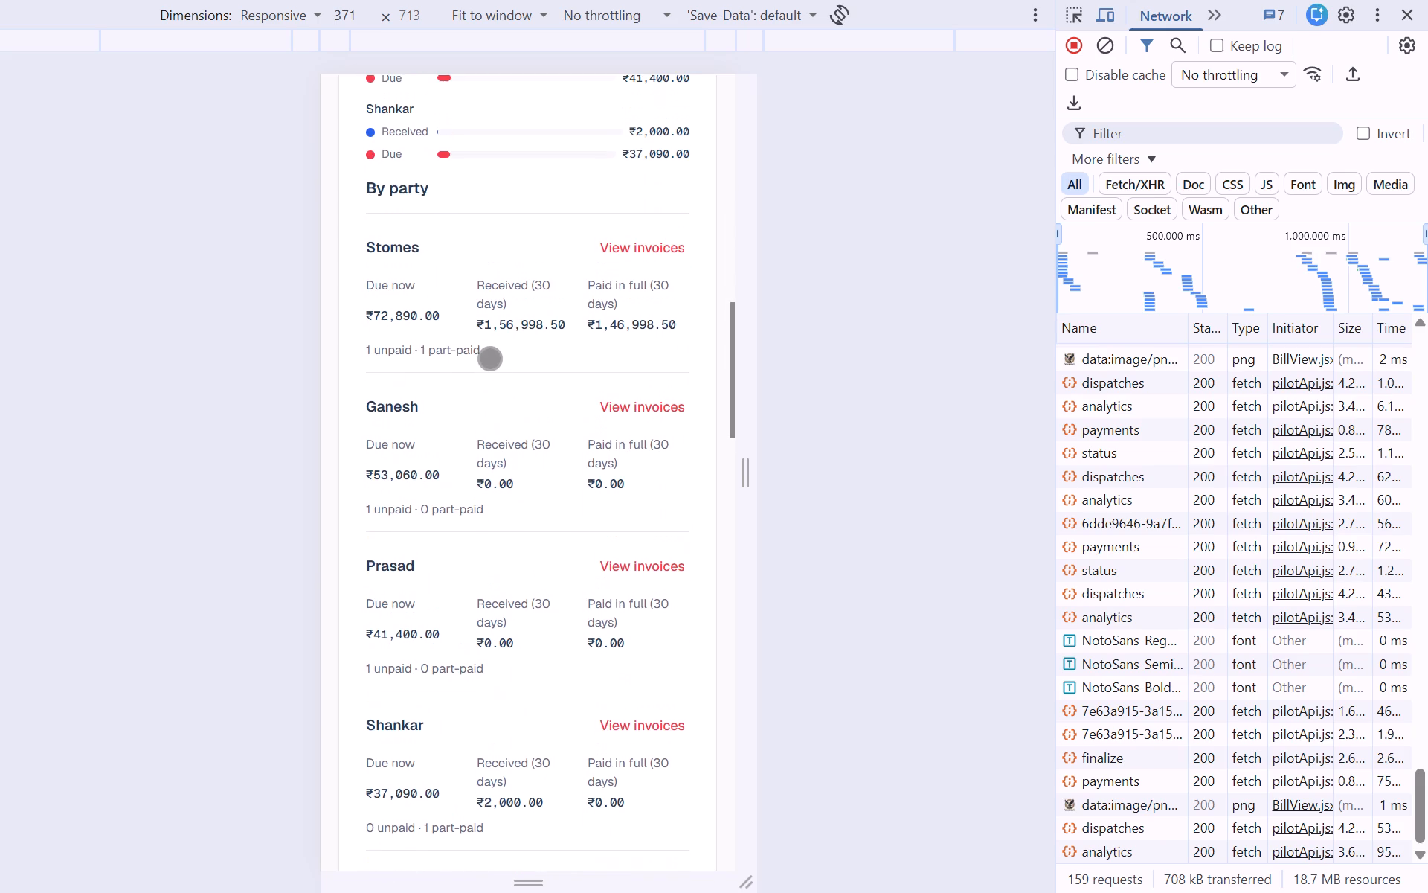
{"action": "scroll", "coordinate": [490, 359], "scroll_direction": "up", "scroll_amount": 1}
{"action": "scroll", "coordinate": [520, 484], "scroll_direction": "down", "scroll_amount": 2}
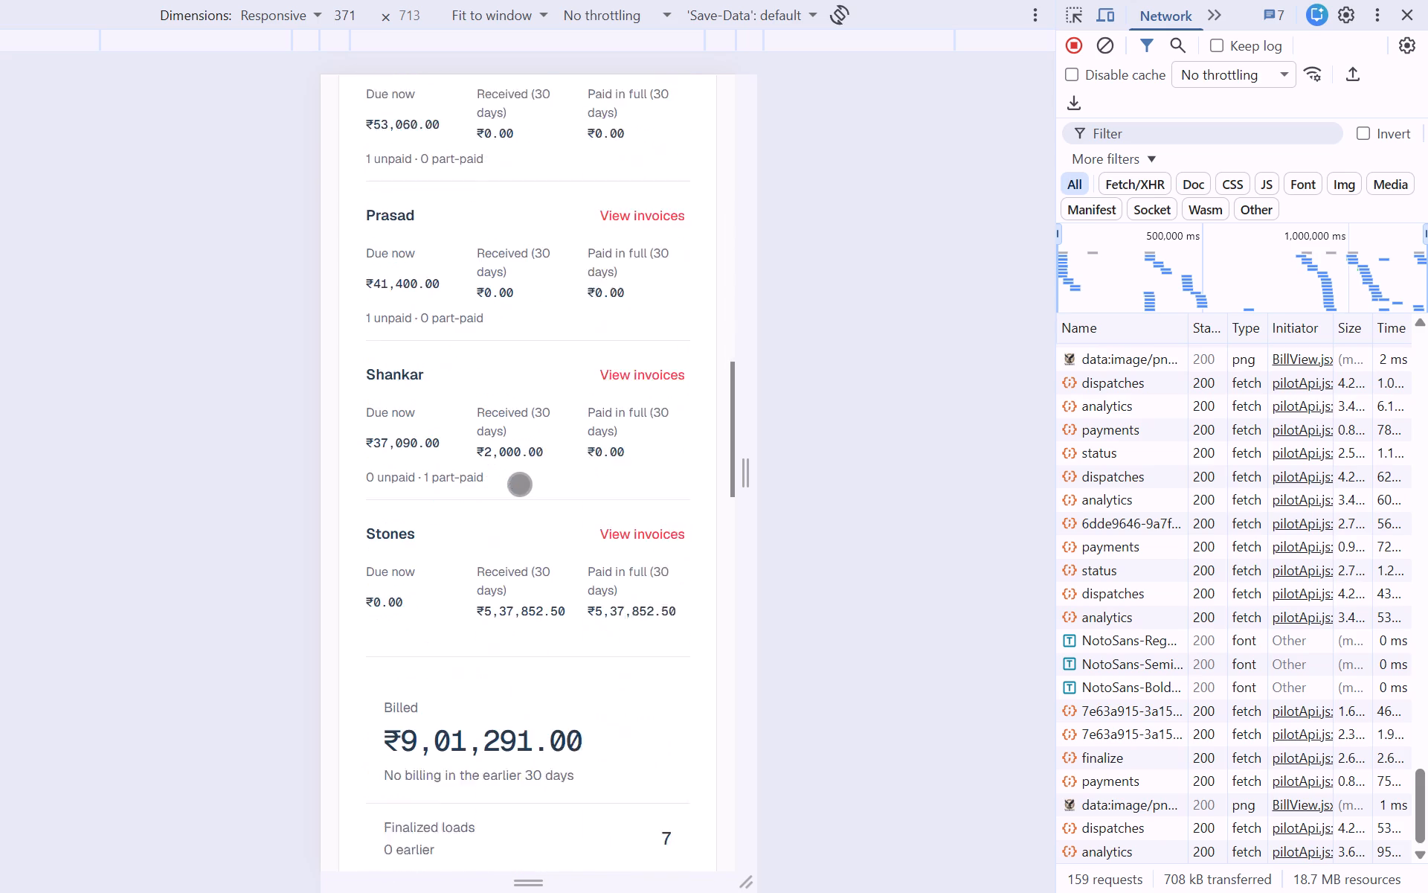
Examine the dashboard's billed summary, daily billing chart, insights and top destinations, ending back at the top of the page.
{"action": "scroll", "coordinate": [558, 638], "scroll_direction": "down", "scroll_amount": 3}
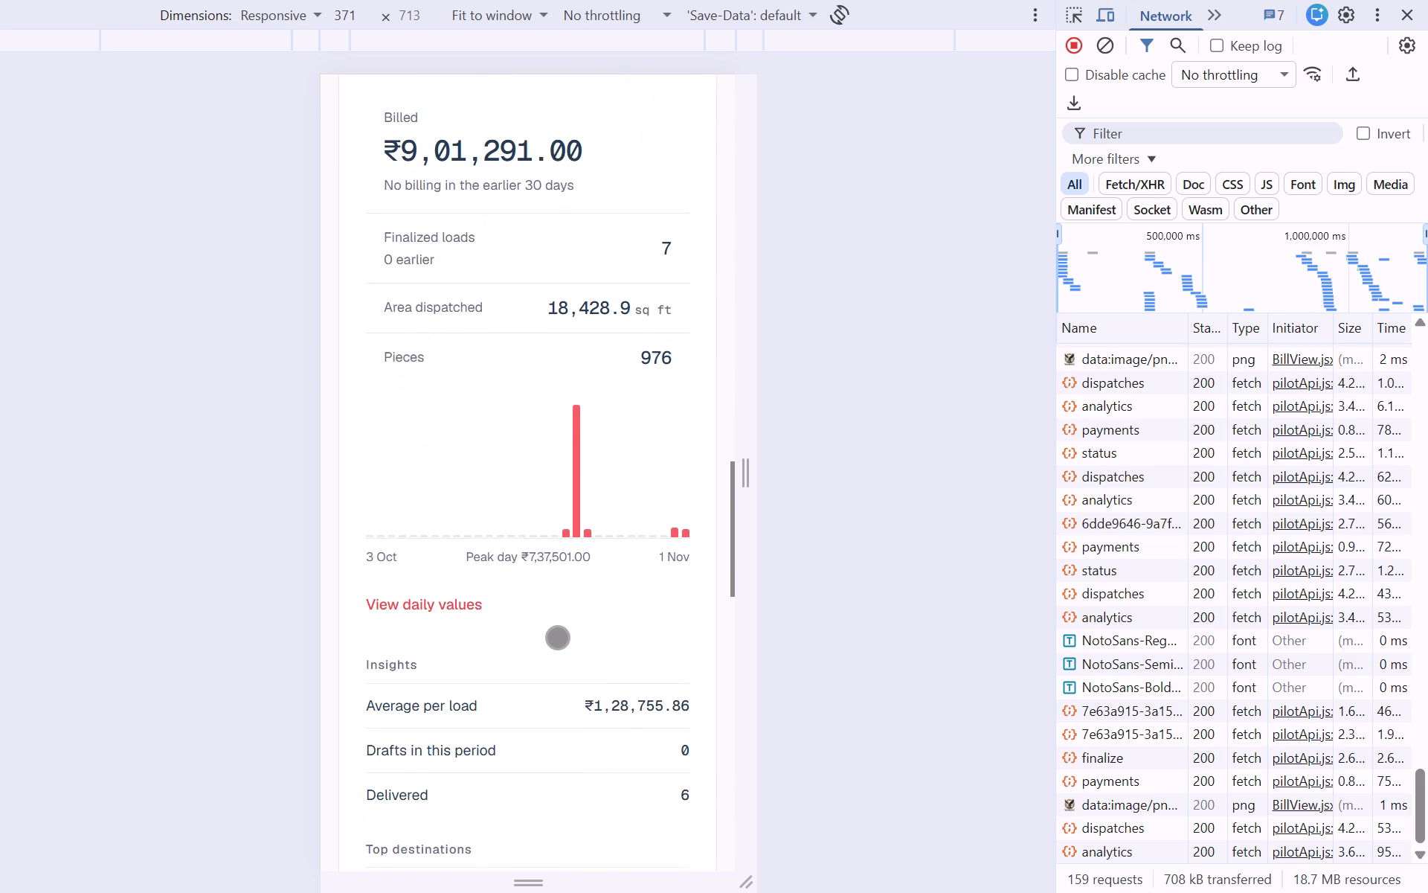
{"action": "scroll", "coordinate": [540, 660], "scroll_direction": "down", "scroll_amount": 1}
{"action": "scroll", "coordinate": [540, 660], "scroll_direction": "up", "scroll_amount": 1}
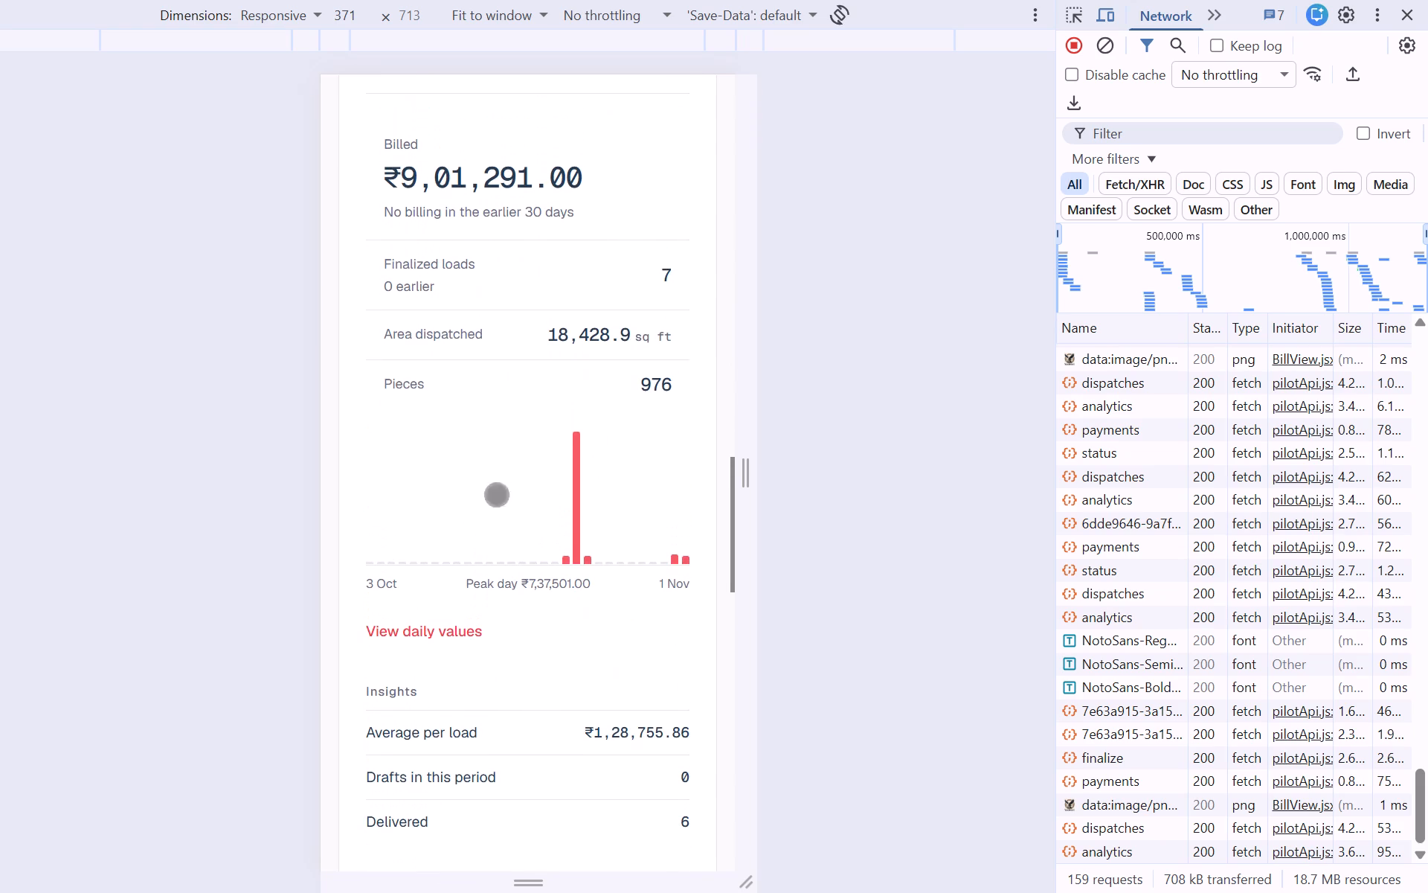
{"action": "left_click", "coordinate": [465, 289]}
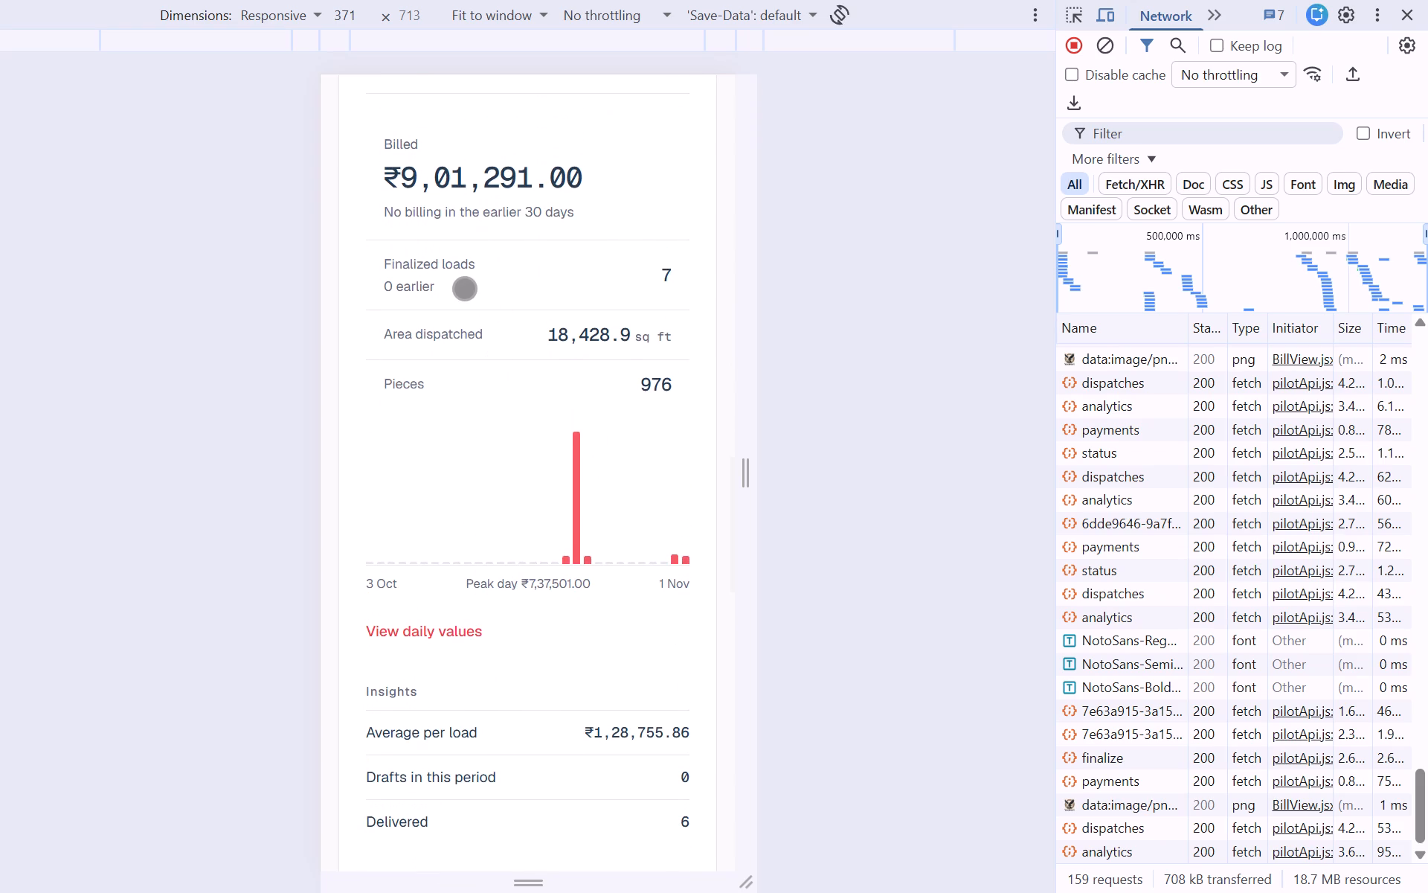
{"action": "scroll", "coordinate": [539, 405], "scroll_direction": "down", "scroll_amount": 1}
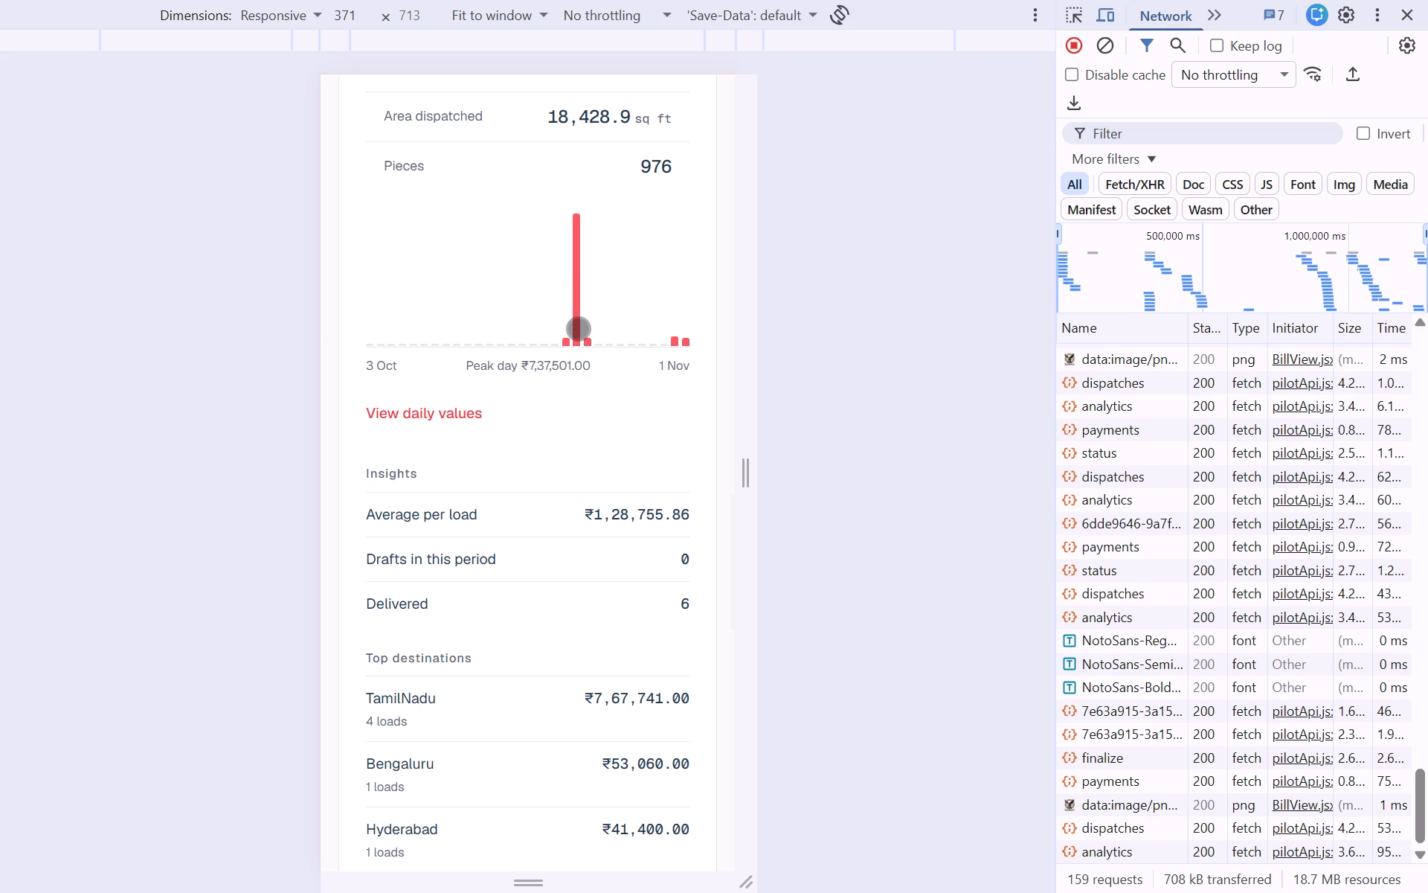
{"action": "scroll", "coordinate": [547, 440], "scroll_direction": "down", "scroll_amount": 1}
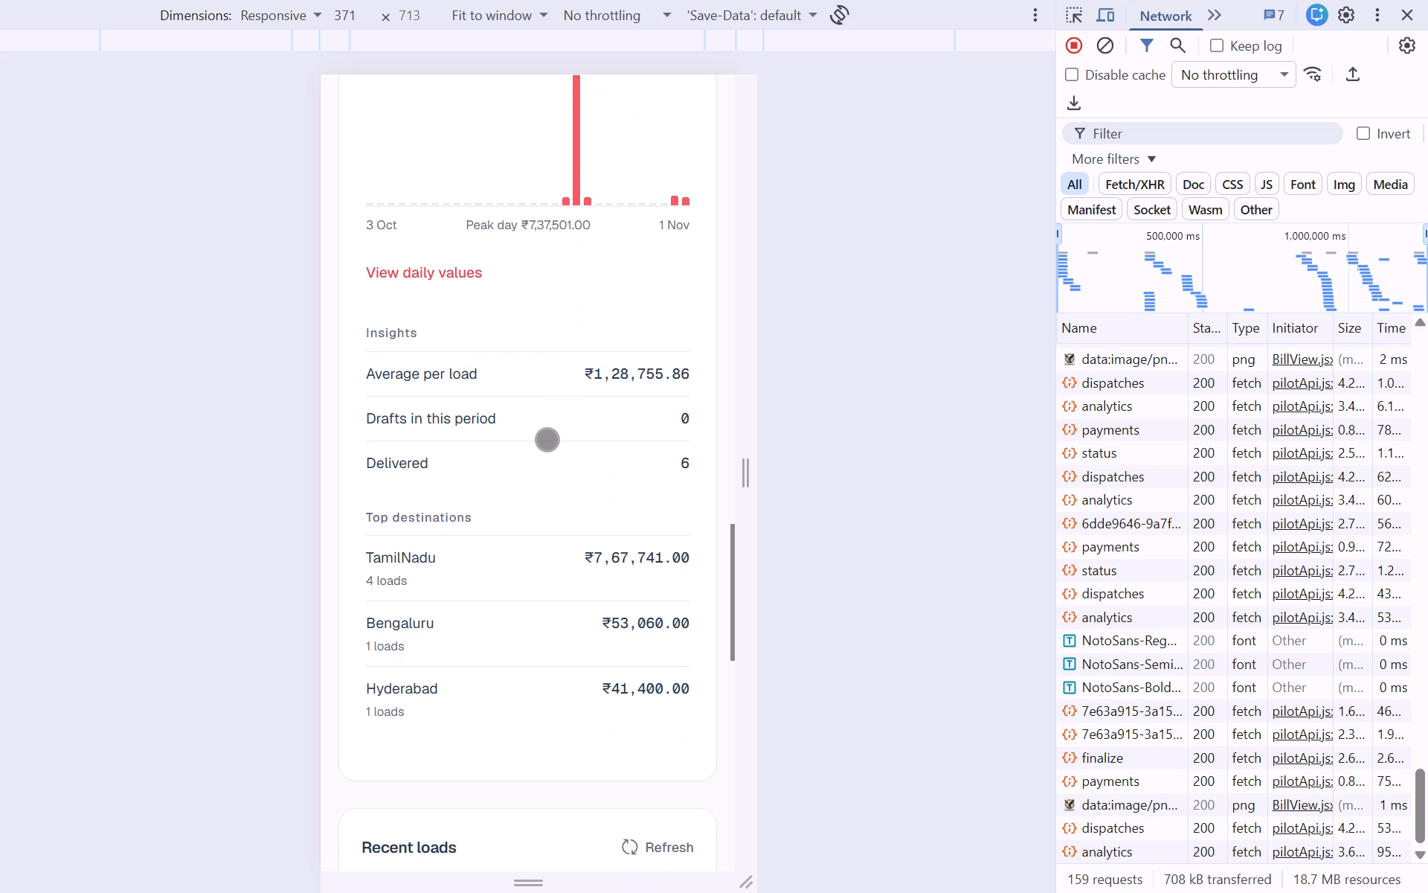
{"action": "scroll", "coordinate": [547, 440], "scroll_direction": "up", "scroll_amount": 4}
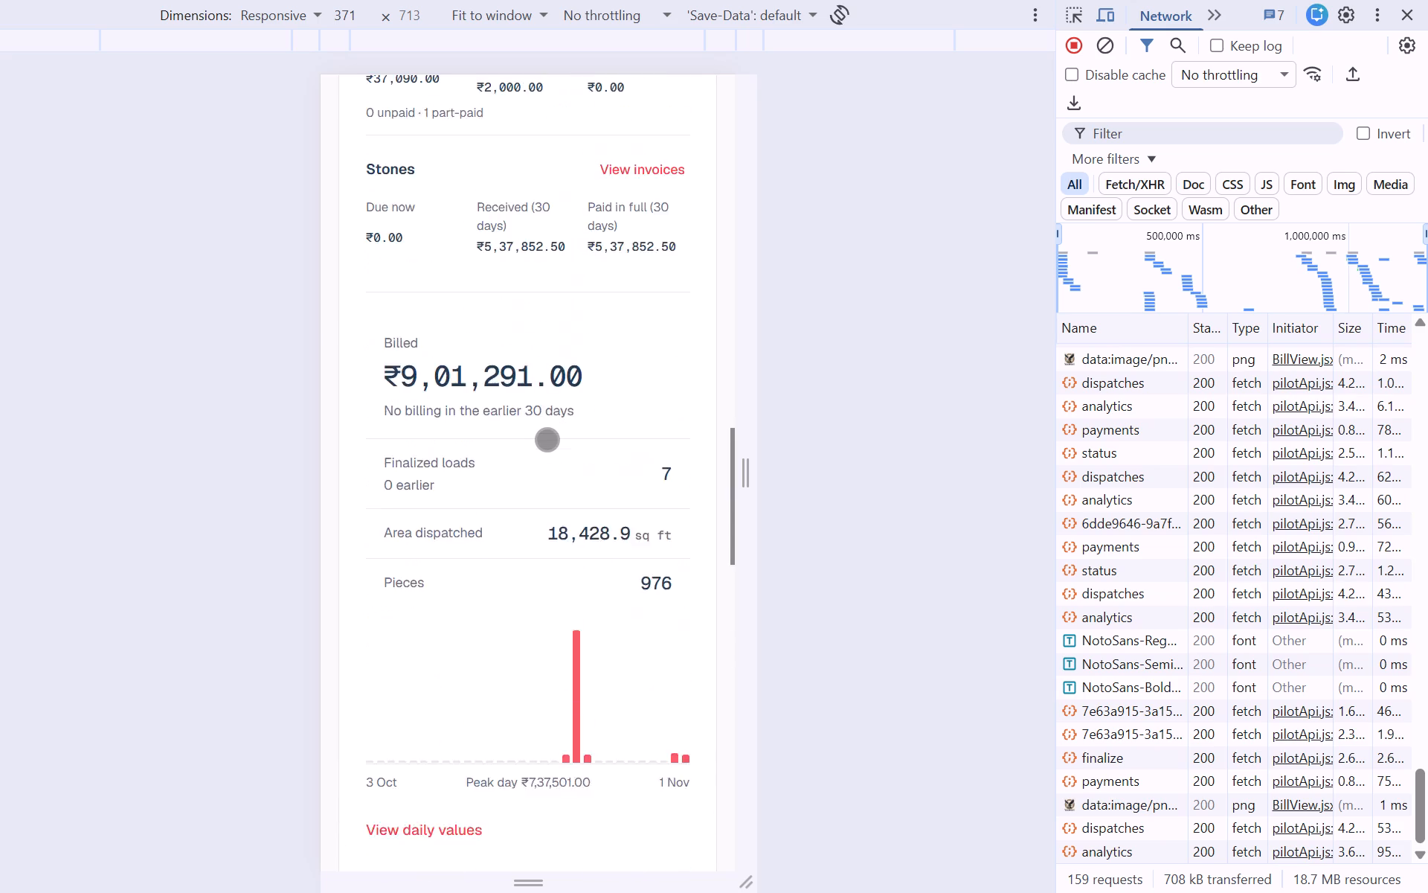
{"action": "scroll", "coordinate": [547, 440], "scroll_direction": "up", "scroll_amount": 9}
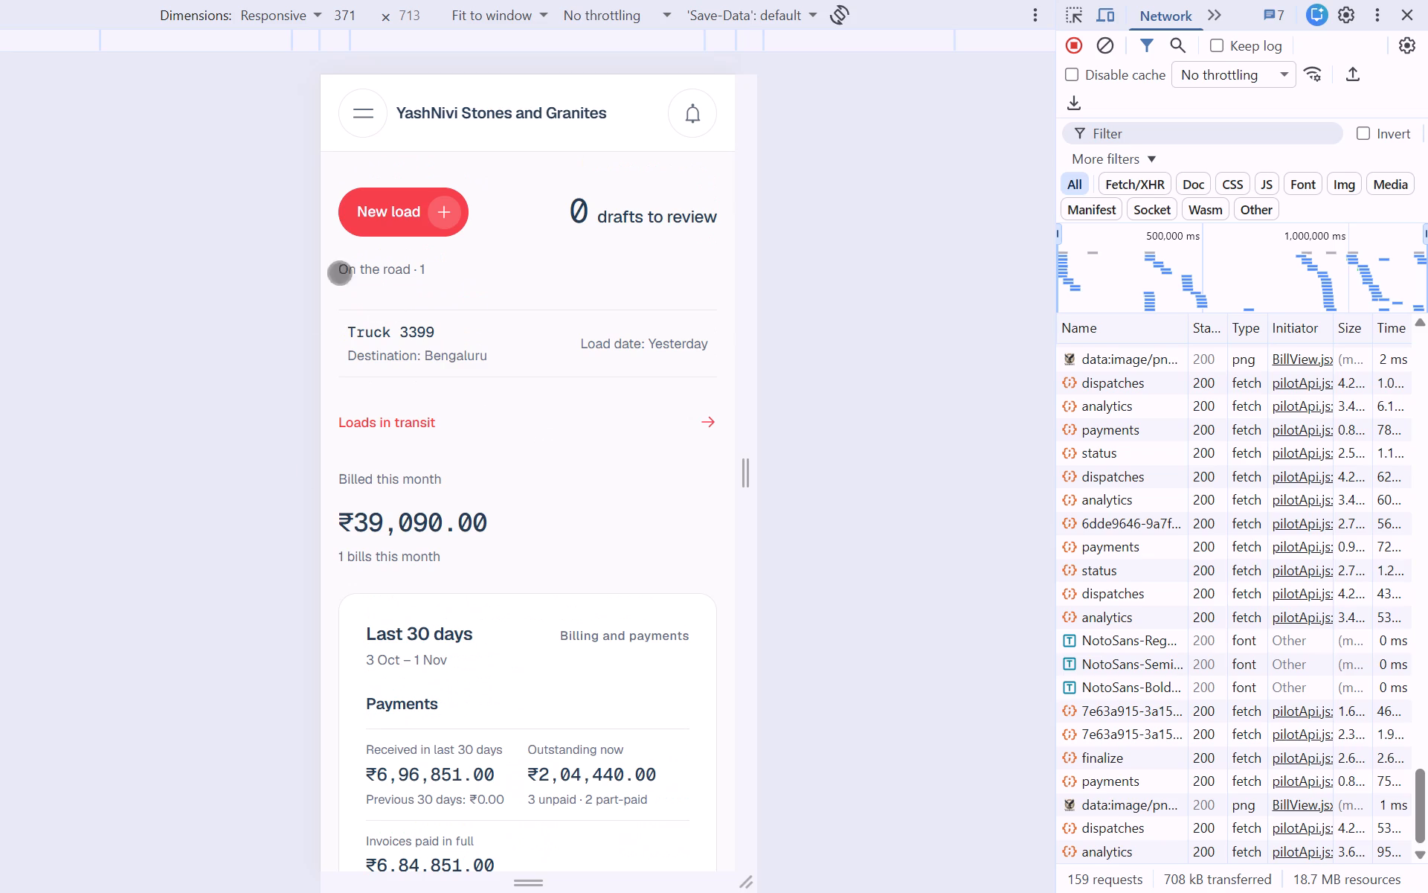
{"action": "scroll", "coordinate": [565, 530], "scroll_direction": "down", "scroll_amount": 1}
{"action": "scroll", "coordinate": [565, 530], "scroll_direction": "up", "scroll_amount": 1}
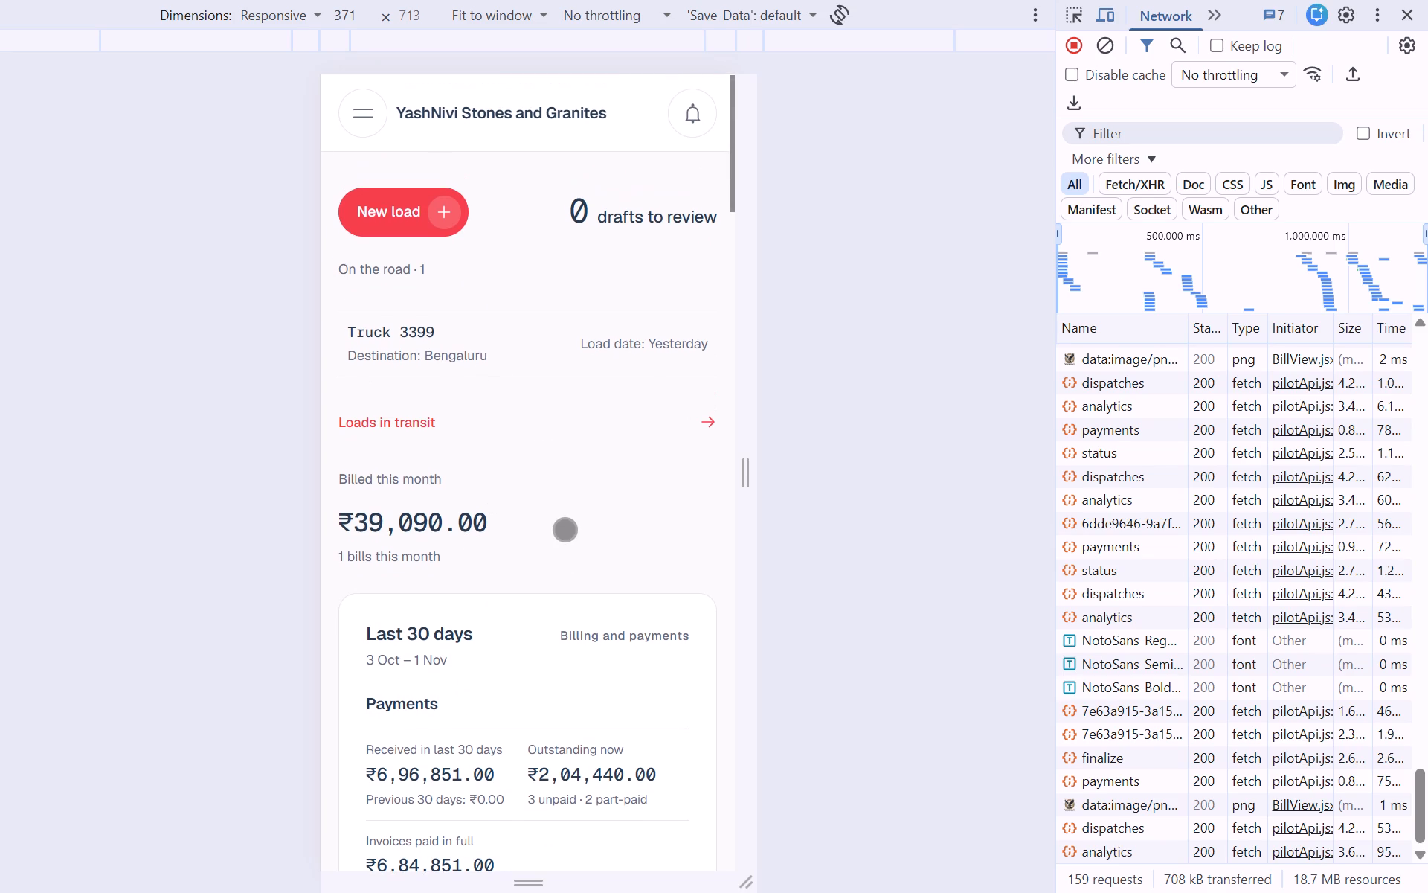
Switch to Visual Studio Code and reload the StoneDesk page in its built-in browser preview.
{"action": "scroll", "coordinate": [565, 530], "scroll_direction": "right", "scroll_amount": 1}
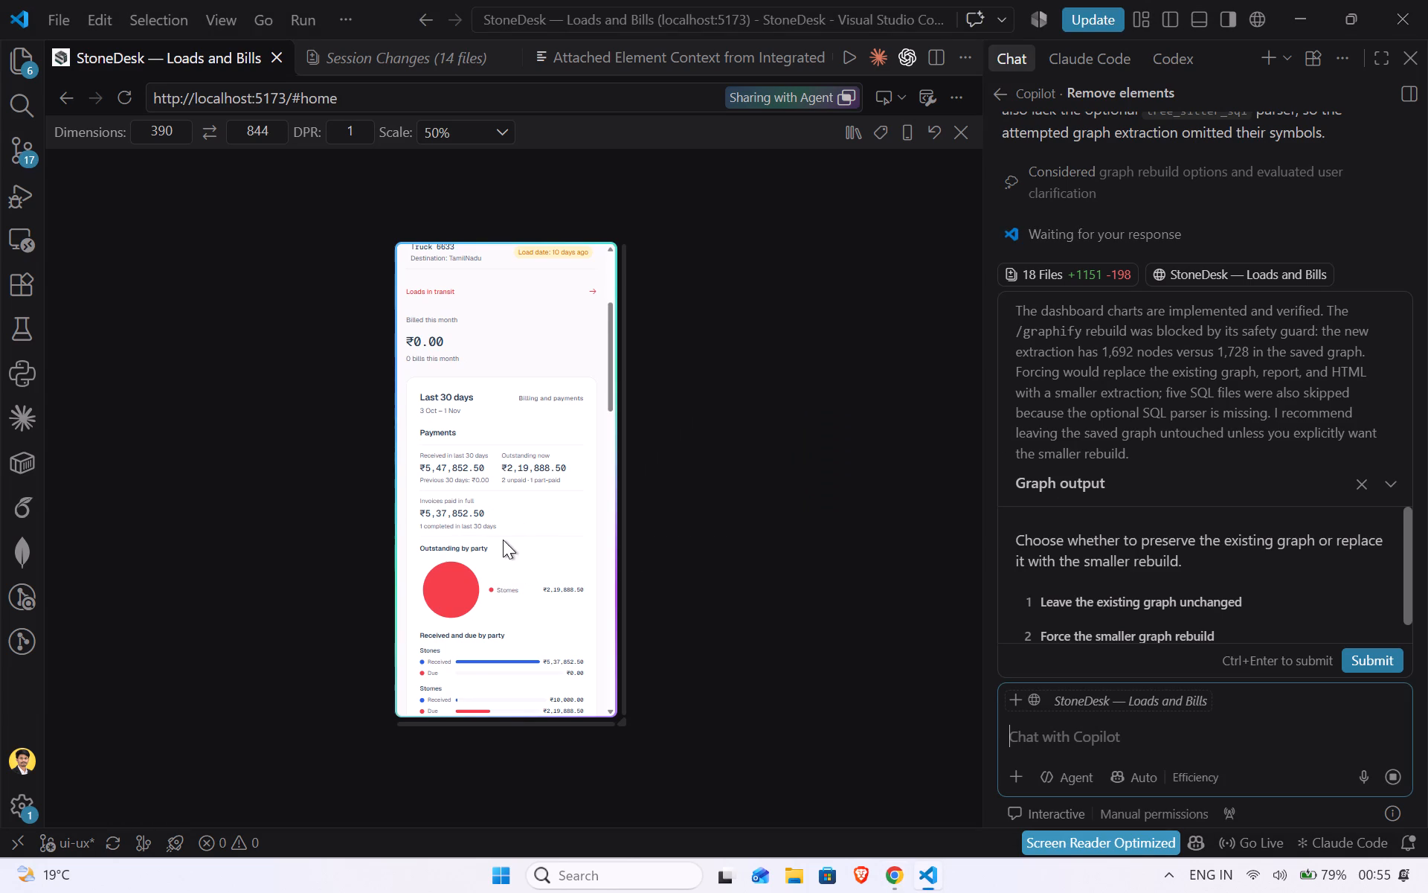
{"action": "scroll", "coordinate": [503, 540], "scroll_direction": "down", "scroll_amount": 1}
{"action": "left_click", "coordinate": [124, 92]}
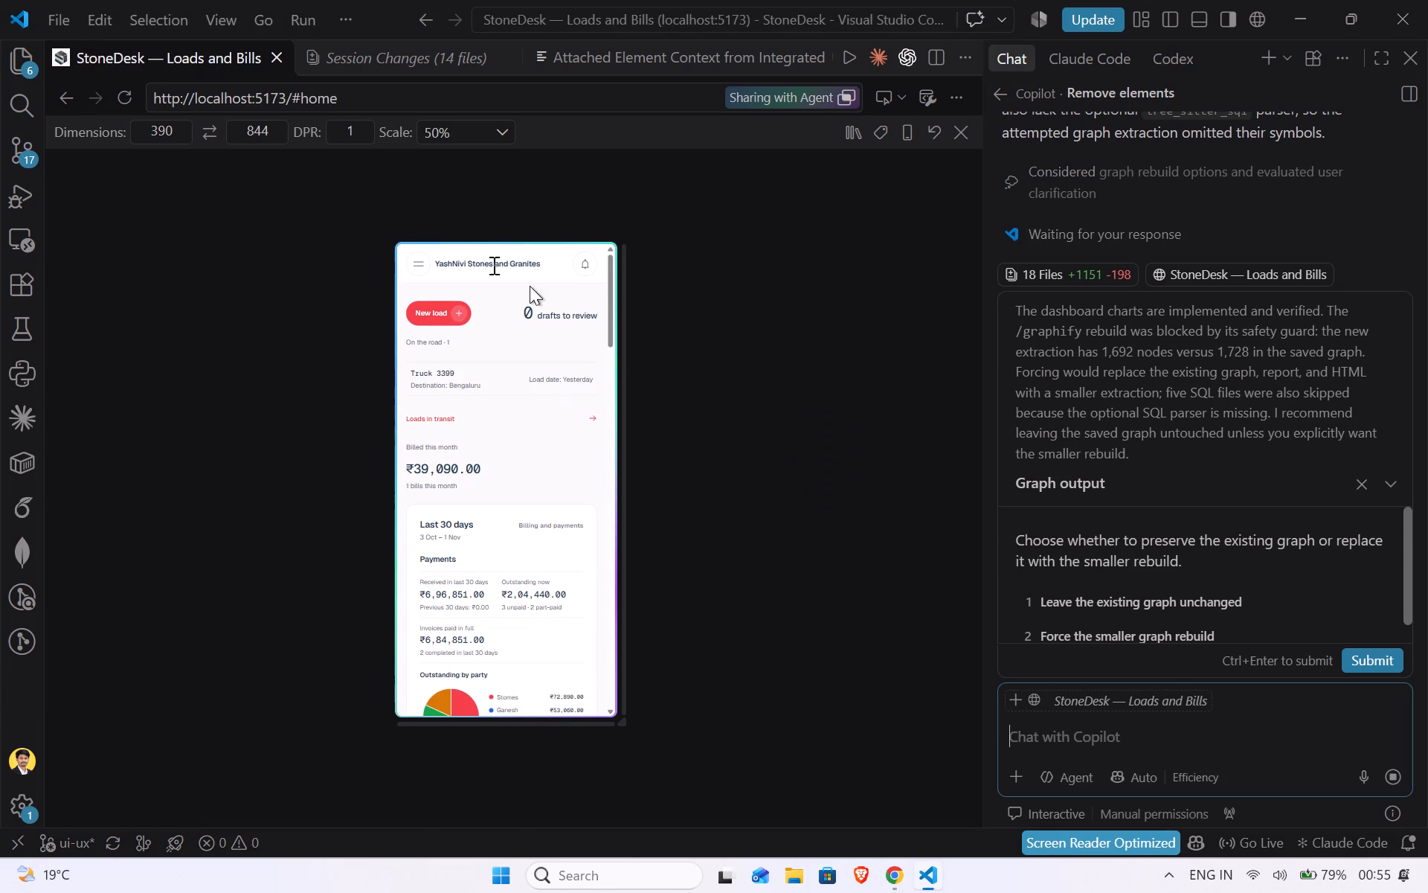
Set the StoneDesk device preview's scale to 75%.
{"action": "left_click", "coordinate": [508, 127]}
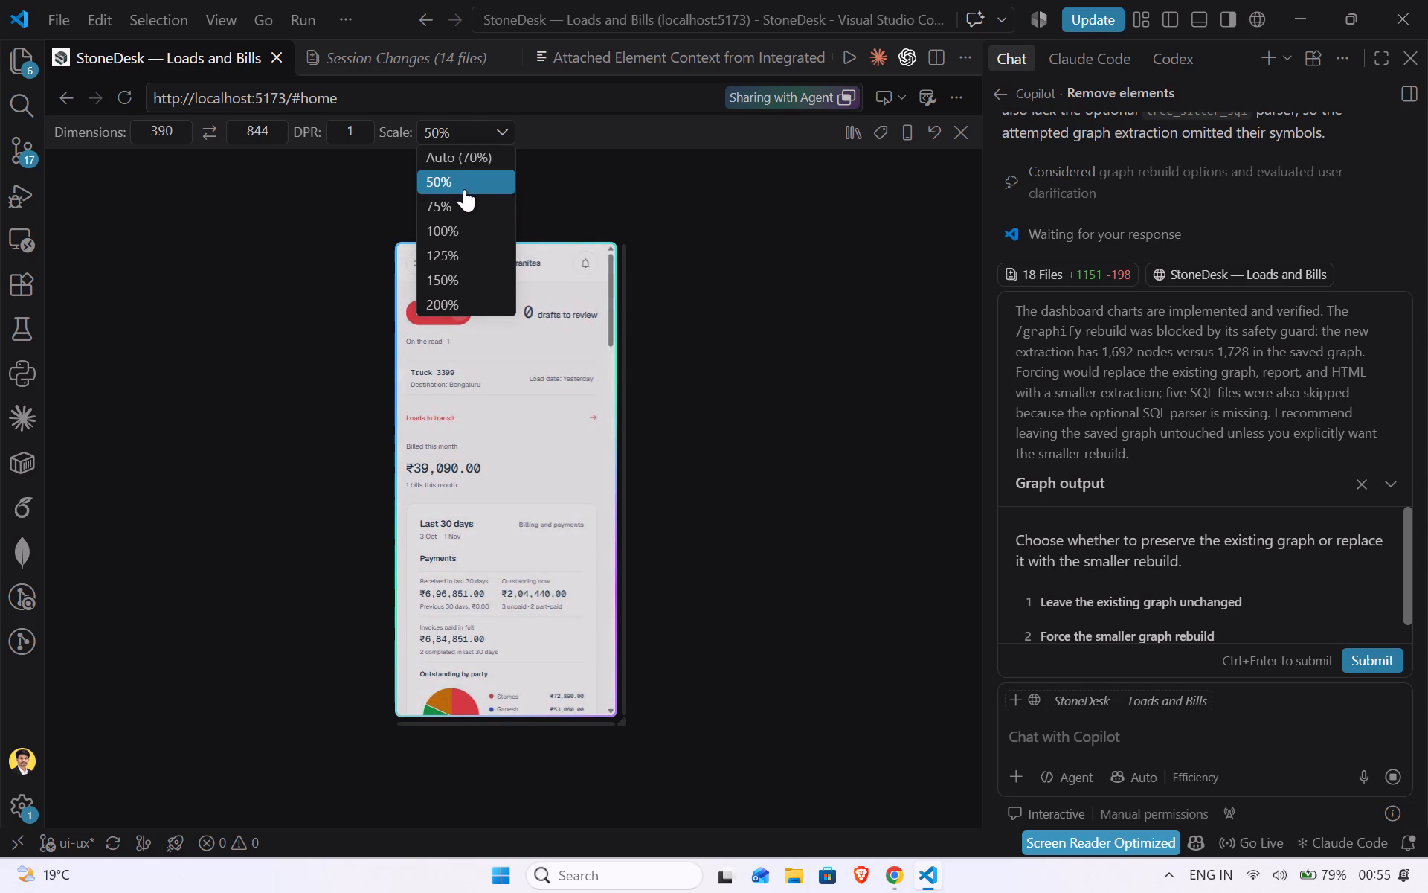
{"action": "left_click", "coordinate": [463, 209]}
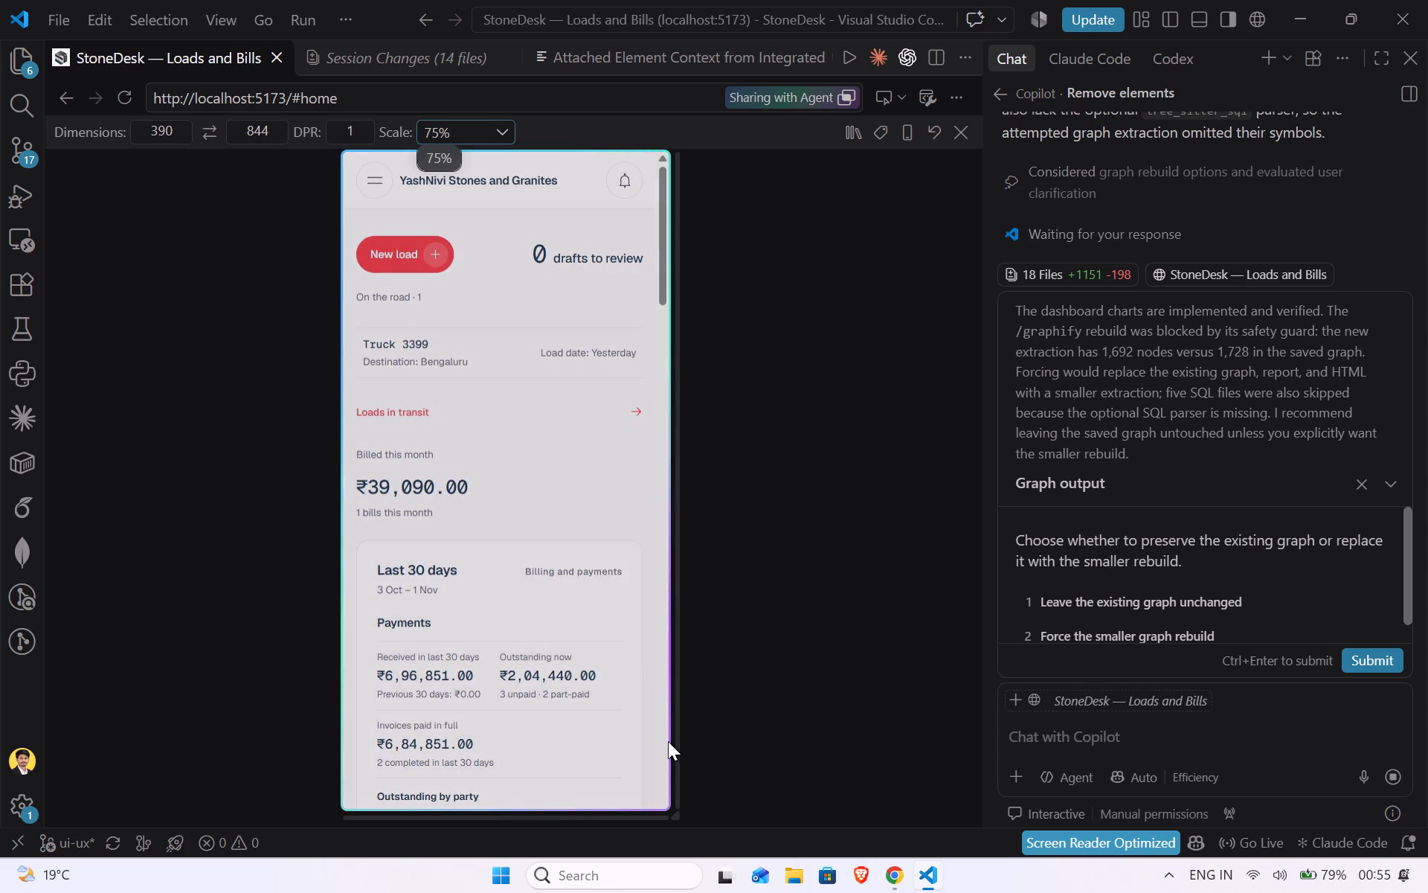